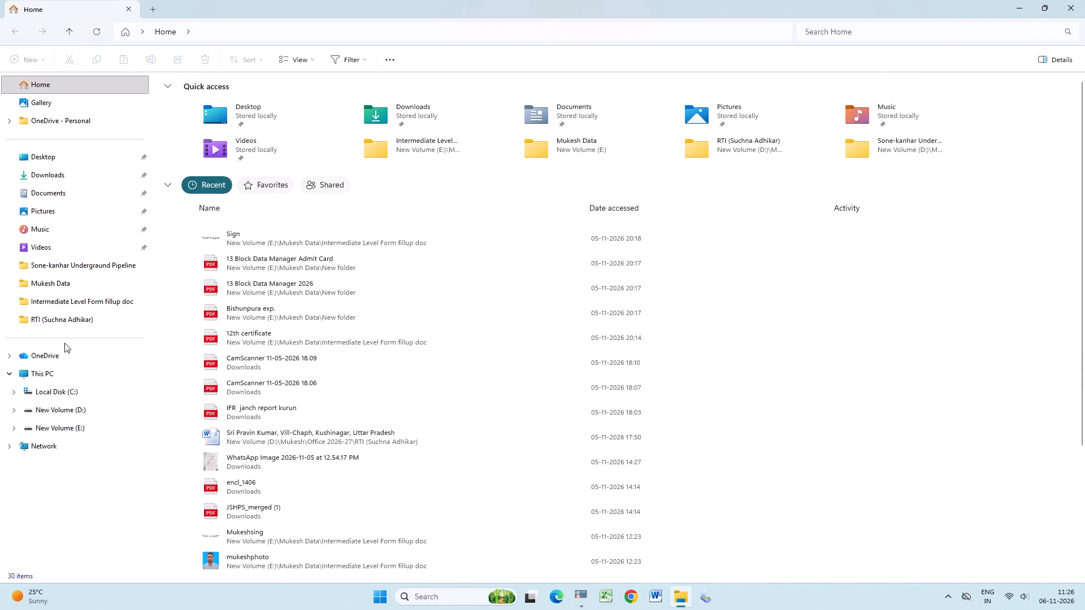
# Search the New Volume (D:) drive for "van Adhikar".
pyautogui.click(70, 408)
pyautogui.click(862, 34)
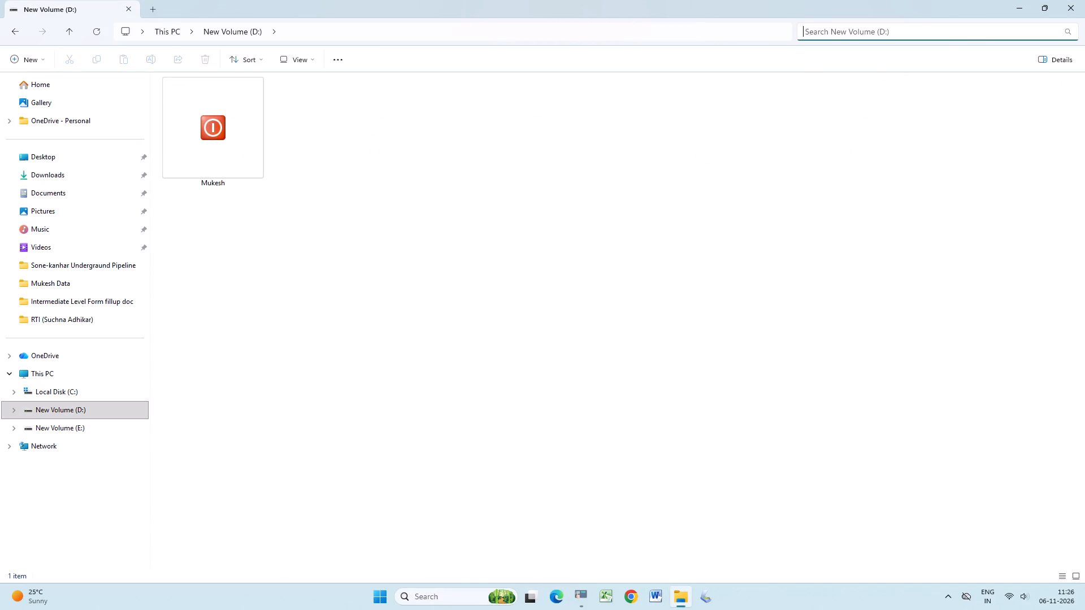
pyautogui.hotkey('shift', 'v')
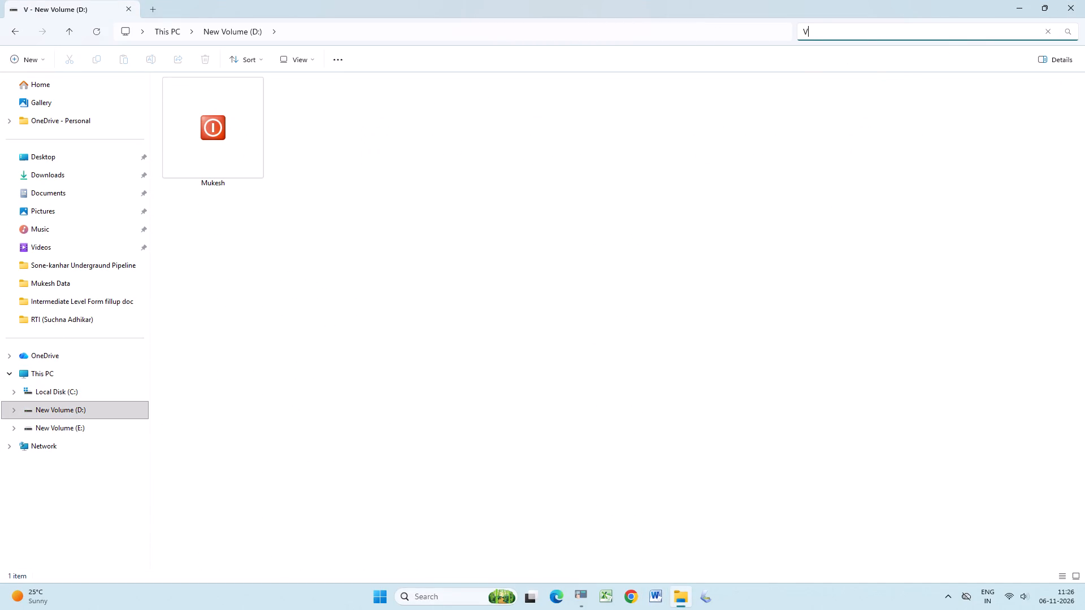
pyautogui.press('BackSpace')
pyautogui.write('van Adhikar')
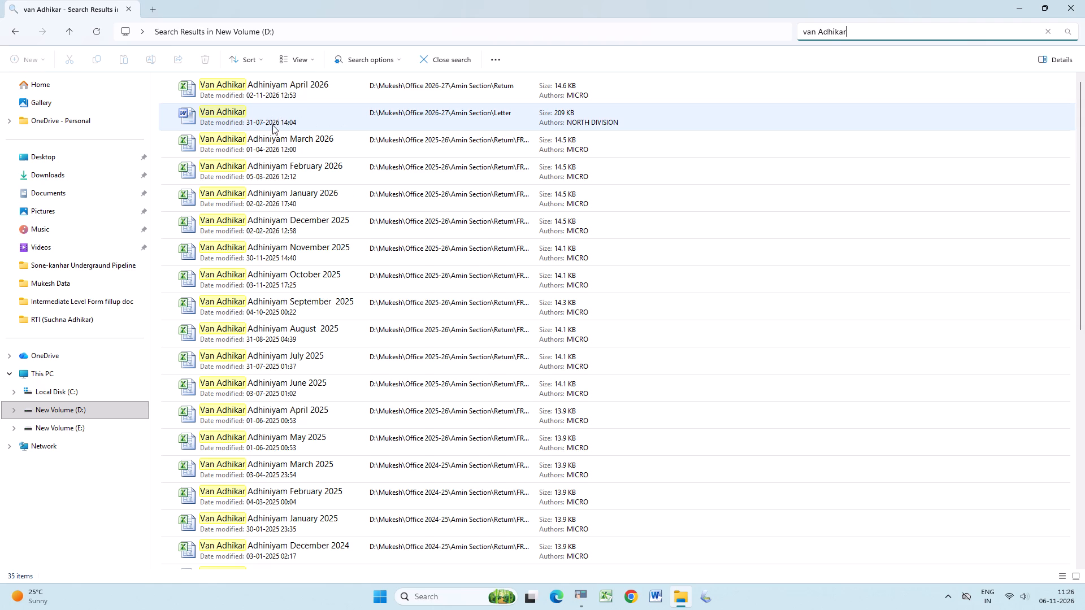
# Open the Word document Van Adhikar stored in the Amin Section\Letter folder from the search results.
pyautogui.scroll(-1, 306, 189)
pyautogui.scroll(-2, 306, 310)
pyautogui.scroll(-3, 277, 508)
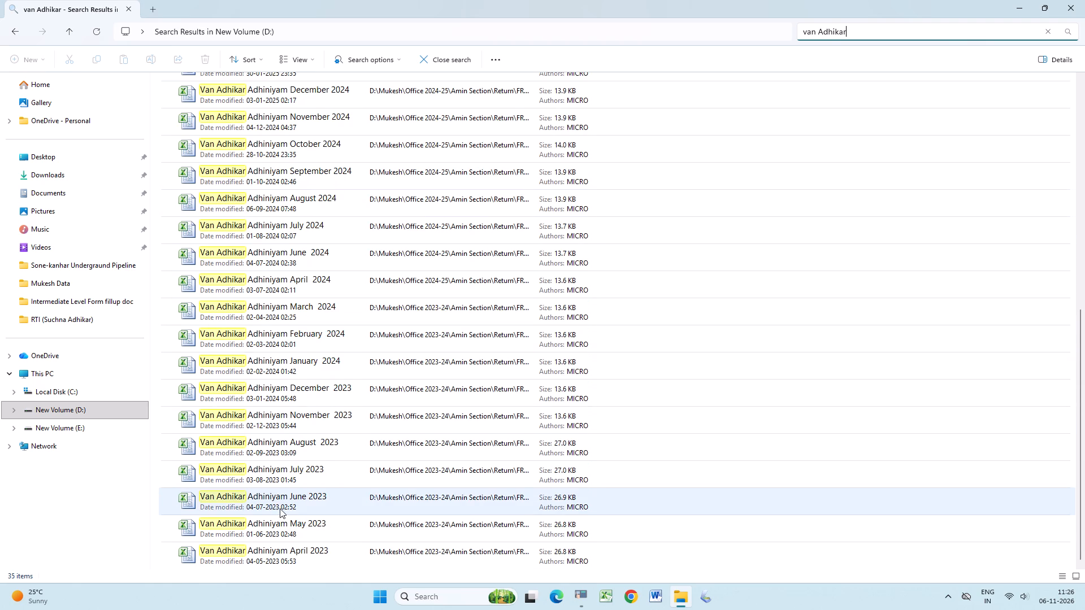
pyautogui.scroll(-1, 281, 533)
pyautogui.scroll(5, 279, 494)
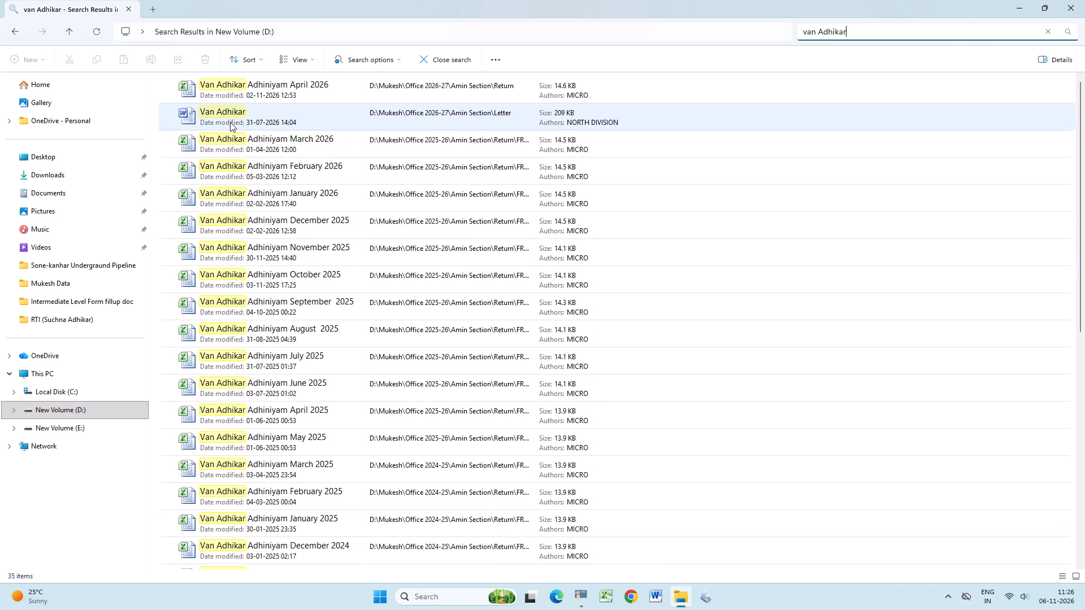
pyautogui.click(230, 122)
pyautogui.press('Return')
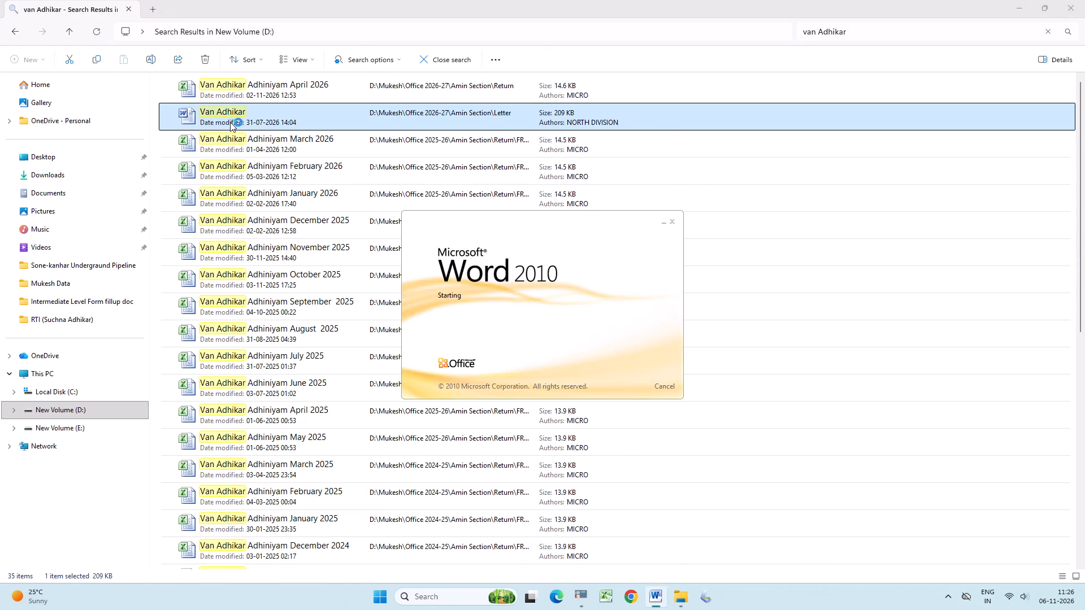
pyautogui.press('space')
# Review the Van Adhikar letter from the letterhead, addressee and subject through the Gram Sabha table to the closing signature block.
pyautogui.scroll(-5, 722, 379)
pyautogui.scroll(7, 737, 364)
pyautogui.scroll(-3, 739, 351)
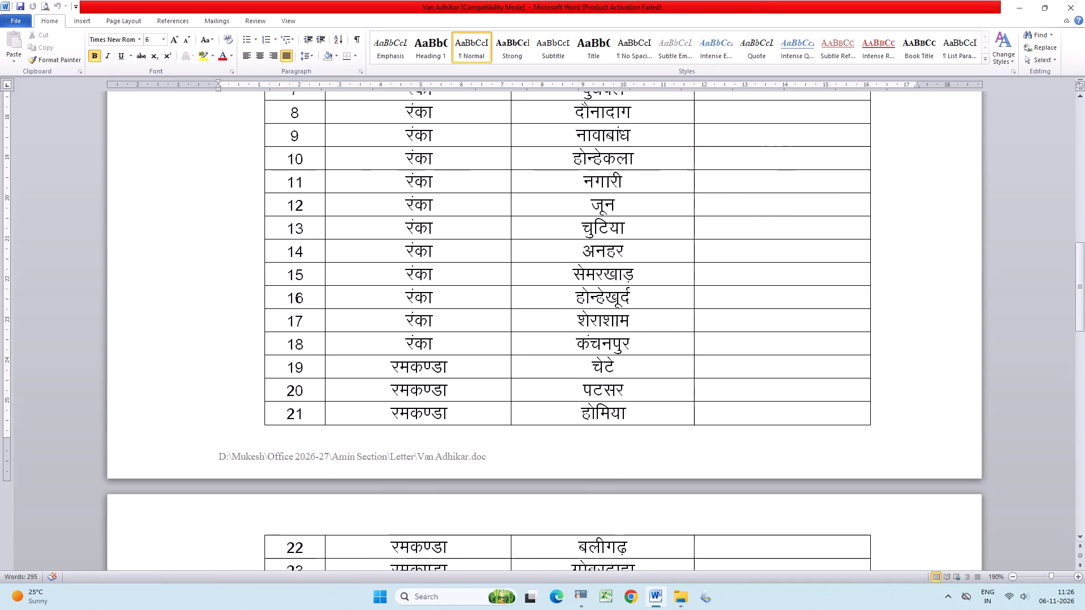
pyautogui.scroll(-12, 739, 351)
pyautogui.scroll(3, 739, 357)
pyautogui.scroll(-4, 739, 357)
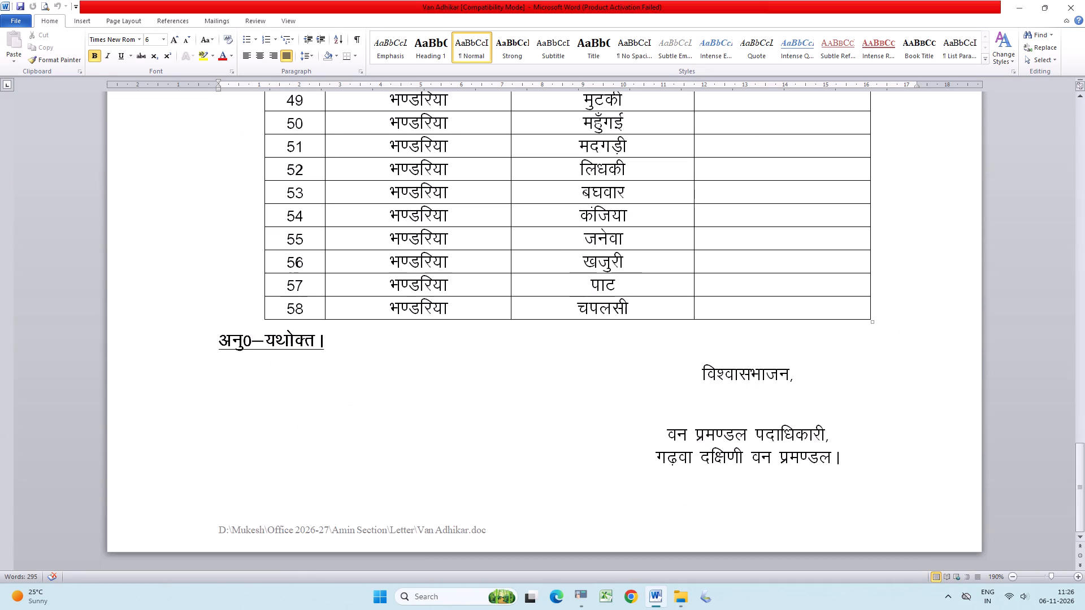
pyautogui.scroll(9, 739, 357)
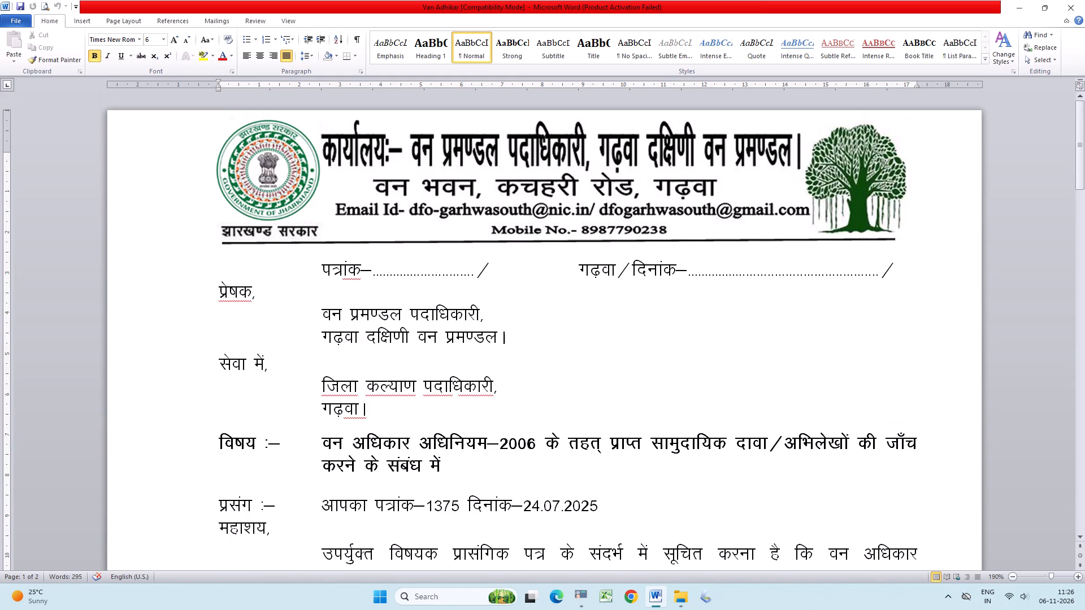
pyautogui.scroll(-1, 739, 357)
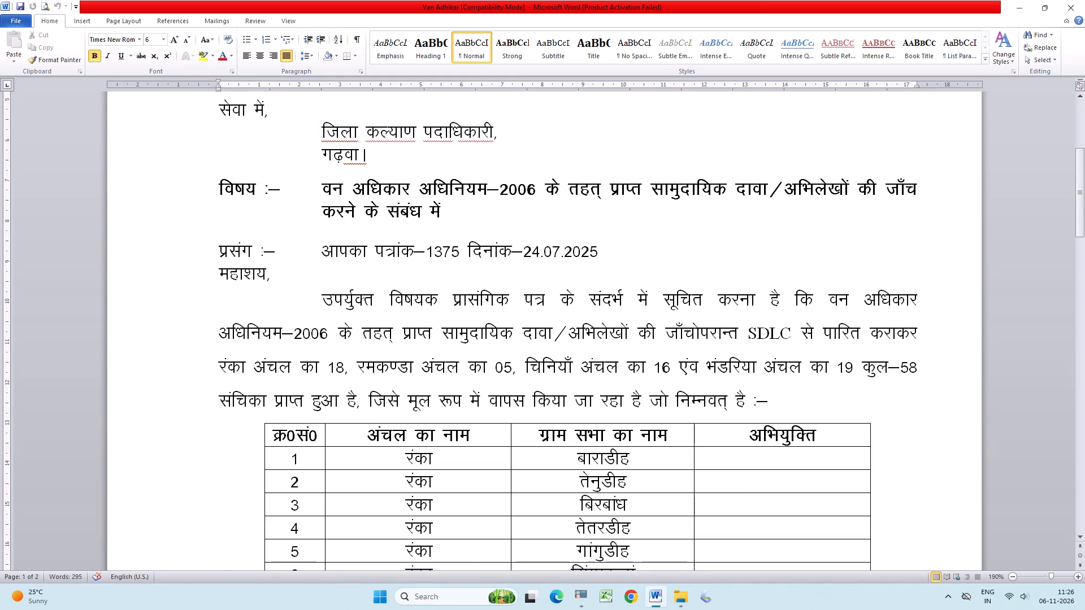
pyautogui.scroll(-4, 635, 367)
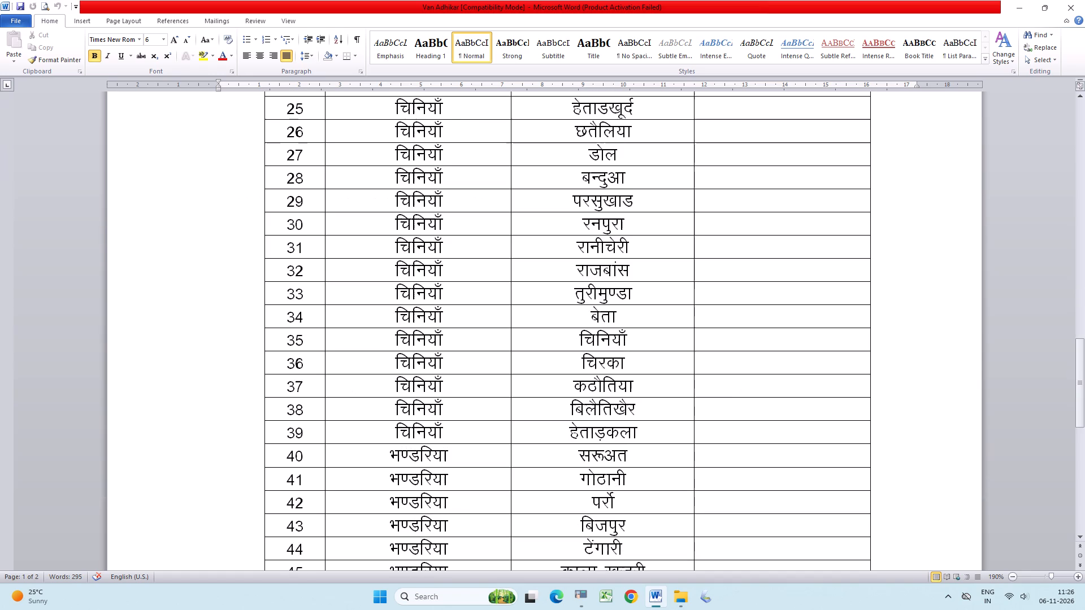
pyautogui.scroll(-5, 644, 364)
pyautogui.scroll(1, 644, 364)
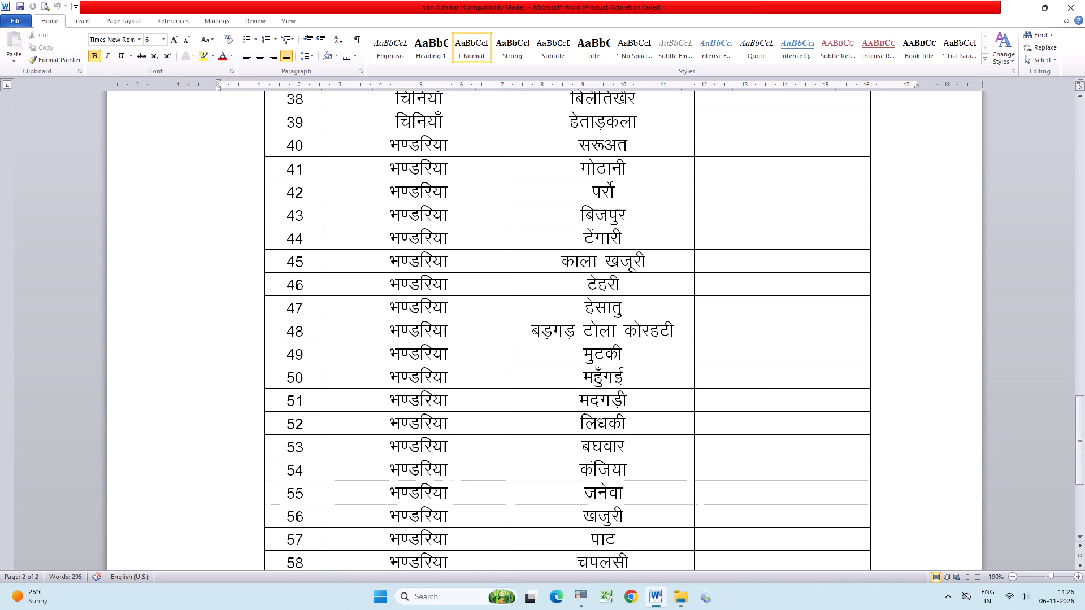
pyautogui.scroll(4, 644, 364)
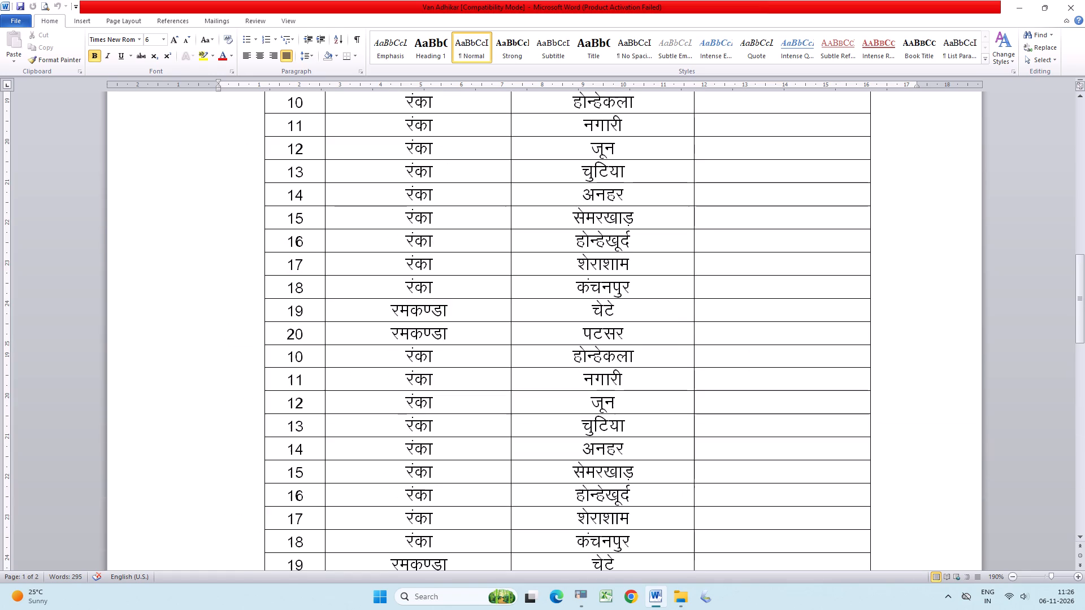
pyautogui.scroll(2, 644, 364)
pyautogui.scroll(-1, 644, 363)
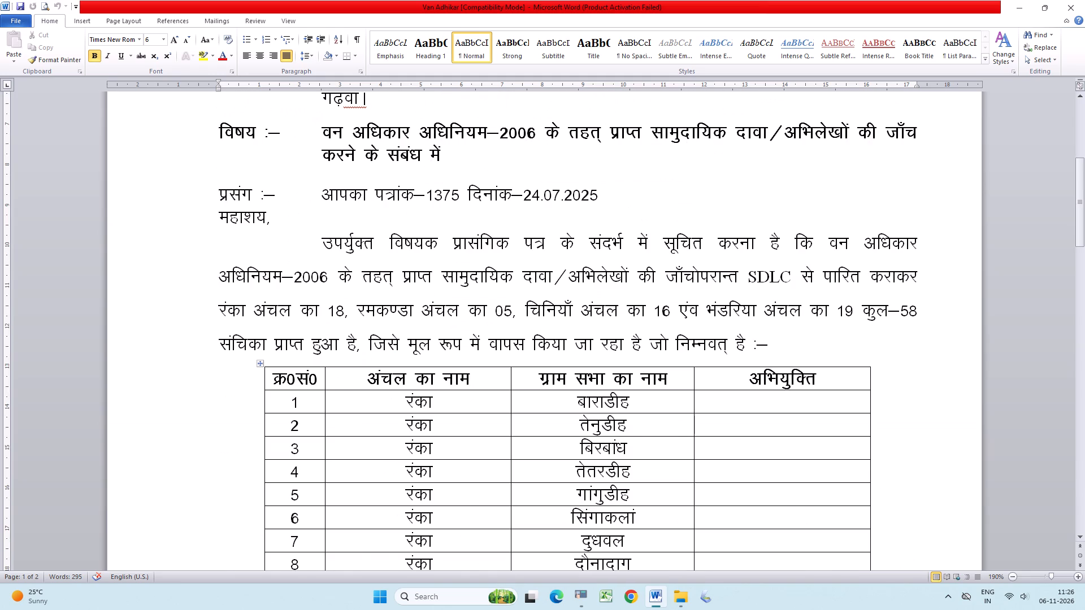
pyautogui.scroll(2, 617, 350)
pyautogui.click(348, 382)
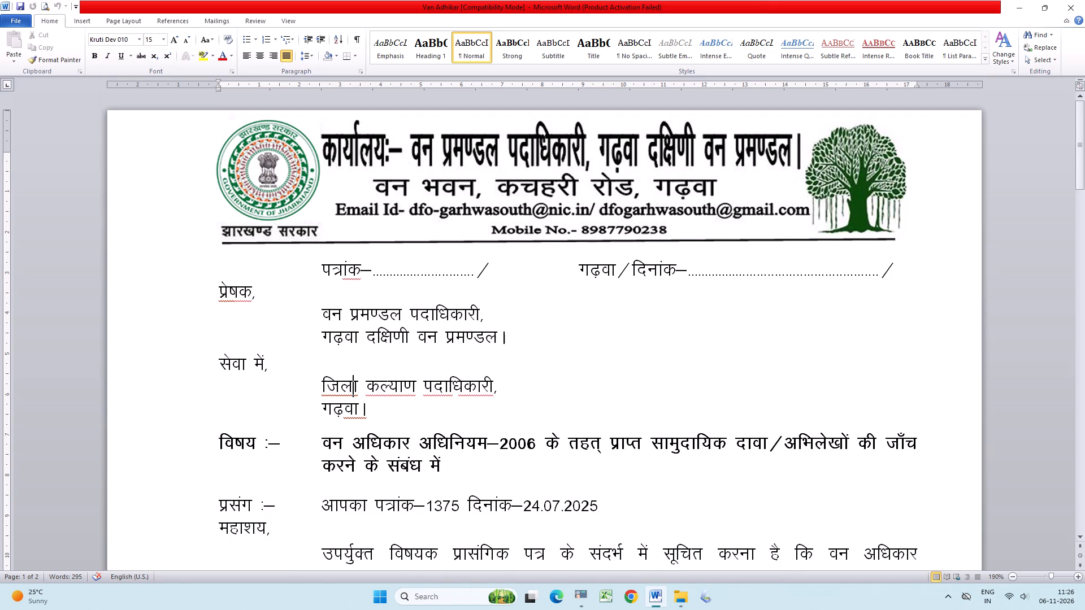
pyautogui.click(413, 387)
pyautogui.scroll(-2, 576, 377)
pyautogui.scroll(-1, 654, 308)
pyautogui.scroll(1, 654, 308)
pyautogui.scroll(-7, 654, 308)
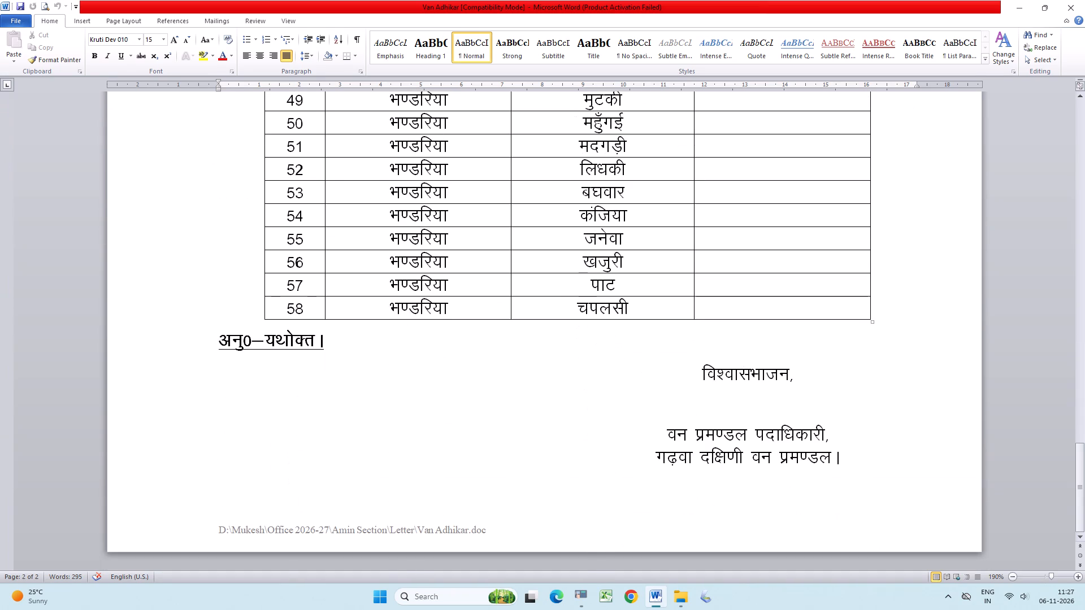
pyautogui.scroll(8, 684, 361)
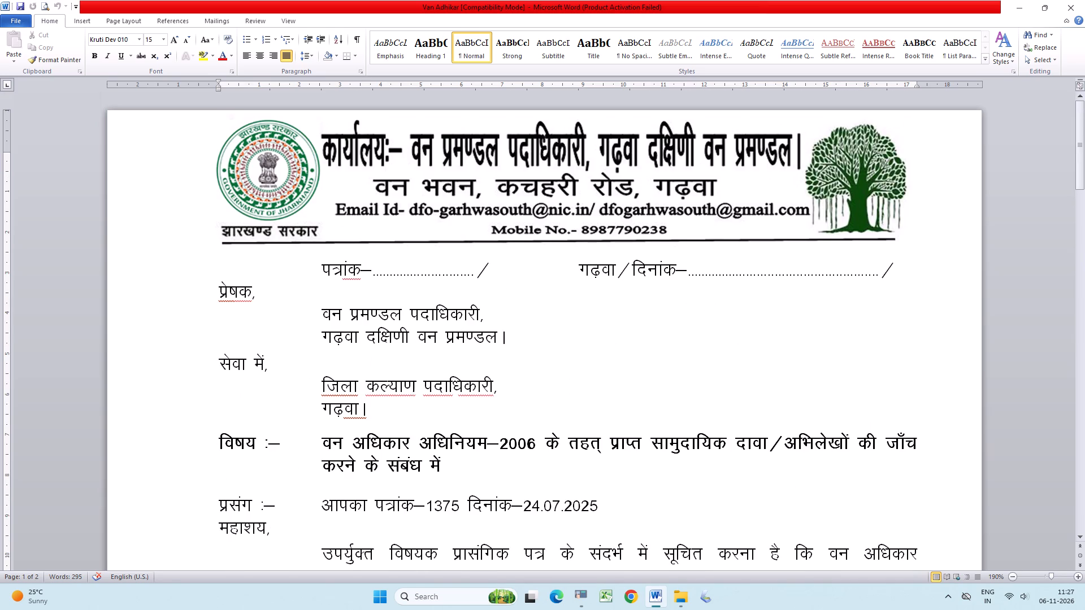
# Start saving the letter as a new copy, choosing the Van Patta 3 folder inside Office 2026-27 > Amin Section.
pyautogui.click(428, 505)
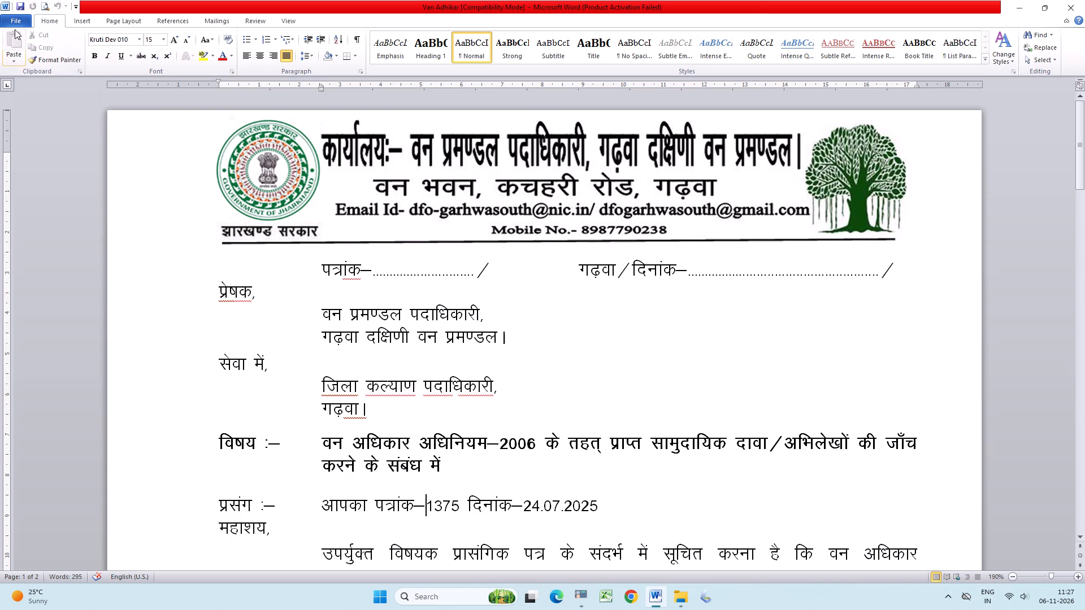
pyautogui.click(15, 16)
pyautogui.click(44, 43)
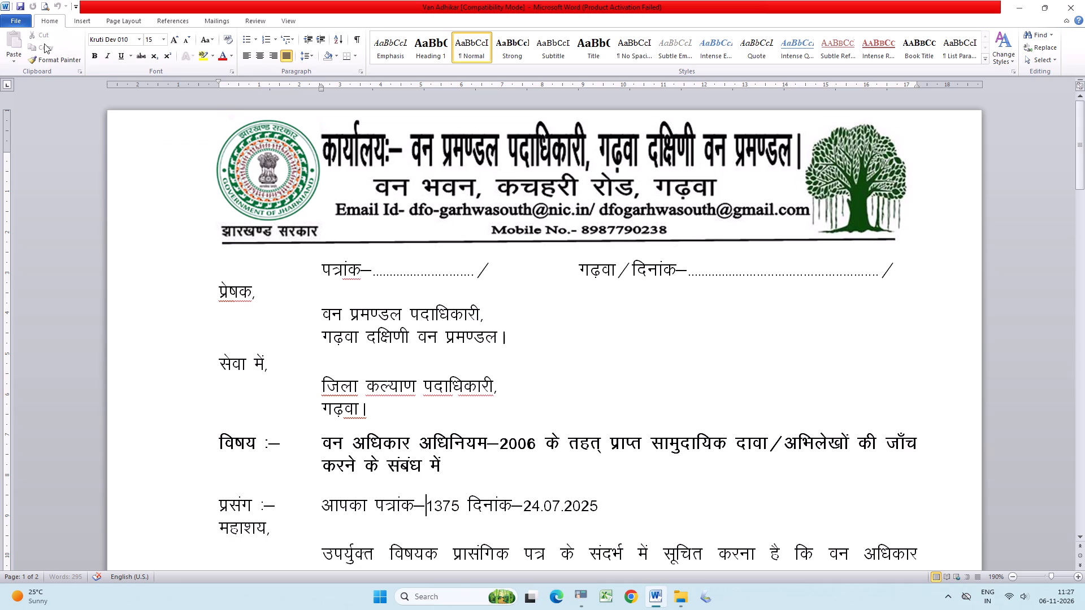
pyautogui.click(23, 16)
pyautogui.click(36, 49)
pyautogui.click(673, 197)
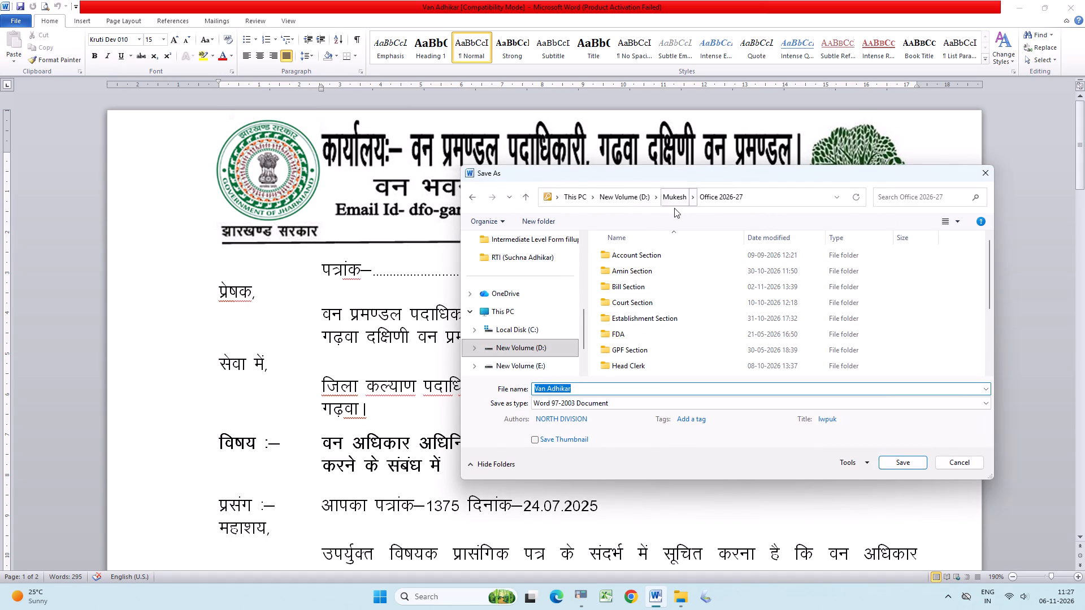
pyautogui.click(637, 268)
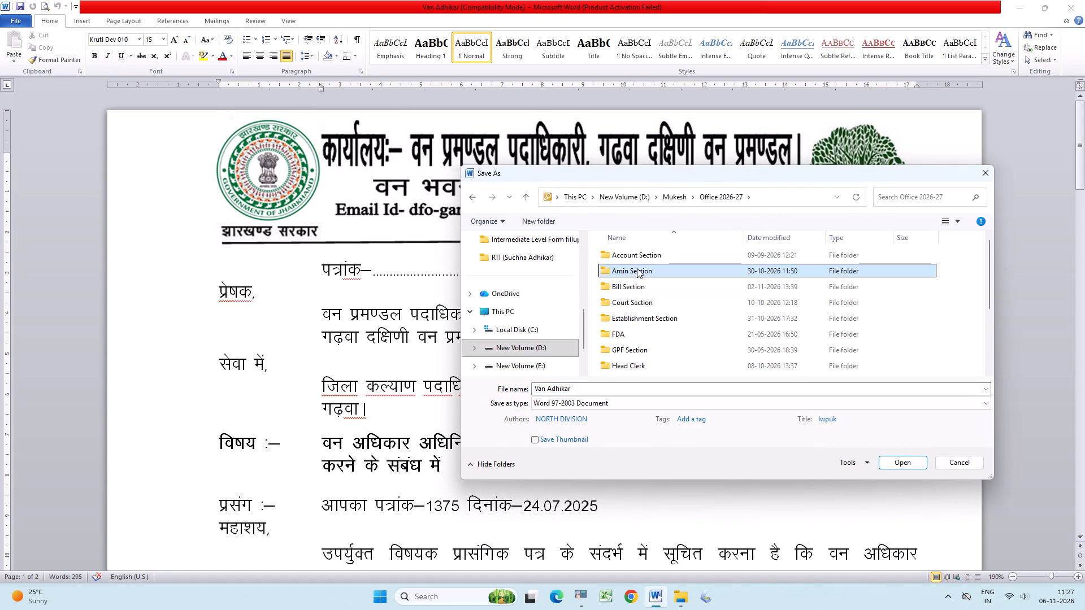
pyautogui.press('Return')
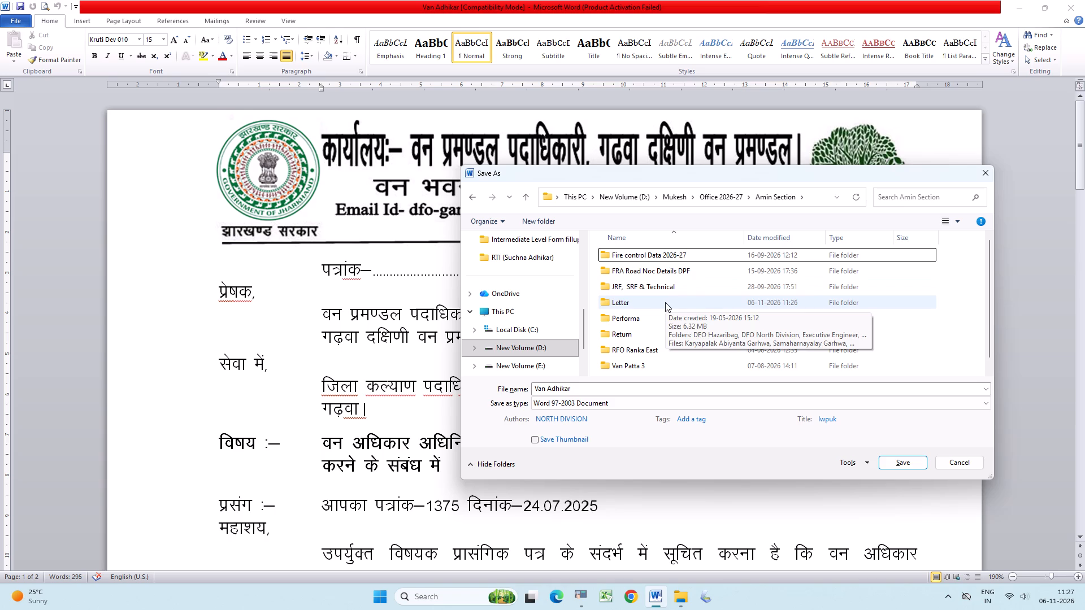
pyautogui.scroll(-2, 674, 321)
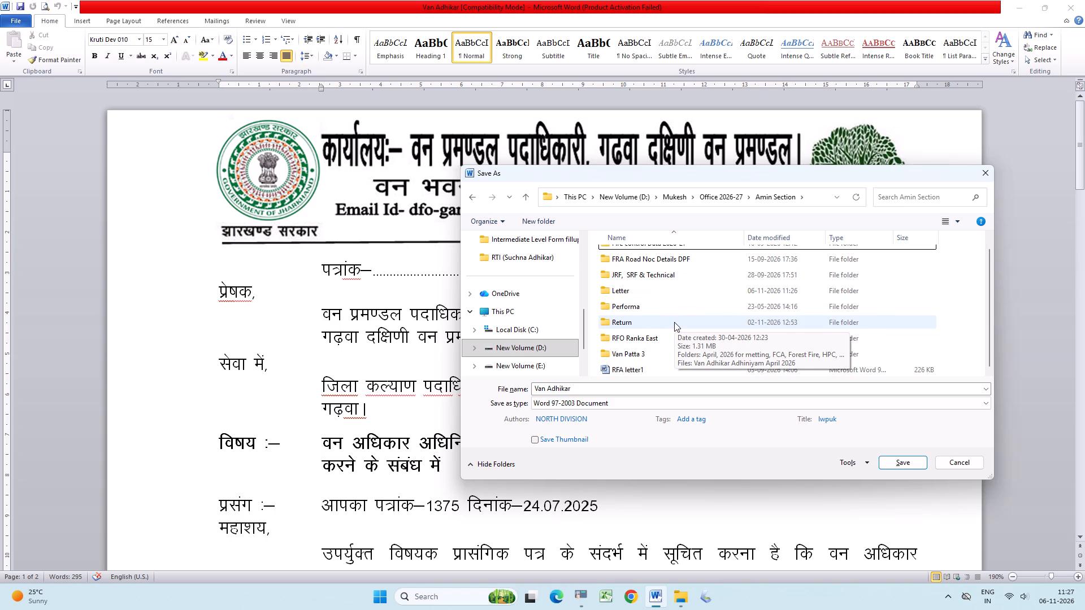
pyautogui.scroll(2, 674, 322)
pyautogui.scroll(-2, 674, 322)
pyautogui.scroll(3, 674, 322)
pyautogui.scroll(-2, 674, 322)
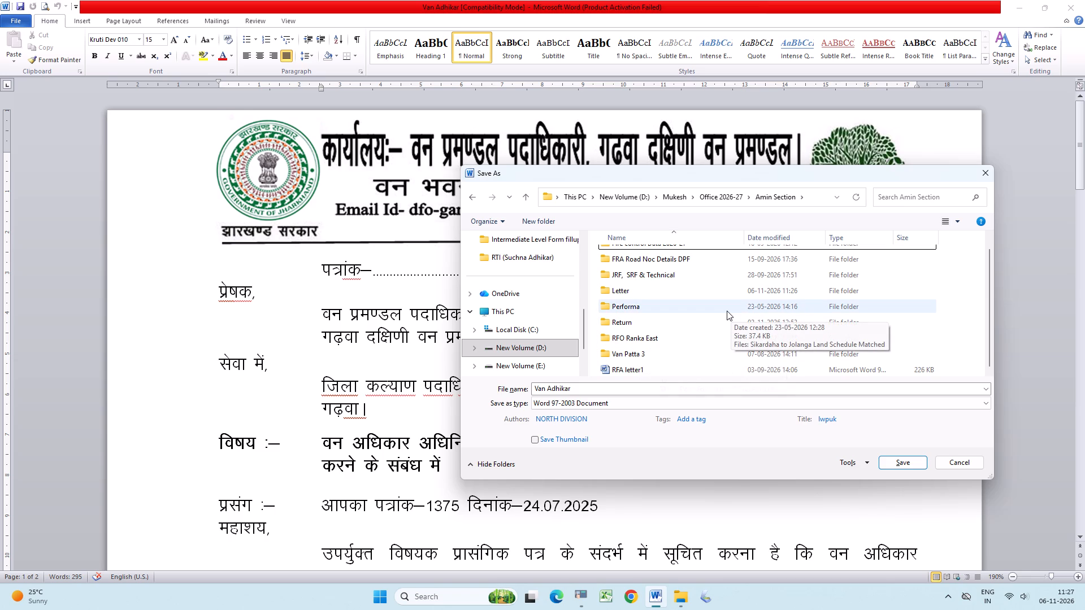
pyautogui.click(648, 355)
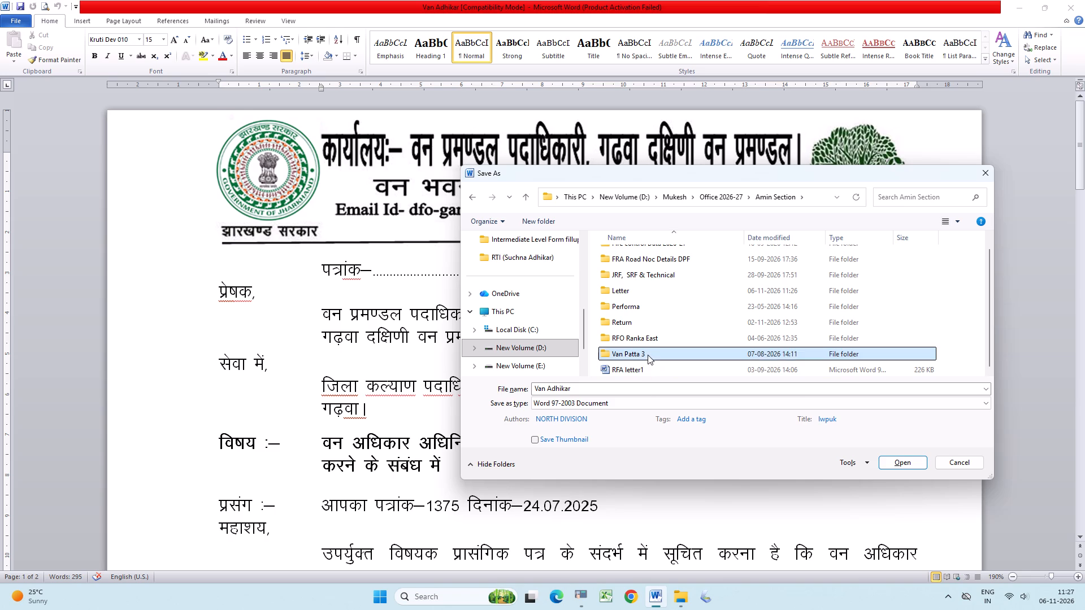
pyautogui.press('Return')
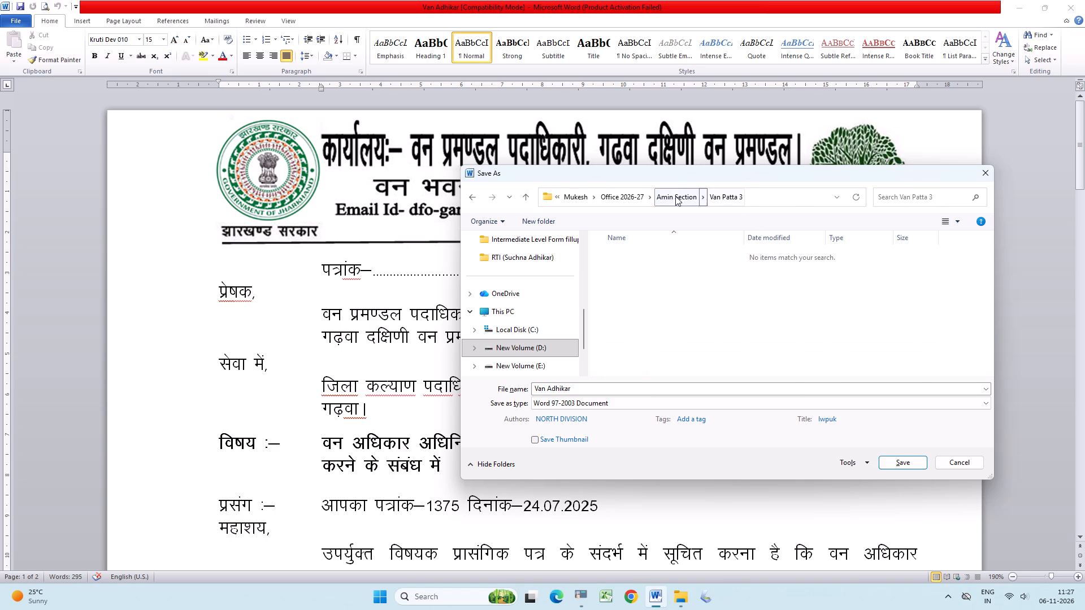
pyautogui.click(675, 196)
pyautogui.click(629, 367)
pyautogui.press('Return')
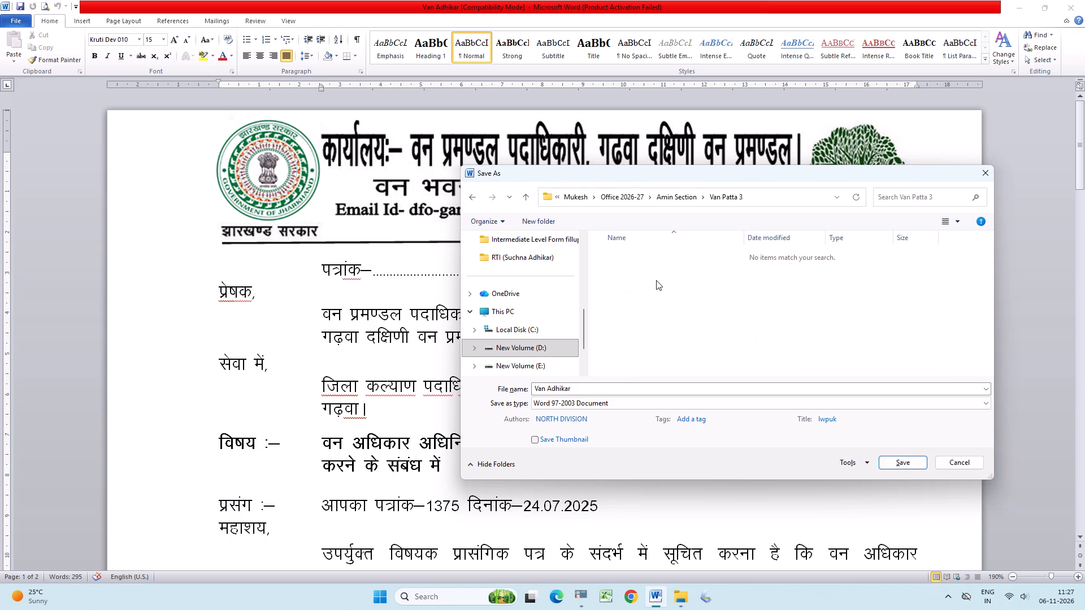
pyautogui.click(656, 280)
# Name the copy Van Adhikar 02 and save it as a Word 97-2003 document.
pyautogui.click(575, 391)
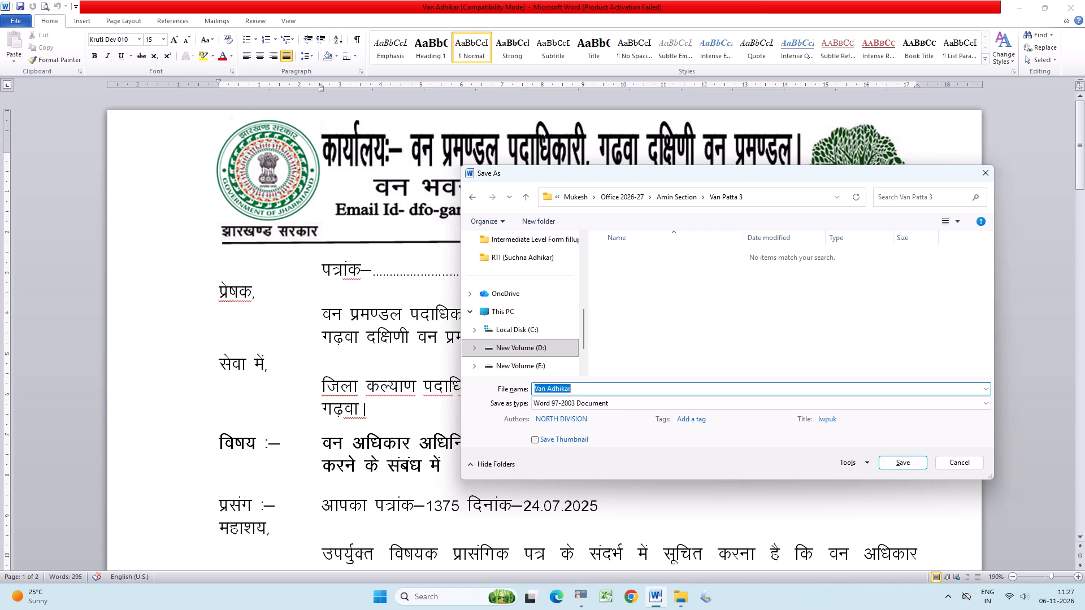
pyautogui.press('Right')
pyautogui.press('space')
pyautogui.write('02')
pyautogui.press('Return')
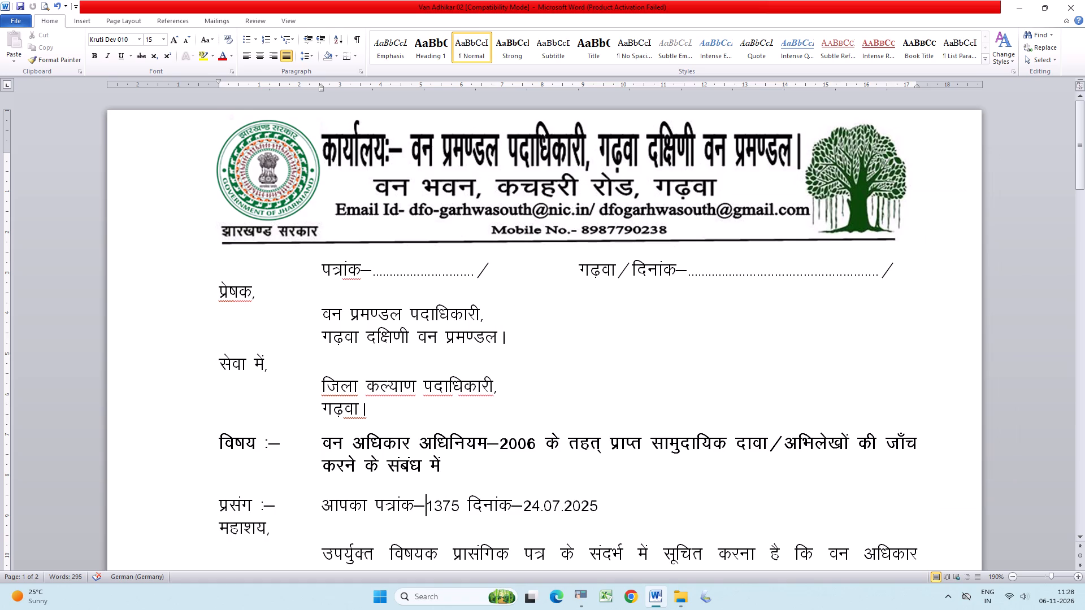
# Replace the letter number 1375 after आपका पत्रांक in the reference line with a dotted blank.
pyautogui.hotkey('shift', 'Right')
pyautogui.hotkey('shift', 'Right')
pyautogui.hotkey('shift', 'Right')
pyautogui.hotkey('shift', 'Right')
pyautogui.hotkey('shift', 'Right')
pyautogui.press('-')
pyautogui.press('-')
pyautogui.press('-')
pyautogui.press('-')
pyautogui.press('-')
pyautogui.press('-')
pyautogui.press('-')
pyautogui.press('-')
pyautogui.press('-')
pyautogui.press('-')
pyautogui.press('-')
pyautogui.press('-')
pyautogui.press('-')
pyautogui.press('-')
pyautogui.press('-')
pyautogui.press('-')
pyautogui.press('-')
pyautogui.press('-')
pyautogui.press('-')
pyautogui.press('-')
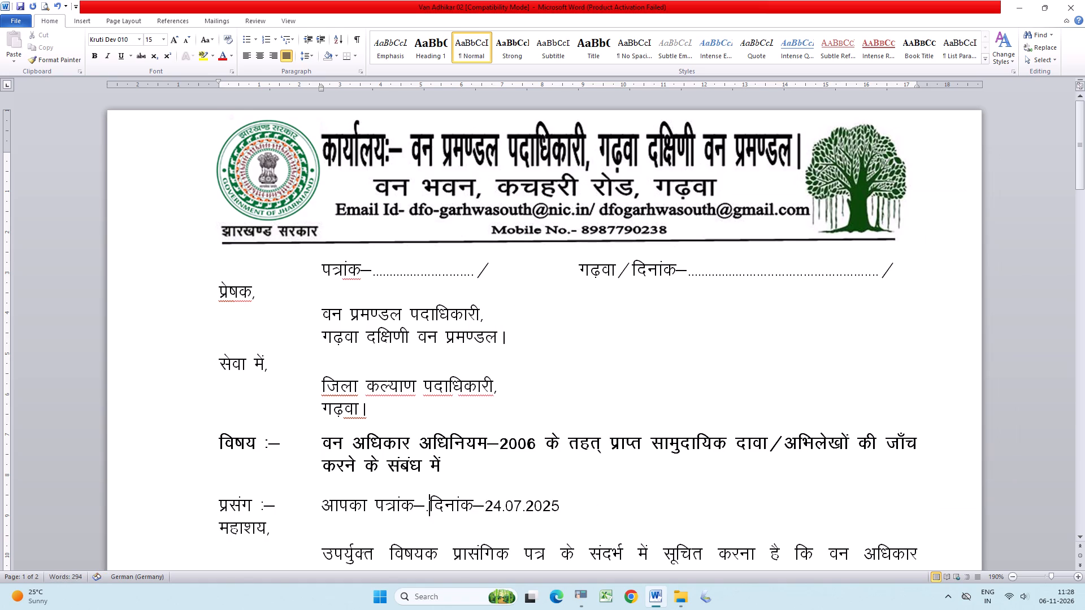
pyautogui.press('space')
# Replace the date after दिनांक in the reference line with a dotted blank and save the letter.
pyautogui.hotkey('ctrl', 'Right')
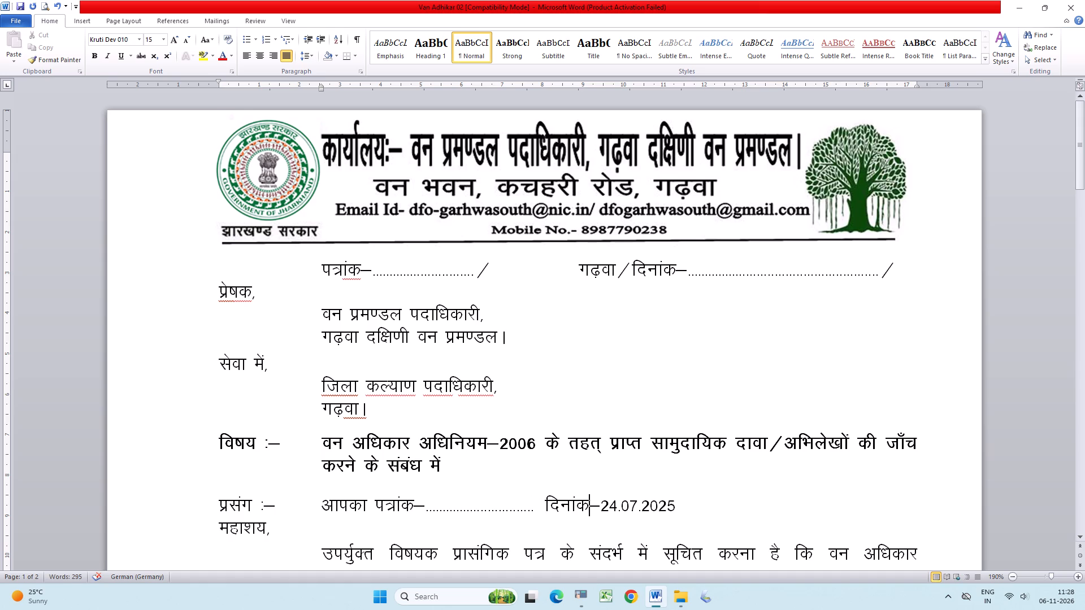
pyautogui.hotkey('ctrl', 'Right')
pyautogui.hotkey('shift', 'Right')
pyautogui.hotkey('ctrl', 'shift', 'Right')
pyautogui.hotkey('ctrl', 'shift', 'Right')
pyautogui.hotkey('ctrl', 'shift', 'Right')
pyautogui.hotkey('ctrl', 'shift', 'Right')
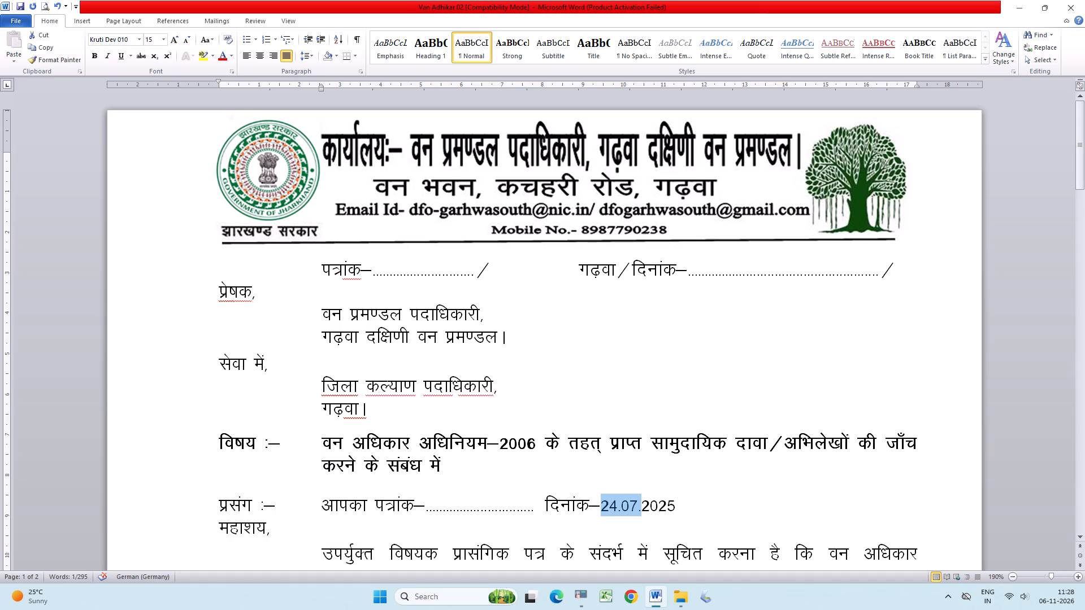
pyautogui.hotkey('shift', 'Right')
pyautogui.hotkey('ctrl', 'shift', 'Right')
pyautogui.press('-')
pyautogui.press('-')
pyautogui.press('-')
pyautogui.press('-')
pyautogui.press('-')
pyautogui.press('-')
pyautogui.press('-')
pyautogui.press('-')
pyautogui.press('-')
pyautogui.press('-')
pyautogui.press('-')
pyautogui.press('-')
pyautogui.press('-')
pyautogui.press('-')
pyautogui.press('-')
pyautogui.press('-')
pyautogui.press('-')
pyautogui.press('-')
pyautogui.press('-')
pyautogui.press('-')
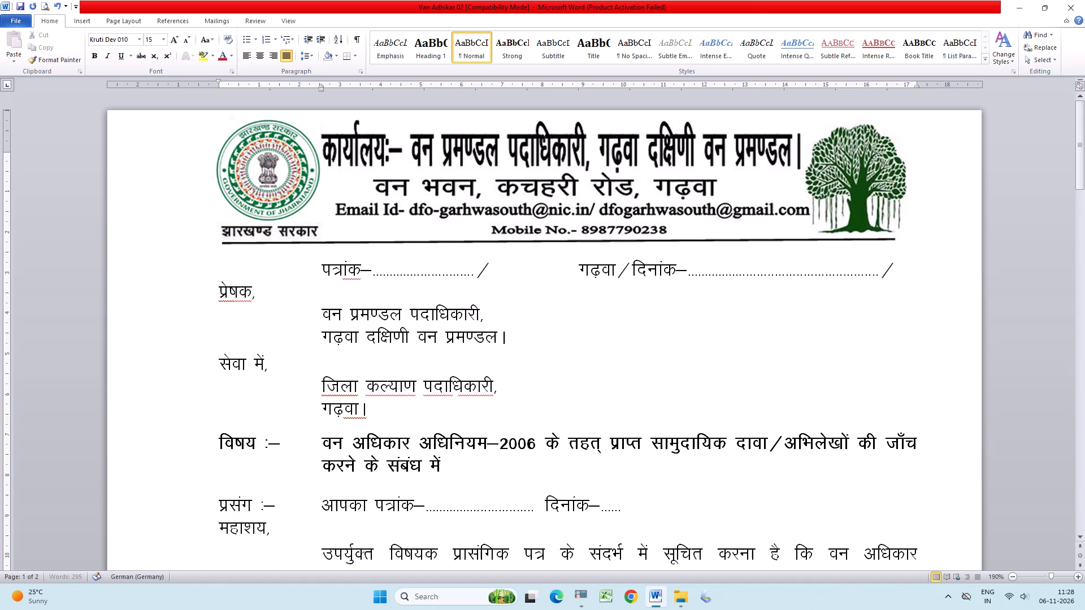
pyautogui.hotkey('ctrl', 's')
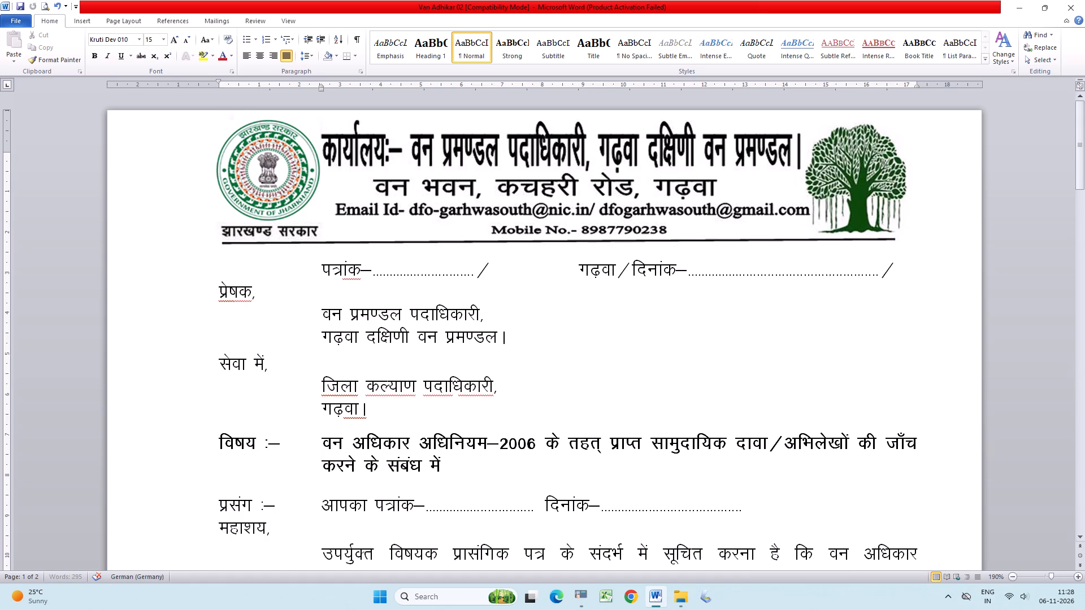
# In the body paragraph, change रंका अंचल to भण्डरिया अंचल and set its file count to 11.
pyautogui.moveTo(1084, 118); pyautogui.dragTo(1084, 128)
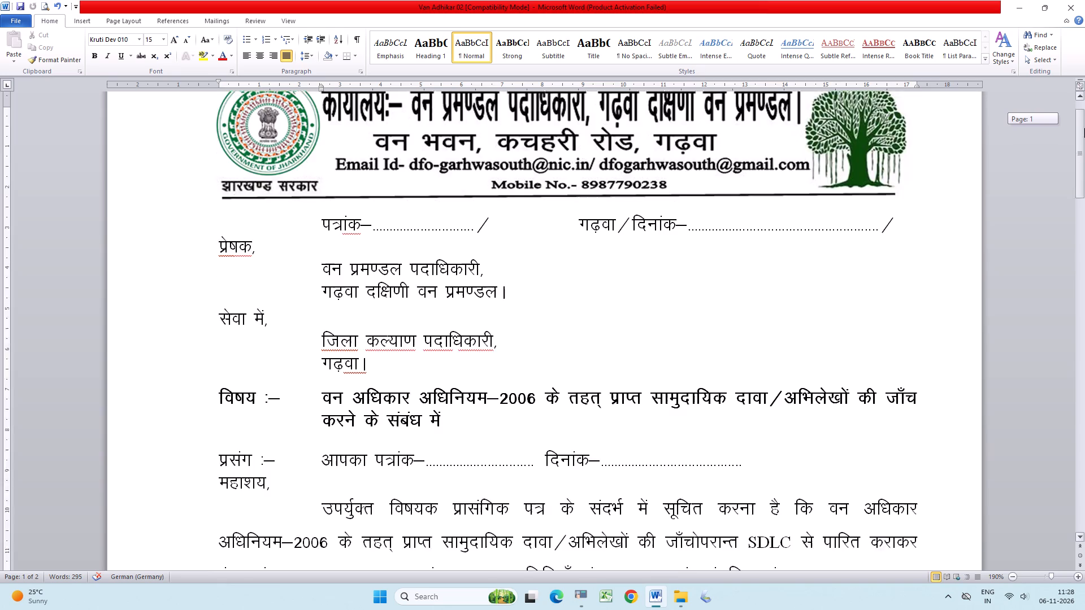
pyautogui.moveTo(1084, 128); pyautogui.dragTo(1084, 159)
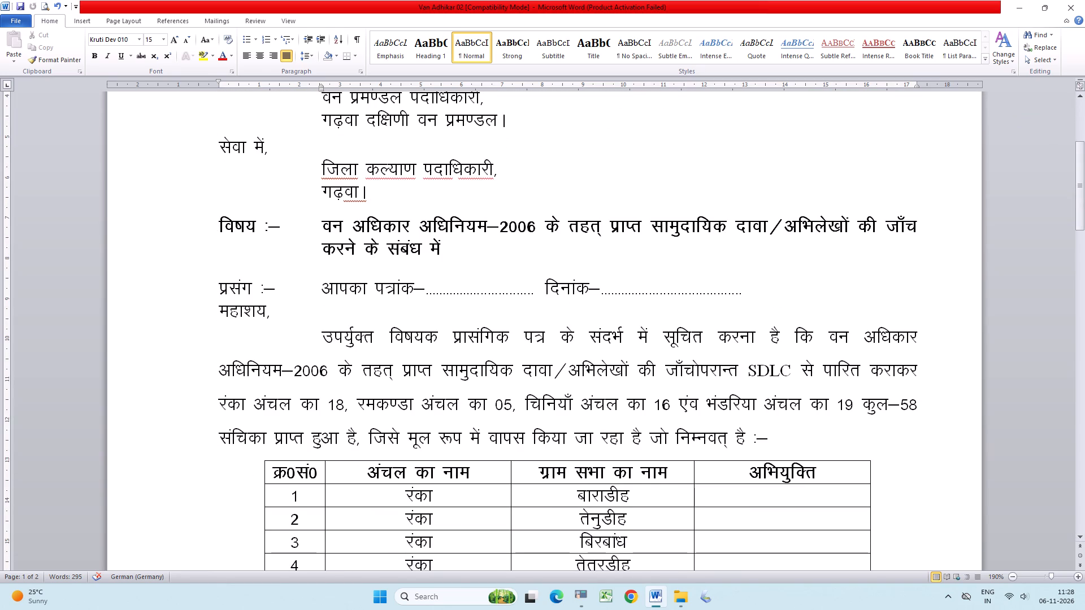
pyautogui.click(245, 403)
pyautogui.hotkey('shift', 'Left')
pyautogui.hotkey('shift', 'Left')
pyautogui.hotkey('shift', 'Left')
pyautogui.hotkey('shift', 'Left')
pyautogui.write('Hk.M')
pyautogui.write('fj;k')
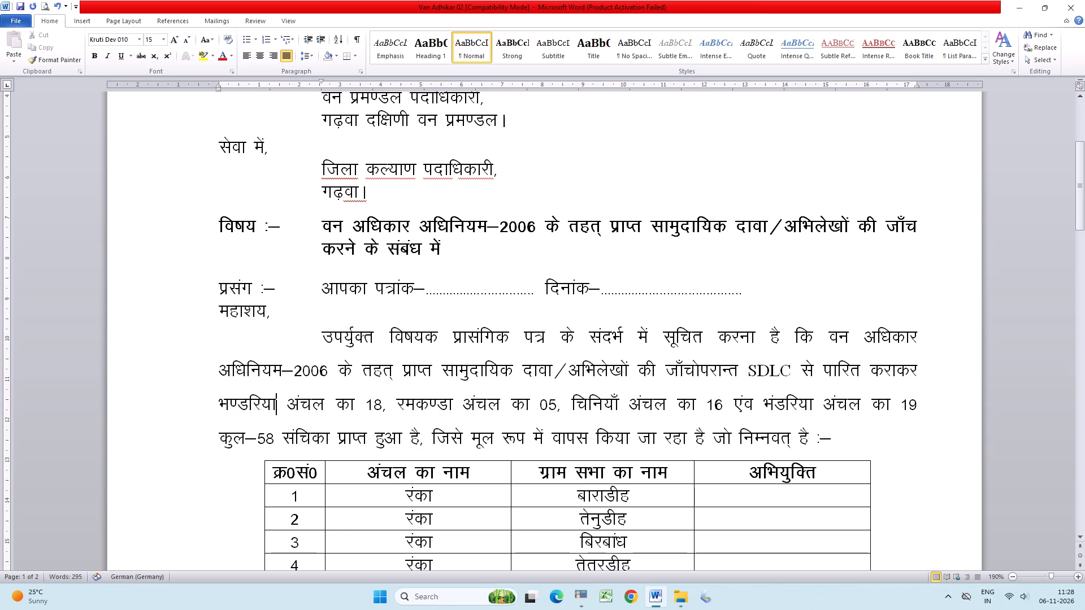
pyautogui.hotkey('ctrl', 'Right')
pyautogui.hotkey('ctrl', 'Right')
pyautogui.hotkey('ctrl', 'Right')
pyautogui.hotkey('shift', 'Right')
pyautogui.hotkey('shift', 'Right')
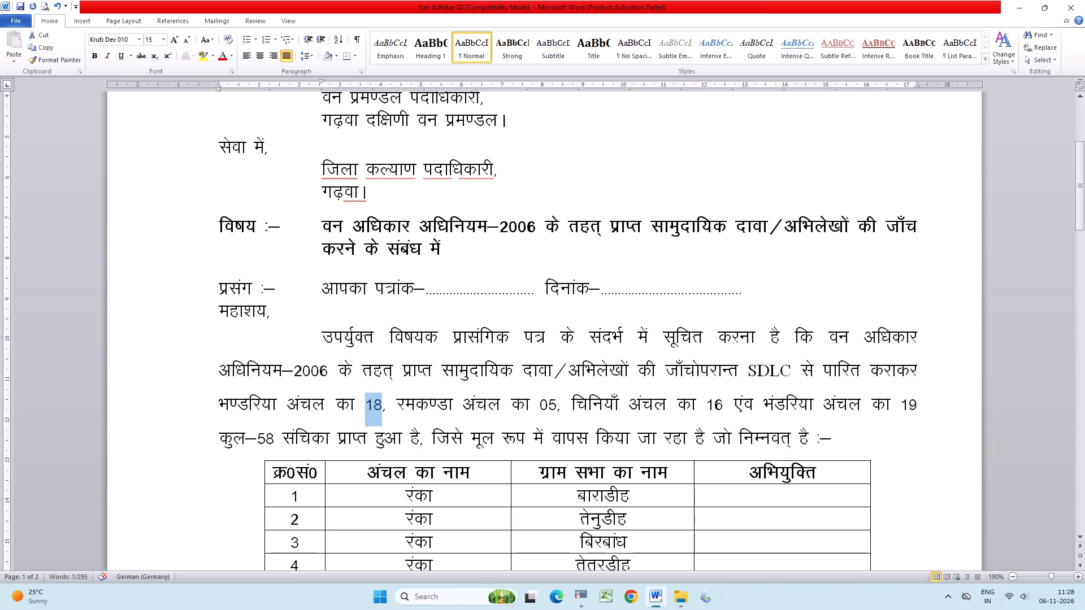
pyautogui.write('11')
# Delete the remaining अंचल names, their counts and the total before संचिका, keeping a space after 11, and save the letter.
pyautogui.hotkey('ctrl', 'Right')
pyautogui.hotkey('ctrl', 'shift', 'Right')
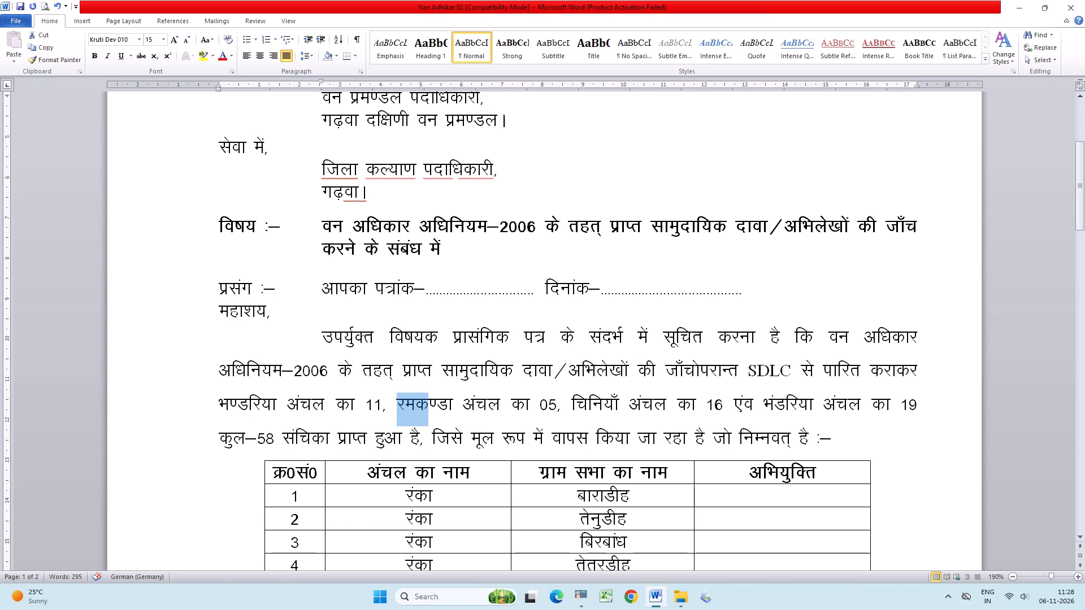
pyautogui.hotkey('ctrl', 'shift', 'Right')
pyautogui.hotkey('ctrl', 'shift', 'Right')
pyautogui.hotkey('ctrl', 'shift', 'Right')
pyautogui.hotkey('ctrl', 'shift', 'Right')
pyautogui.hotkey('ctrl', 'shift', 'Right')
pyautogui.hotkey('ctrl', 'shift', 'Right')
pyautogui.hotkey('ctrl', 'shift', 'Right')
pyautogui.hotkey('ctrl', 'shift', 'Right')
pyautogui.hotkey('ctrl', 'shift', 'Right')
pyautogui.hotkey('ctrl', 'shift', 'Right')
pyautogui.hotkey('ctrl', 'shift', 'Right')
pyautogui.hotkey('ctrl', 'shift', 'Right')
pyautogui.hotkey('ctrl', 'shift', 'Right')
pyautogui.hotkey('ctrl', 'shift', 'Right')
pyautogui.hotkey('ctrl', 'shift', 'Right')
pyautogui.hotkey('ctrl', 'shift', 'Right')
pyautogui.hotkey('ctrl', 'shift', 'Right')
pyautogui.hotkey('ctrl', 'shift', 'Right')
pyautogui.hotkey('ctrl', 'shift', 'Right')
pyautogui.hotkey('ctrl', 'shift', 'Right')
pyautogui.hotkey('ctrl', 'shift', 'Right')
pyautogui.hotkey('ctrl', 'shift', 'Right')
pyautogui.hotkey('ctrl', 'shift', 'Right')
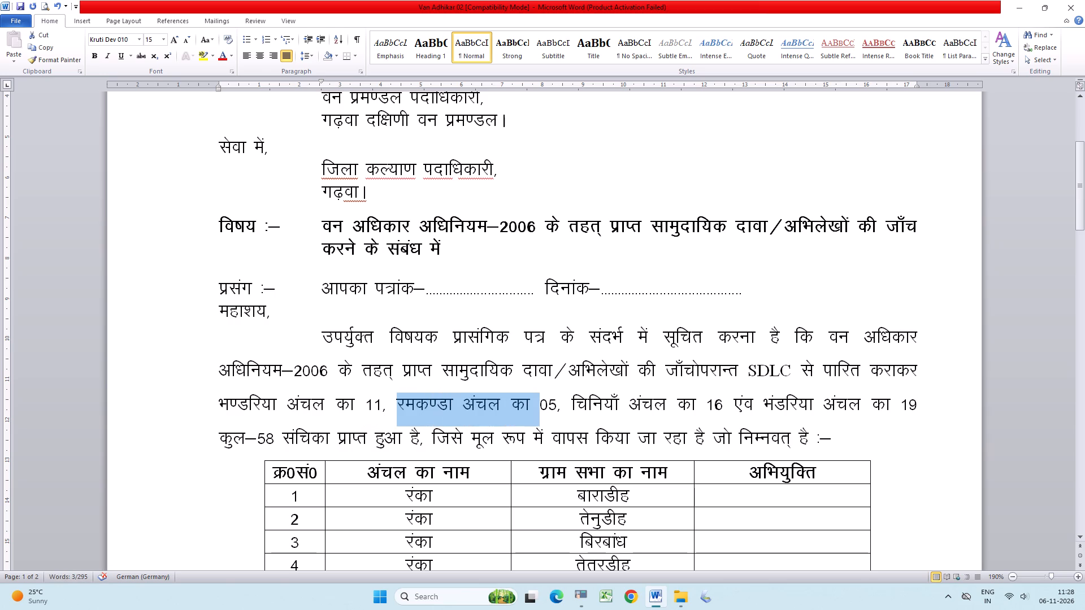
pyautogui.hotkey('ctrl', 'shift', 'Right')
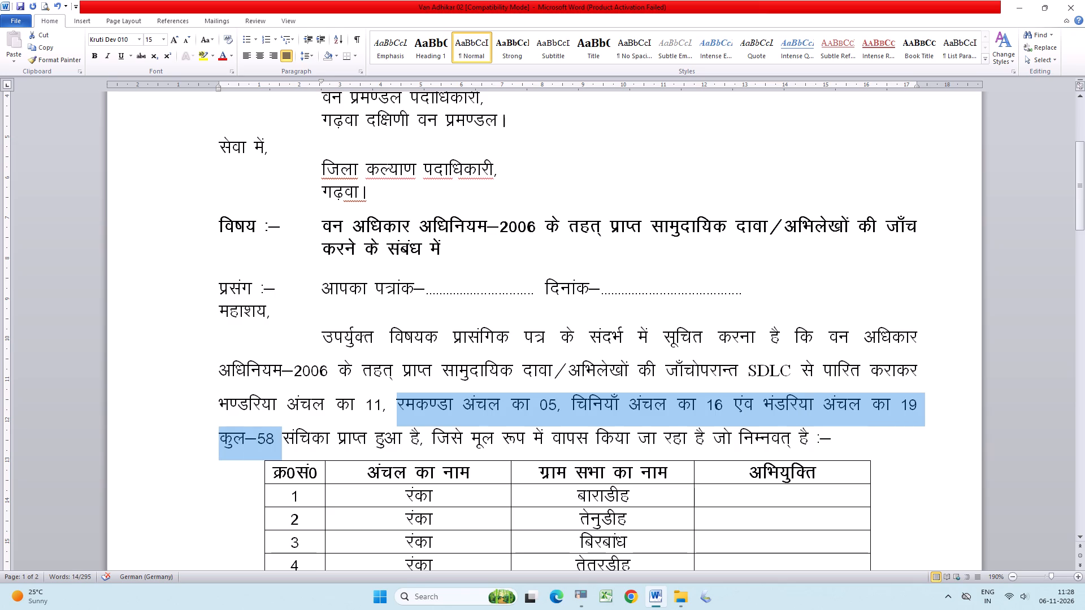
pyautogui.press('BackSpace')
pyautogui.press('BackSpace')
pyautogui.press('BackSpace')
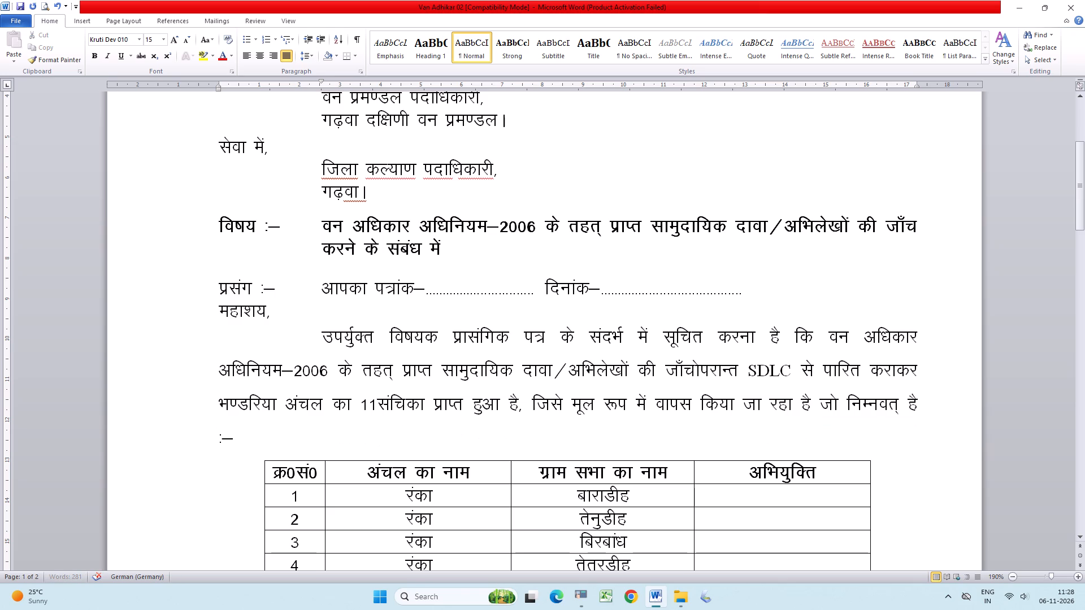
pyautogui.press('space')
pyautogui.hotkey('ctrl', 'Right')
pyautogui.hotkey('ctrl', 'Right')
pyautogui.hotkey('ctrl', 'Right')
pyautogui.hotkey('ctrl', 'Right')
pyautogui.hotkey('ctrl', 'Right')
pyautogui.hotkey('ctrl', 'Right')
pyautogui.hotkey('ctrl', 'Right')
pyautogui.hotkey('ctrl', 'Right')
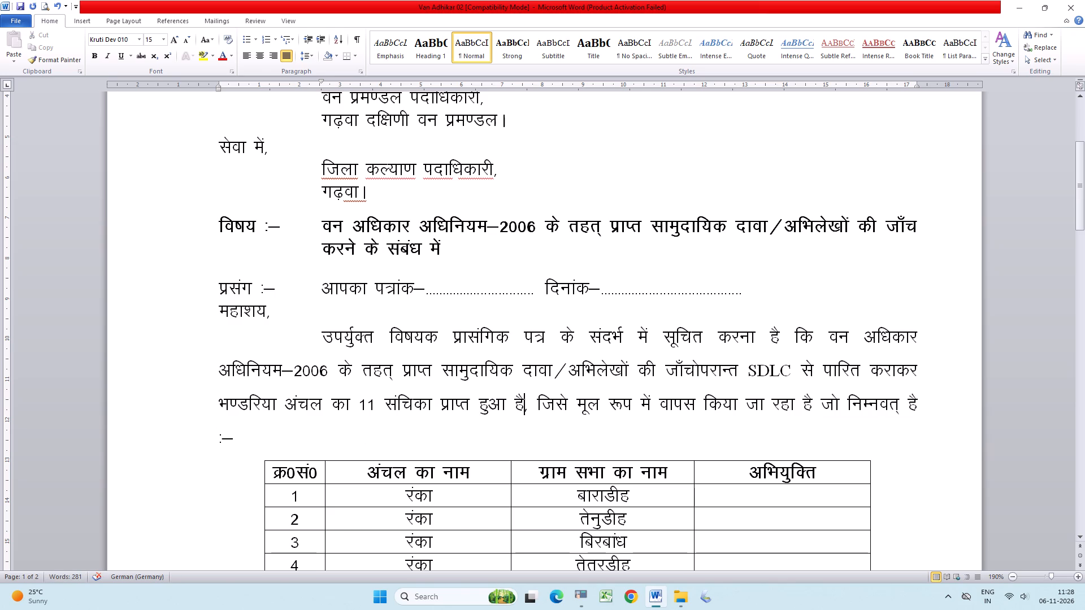
pyautogui.hotkey('ctrl', 'Right')
pyautogui.hotkey('ctrl', 's')
pyautogui.hotkey('ctrl', 's')
# Insert "अभिलेखों के जाँच हेतु आपके द्वारा भेजी गई है।" after संचिका in the body paragraph.
pyautogui.press('Left')
pyautogui.press('Left')
pyautogui.hotkey('ctrl', 'Left')
pyautogui.hotkey('ctrl', 'Left')
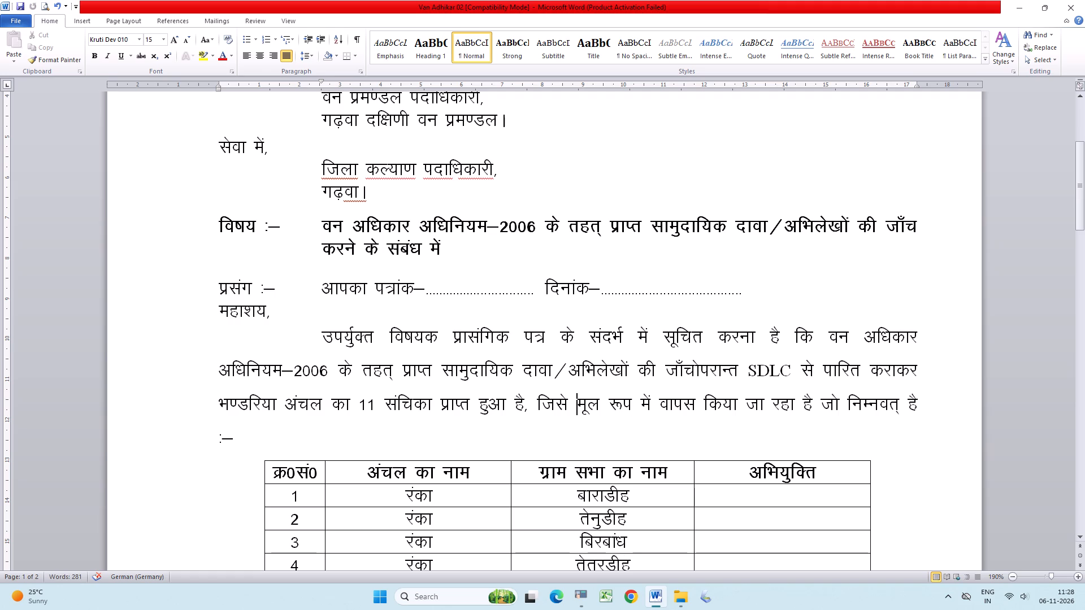
pyautogui.hotkey('ctrl', 'Left')
pyautogui.hotkey('ctrl', 'Left')
pyautogui.hotkey('ctrl', 'Left')
pyautogui.hotkey('ctrl', 'Left')
pyautogui.hotkey('ctrl', 'Left')
pyautogui.write('vfHkys[kksa ds tk')
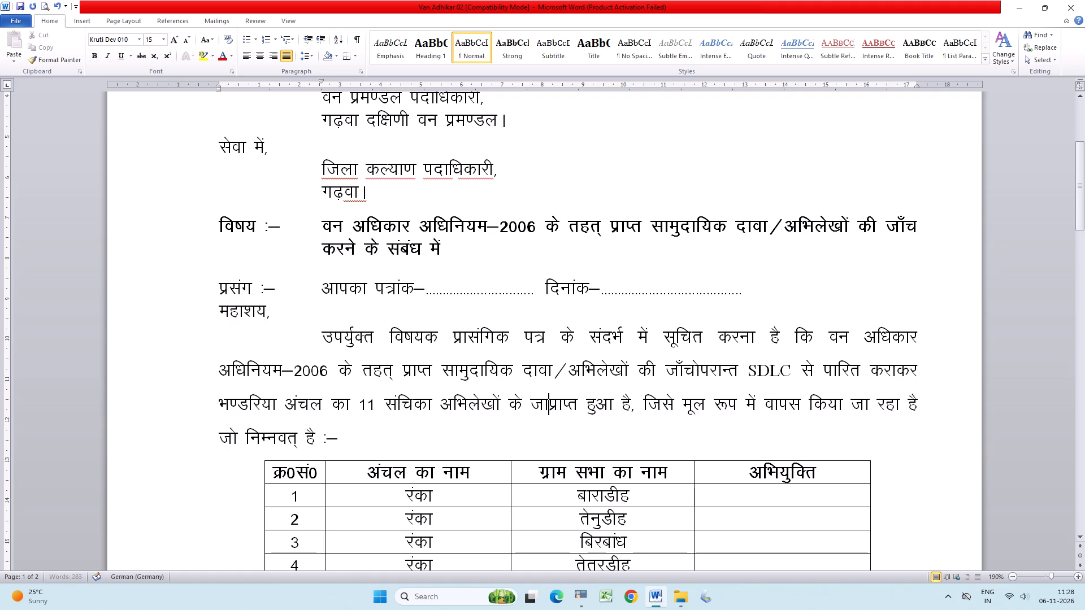
pyautogui.hotkey('alt', '0')
pyautogui.hotkey('alt', '1')
pyautogui.hotkey('alt', '6')
pyautogui.hotkey('alt', '1')
pyautogui.write('p gsrq')
pyautogui.press('space')
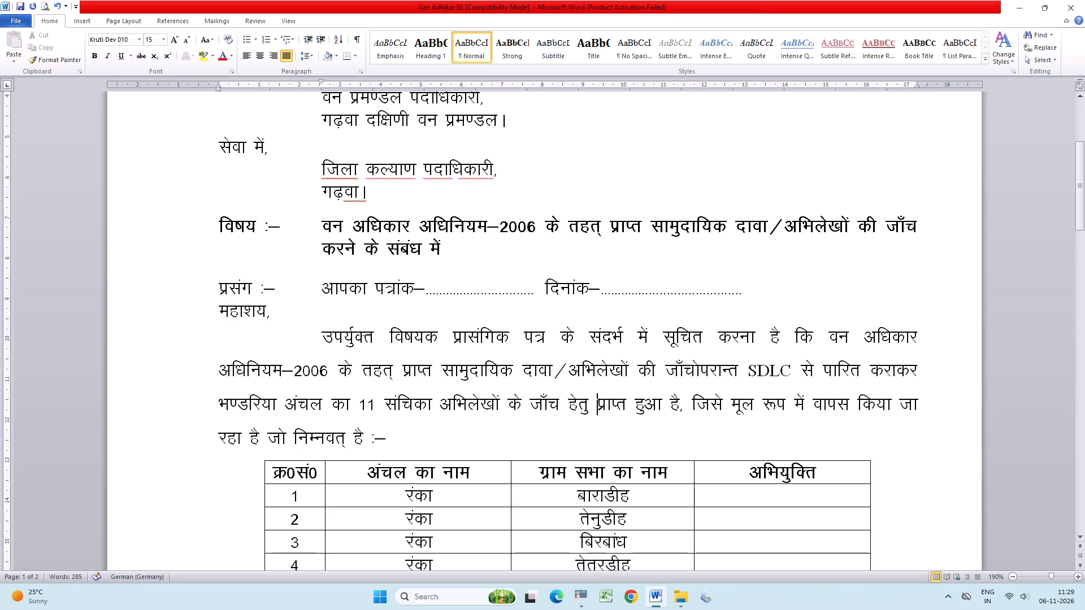
pyautogui.write('vkids }kjk Hksth xbZ gSA')
pyautogui.press('space')
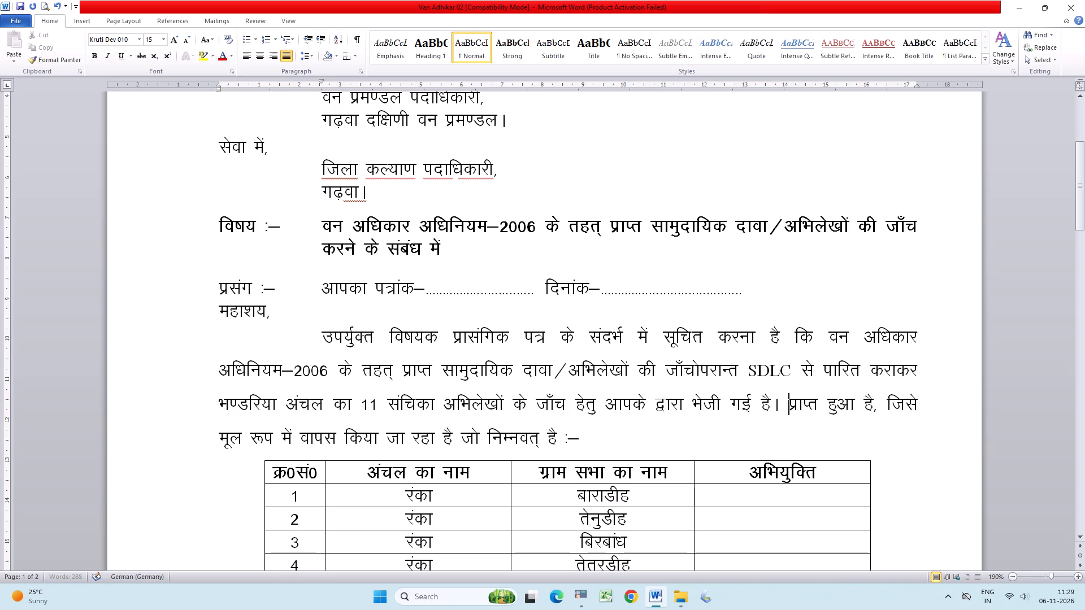
# Delete the leftover words "प्राप्त हुआ है," before जिसे in the body paragraph.
pyautogui.hotkey('ctrl', 'shift', 'Right')
pyautogui.hotkey('ctrl', 'shift', 'Right')
pyautogui.hotkey('ctrl', 'shift', 'Right')
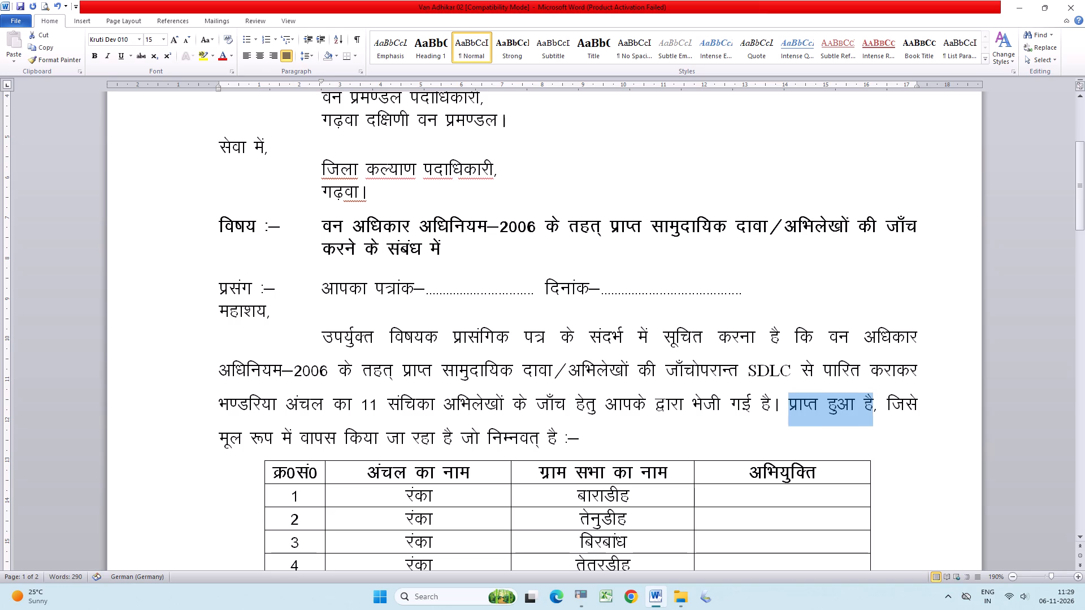
pyautogui.hotkey('ctrl', 'shift', 'Right')
pyautogui.press('BackSpace')
# Insert "जाँचोपरान्त निम्न टिप्पणी अंकित कर" between जिसे and मूल रूप in the body paragraph.
pyautogui.hotkey('ctrl', 'Right')
pyautogui.hotkey('ctrl', 'Right')
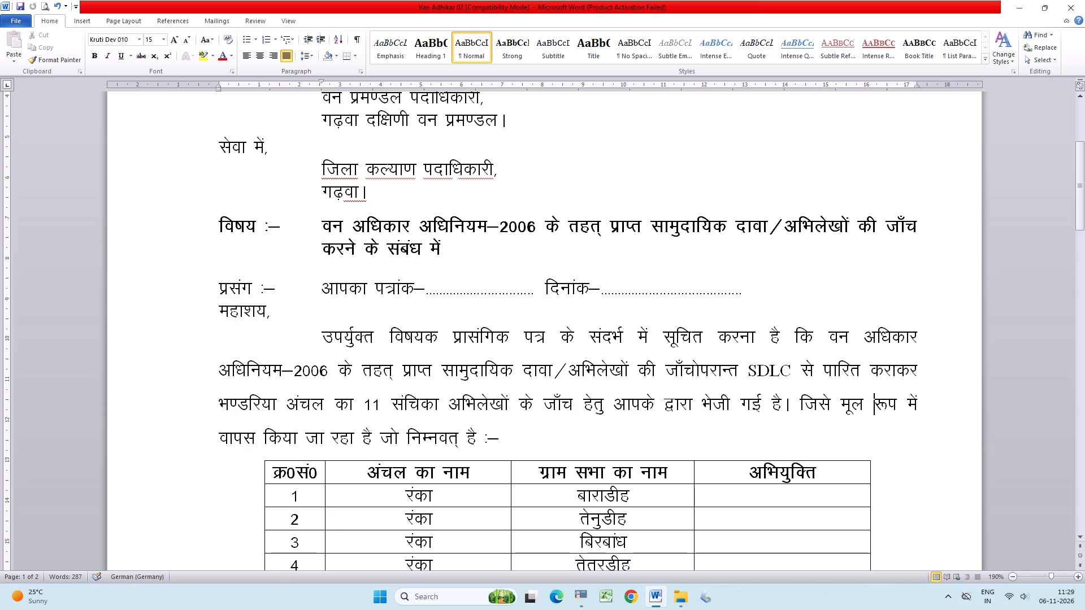
pyautogui.hotkey('ctrl', 'Right')
pyautogui.hotkey('ctrl', 'Left')
pyautogui.hotkey('ctrl', 'Left')
pyautogui.hotkey('ctrl', 'Left')
pyautogui.hotkey('ctrl', 'Right')
pyautogui.write('tk')
pyautogui.hotkey('alt', '0')
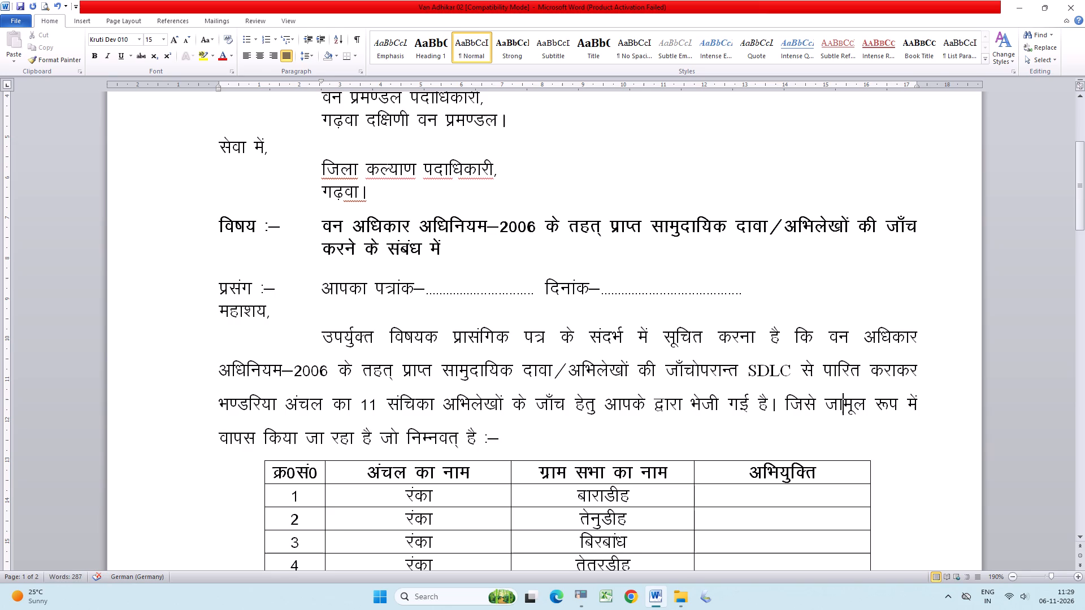
pyautogui.hotkey('alt', '1')
pyautogui.hotkey('alt', '6')
pyautogui.hotkey('alt', '1')
pyautogui.write('pksijkUr')
pyautogui.press('space')
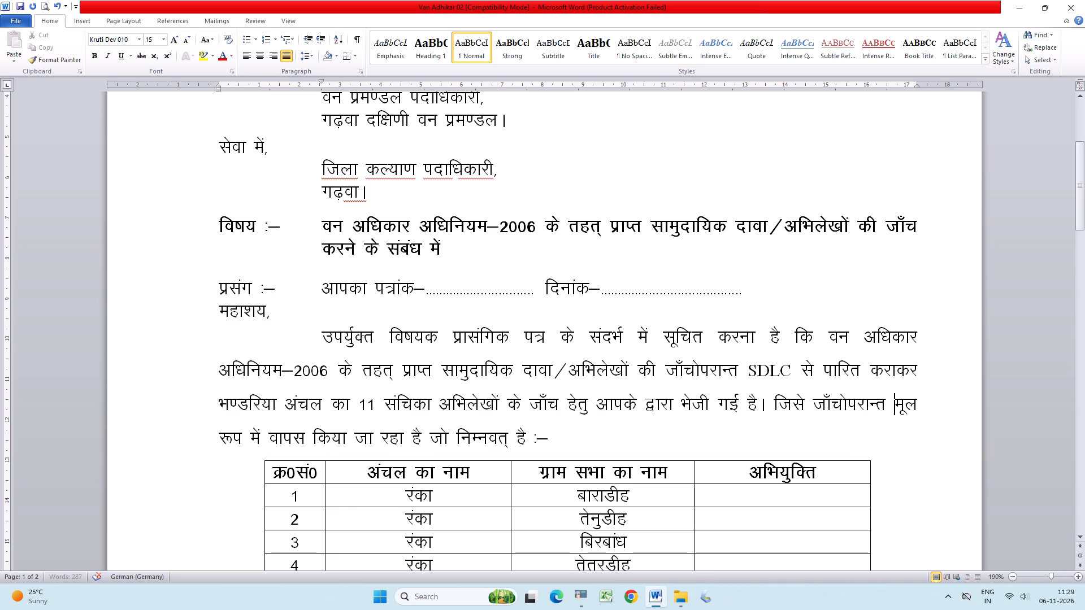
pyautogui.write('fuEu fVii.')
pyautogui.press('BackSpace')
pyautogui.press('BackSpace')
pyautogui.press('BackSpace')
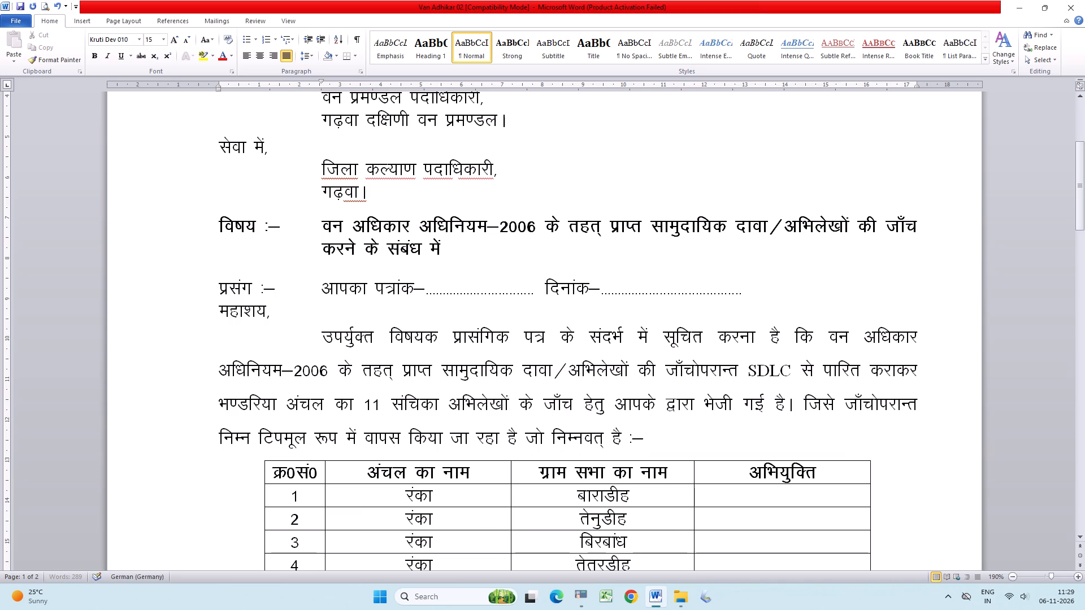
pyautogui.write('Ii.kh vafdr dj')
pyautogui.press('space')
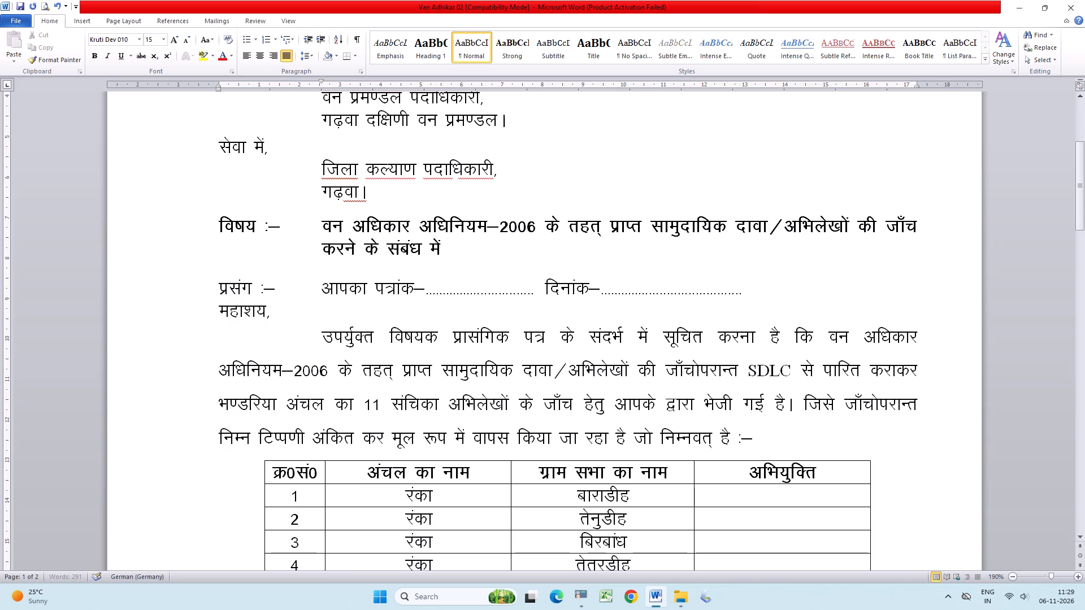
# Delete the words "जो निम्नवत् है" near the end of the body paragraph, after किया जा रहा है.
pyautogui.hotkey('ctrl', 'Right')
pyautogui.hotkey('ctrl', 'Right')
pyautogui.hotkey('ctrl', 'Right')
pyautogui.hotkey('ctrl', 'Right')
pyautogui.hotkey('ctrl', 'Right')
pyautogui.hotkey('ctrl', 'Right')
pyautogui.hotkey('ctrl', 'Right')
pyautogui.hotkey('ctrl', 'Right')
pyautogui.hotkey('ctrl', 'Right')
pyautogui.hotkey('ctrl', 'Right')
pyautogui.hotkey('ctrl', 'Right')
pyautogui.hotkey('ctrl', 'shift', 'Right')
pyautogui.hotkey('ctrl', 'shift', 'Right')
pyautogui.hotkey('ctrl', 'shift', 'Right')
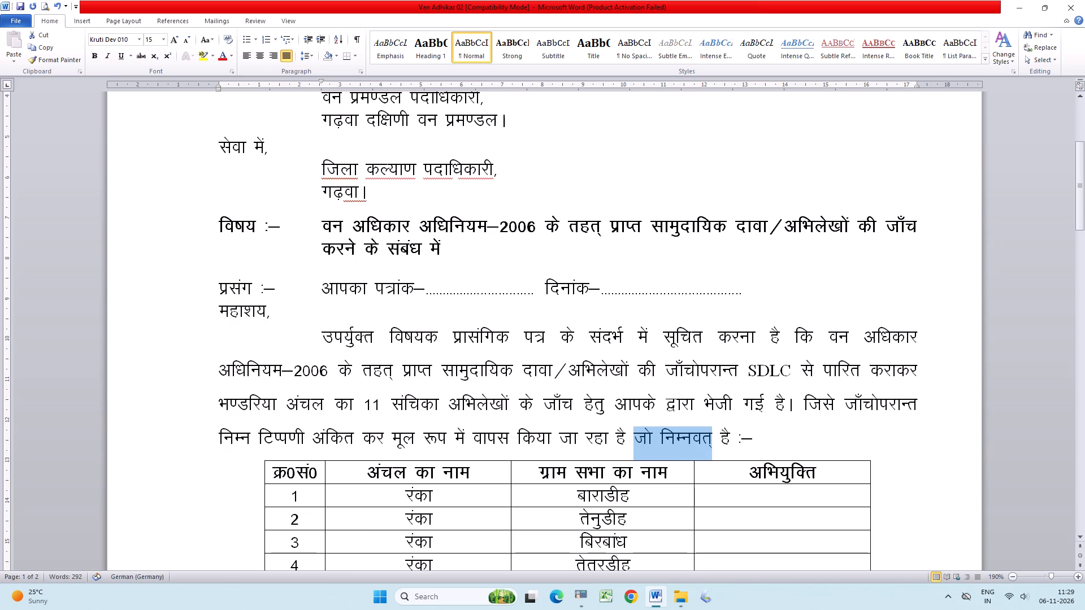
pyautogui.hotkey('ctrl', 'shift', 'Right')
pyautogui.press('BackSpace')
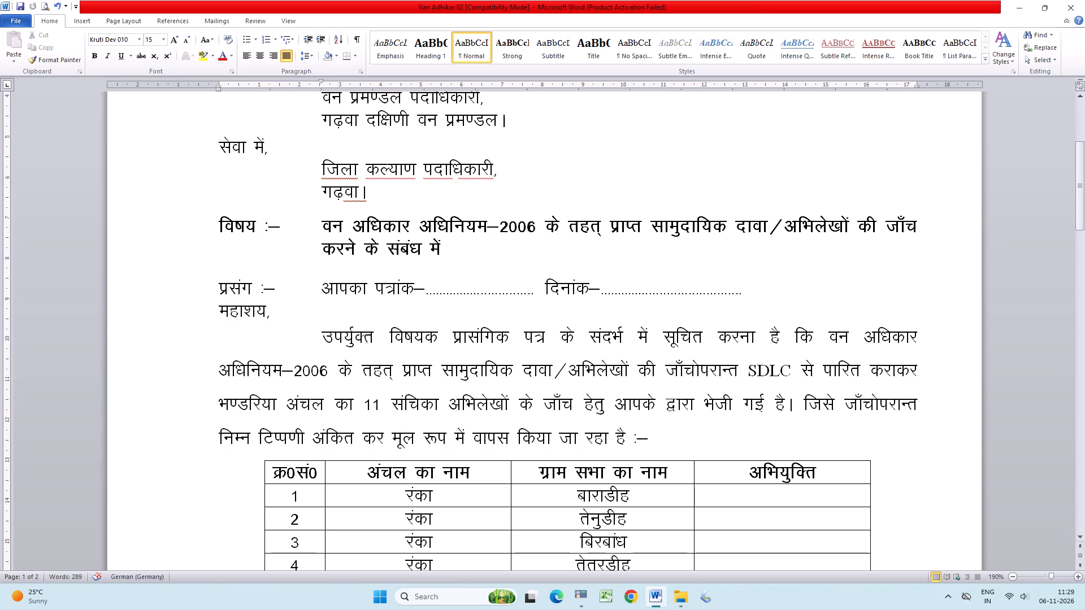
# Replace the trailing ":–" at the end of the body paragraph with a full stop (।) and save the letter.
pyautogui.hotkey('ctrl', 'shift', 'Right')
pyautogui.press('BackSpace')
pyautogui.press('BackSpace')
pyautogui.hotkey('shift', 'a')
pyautogui.hotkey('ctrl', 's')
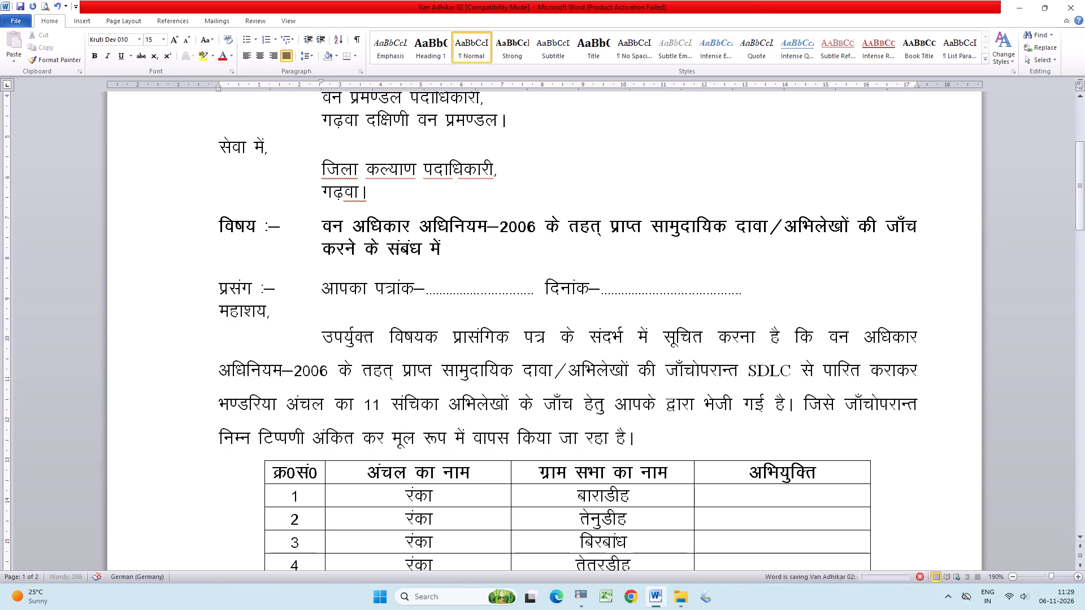
pyautogui.hotkey('ctrl', 's')
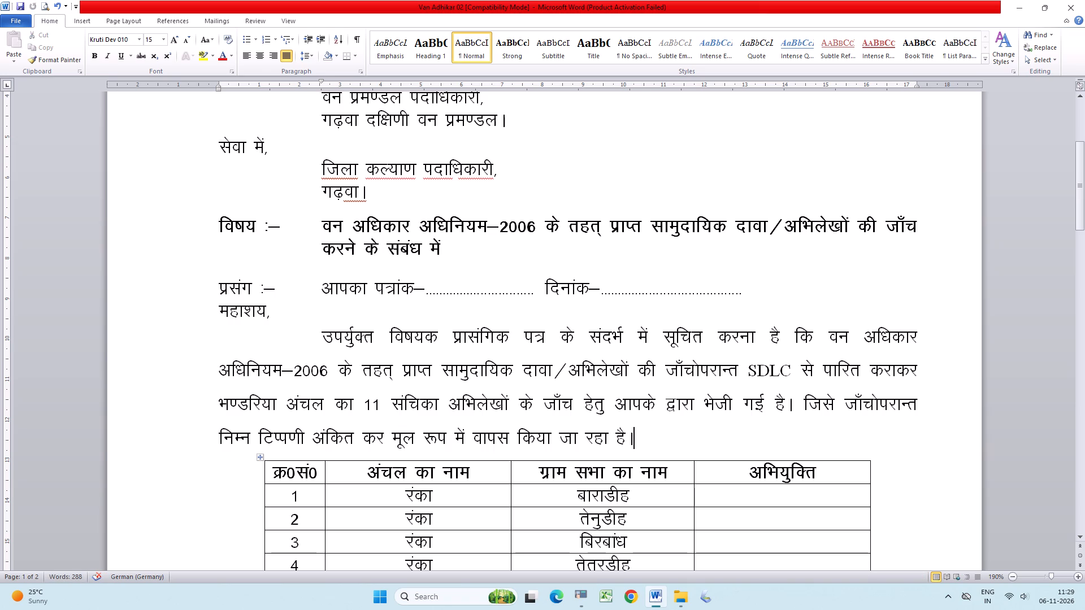
# Review the rewritten body paragraph through to its closing sentence and save the letter.
pyautogui.click(509, 403)
pyautogui.moveTo(1084, 182); pyautogui.dragTo(1075, 12)
pyautogui.scroll(-1, 511, 329)
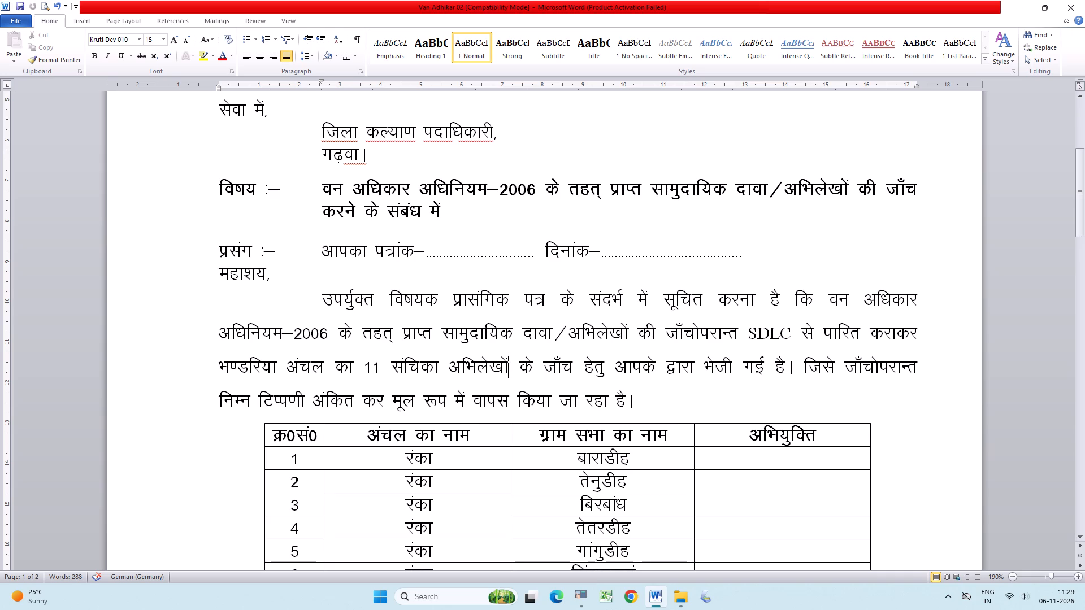
pyautogui.click(631, 404)
pyautogui.hotkey('ctrl', 's')
pyautogui.hotkey('ctrl', 's')
pyautogui.hotkey('ctrl', 's')
pyautogui.hotkey('ctrl', 's')
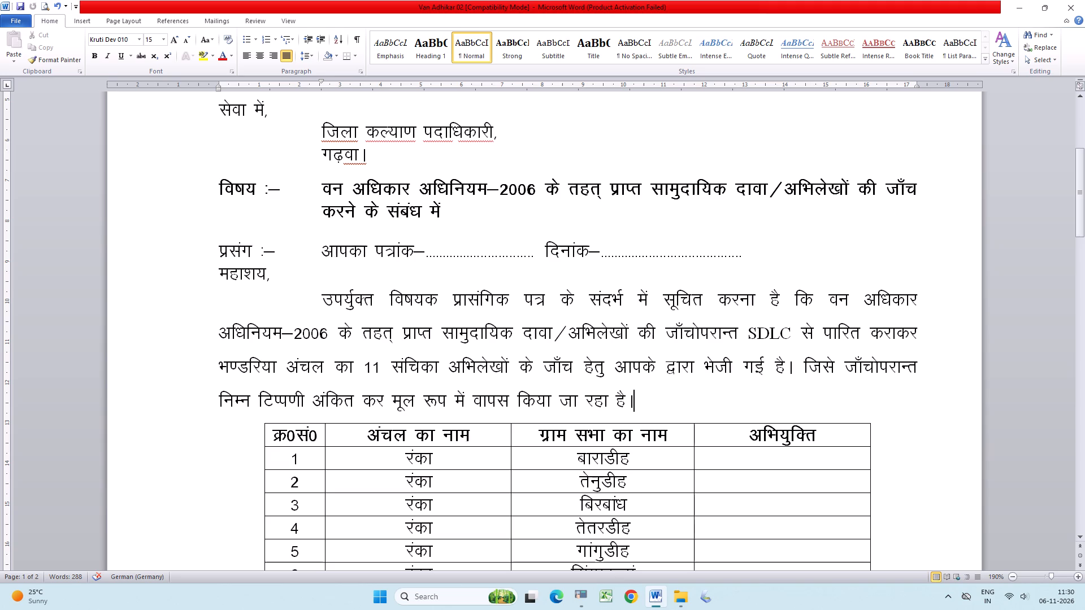
# Examine the अंचल and ग्राम सभा entries in the table across both pages, returning to the विषय line.
pyautogui.tripleClick(1083, 535)
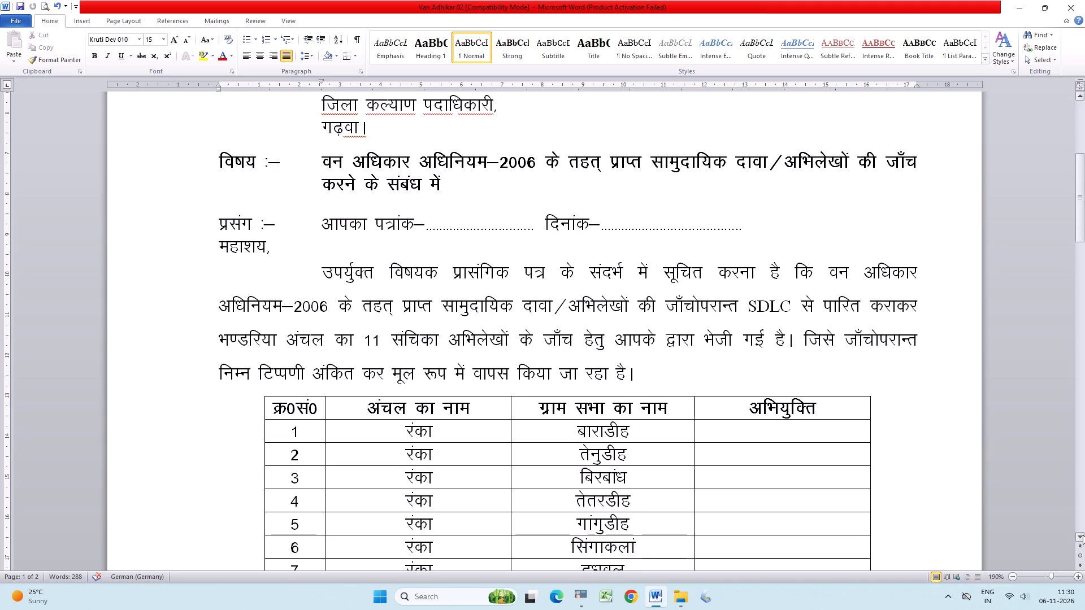
pyautogui.click(457, 398)
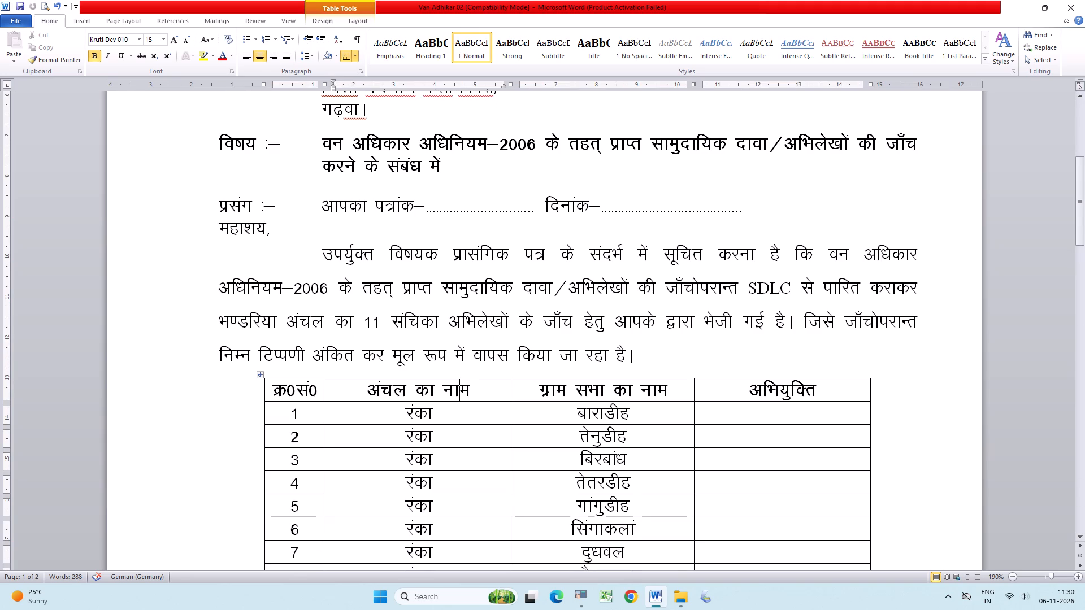
pyautogui.click(306, 390)
pyautogui.click(424, 355)
pyautogui.click(433, 397)
pyautogui.press('Down')
pyautogui.press('Down')
pyautogui.press('Down')
pyautogui.press('Down')
pyautogui.press('Down')
pyautogui.press('Down')
pyautogui.press('Down')
pyautogui.press('Down')
pyautogui.press('Down')
pyautogui.press('Down')
pyautogui.press('Down')
pyautogui.press('Down')
pyautogui.press('Down')
pyautogui.press('Down')
pyautogui.press('Down')
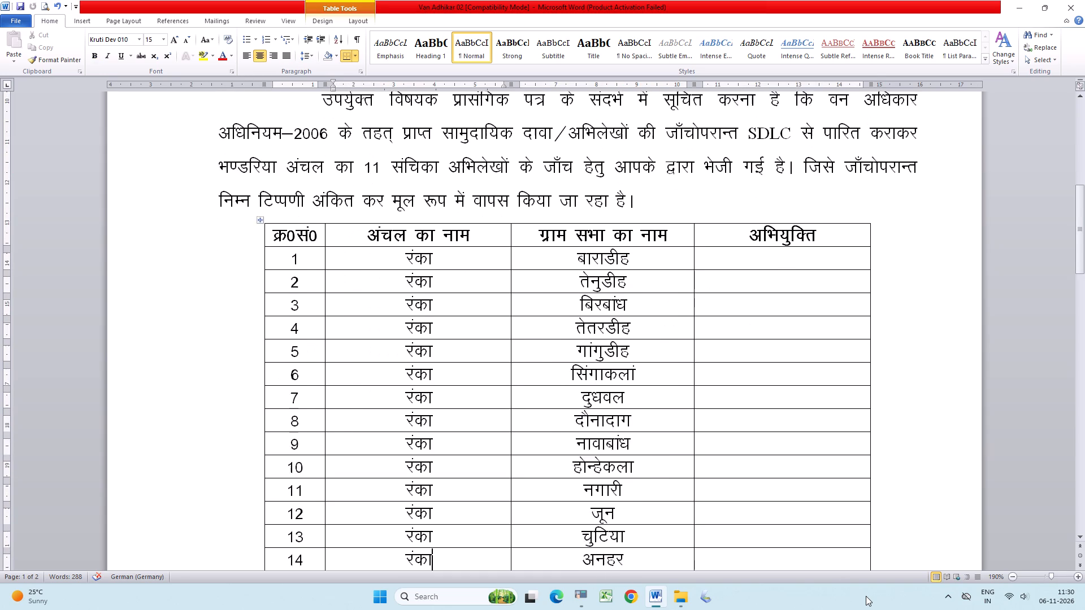
pyautogui.press('Up')
pyautogui.press('Down')
pyautogui.press('Down')
pyautogui.press('Down')
pyautogui.press('Down')
pyautogui.press('Down')
pyautogui.press('Down')
pyautogui.press('Down')
pyautogui.press('Down')
pyautogui.press('Down')
pyautogui.press('Down')
pyautogui.press('Down')
pyautogui.press('Down')
pyautogui.press('Down')
pyautogui.press('Down')
pyautogui.press('Down')
pyautogui.press('Down')
pyautogui.press('Up')
pyautogui.press('Down')
pyautogui.press('Down')
pyautogui.press('Down')
pyautogui.press('Down')
pyautogui.press('Down')
pyautogui.press('Down')
pyautogui.press('Down')
pyautogui.press('Down')
pyautogui.press('Down')
pyautogui.press('Down')
pyautogui.press('Down')
pyautogui.press('Down')
pyautogui.press('Down')
pyautogui.press('Down')
pyautogui.press('Down')
pyautogui.press('Down')
pyautogui.press('Down')
pyautogui.press('Down')
pyautogui.press('Down')
pyautogui.press('Down')
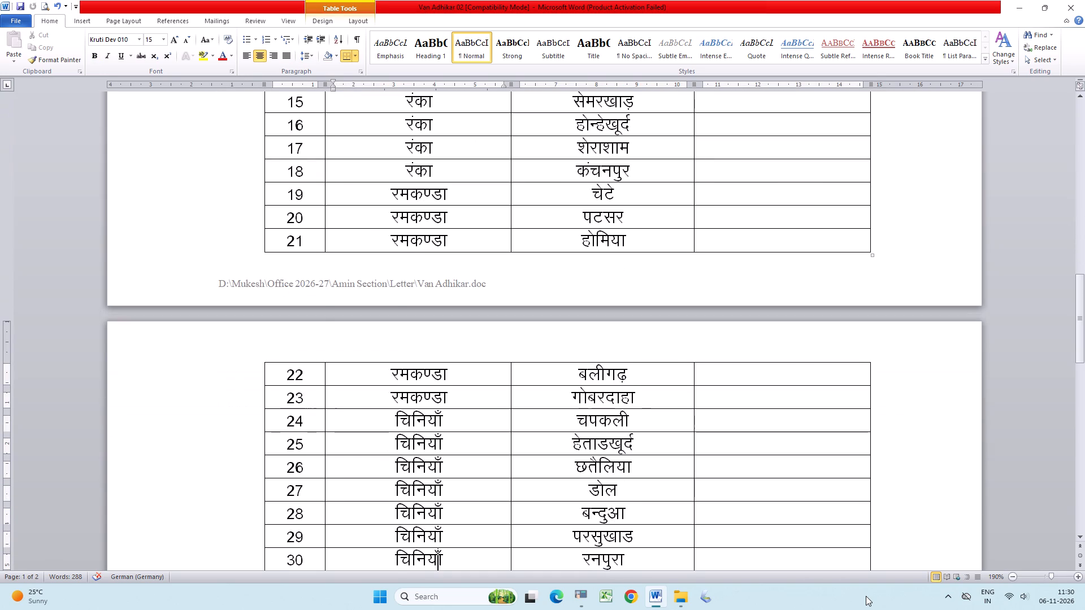
pyautogui.press('Up')
pyautogui.press('Up')
pyautogui.press('Up')
pyautogui.press('Up')
pyautogui.press('Up')
pyautogui.press('Up')
pyautogui.press('Up')
pyautogui.press('Up')
pyautogui.press('Up')
pyautogui.press('Up')
pyautogui.press('Up')
pyautogui.press('Up')
pyautogui.press('Up')
pyautogui.press('Up')
pyautogui.press('Up')
pyautogui.press('Up')
pyautogui.press('Up')
pyautogui.press('Up')
pyautogui.press('Up')
pyautogui.press('Up')
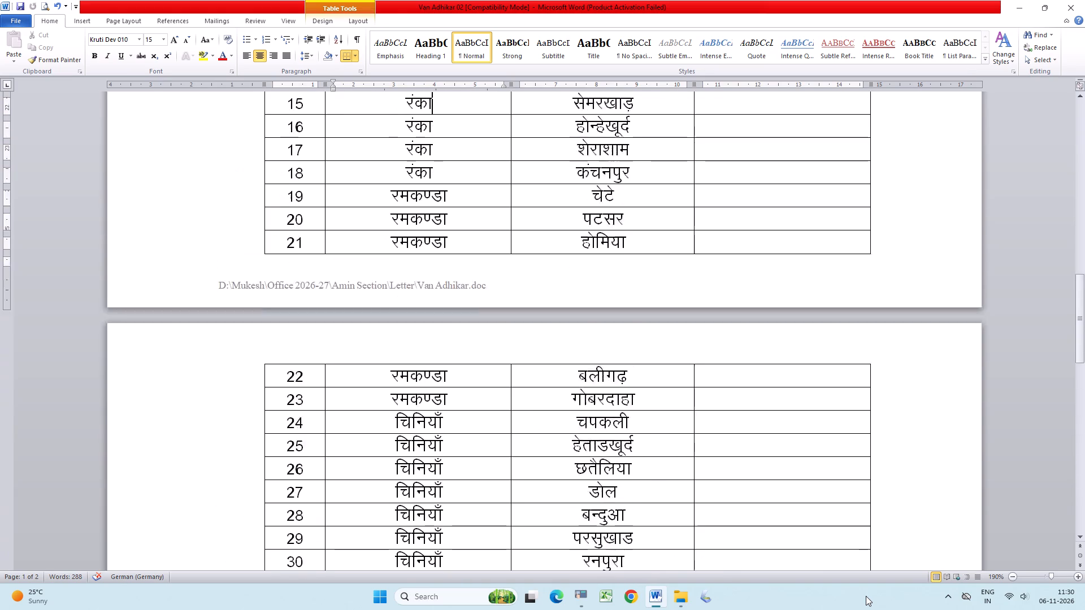
pyautogui.hotkey('ctrl', 's')
pyautogui.hotkey('ctrl', 's')
pyautogui.hotkey('ctrl', 's')
pyautogui.press('Up')
pyautogui.press('Up')
pyautogui.press('Up')
pyautogui.press('Up')
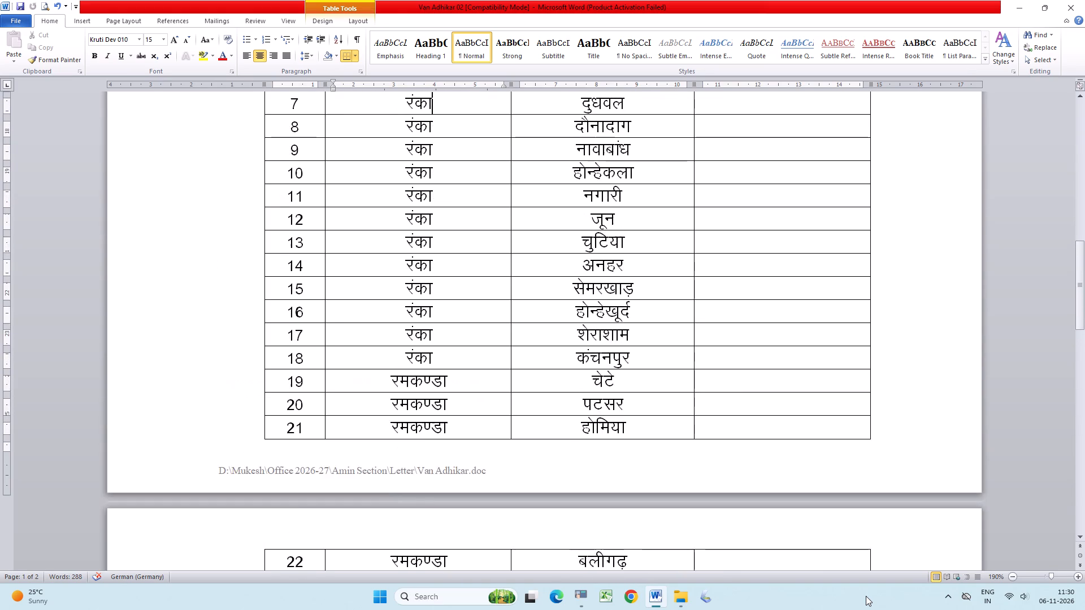
pyautogui.press('Up')
pyautogui.press('Up')
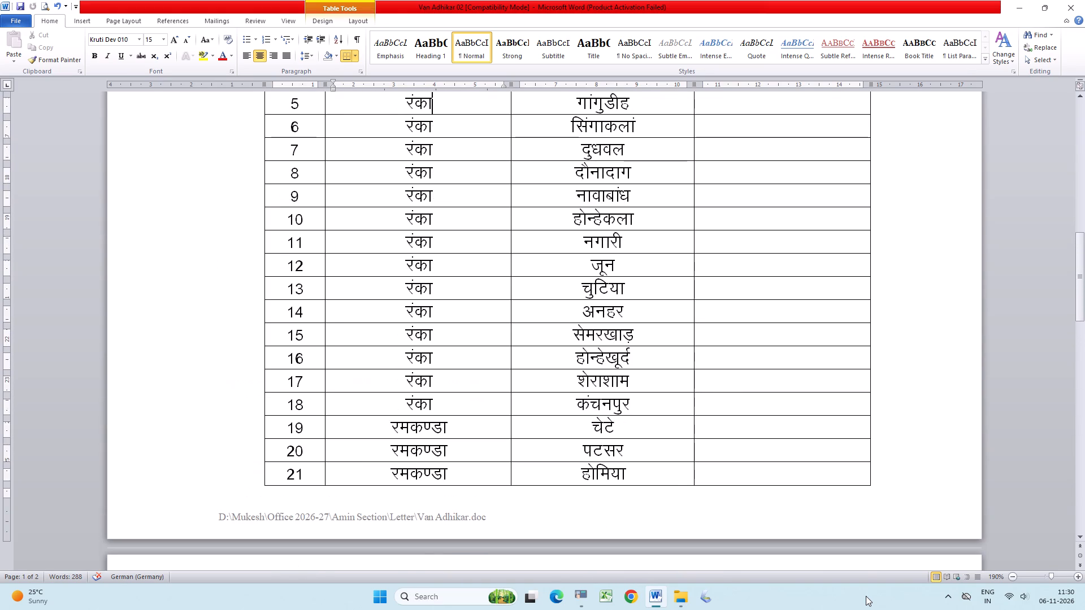
pyautogui.press('Up')
pyautogui.press('Up')
pyautogui.press('Up')
pyautogui.press('Up')
pyautogui.press('Up')
pyautogui.press('Up')
pyautogui.press('Up')
pyautogui.press('Up')
pyautogui.press('Up')
pyautogui.press('Up')
pyautogui.press('Up')
pyautogui.press('Up')
pyautogui.press('Up')
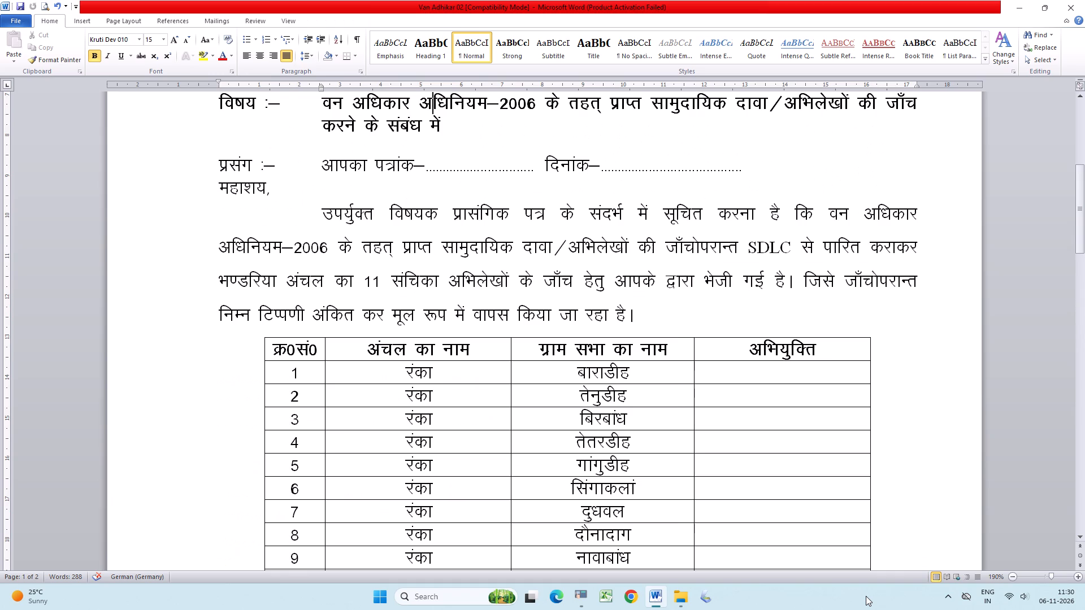
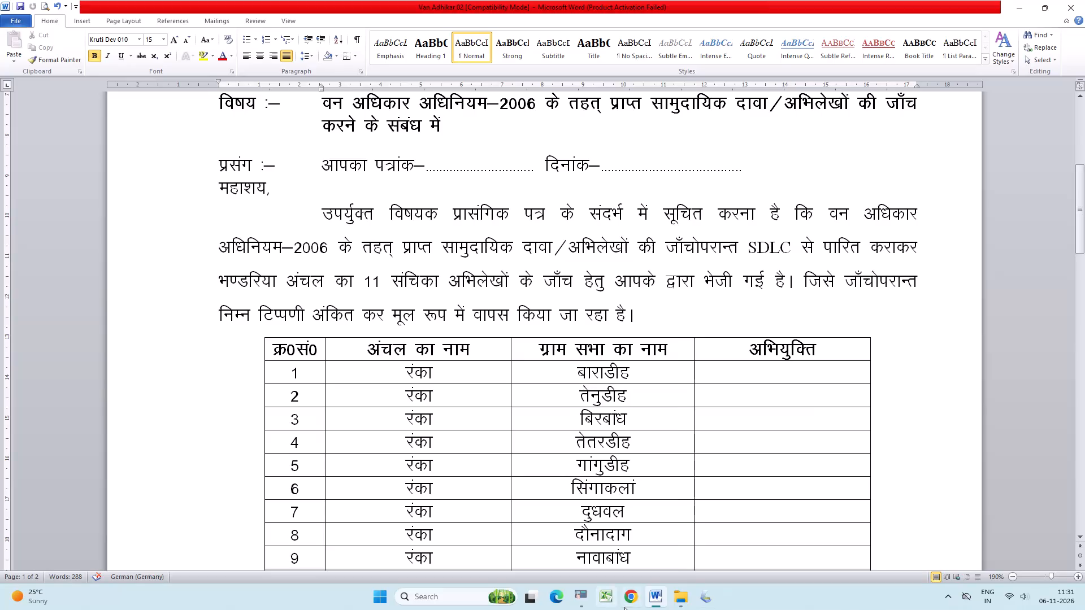
# Delete all table rows after serial number 11 and add a blank line above अनु0–यथोक्त।.
pyautogui.scroll(-1, 412, 415)
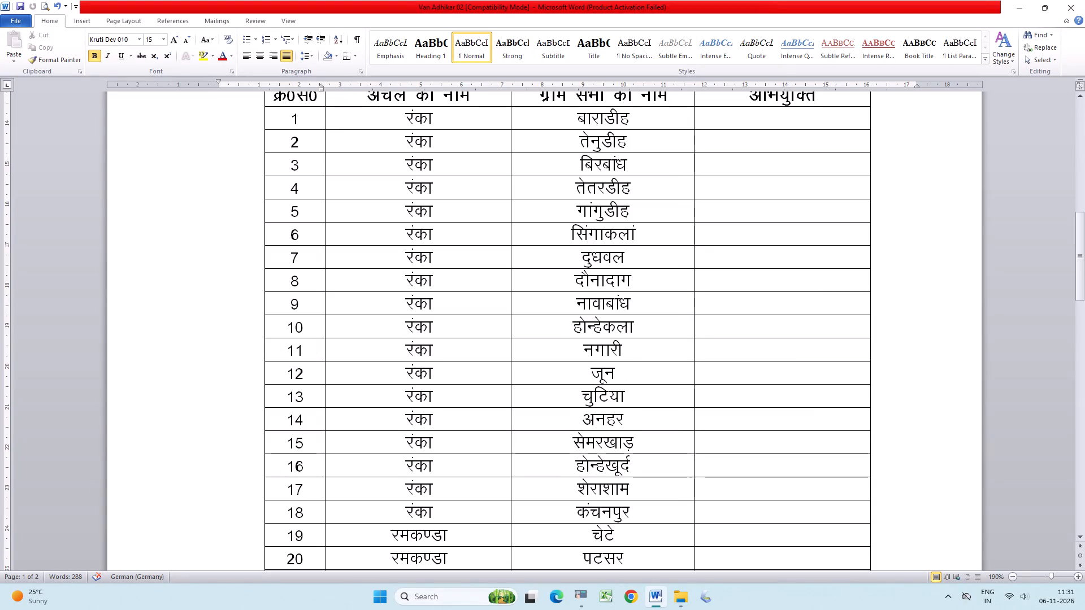
pyautogui.moveTo(285, 377); pyautogui.dragTo(777, 320)
pyautogui.press('BackSpace')
pyautogui.press('Return')
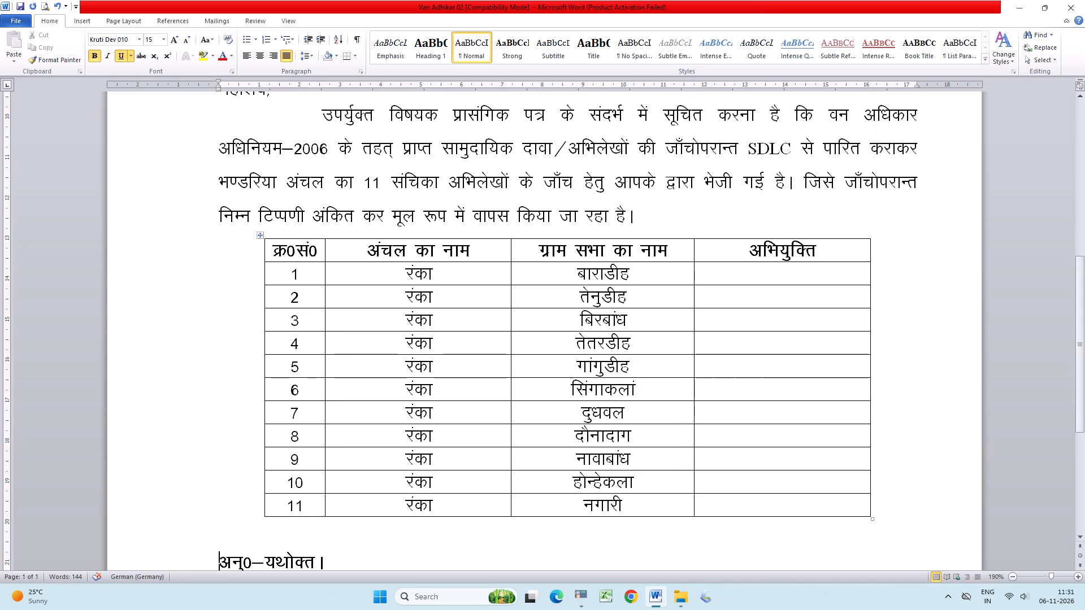
# Remove the word सभा from the third column's heading so it reads ग्राम का नाम.
pyautogui.click(579, 244)
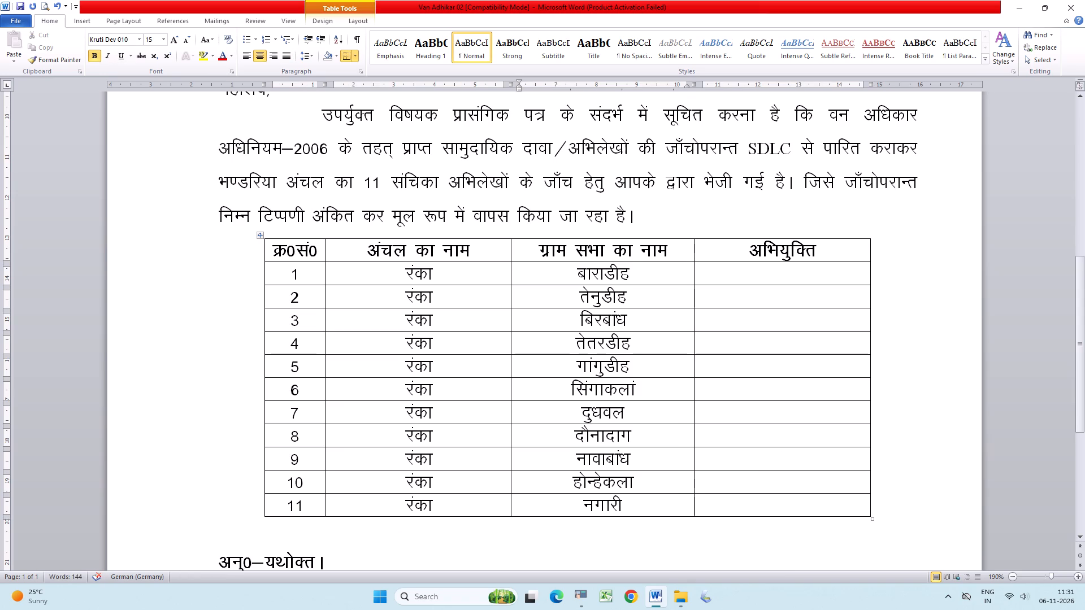
pyautogui.moveTo(537, 246); pyautogui.dragTo(543, 246)
pyautogui.moveTo(579, 251); pyautogui.dragTo(603, 258)
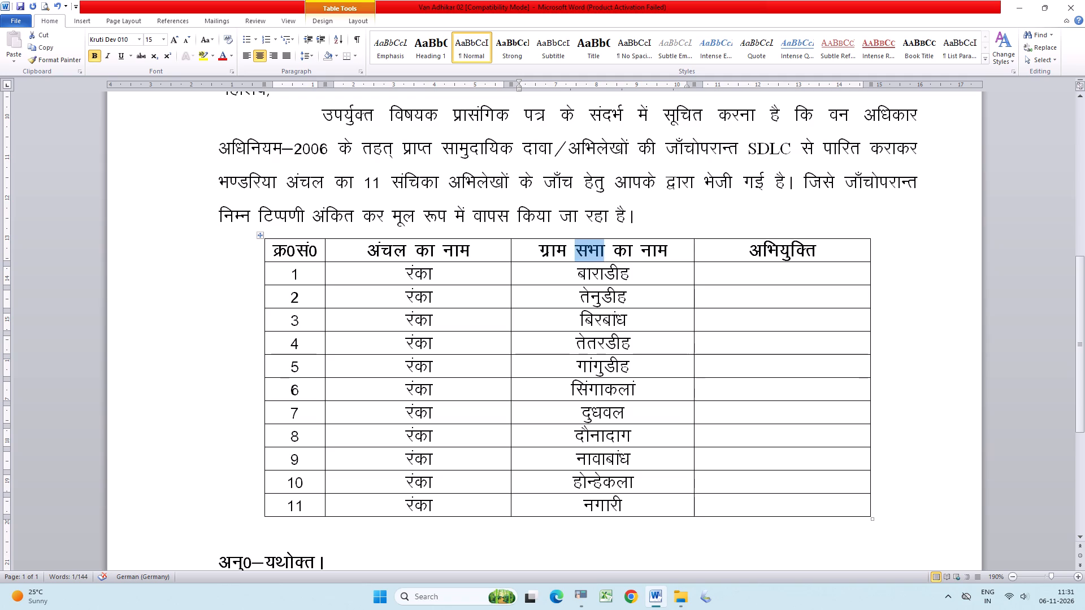
pyautogui.press('BackSpace')
# Insert the heading text "दावेदार का नाम एवं पता" before अभियुक्ति in the table's last header cell.
pyautogui.hotkey('ctrl', 'Right')
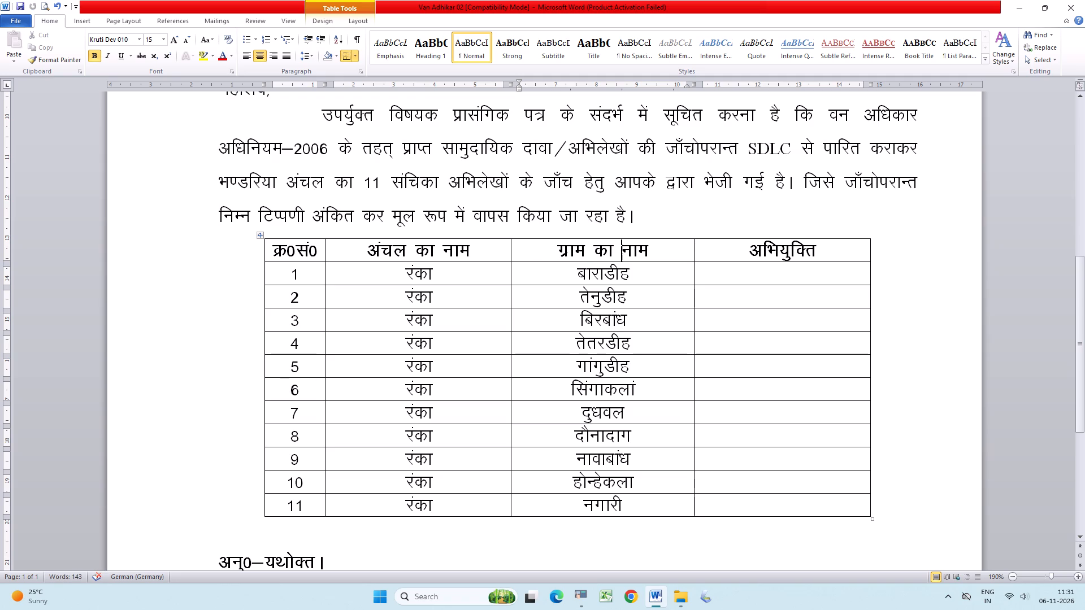
pyautogui.hotkey('ctrl', 'Right')
pyautogui.hotkey('ctrl', 'Right')
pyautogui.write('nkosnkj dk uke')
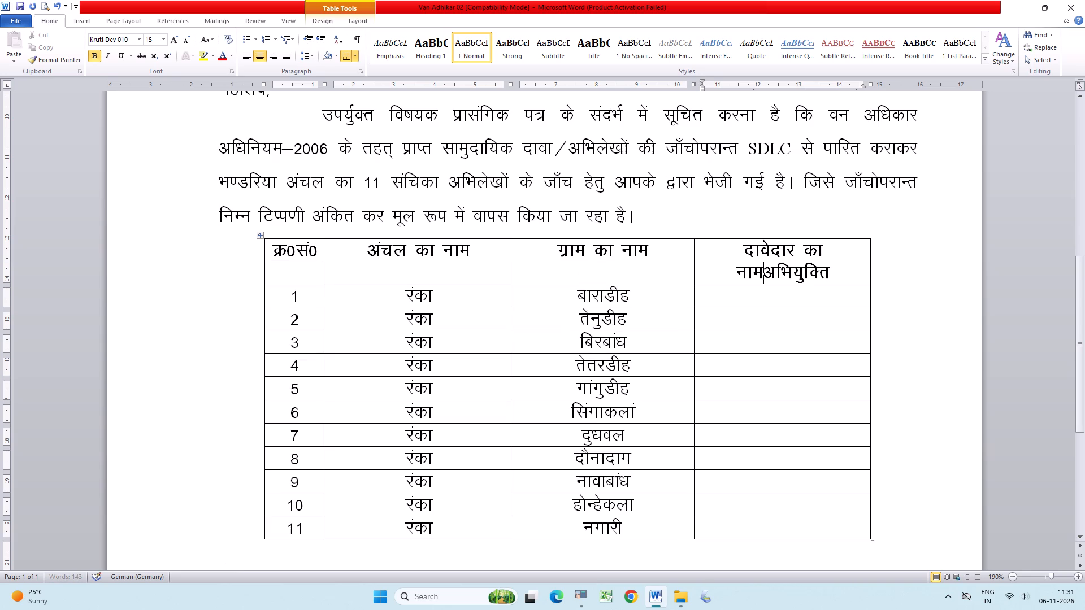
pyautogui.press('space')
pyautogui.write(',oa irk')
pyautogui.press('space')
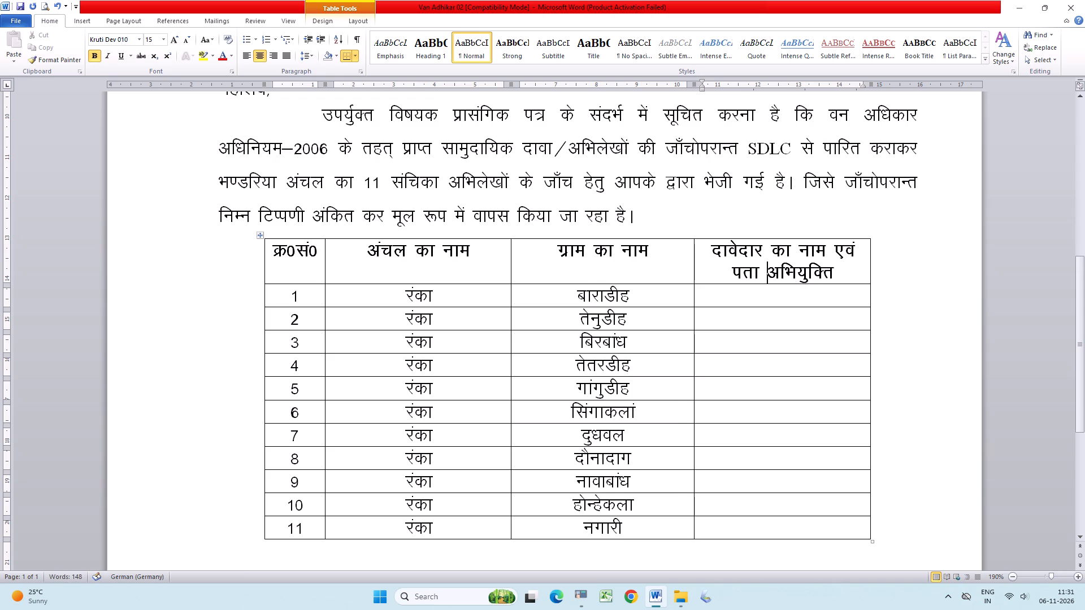
# Move the अभियुक्ति heading into a new column inserted to the right of the दावेदार column, and save the letter.
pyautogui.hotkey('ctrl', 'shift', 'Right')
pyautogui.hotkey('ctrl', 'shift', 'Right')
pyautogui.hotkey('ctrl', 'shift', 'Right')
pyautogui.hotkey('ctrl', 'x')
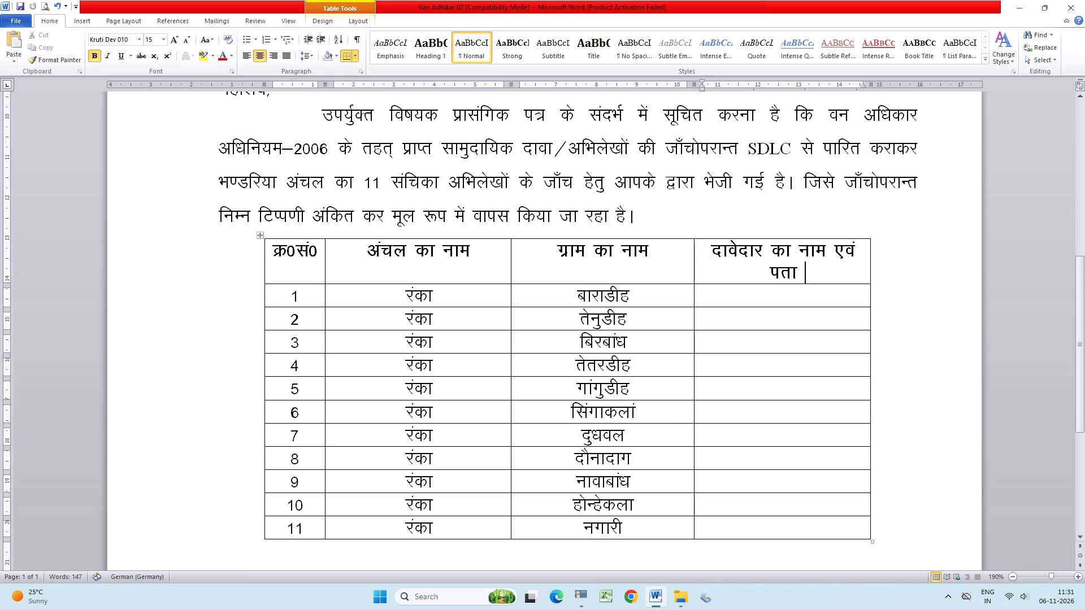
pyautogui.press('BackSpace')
pyautogui.click(877, 256)
pyautogui.rightClick(876, 255)
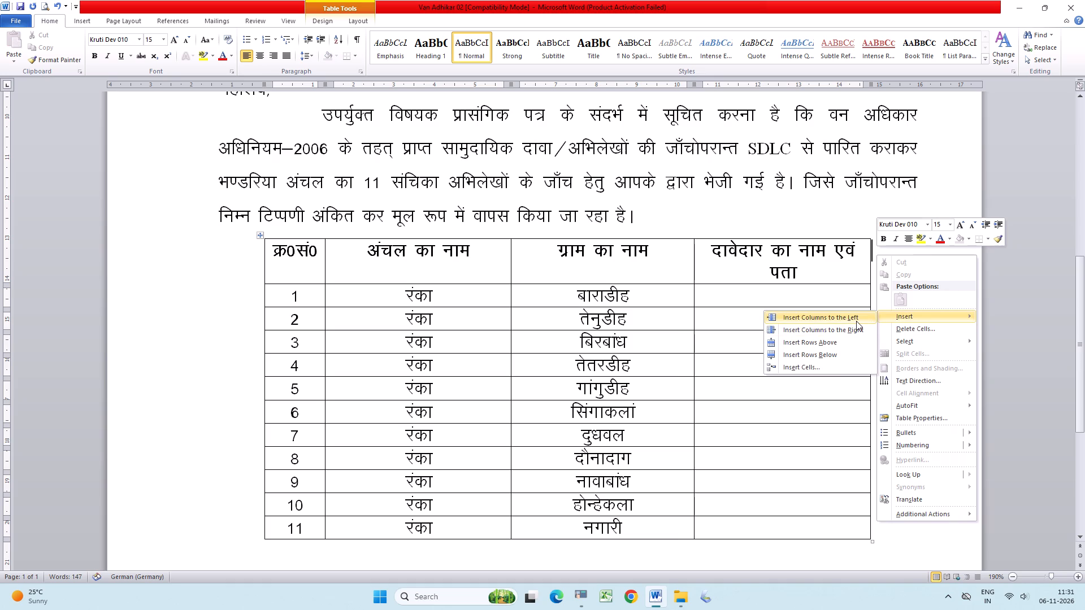
pyautogui.click(860, 330)
pyautogui.click(862, 260)
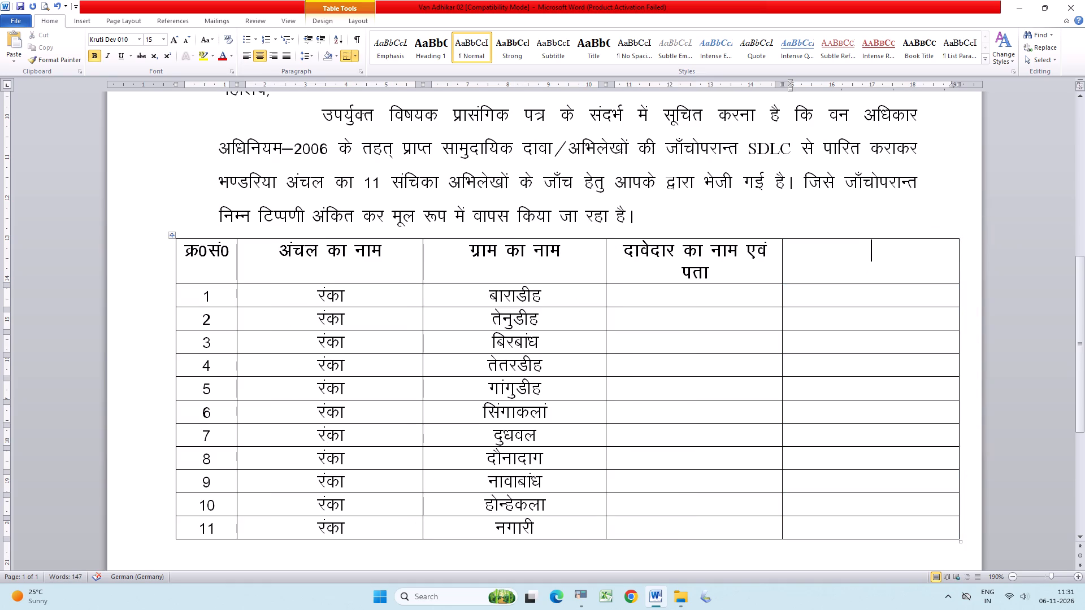
pyautogui.hotkey('ctrl', 'v')
pyautogui.hotkey('ctrl', 's')
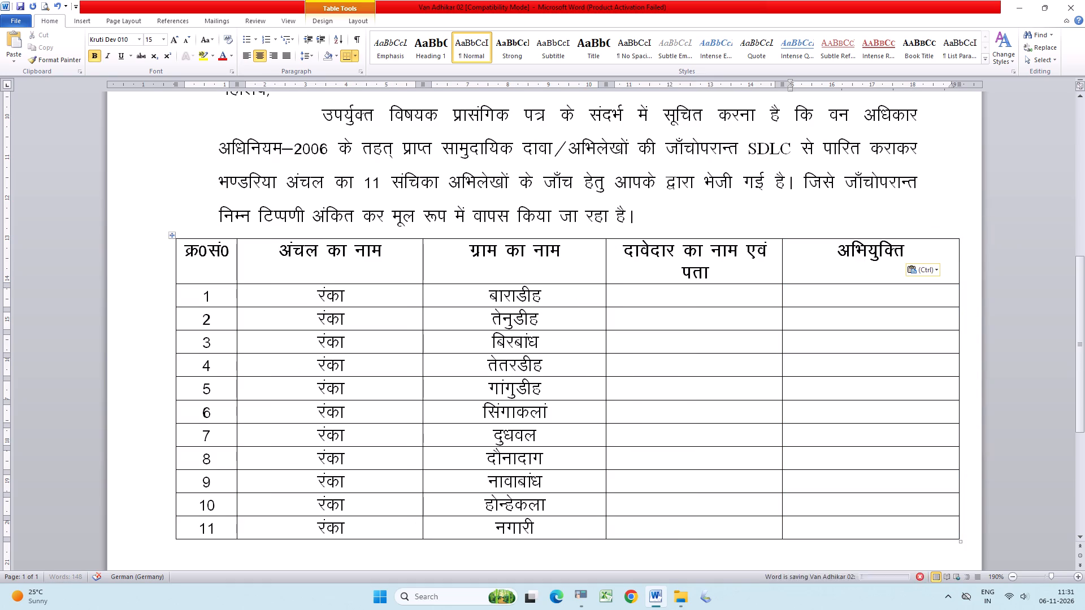
pyautogui.hotkey('ctrl', 's')
# Narrow the अंचल का नाम column so its heading still fits on one line.
pyautogui.click(699, 303)
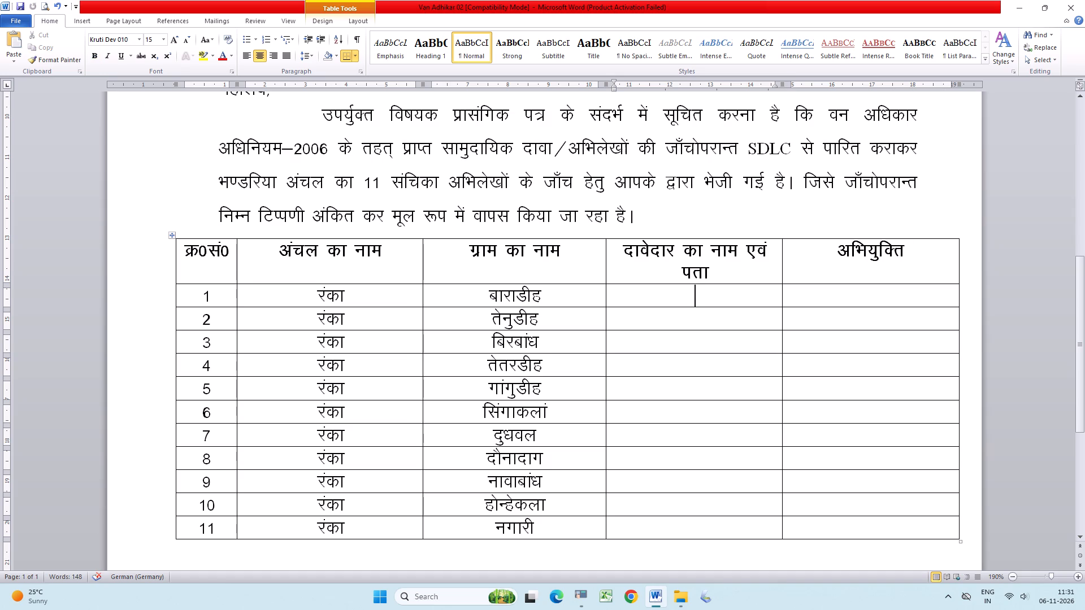
pyautogui.moveTo(422, 292); pyautogui.dragTo(362, 304)
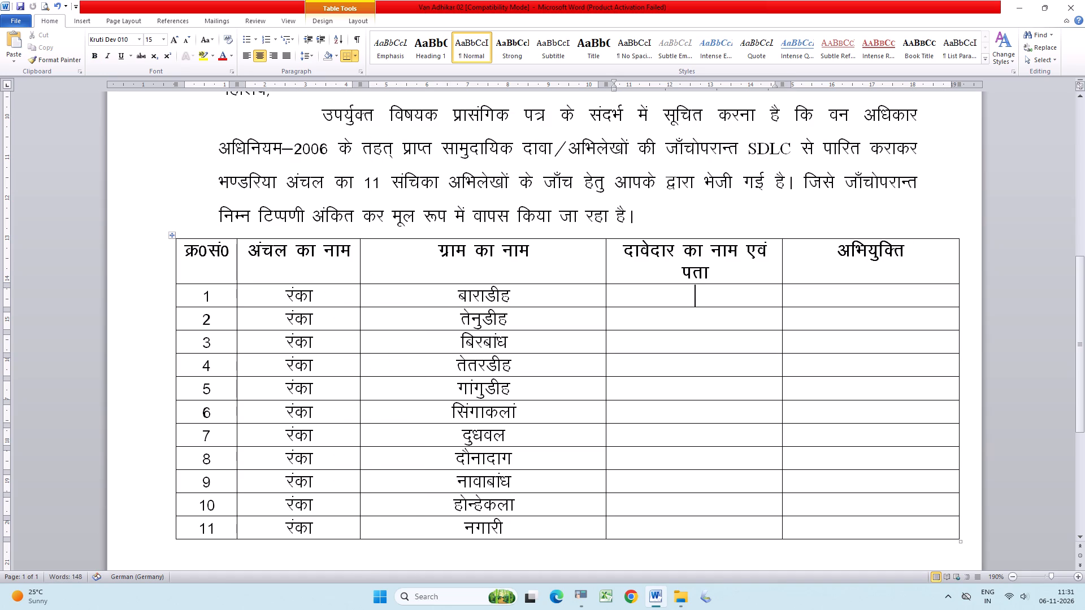
# Replace रंका with भण्डरिया in row 1 of the अंचल का नाम column.
pyautogui.moveTo(281, 298); pyautogui.dragTo(317, 301)
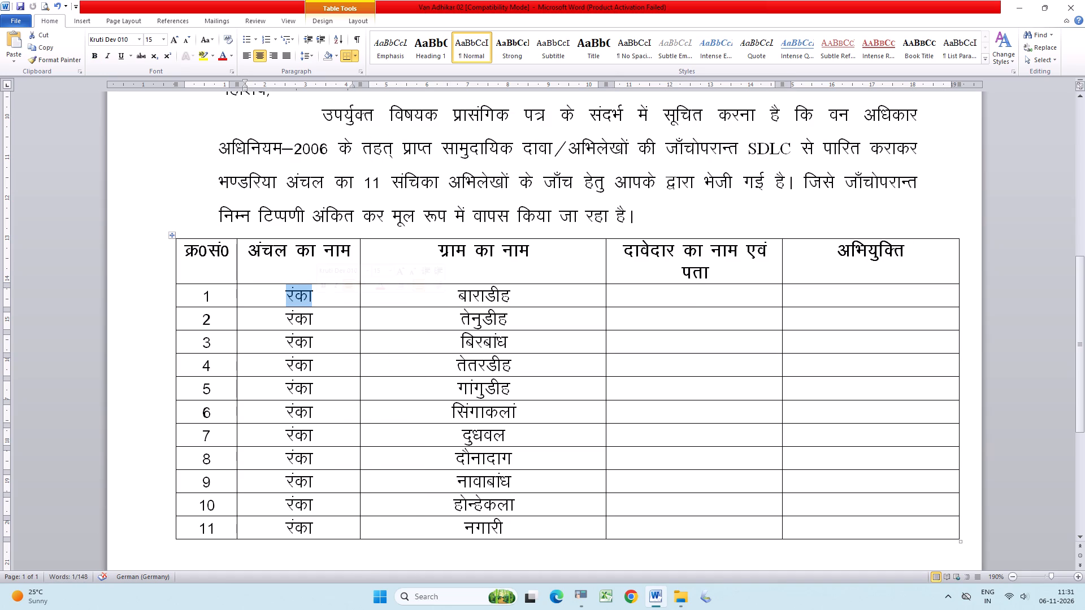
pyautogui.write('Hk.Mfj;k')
# Copy भण्डरिया into all 11 rows of the अंचल का नाम column, keep the entries centred, and save the letter.
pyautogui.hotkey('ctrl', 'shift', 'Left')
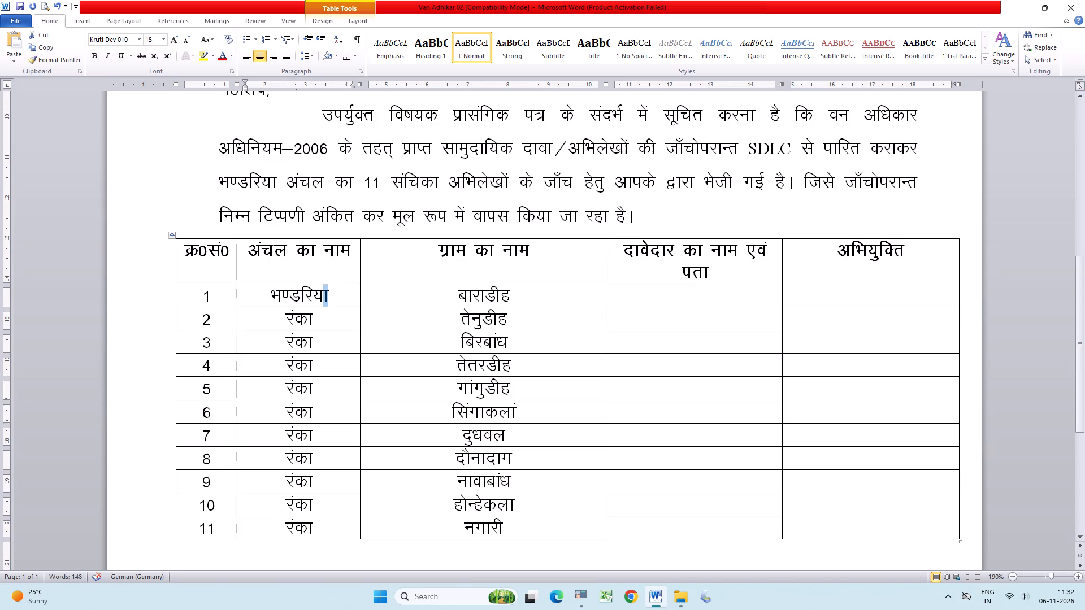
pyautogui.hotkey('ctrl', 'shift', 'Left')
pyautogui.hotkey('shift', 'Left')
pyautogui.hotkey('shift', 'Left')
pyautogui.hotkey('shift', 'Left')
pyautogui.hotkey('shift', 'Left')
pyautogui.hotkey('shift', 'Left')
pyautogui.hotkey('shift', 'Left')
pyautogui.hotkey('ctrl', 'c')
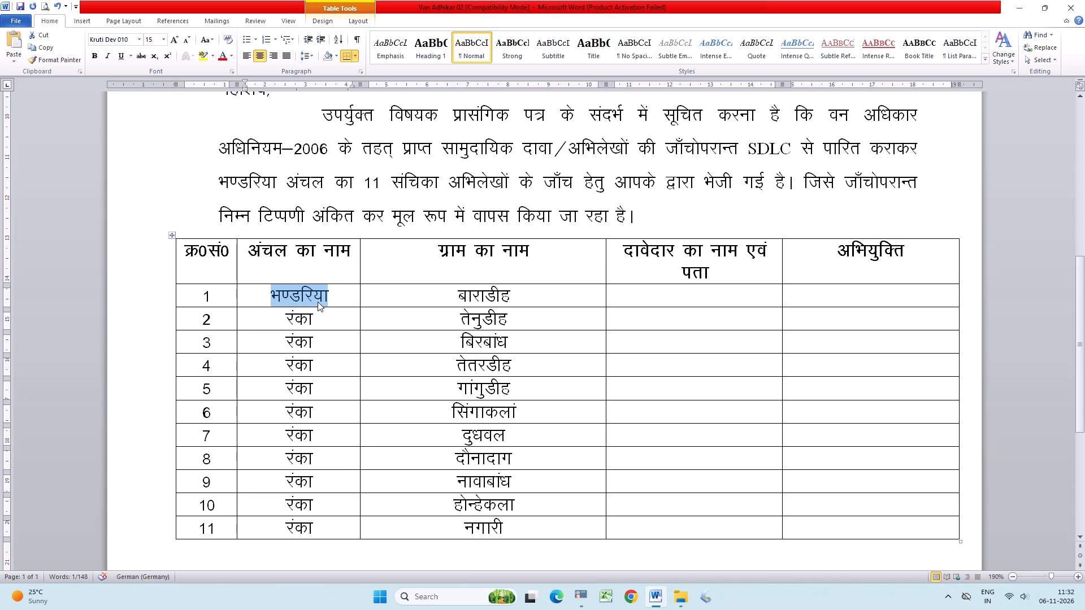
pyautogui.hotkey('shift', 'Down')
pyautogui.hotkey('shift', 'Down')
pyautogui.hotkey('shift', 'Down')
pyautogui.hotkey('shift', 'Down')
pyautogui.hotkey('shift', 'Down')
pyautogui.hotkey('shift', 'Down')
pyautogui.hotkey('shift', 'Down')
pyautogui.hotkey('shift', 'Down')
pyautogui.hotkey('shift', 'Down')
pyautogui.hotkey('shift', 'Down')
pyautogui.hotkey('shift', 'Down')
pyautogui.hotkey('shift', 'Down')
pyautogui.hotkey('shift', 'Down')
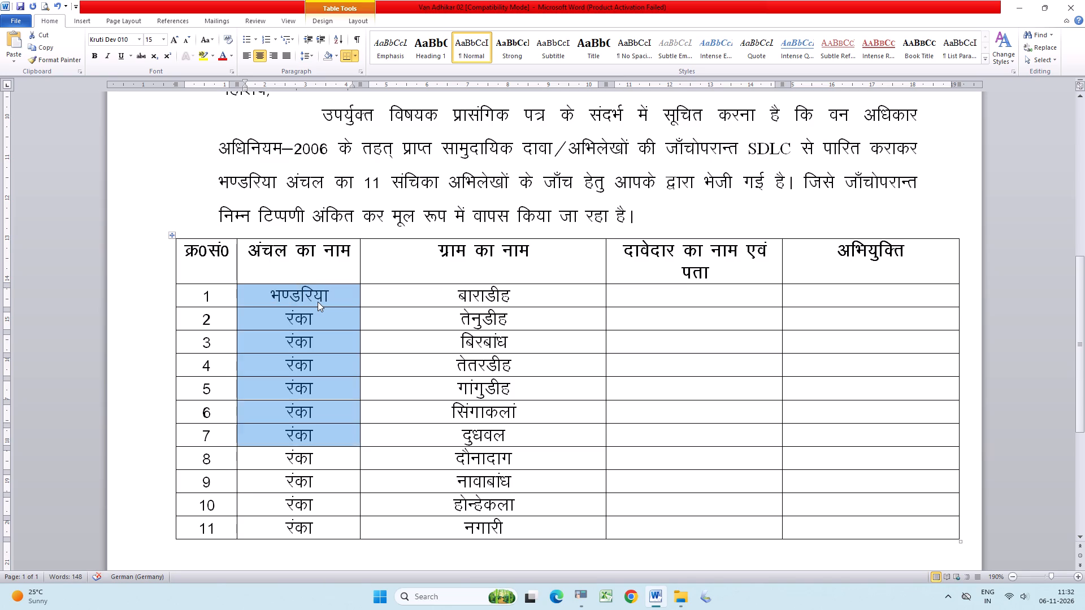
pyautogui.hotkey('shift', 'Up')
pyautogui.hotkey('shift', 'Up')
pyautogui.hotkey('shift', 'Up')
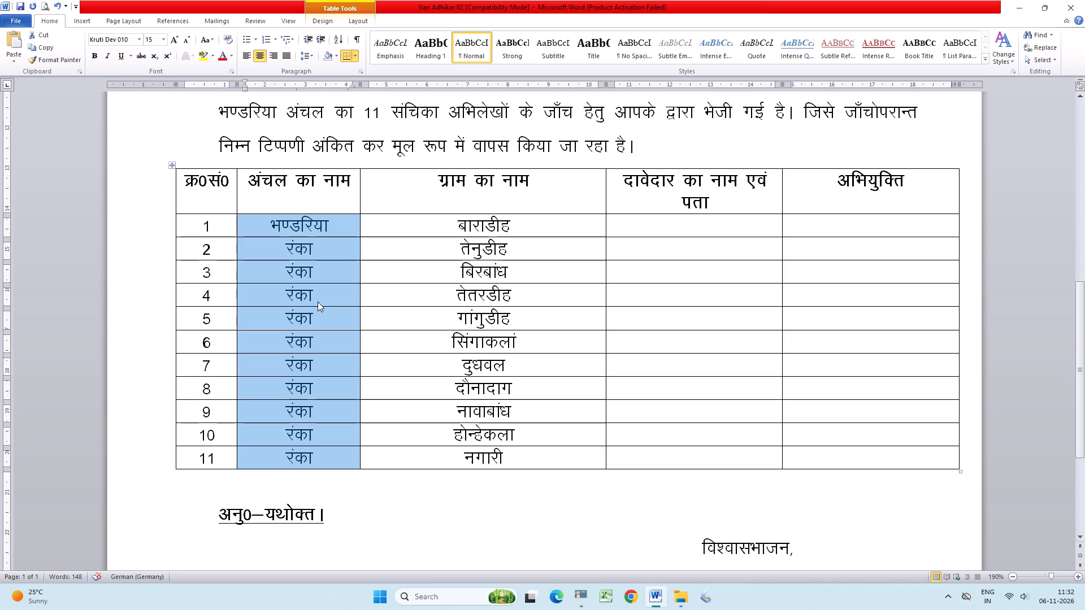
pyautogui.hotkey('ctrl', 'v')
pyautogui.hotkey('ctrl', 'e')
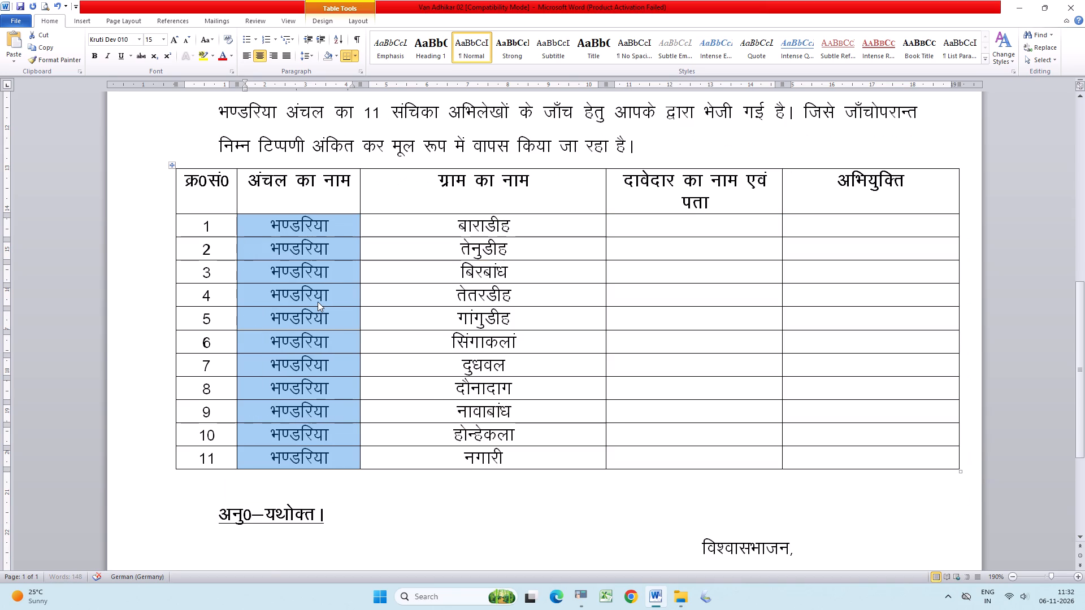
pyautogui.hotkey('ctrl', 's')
# Clear the village names from rows 1 to 11 of the ग्राम का नाम column and save the letter.
pyautogui.click(458, 224)
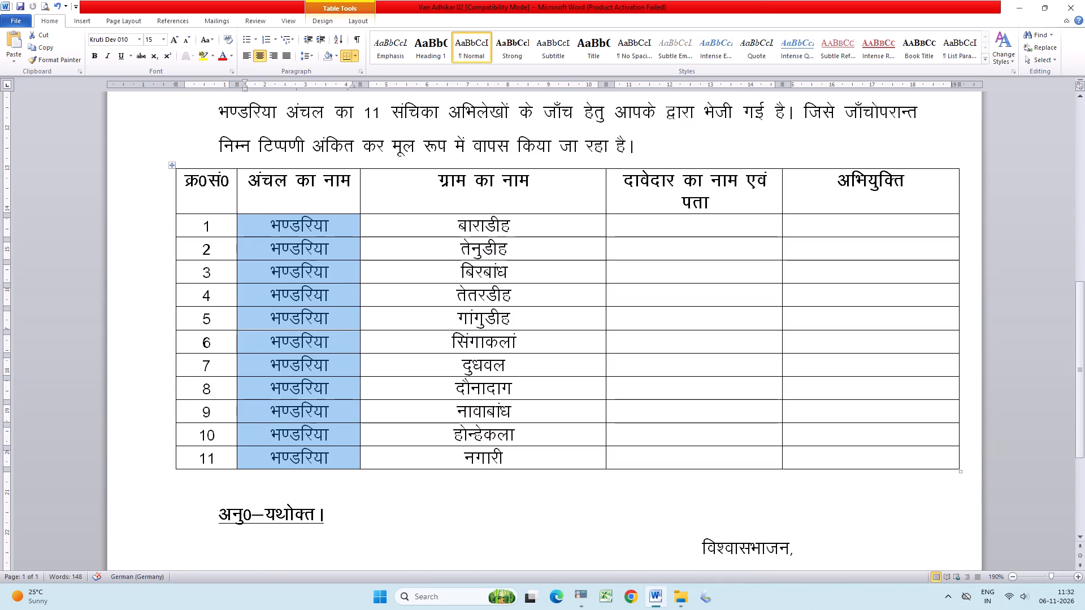
pyautogui.moveTo(458, 224); pyautogui.dragTo(486, 451)
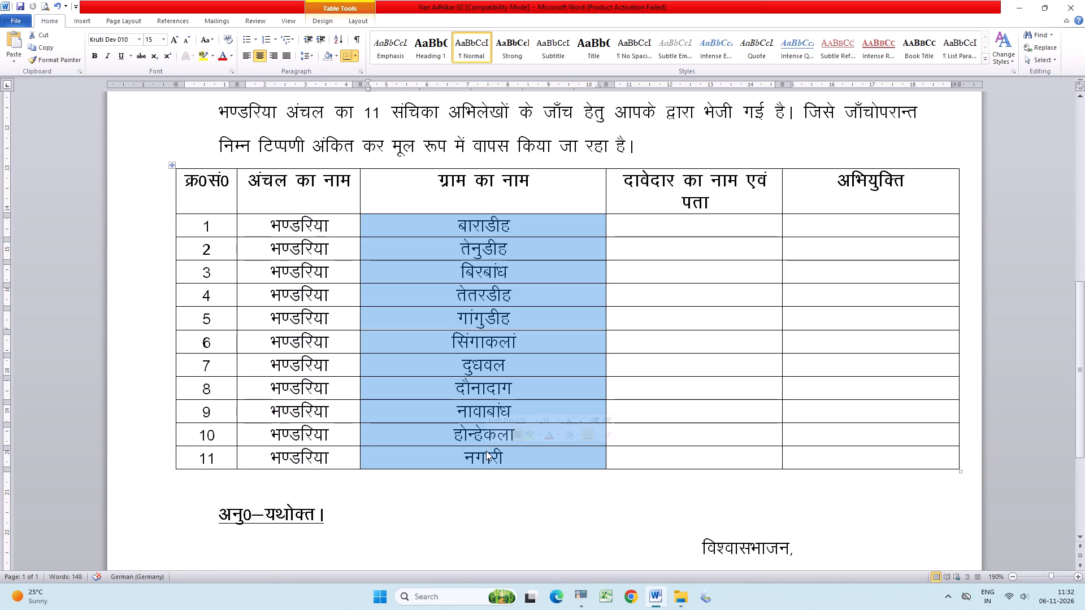
pyautogui.press('Delete')
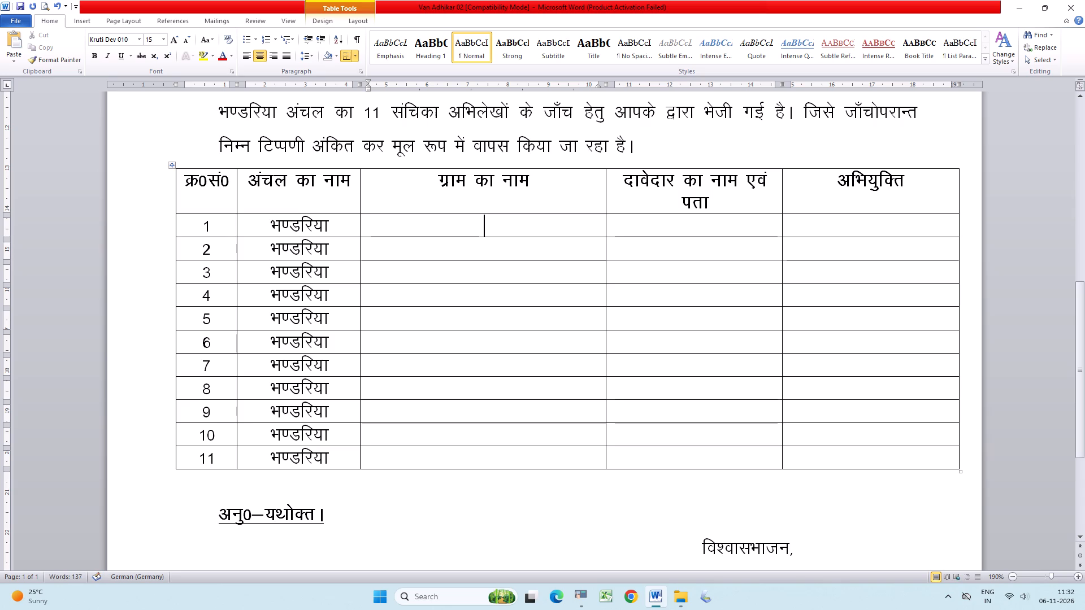
pyautogui.hotkey('ctrl', 's')
pyautogui.hotkey('ctrl', 's')
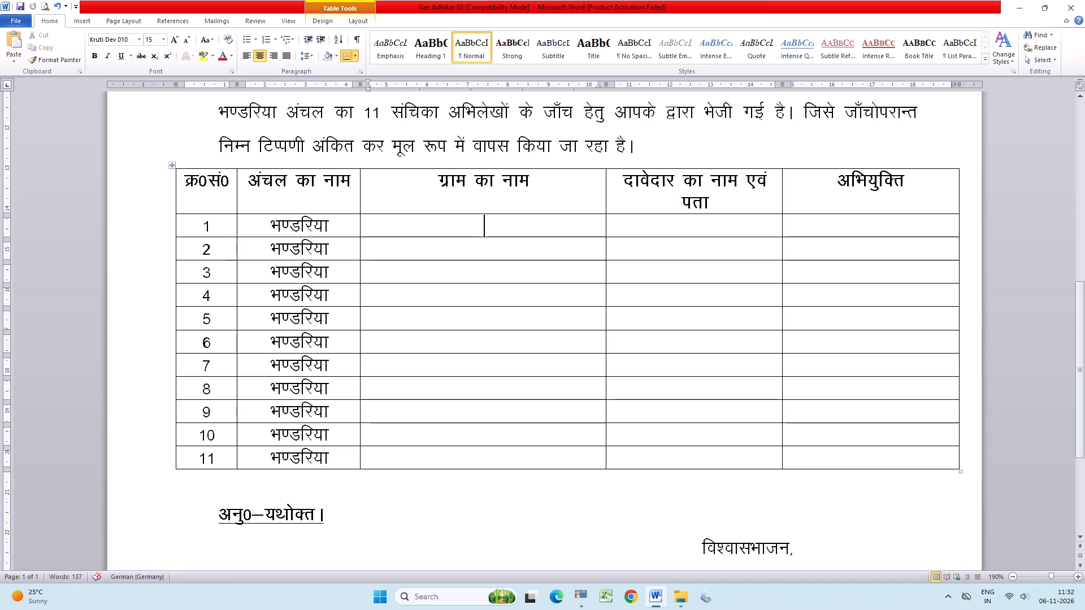
# Widen the दावेदार का नाम एवं पता column by narrowing the ग्राम column, and narrow the अंचल column further.
pyautogui.moveTo(605, 189); pyautogui.dragTo(505, 218)
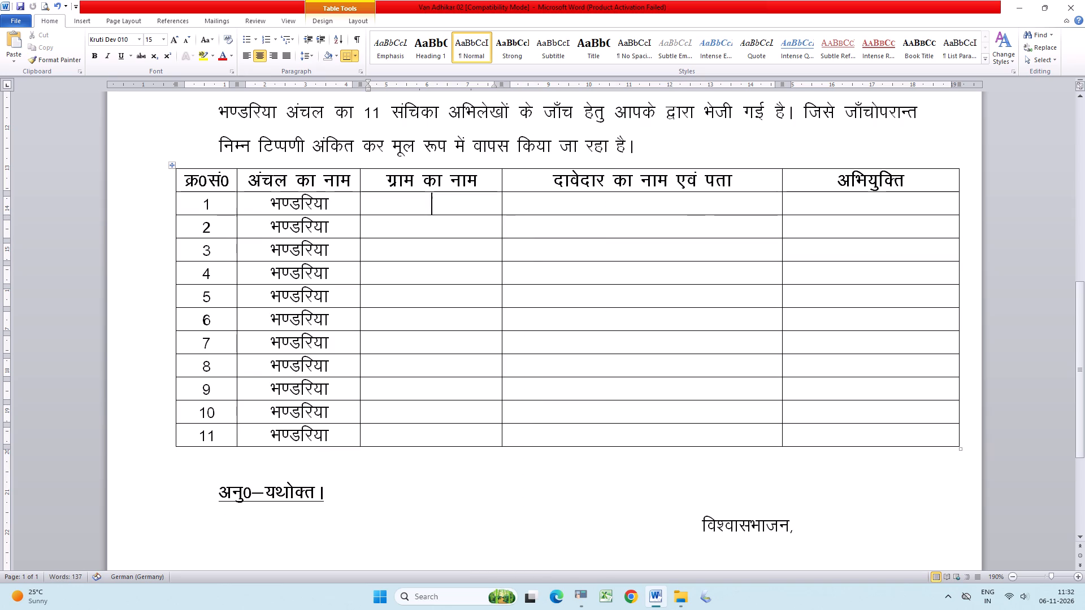
pyautogui.moveTo(359, 202); pyautogui.dragTo(347, 208)
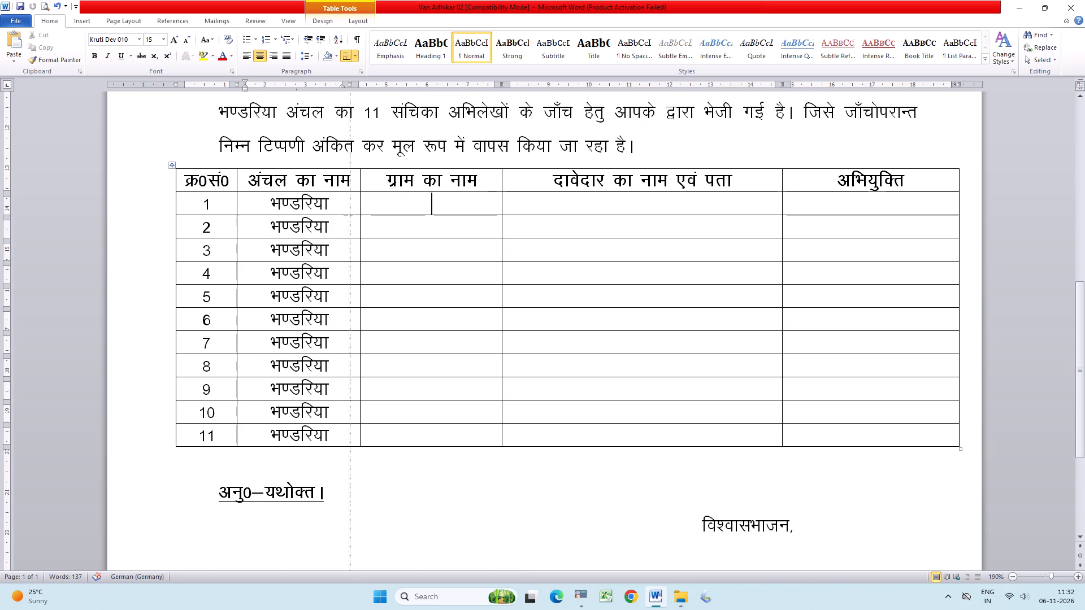
pyautogui.moveTo(347, 208); pyautogui.dragTo(331, 215)
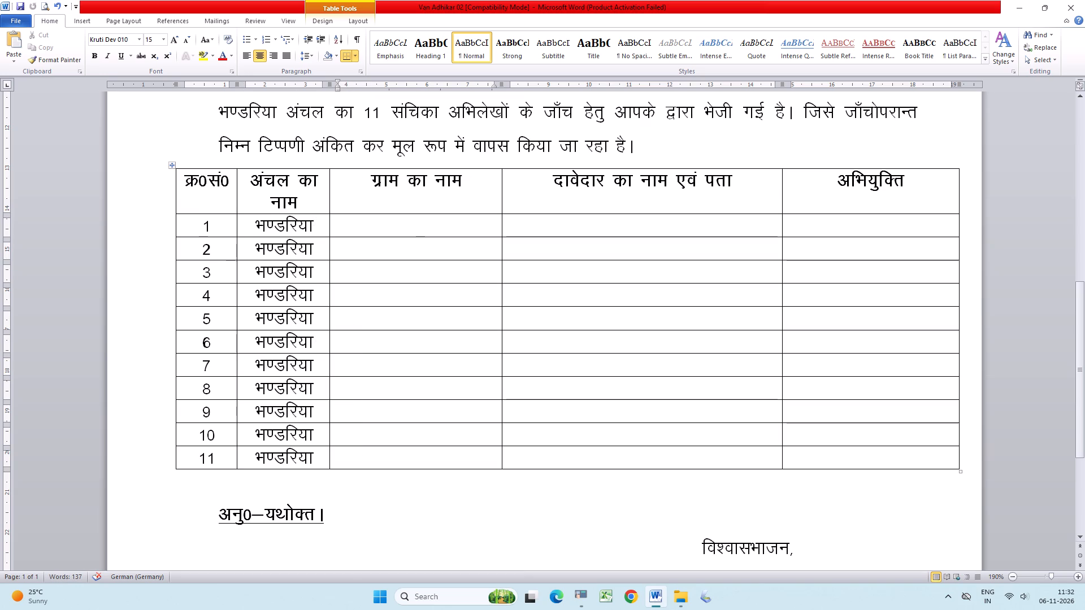
# Enter the first claimant's name and, after पिता–, the father's name in row 1 of the दावेदार का नाम एवं पता column, ending with a comma.
pyautogui.click(543, 226)
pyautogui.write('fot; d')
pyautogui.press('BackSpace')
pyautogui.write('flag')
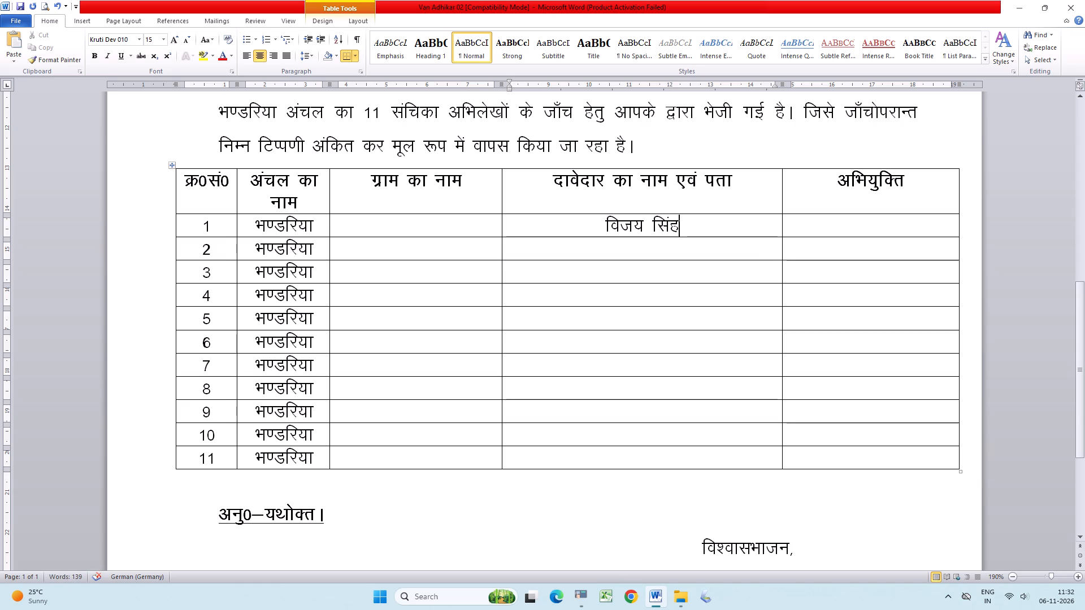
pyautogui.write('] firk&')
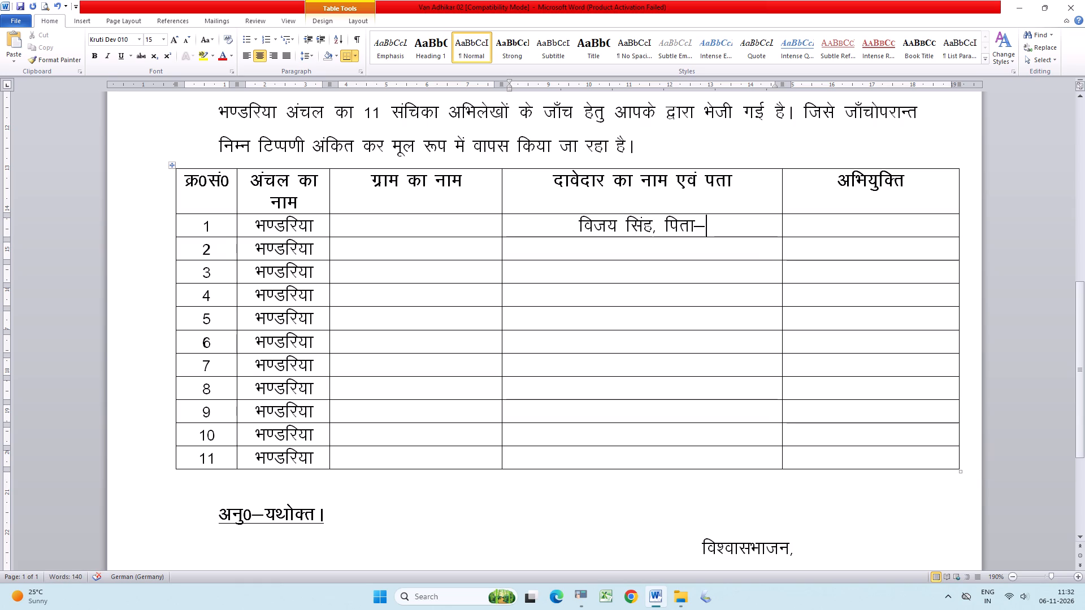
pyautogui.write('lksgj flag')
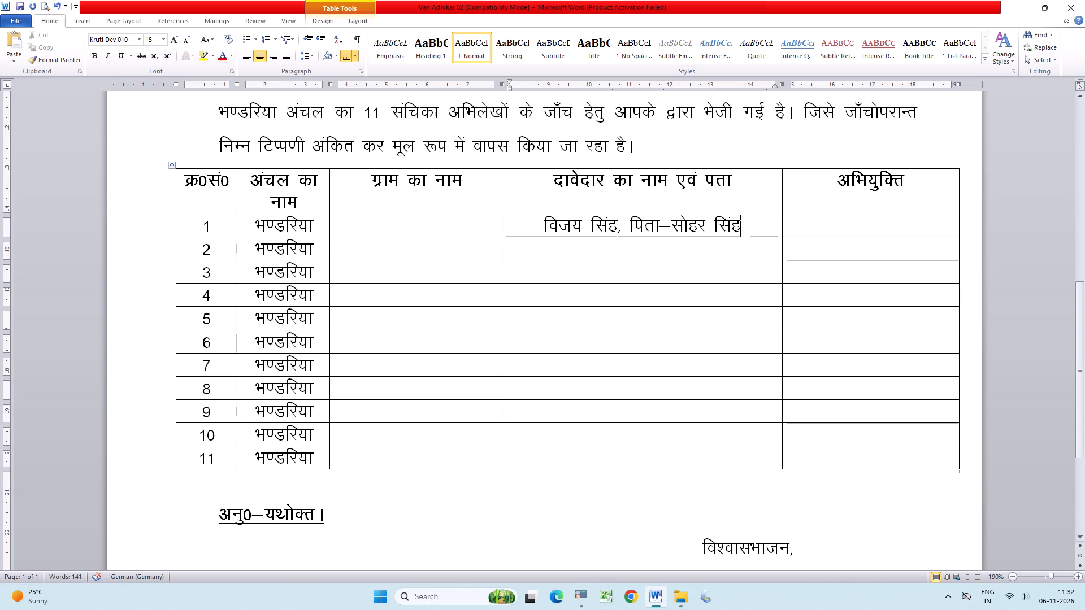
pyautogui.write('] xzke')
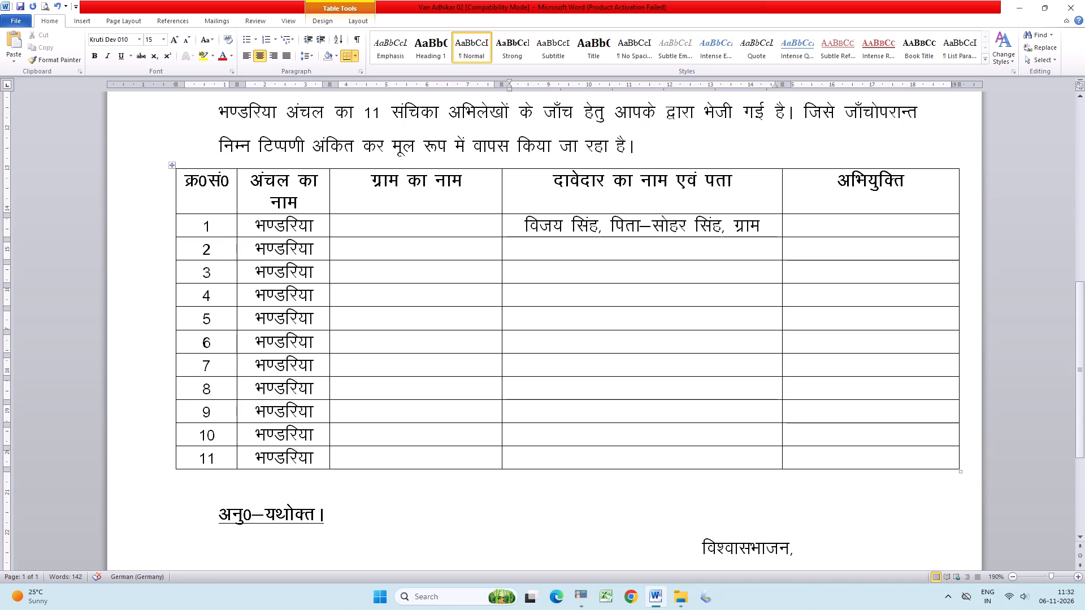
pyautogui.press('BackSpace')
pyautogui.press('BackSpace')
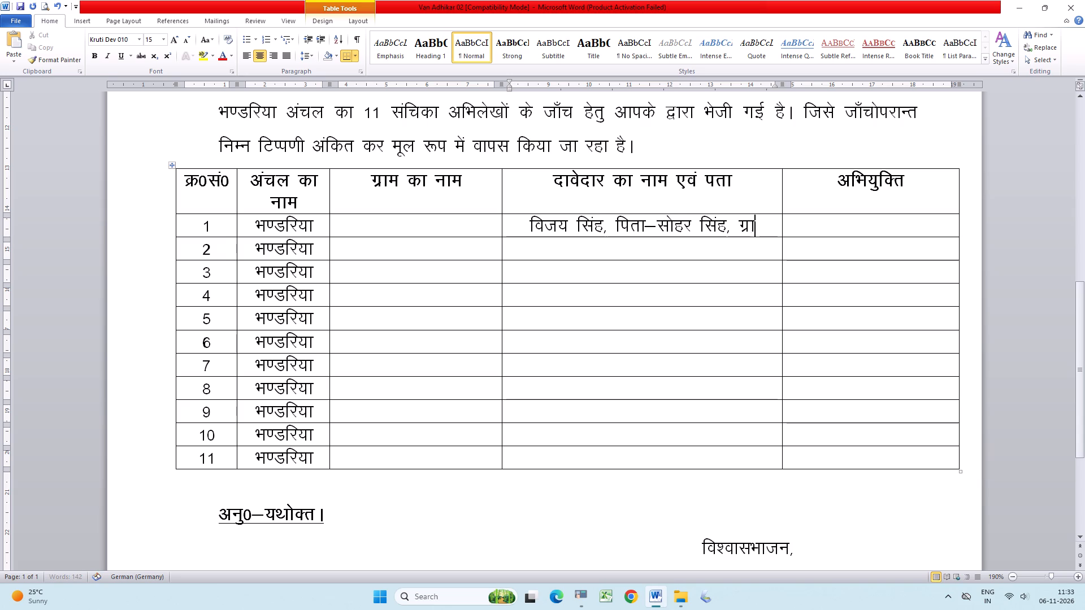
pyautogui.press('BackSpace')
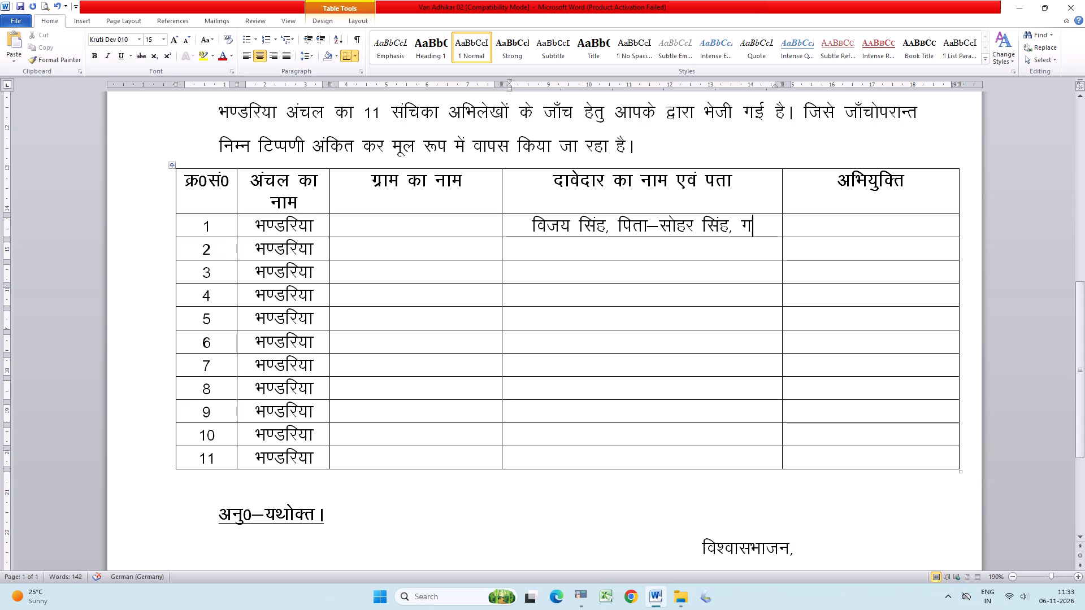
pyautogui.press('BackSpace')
# Enter the second claimant's name and, after पिता–, the father's name in row 2 of the दावेदार का नाम एवं पता column.
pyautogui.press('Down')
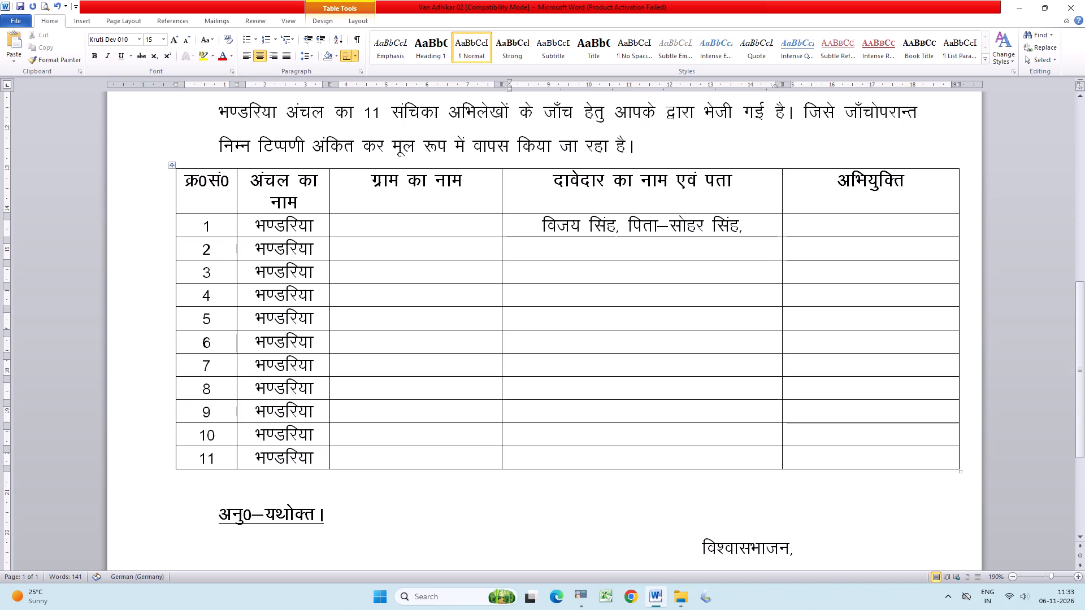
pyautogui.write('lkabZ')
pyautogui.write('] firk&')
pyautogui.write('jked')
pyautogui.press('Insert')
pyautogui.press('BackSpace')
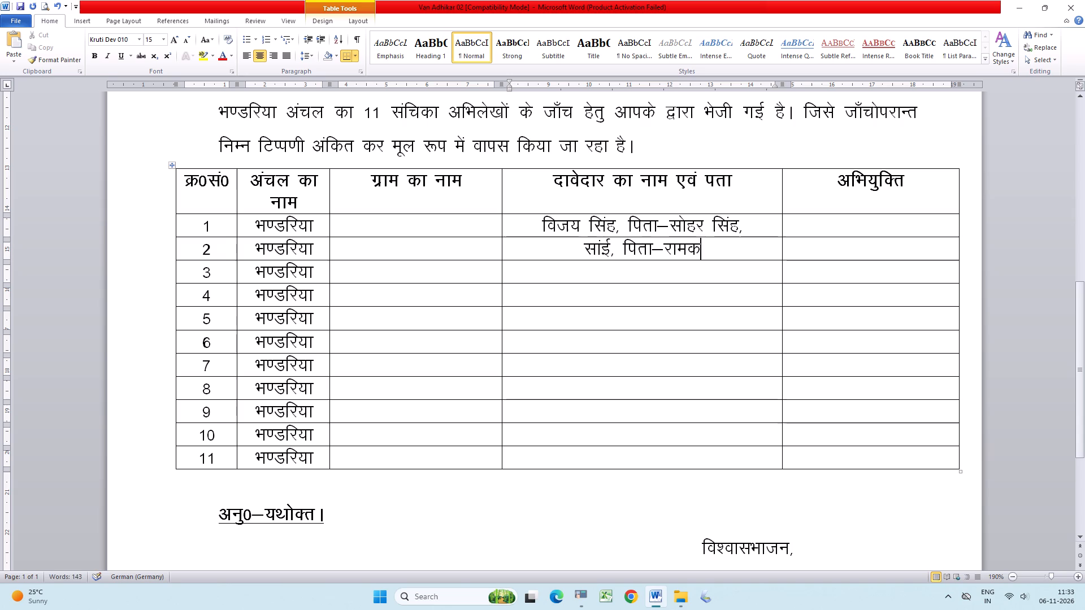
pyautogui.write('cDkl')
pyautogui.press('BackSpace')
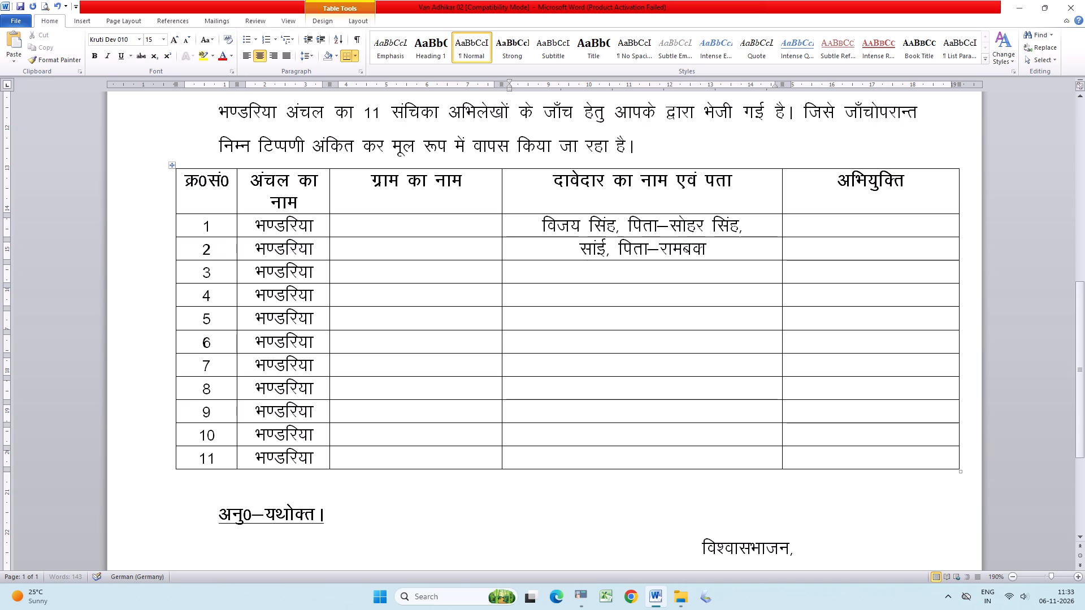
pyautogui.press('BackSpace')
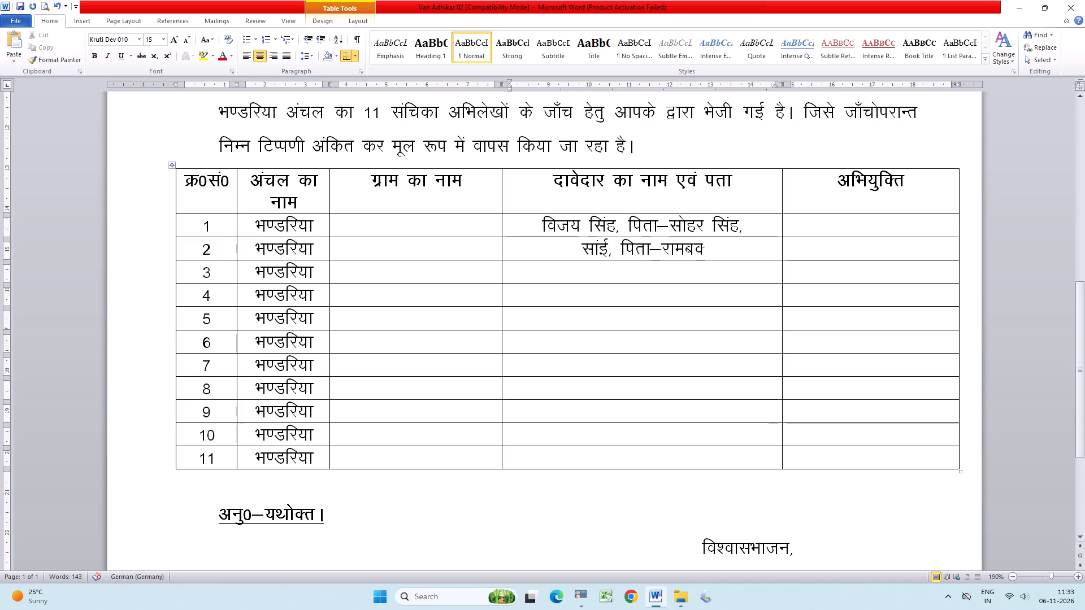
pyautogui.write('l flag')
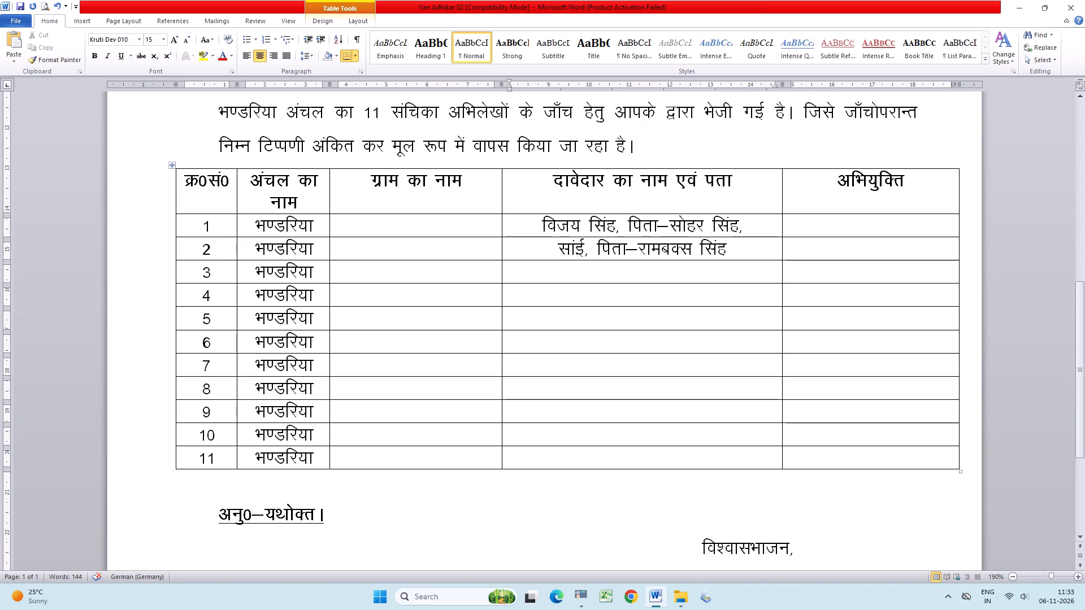
# Enter the third claimant's name and, after पिता–, the father's name in row 3 of the दावेदार का नाम एवं पता column.
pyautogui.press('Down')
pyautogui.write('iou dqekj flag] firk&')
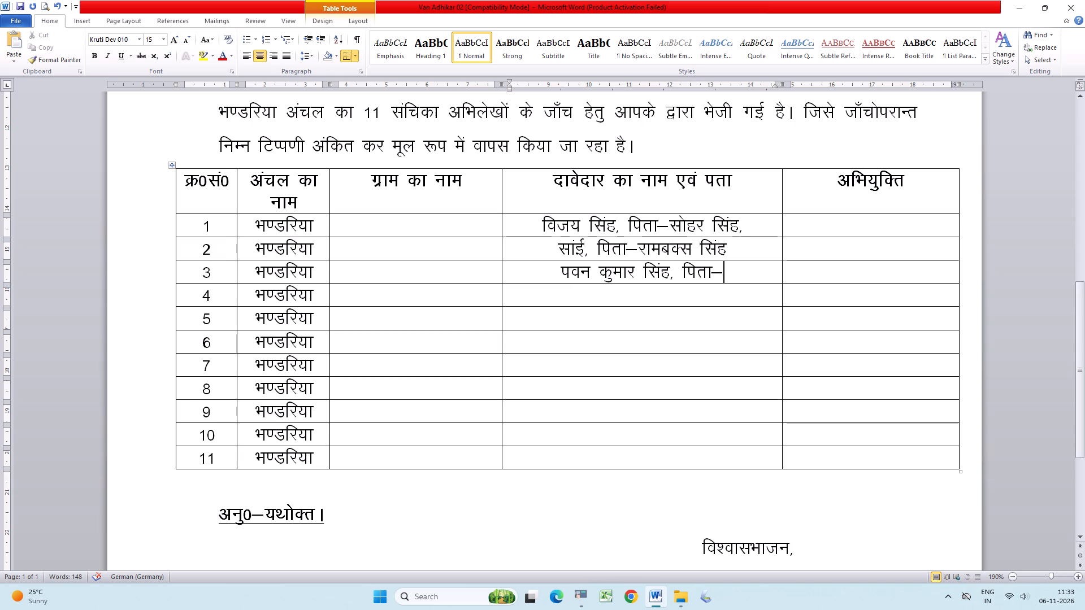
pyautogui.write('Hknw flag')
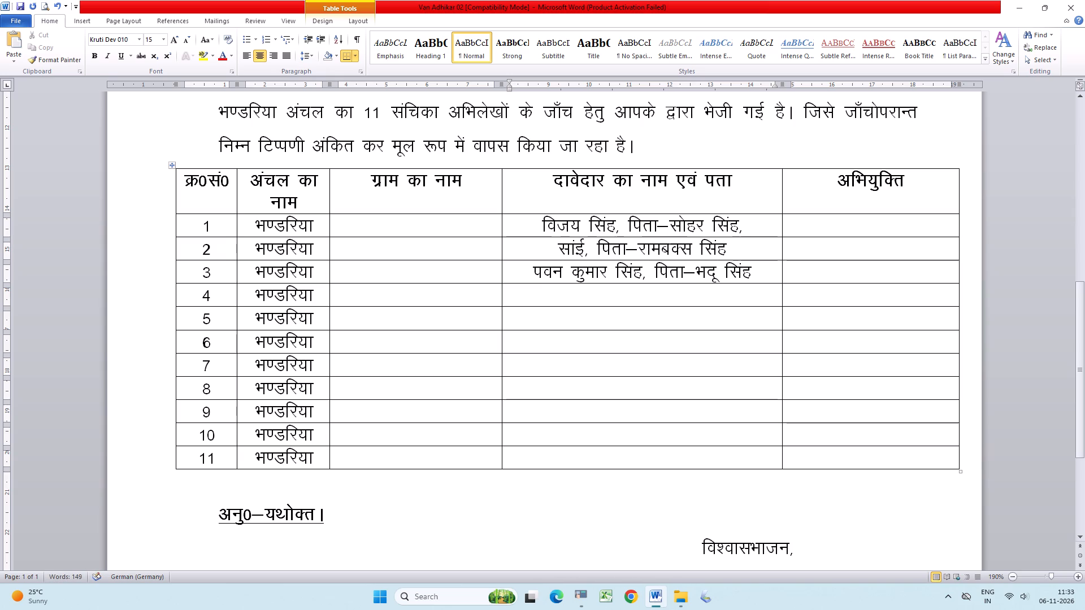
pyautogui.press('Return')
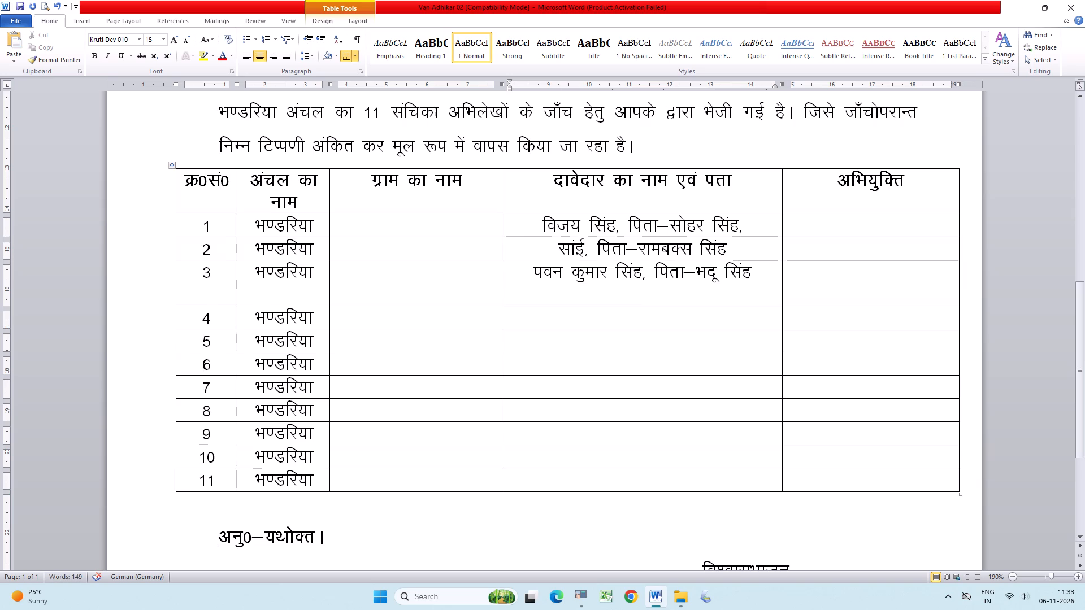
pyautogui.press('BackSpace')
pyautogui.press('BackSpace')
# Enter the fourth claimant's name and, after पिता–, the father's name in row 4 of the दावेदार का नाम एवं पता column.
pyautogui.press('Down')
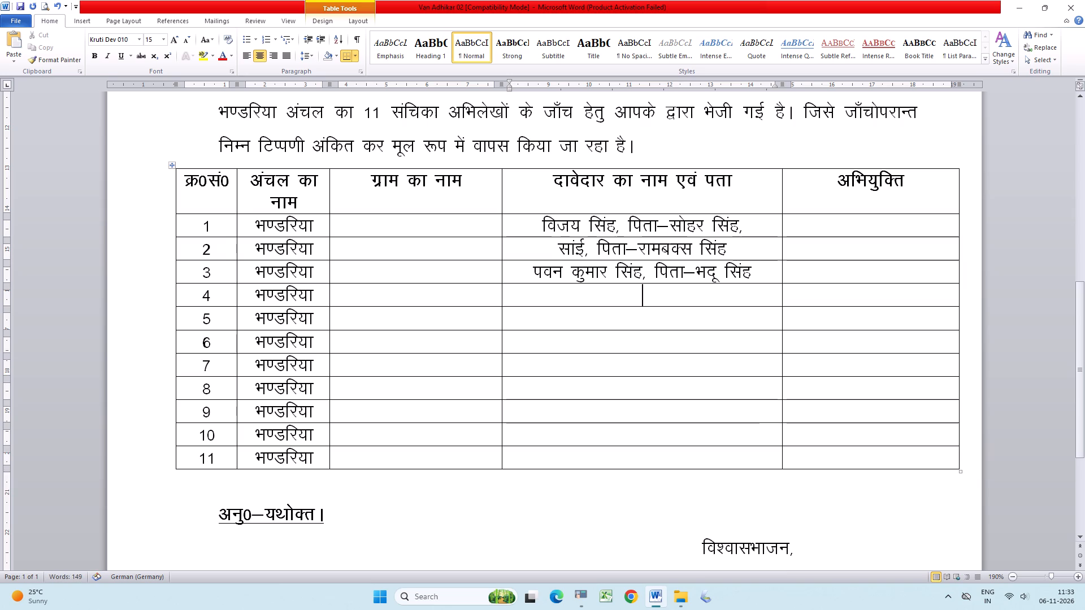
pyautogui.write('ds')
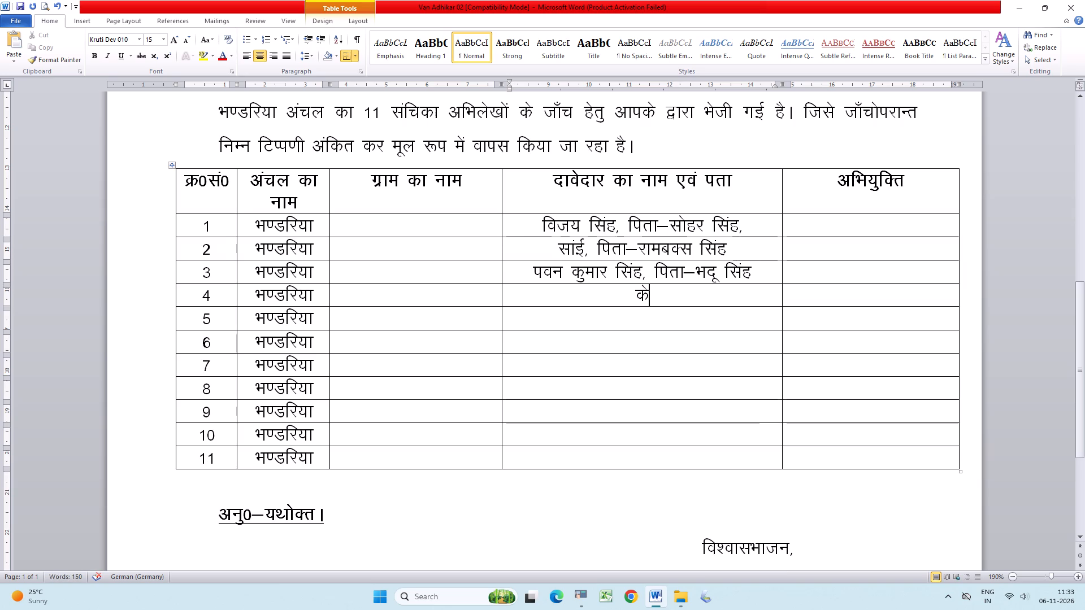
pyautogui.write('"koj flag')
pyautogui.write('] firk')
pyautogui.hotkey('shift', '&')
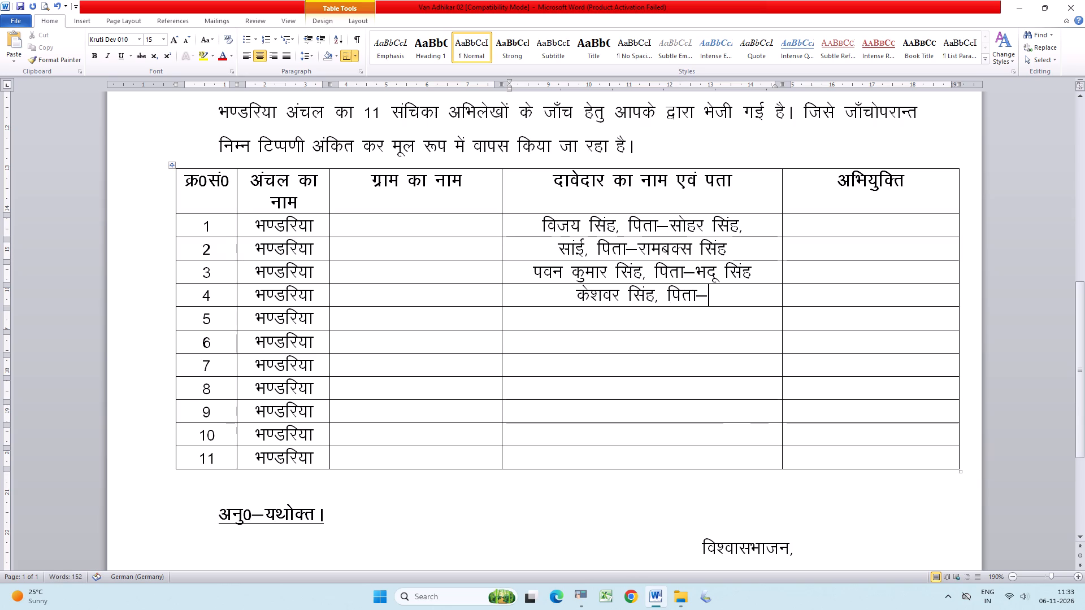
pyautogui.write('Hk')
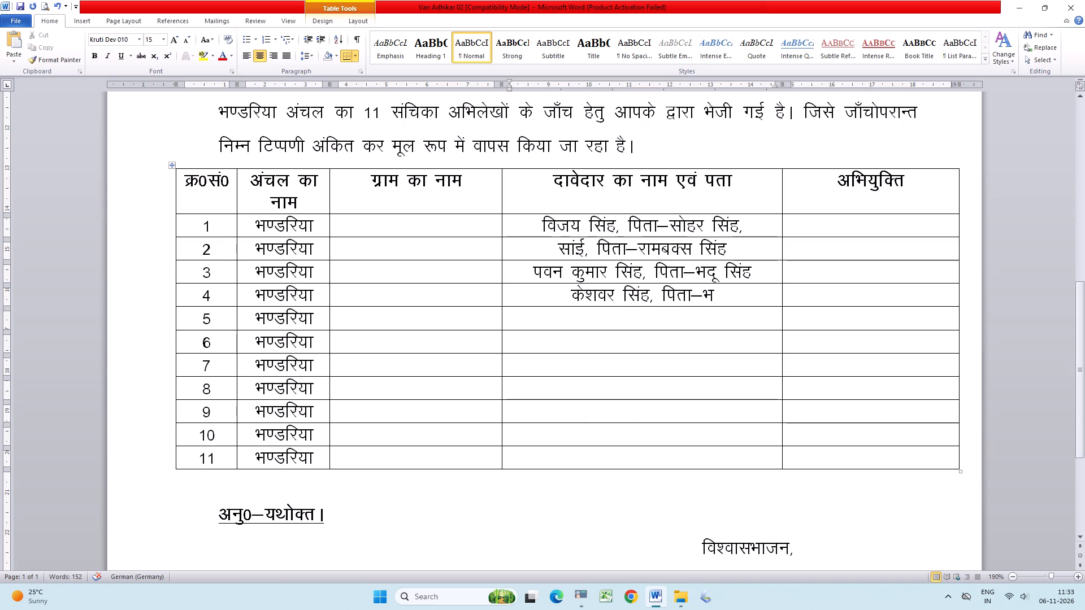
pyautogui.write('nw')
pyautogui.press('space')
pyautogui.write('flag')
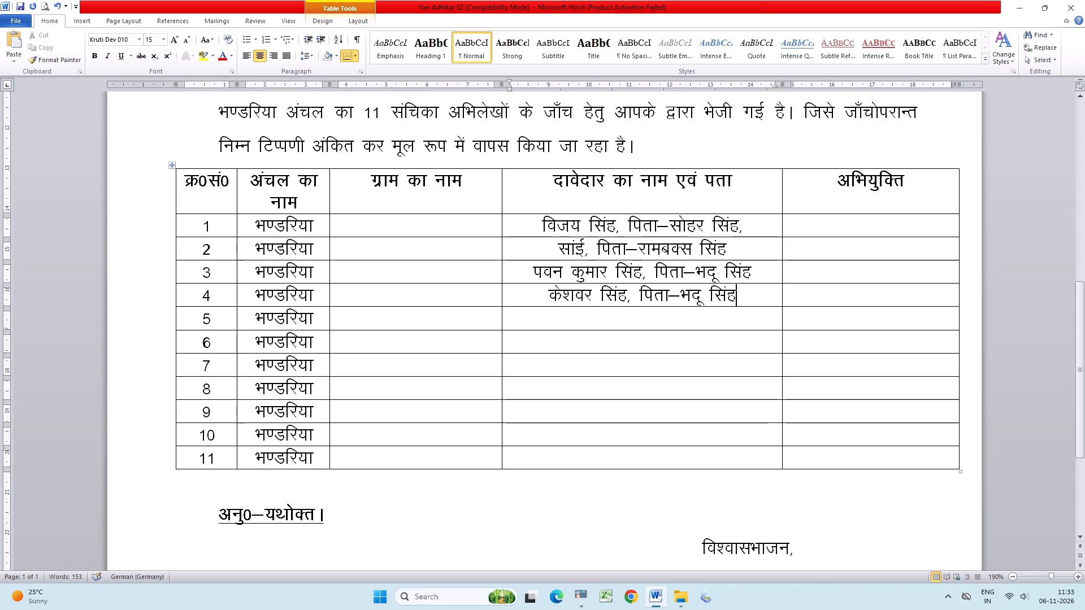
# Enter the fifth claimant's name and, after पिता–, the father's name in row 5 of the दावेदार का नाम एवं पता column.
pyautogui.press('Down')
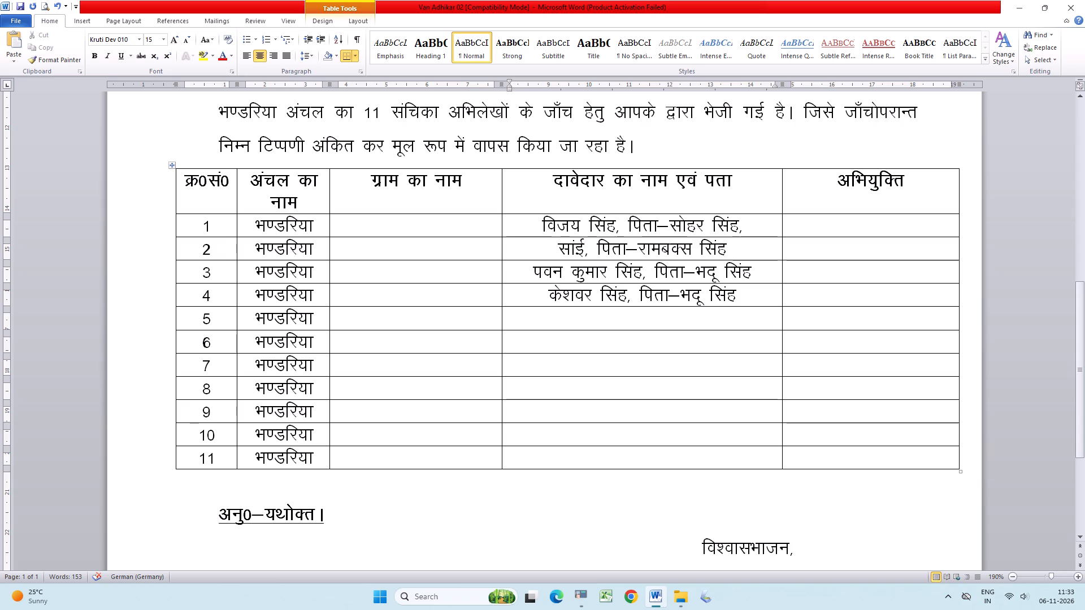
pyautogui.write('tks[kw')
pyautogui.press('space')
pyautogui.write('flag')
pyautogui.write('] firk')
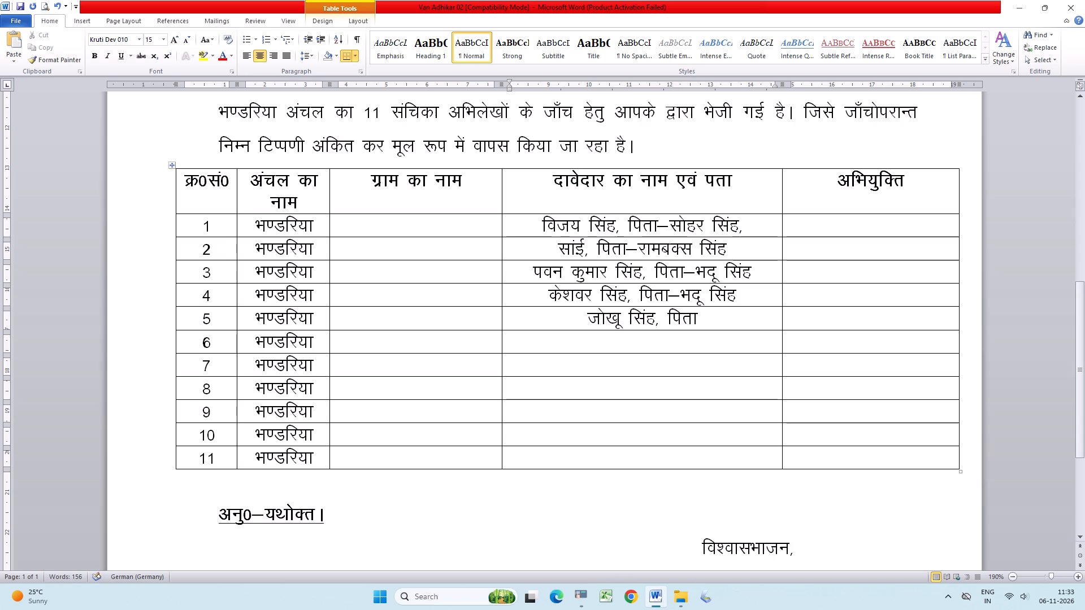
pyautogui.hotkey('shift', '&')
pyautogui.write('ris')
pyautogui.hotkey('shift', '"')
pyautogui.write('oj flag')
# Enter the sixth claimant's name and, after पिता–, the father's name in row 6 of the दावेदार का नाम एवं पता column.
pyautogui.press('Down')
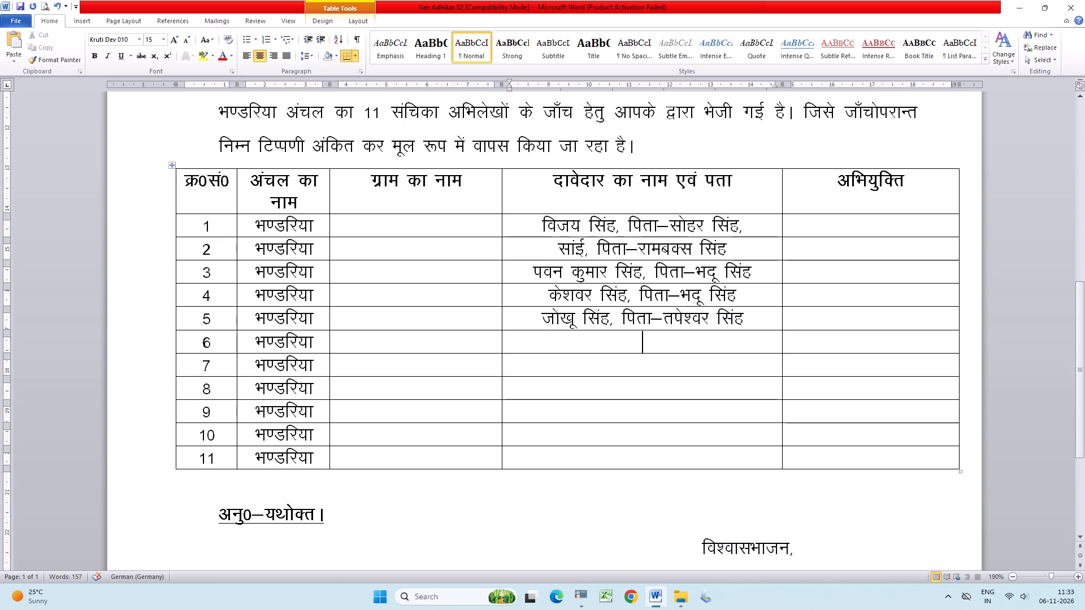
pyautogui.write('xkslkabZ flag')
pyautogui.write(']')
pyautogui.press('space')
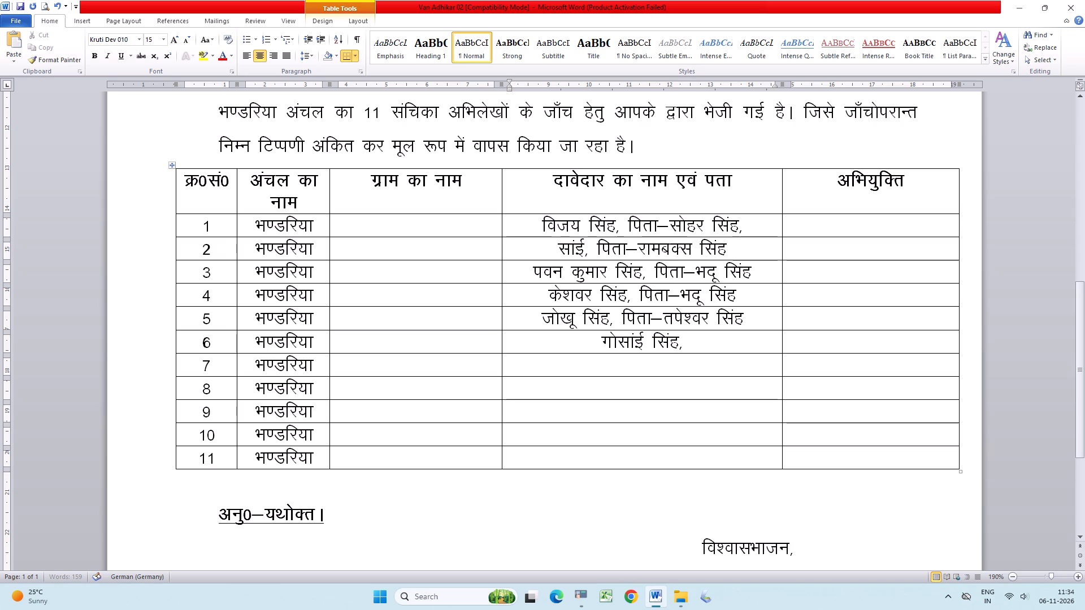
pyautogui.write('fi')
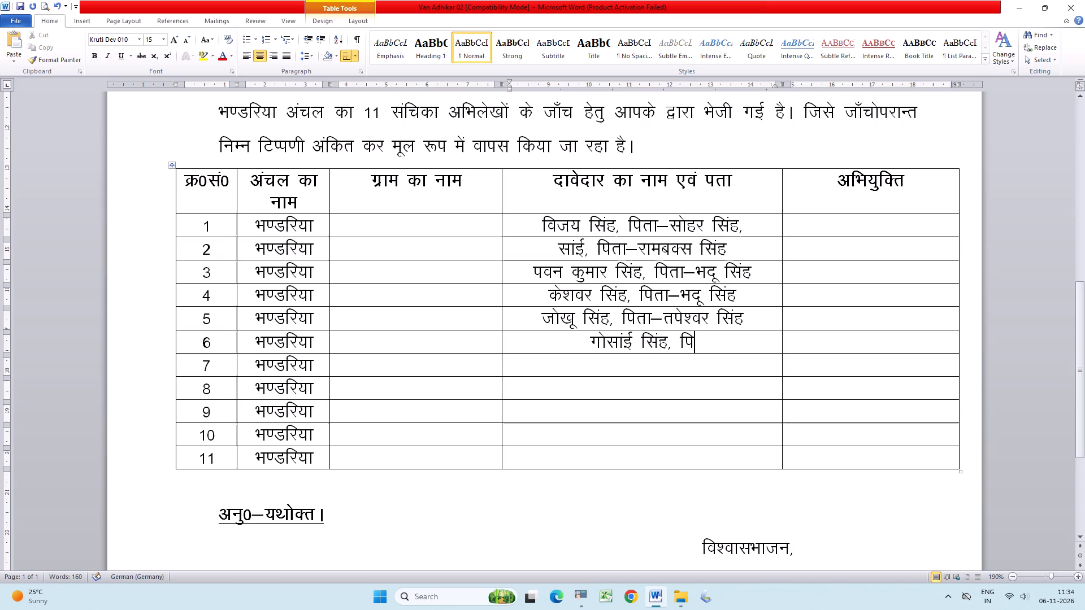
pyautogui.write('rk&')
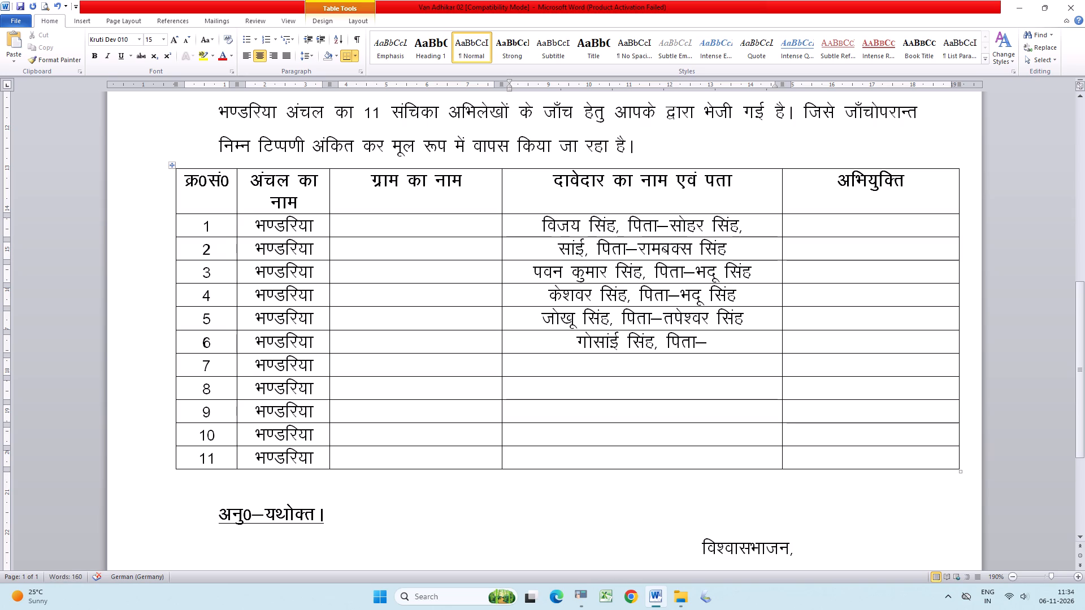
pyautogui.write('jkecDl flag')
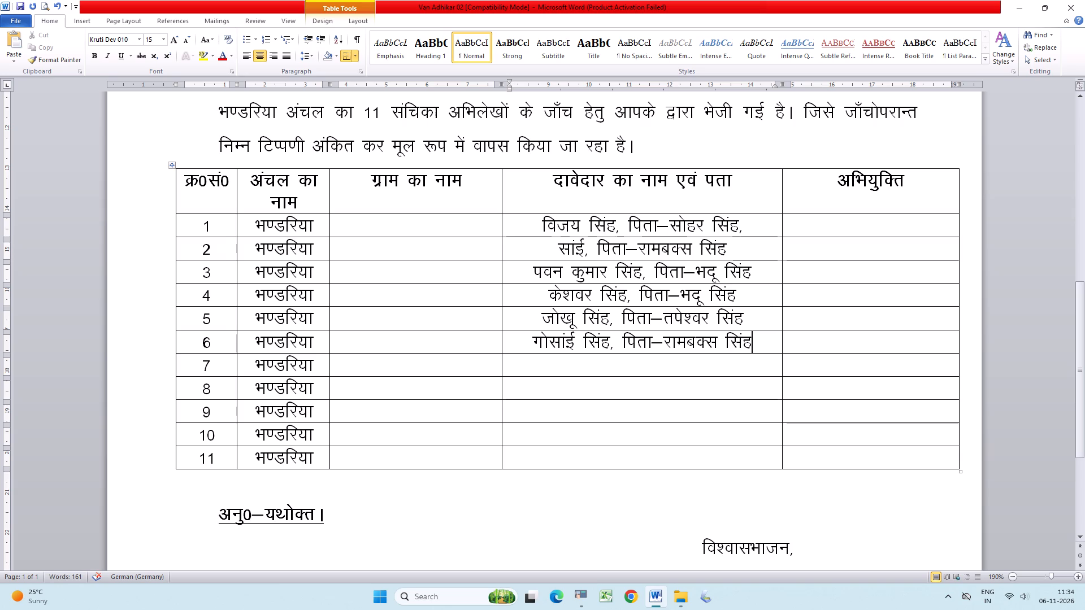
# Enter the seventh claimant's name and, after पिता–, the father's name in row 7 of the दावेदार का नाम एवं पता column.
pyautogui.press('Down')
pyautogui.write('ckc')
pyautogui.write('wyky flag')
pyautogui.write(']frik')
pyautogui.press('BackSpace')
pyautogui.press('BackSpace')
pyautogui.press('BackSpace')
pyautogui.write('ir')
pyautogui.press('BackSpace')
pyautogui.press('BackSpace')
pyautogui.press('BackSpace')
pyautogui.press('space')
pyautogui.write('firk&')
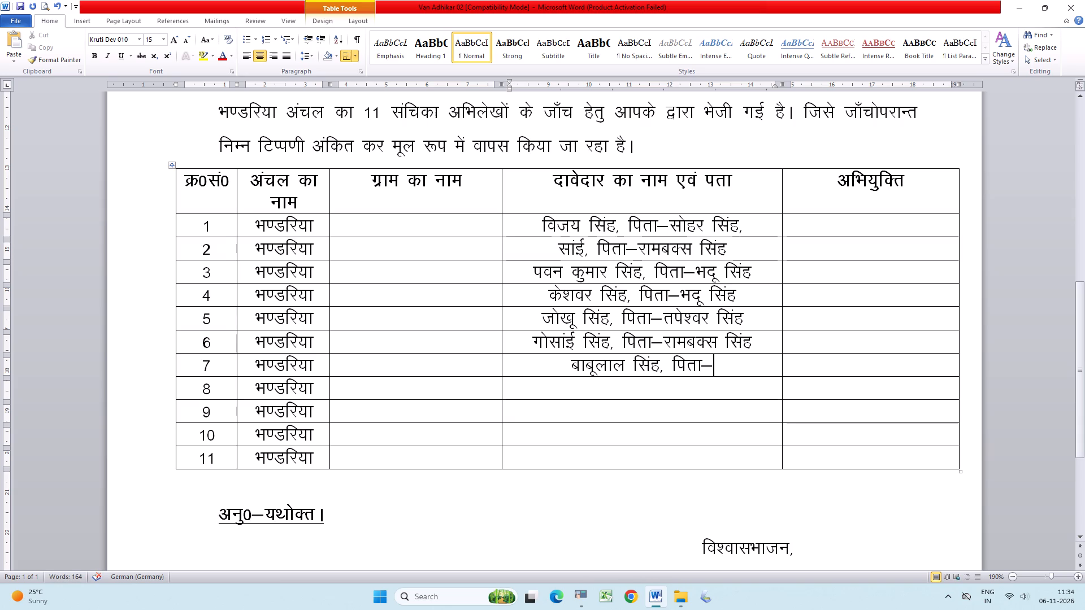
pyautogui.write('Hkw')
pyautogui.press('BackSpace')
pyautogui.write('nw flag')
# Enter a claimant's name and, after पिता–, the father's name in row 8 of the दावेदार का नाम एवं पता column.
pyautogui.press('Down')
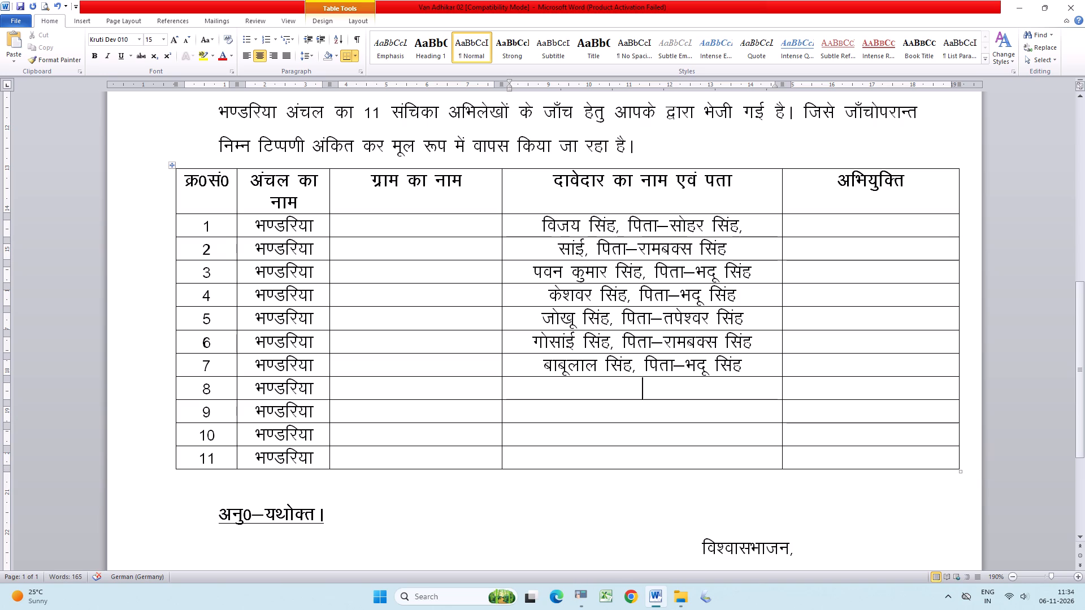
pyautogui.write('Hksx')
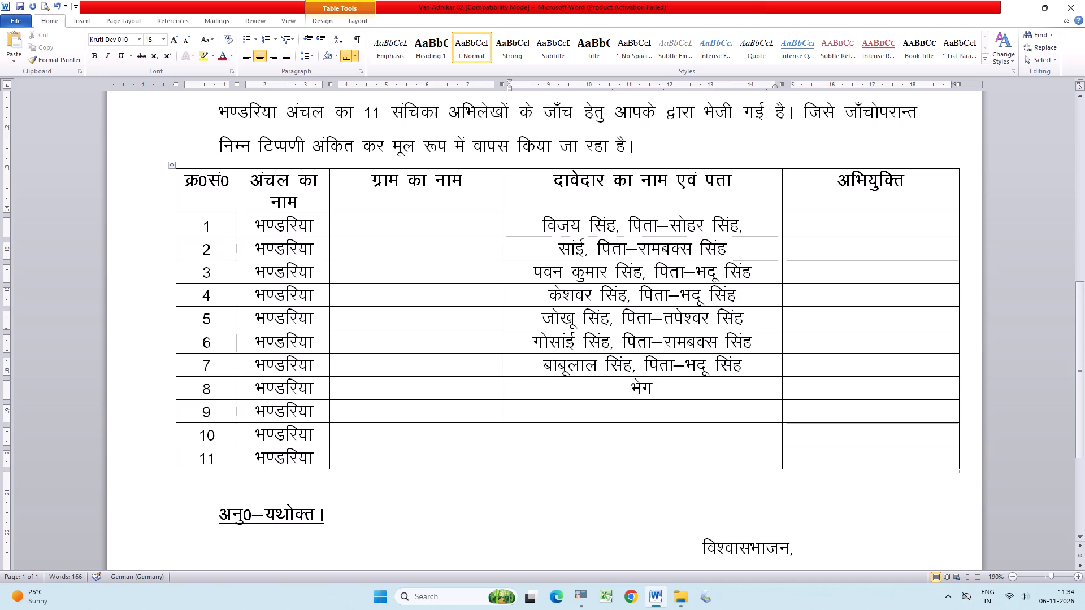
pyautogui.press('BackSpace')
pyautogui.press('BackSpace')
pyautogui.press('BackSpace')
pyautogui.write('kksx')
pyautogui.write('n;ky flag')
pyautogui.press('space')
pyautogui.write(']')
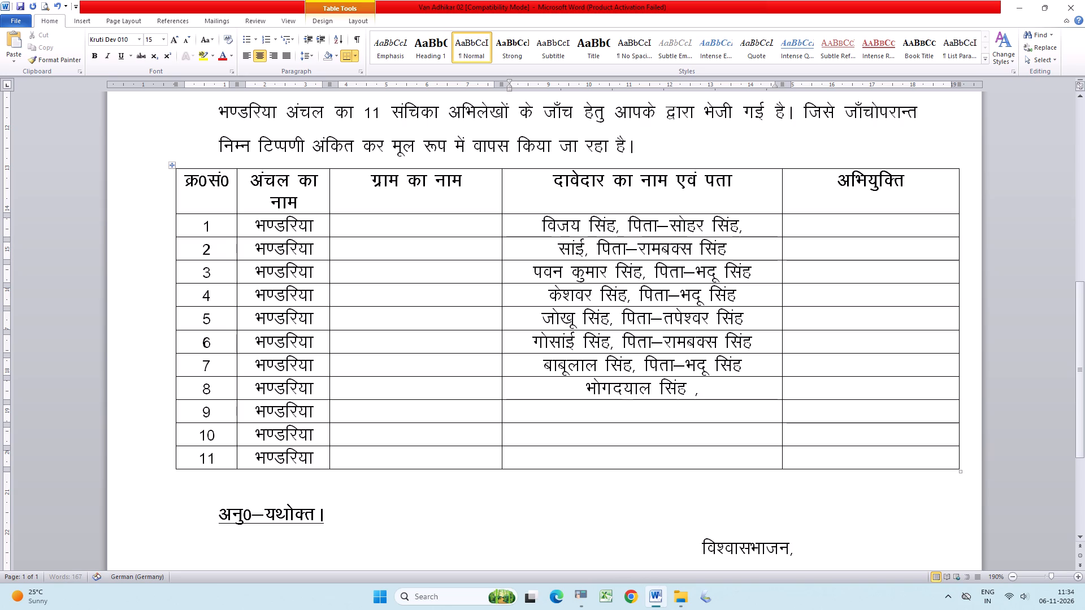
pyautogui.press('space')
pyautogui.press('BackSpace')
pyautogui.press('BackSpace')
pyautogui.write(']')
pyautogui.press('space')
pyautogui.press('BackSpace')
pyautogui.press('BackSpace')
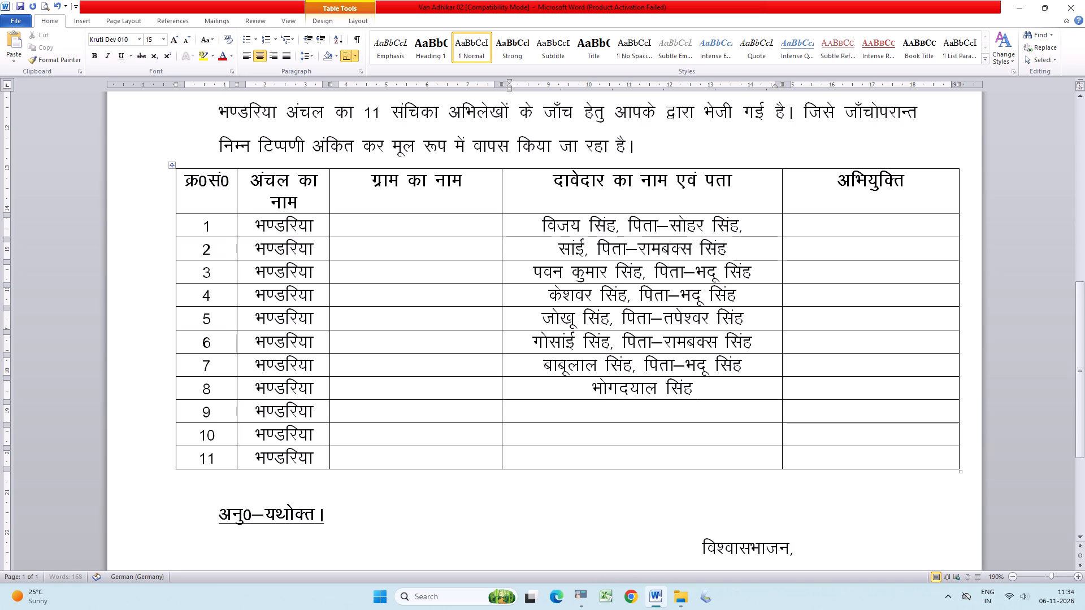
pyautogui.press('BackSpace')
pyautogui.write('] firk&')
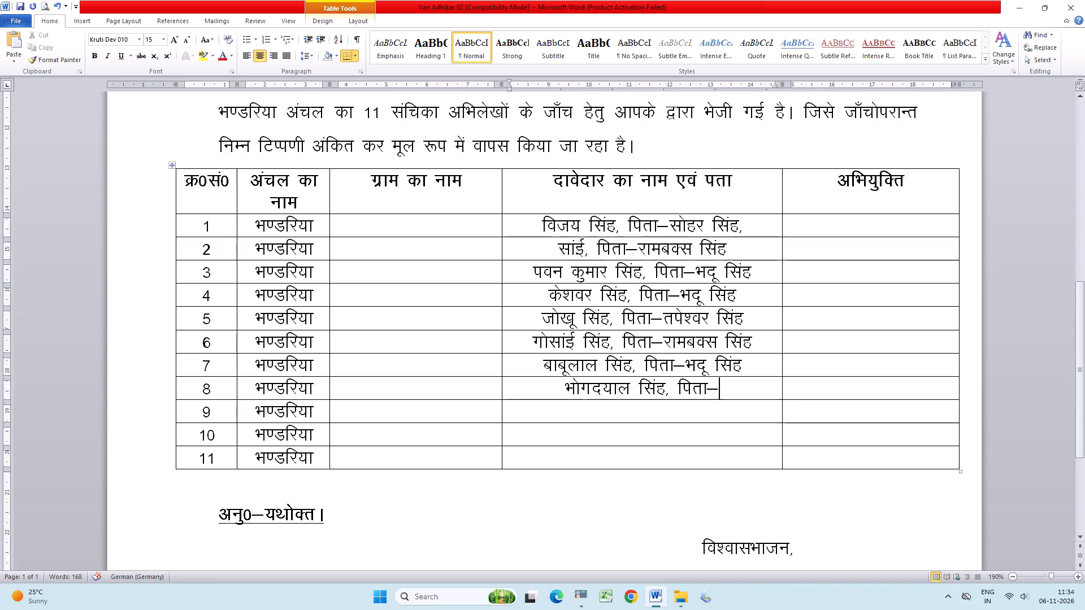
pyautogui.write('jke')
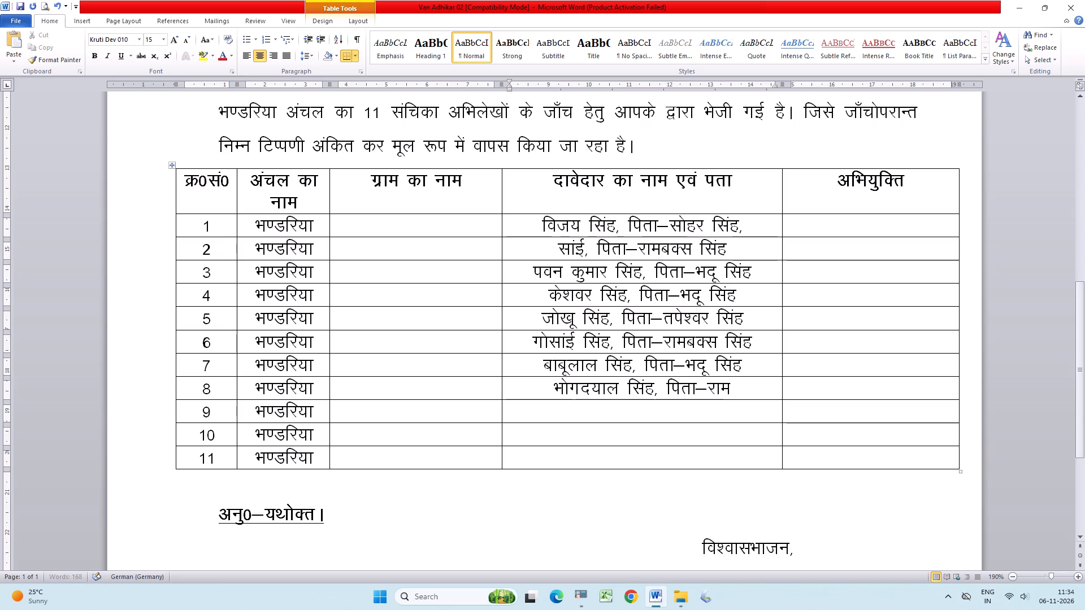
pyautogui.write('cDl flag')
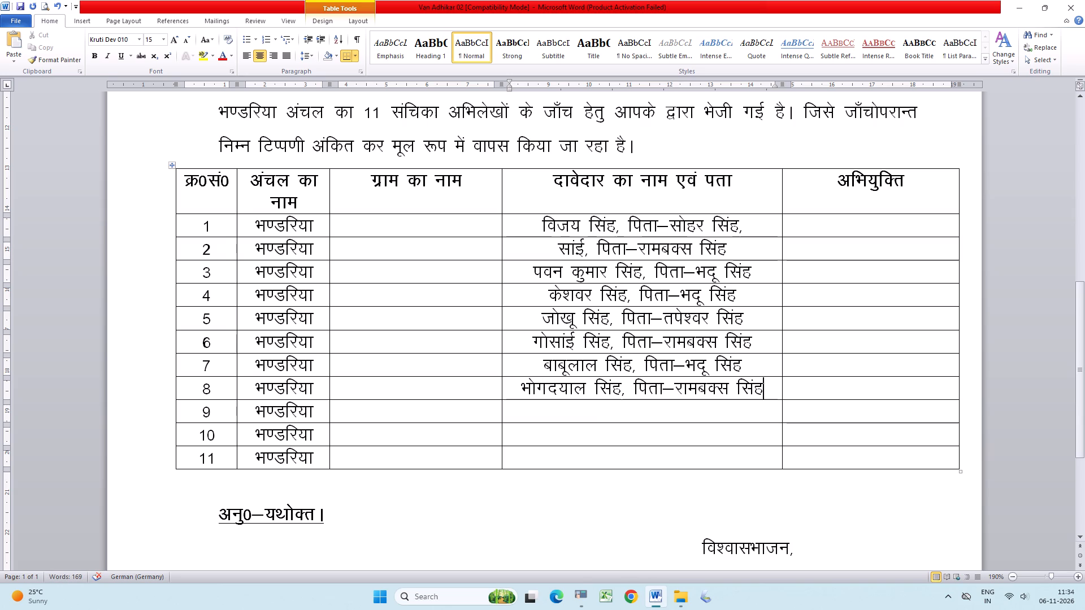
# Replace the whole claimant entry in row 8 with the correct claimant's name and, after पिता–, the father's name.
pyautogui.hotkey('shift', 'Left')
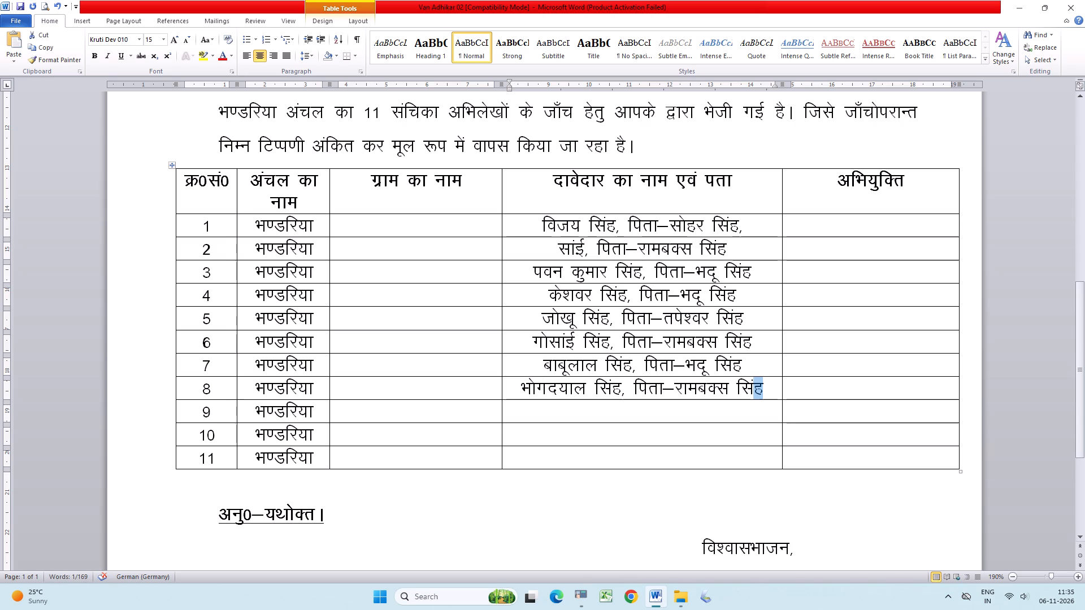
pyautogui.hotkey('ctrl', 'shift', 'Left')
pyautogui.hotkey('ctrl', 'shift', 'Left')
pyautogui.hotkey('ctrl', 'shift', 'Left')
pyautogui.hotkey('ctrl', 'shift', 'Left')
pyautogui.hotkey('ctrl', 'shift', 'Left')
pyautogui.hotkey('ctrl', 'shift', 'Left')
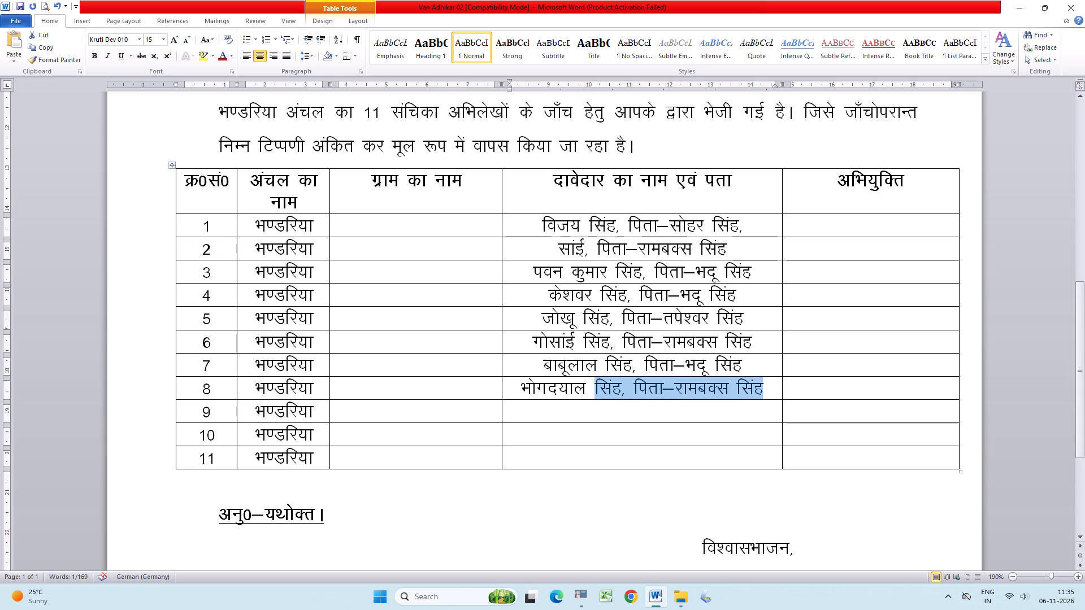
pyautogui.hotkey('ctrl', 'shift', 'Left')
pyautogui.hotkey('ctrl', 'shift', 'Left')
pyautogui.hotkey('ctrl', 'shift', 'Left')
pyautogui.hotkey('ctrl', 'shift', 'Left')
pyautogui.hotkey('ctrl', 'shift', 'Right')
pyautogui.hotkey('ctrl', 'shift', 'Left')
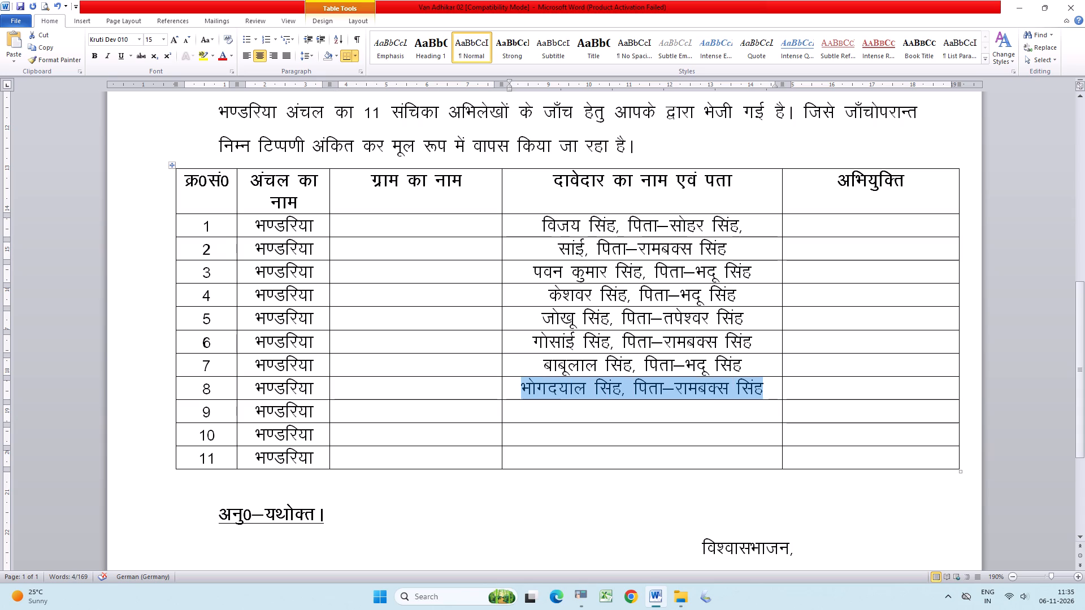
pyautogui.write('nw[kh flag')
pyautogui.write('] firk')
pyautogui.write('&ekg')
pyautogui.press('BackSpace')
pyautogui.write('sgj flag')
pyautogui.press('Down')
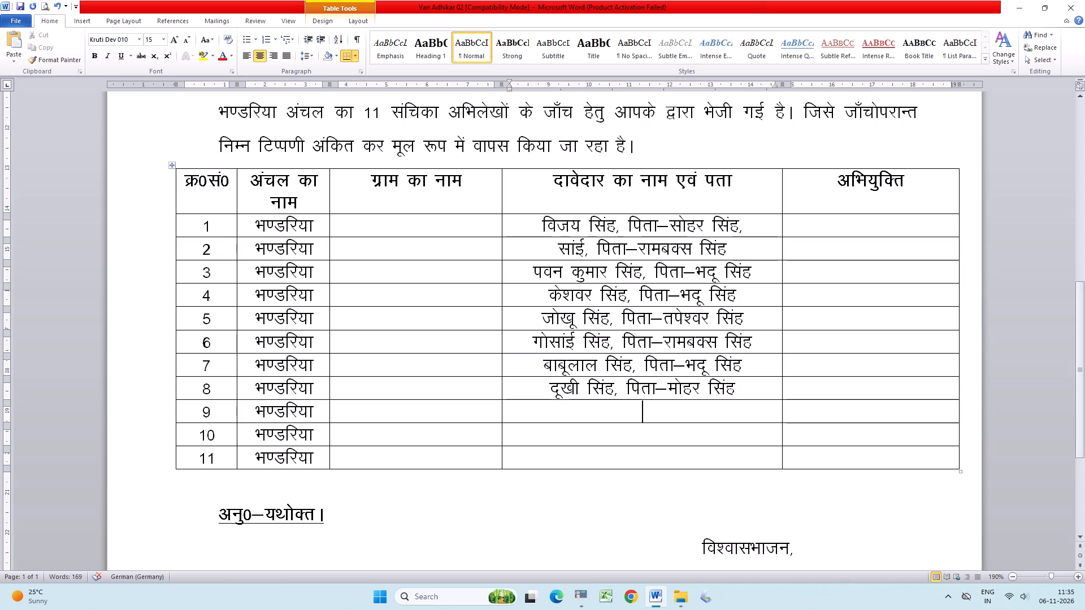
# Copy the claimant entry from row 8 into row 9 of the same column.
pyautogui.moveTo(546, 384); pyautogui.dragTo(739, 391)
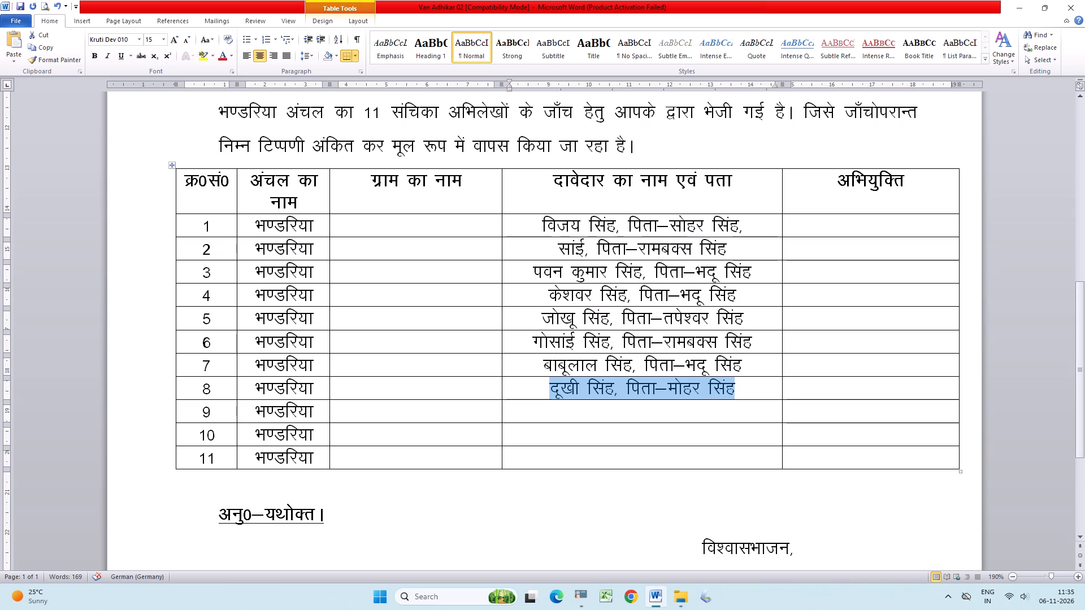
pyautogui.hotkey('ctrl', 'c')
pyautogui.click(657, 416)
pyautogui.hotkey('ctrl', 'v')
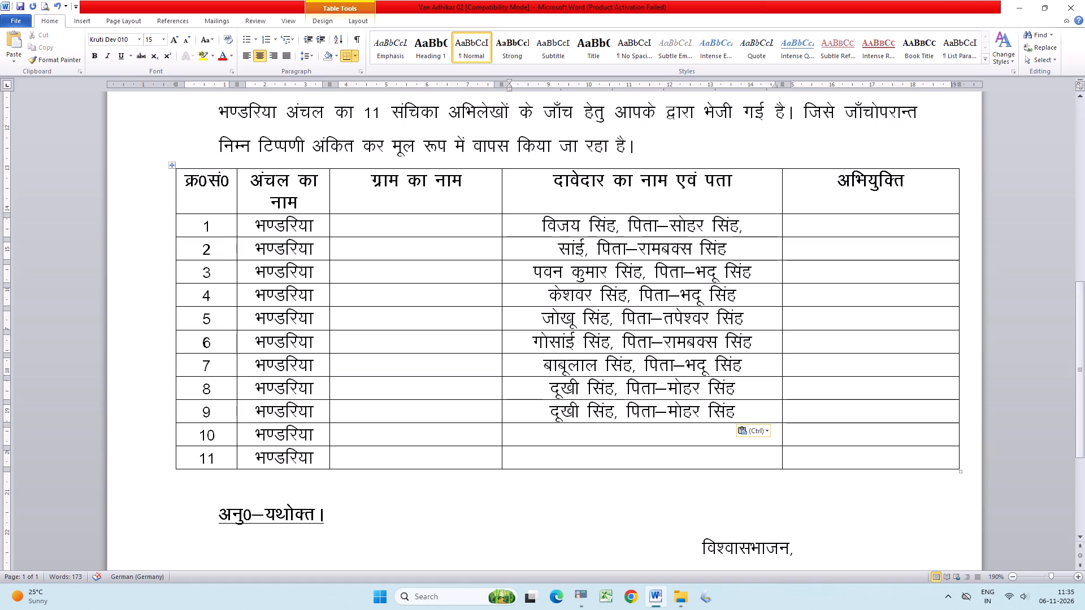
# Enter the tenth claimant's name and, after पिता–, the father's name in row 10 of the दावेदार का नाम एवं पता column.
pyautogui.press('Down')
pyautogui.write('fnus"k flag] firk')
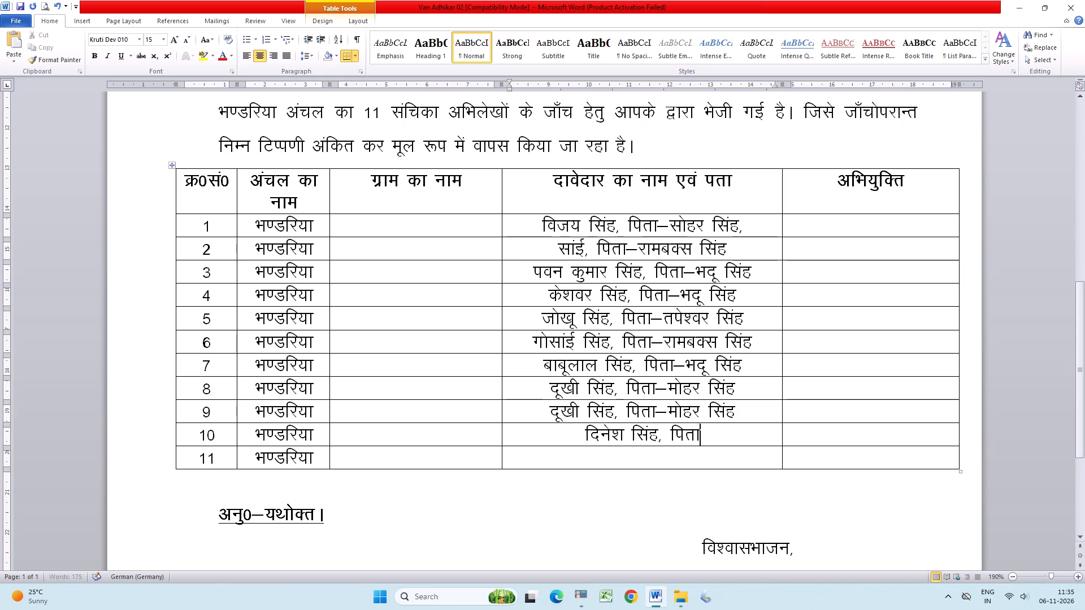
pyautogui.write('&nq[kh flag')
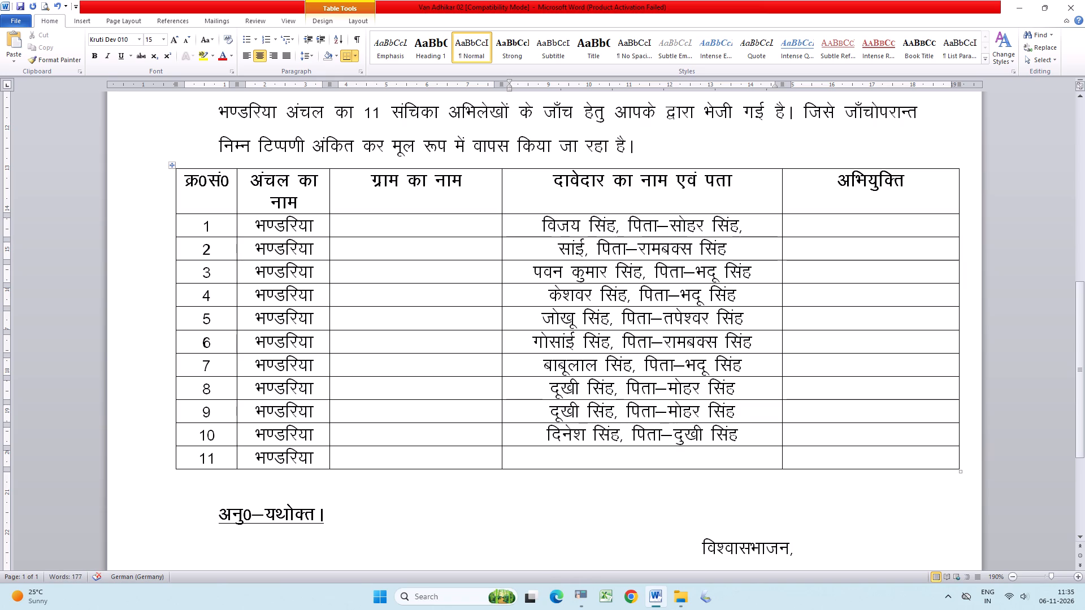
# Enter the eleventh claimant's name and, after पिता–, the father's name in row 11 of the दावेदार का नाम एवं पता column.
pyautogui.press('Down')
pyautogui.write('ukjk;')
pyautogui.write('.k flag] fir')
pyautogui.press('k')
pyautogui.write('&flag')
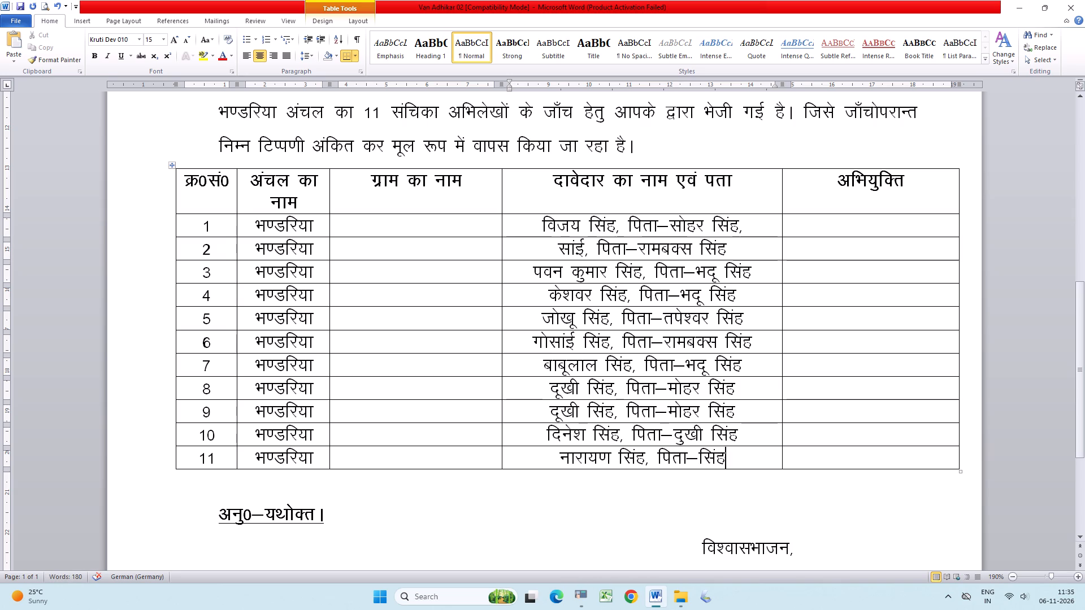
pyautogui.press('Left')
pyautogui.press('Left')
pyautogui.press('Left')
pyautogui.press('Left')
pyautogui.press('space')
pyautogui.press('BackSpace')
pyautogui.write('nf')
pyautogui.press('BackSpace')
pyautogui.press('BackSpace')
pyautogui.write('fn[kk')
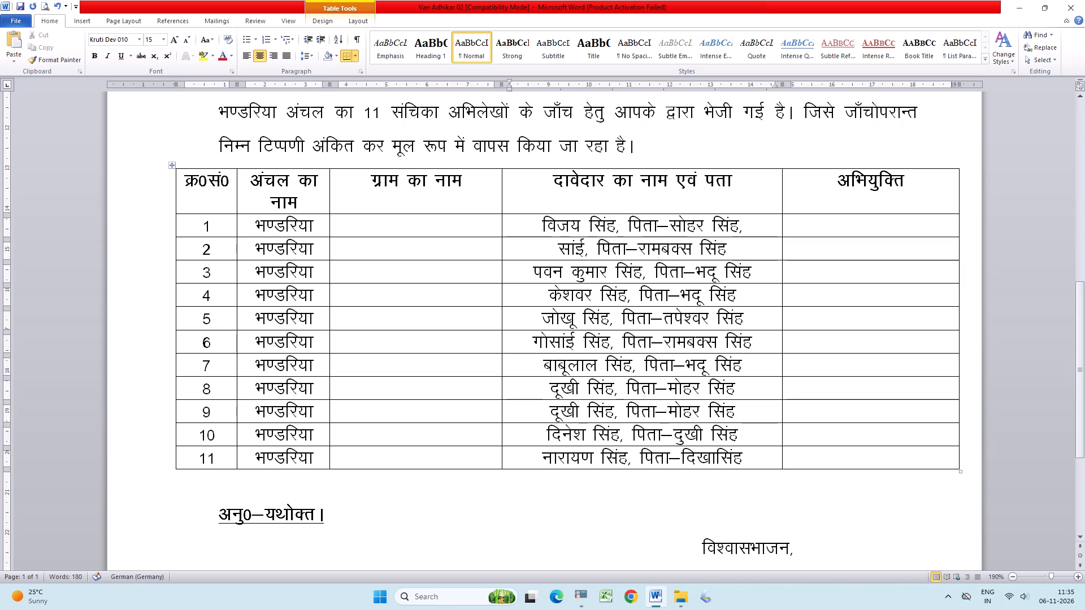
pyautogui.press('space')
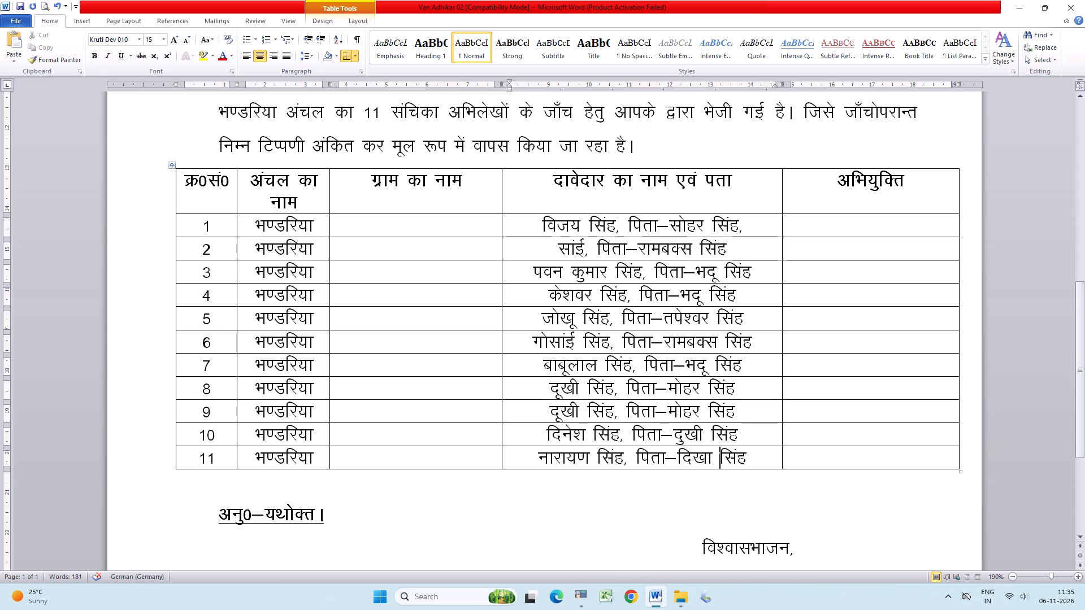
# Save the document.
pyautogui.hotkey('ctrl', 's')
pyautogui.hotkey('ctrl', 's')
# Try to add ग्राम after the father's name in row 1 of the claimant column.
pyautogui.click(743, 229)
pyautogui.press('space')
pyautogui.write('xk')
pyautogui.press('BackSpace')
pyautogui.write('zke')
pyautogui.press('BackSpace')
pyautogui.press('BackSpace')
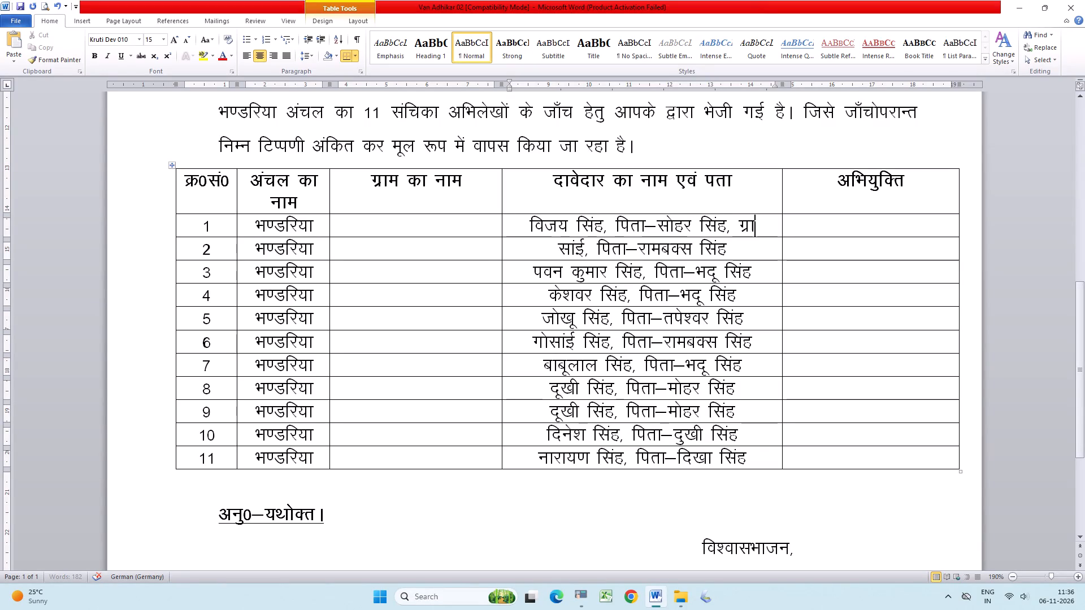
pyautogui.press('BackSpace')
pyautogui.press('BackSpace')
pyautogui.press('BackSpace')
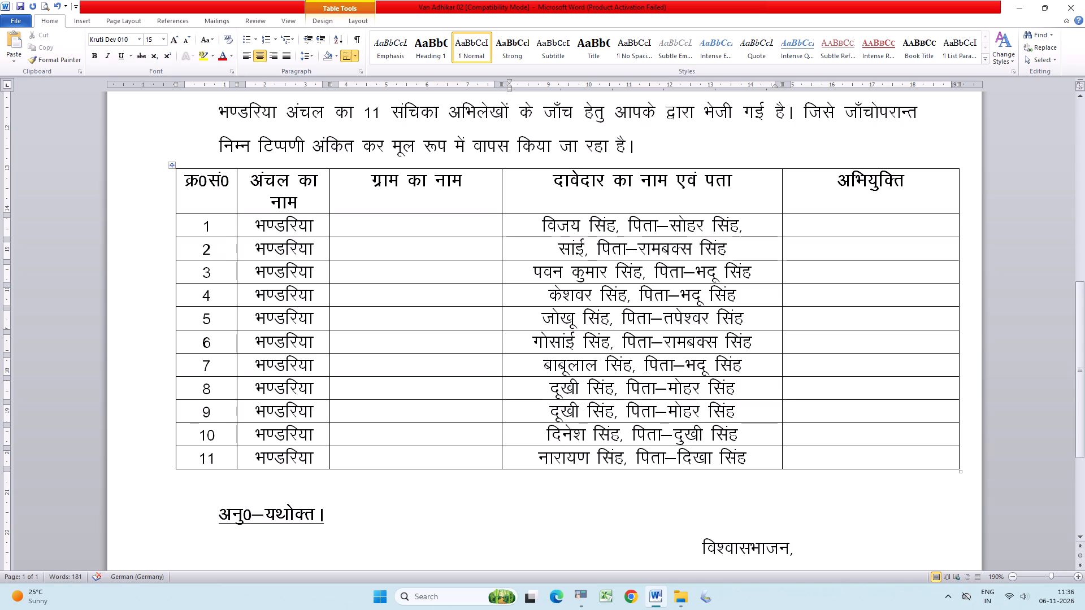
# Delete the trailing comma after the father's name in row 1 of the claimant column.
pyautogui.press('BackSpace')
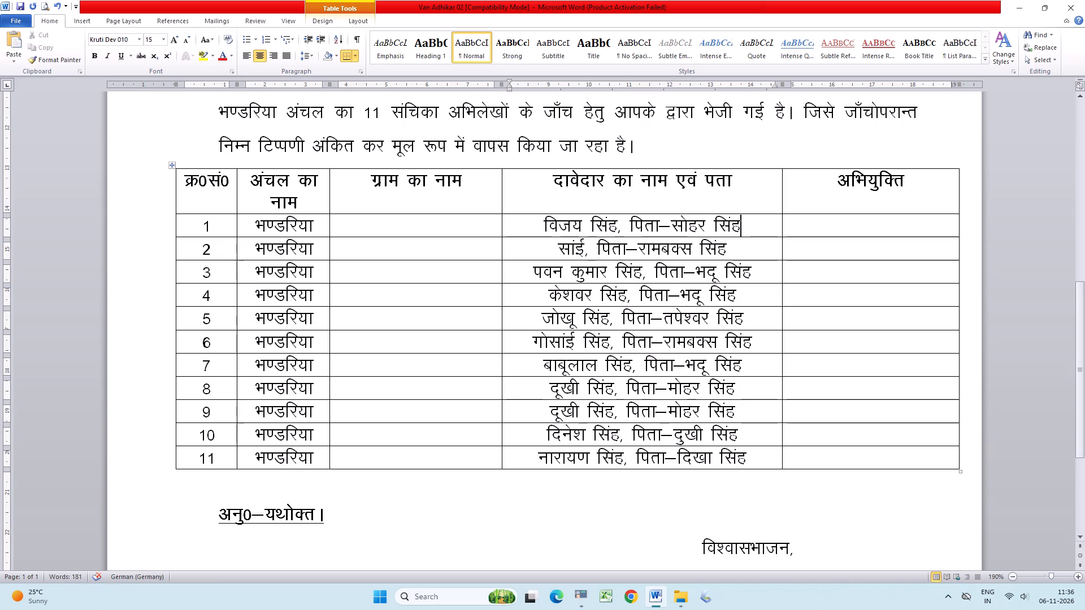
# Change the claimant column heading to दावेदार का नाम एवं पिता का नाम by replacing its last word.
pyautogui.moveTo(706, 175); pyautogui.dragTo(737, 180)
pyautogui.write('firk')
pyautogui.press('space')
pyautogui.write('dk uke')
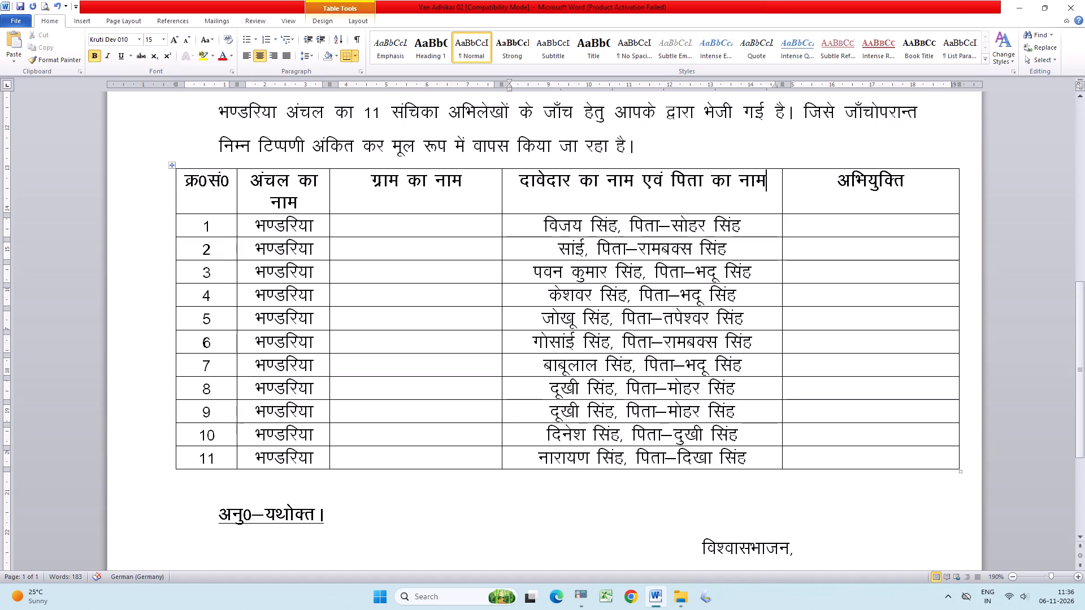
# Fill all 11 rows of the ग्राम का नाम column with the village name कुरूण, centred.
pyautogui.click(440, 222)
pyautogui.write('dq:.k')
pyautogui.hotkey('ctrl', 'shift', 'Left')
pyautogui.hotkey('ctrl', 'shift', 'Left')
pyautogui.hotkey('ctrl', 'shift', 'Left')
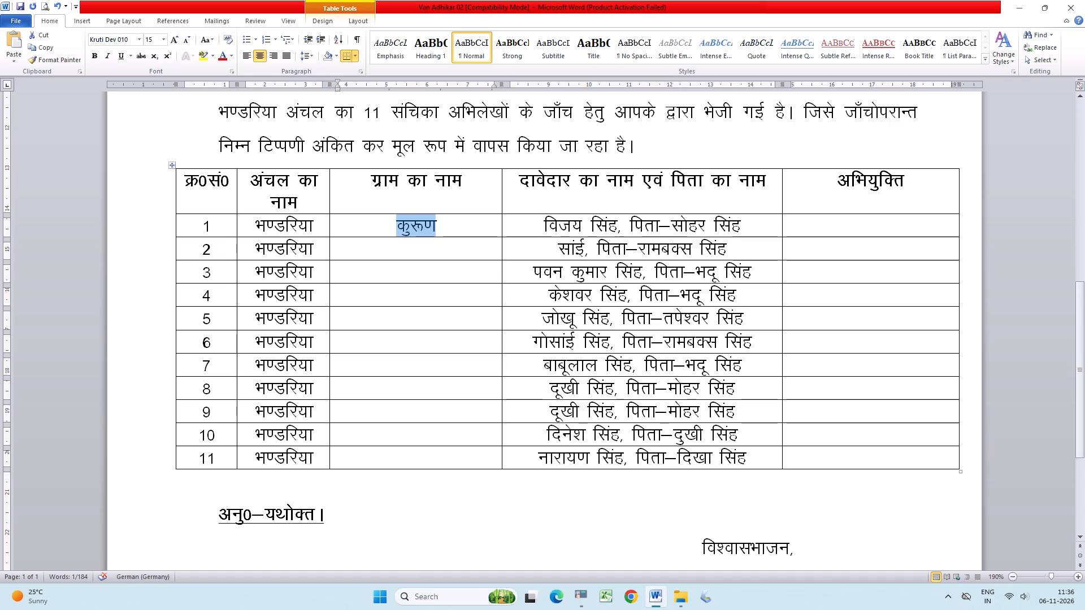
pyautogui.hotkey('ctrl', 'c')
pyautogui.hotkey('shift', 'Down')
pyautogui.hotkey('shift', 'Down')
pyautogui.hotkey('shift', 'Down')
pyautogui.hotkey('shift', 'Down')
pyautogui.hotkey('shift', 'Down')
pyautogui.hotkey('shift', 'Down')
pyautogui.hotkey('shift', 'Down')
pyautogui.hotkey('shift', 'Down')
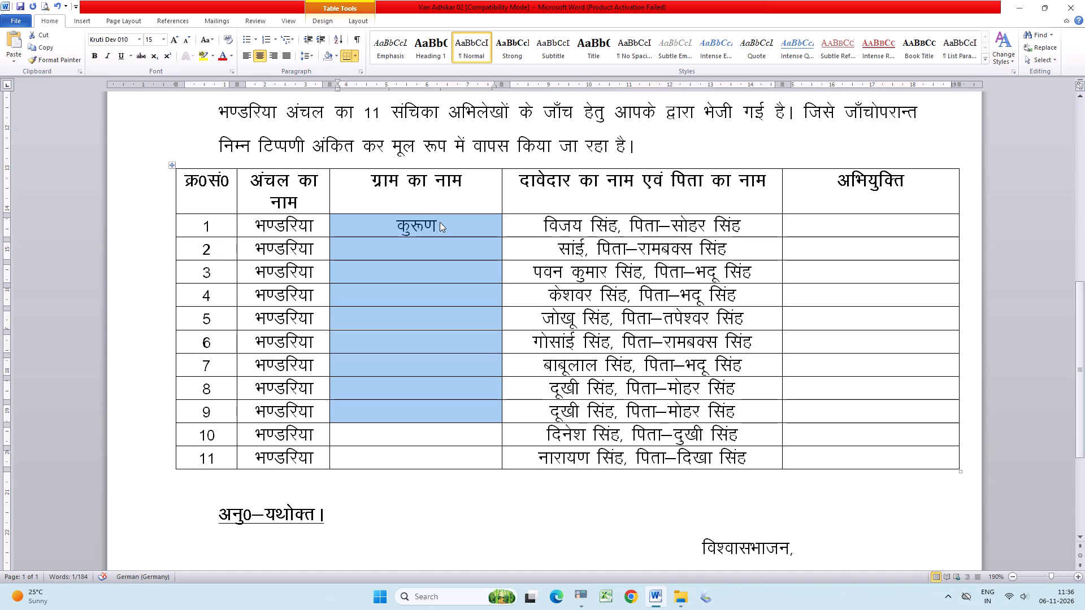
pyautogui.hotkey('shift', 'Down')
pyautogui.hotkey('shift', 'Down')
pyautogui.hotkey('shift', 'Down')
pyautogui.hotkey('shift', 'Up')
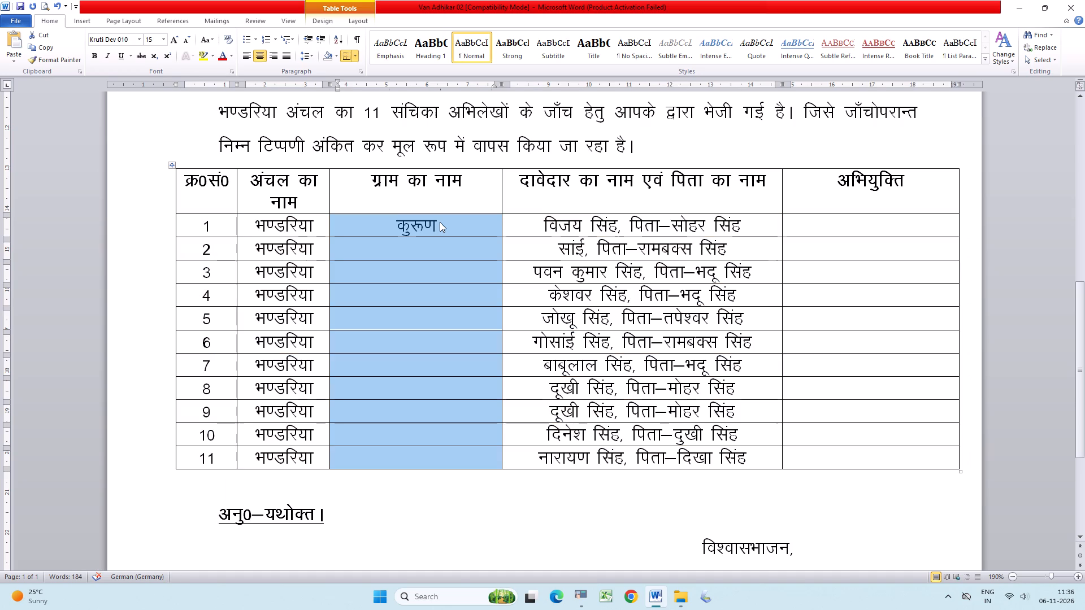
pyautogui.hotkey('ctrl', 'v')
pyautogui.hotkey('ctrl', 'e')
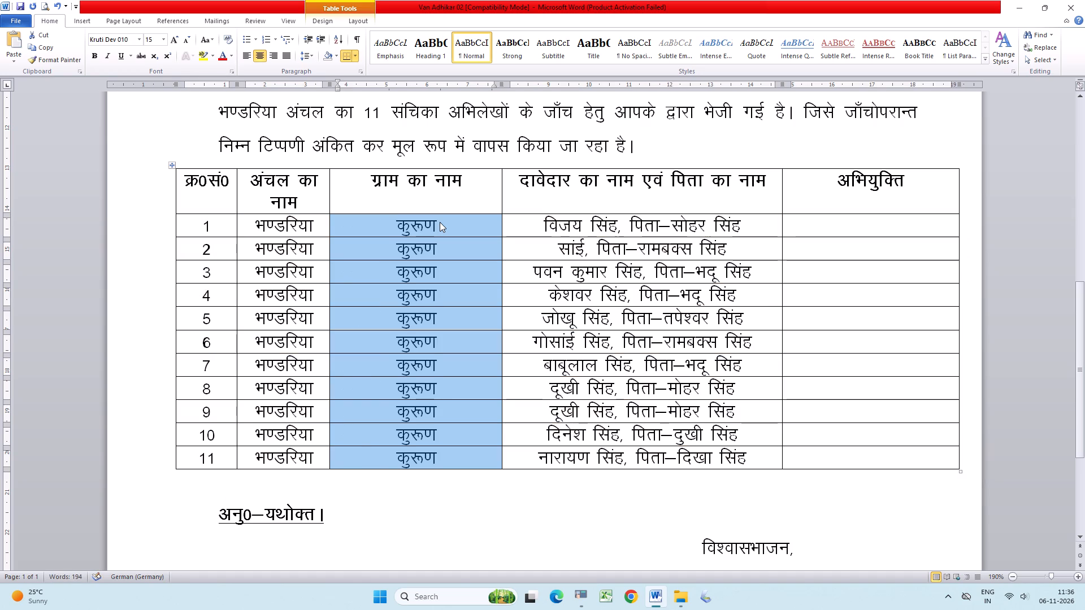
# Save the document with the filled village column.
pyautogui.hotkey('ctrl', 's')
# Narrow the ग्राम का नाम column so its heading wraps onto two lines, giving the space to the claimant column.
pyautogui.moveTo(500, 191); pyautogui.dragTo(428, 201)
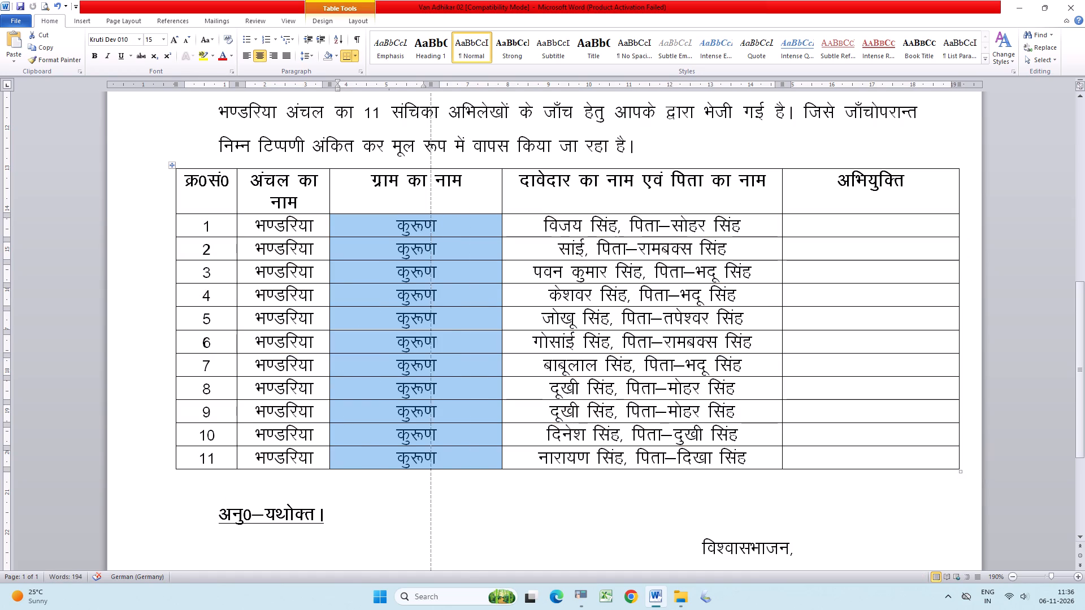
pyautogui.moveTo(428, 201); pyautogui.dragTo(432, 202)
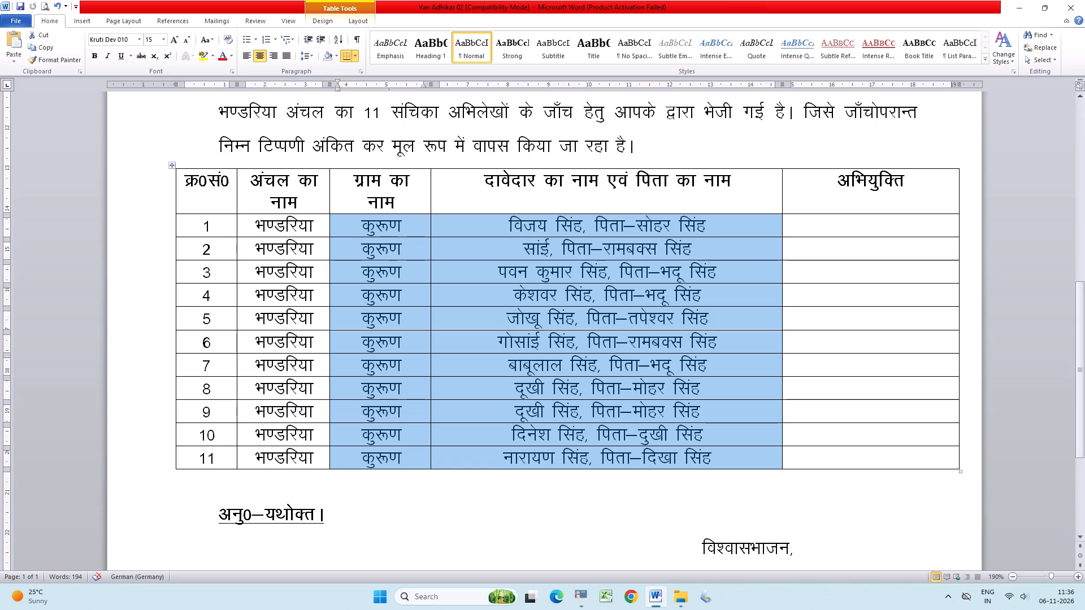
pyautogui.moveTo(429, 185); pyautogui.dragTo(414, 178)
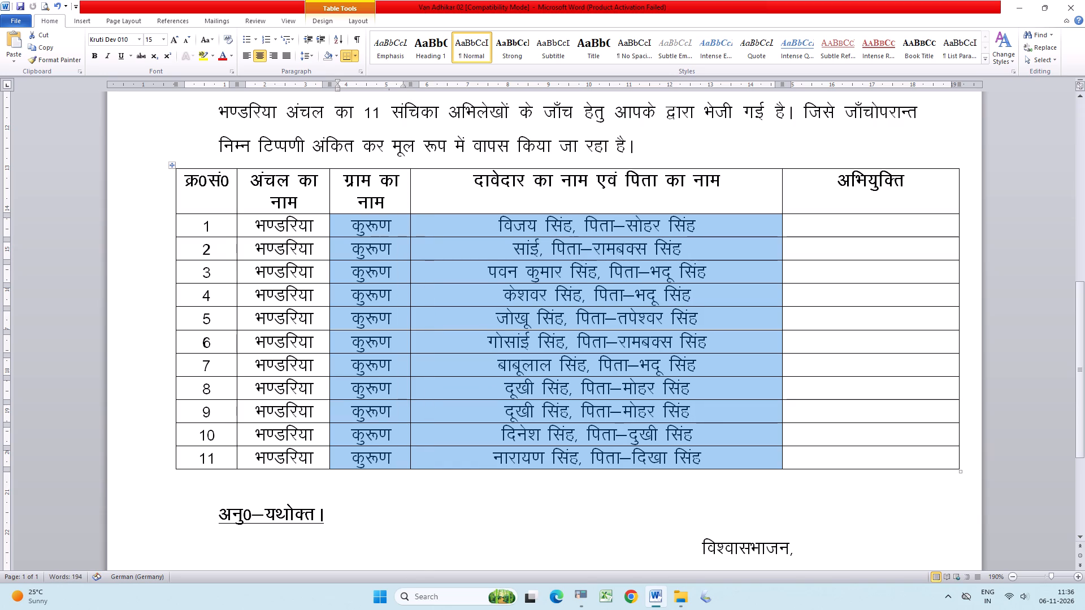
pyautogui.click(490, 274)
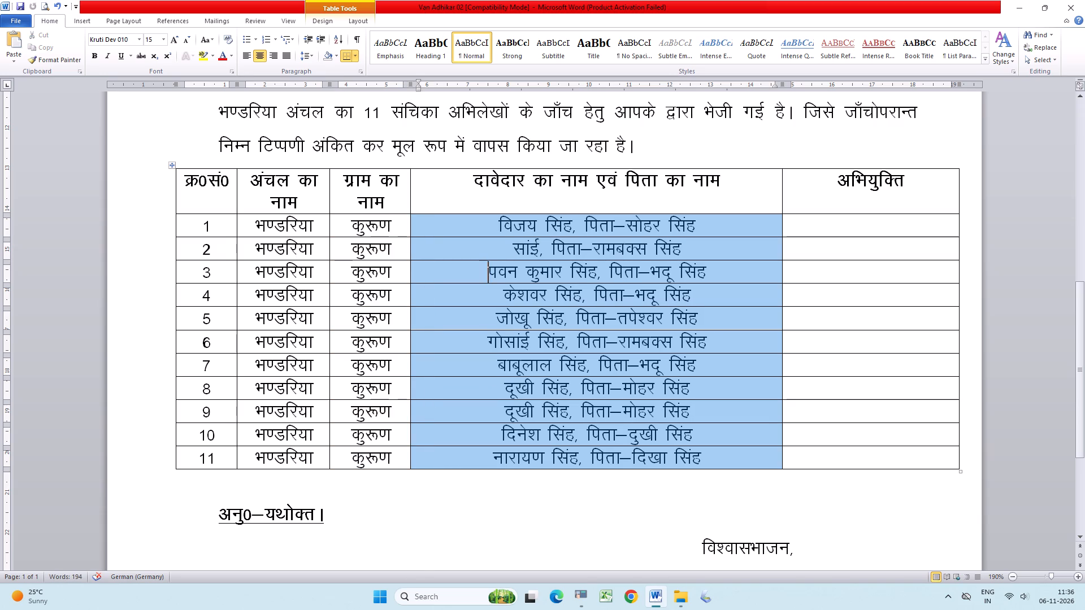
# Narrow the अंचल का नाम and क्र0सं0 columns so the क्र0सं0 heading wraps onto two lines.
pyautogui.moveTo(328, 191); pyautogui.dragTo(319, 191)
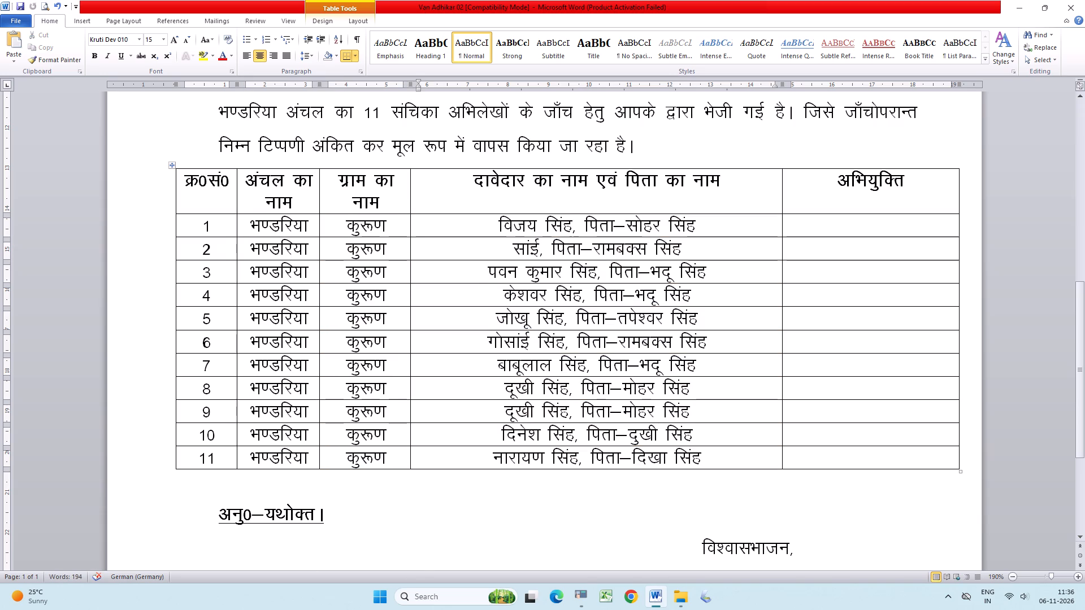
pyautogui.moveTo(237, 197); pyautogui.dragTo(235, 199)
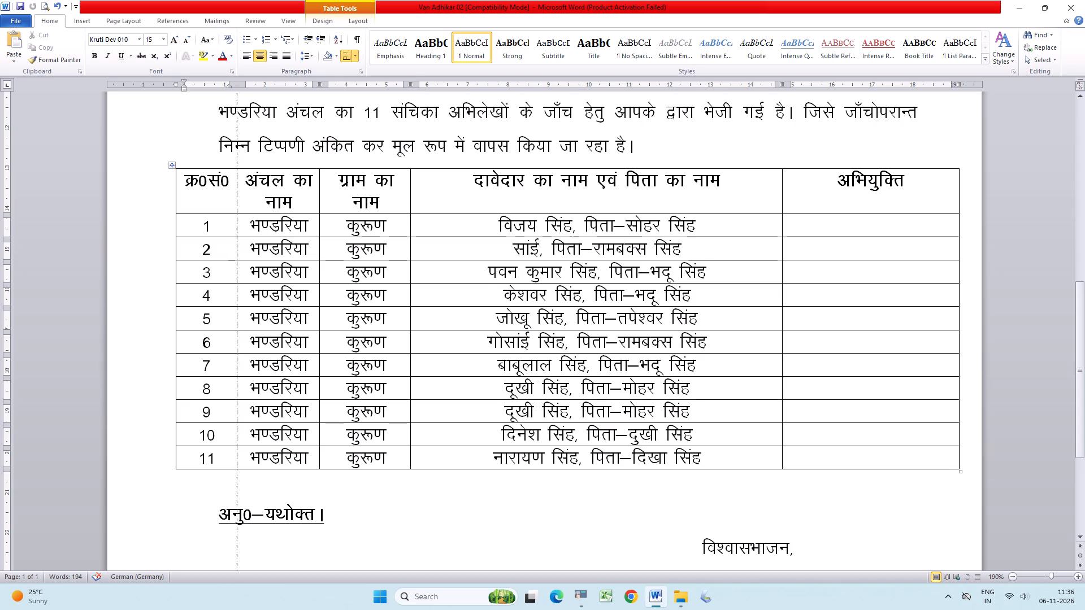
pyautogui.moveTo(235, 199); pyautogui.dragTo(220, 203)
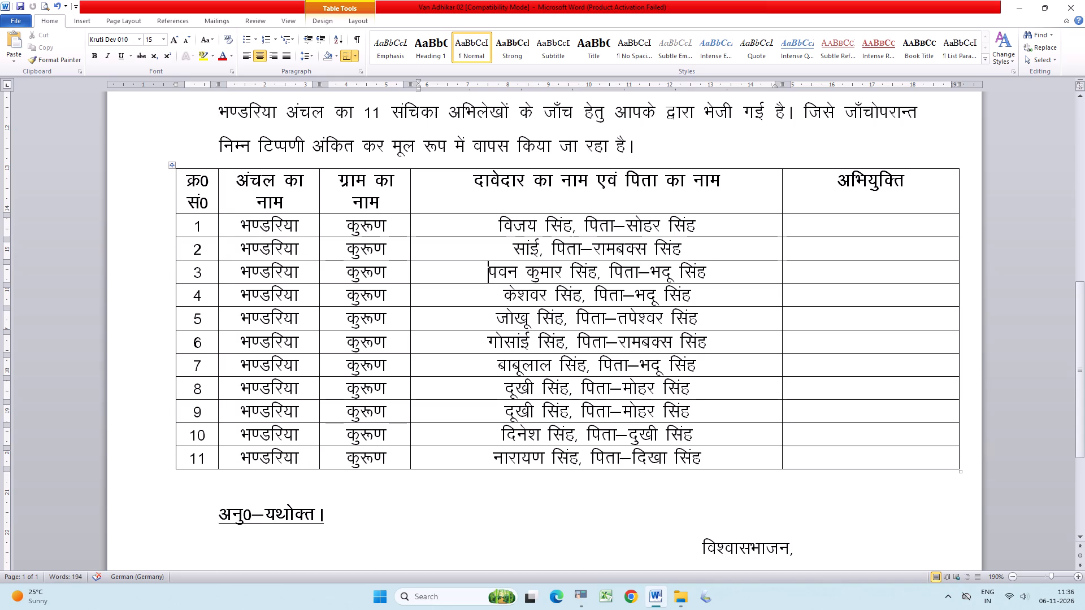
# Bring the table's outer edge beside the क्र0सं0 column inward and shift the whole table so it starts near the letter's text margin.
pyautogui.moveTo(176, 193); pyautogui.dragTo(185, 195)
pyautogui.scroll(1, 215, 204)
pyautogui.moveTo(211, 434); pyautogui.dragTo(236, 434)
pyautogui.moveTo(182, 442); pyautogui.dragTo(213, 441)
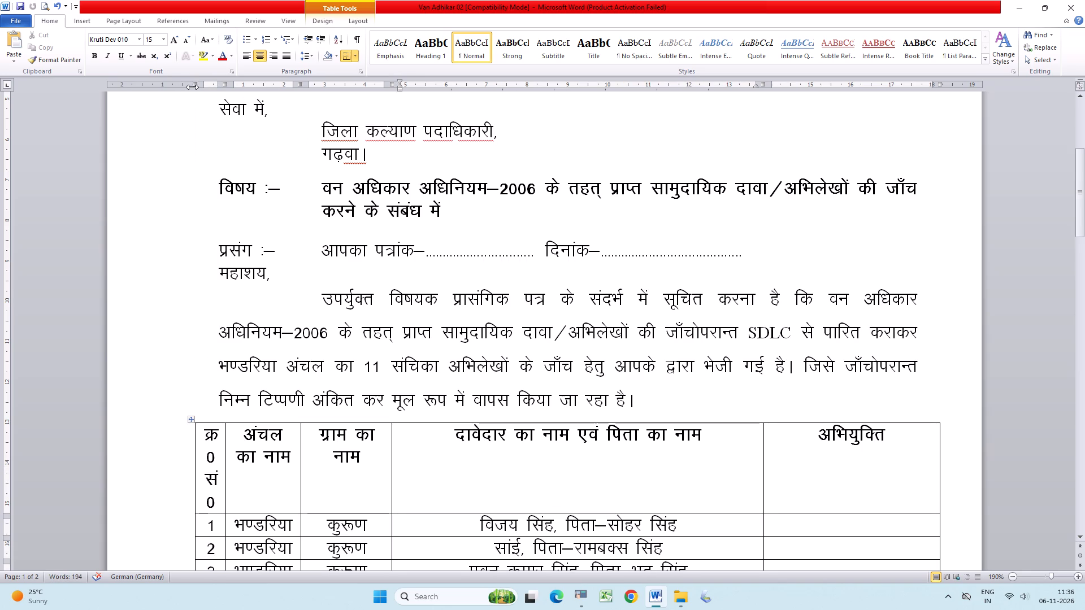
pyautogui.moveTo(193, 87); pyautogui.dragTo(223, 96)
pyautogui.moveTo(201, 84); pyautogui.dragTo(218, 89)
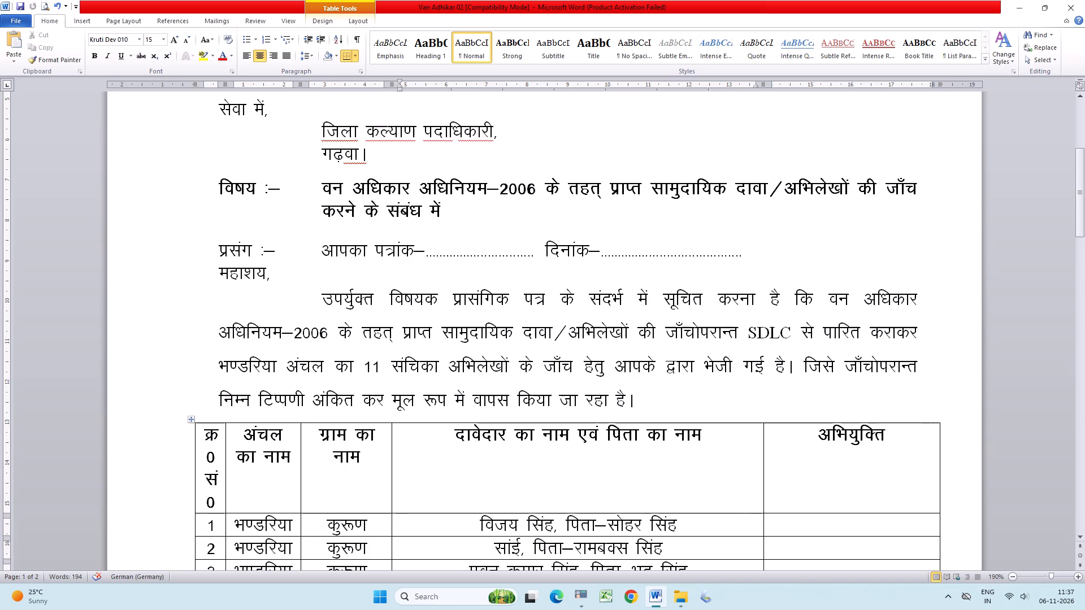
pyautogui.tripleClick(221, 442)
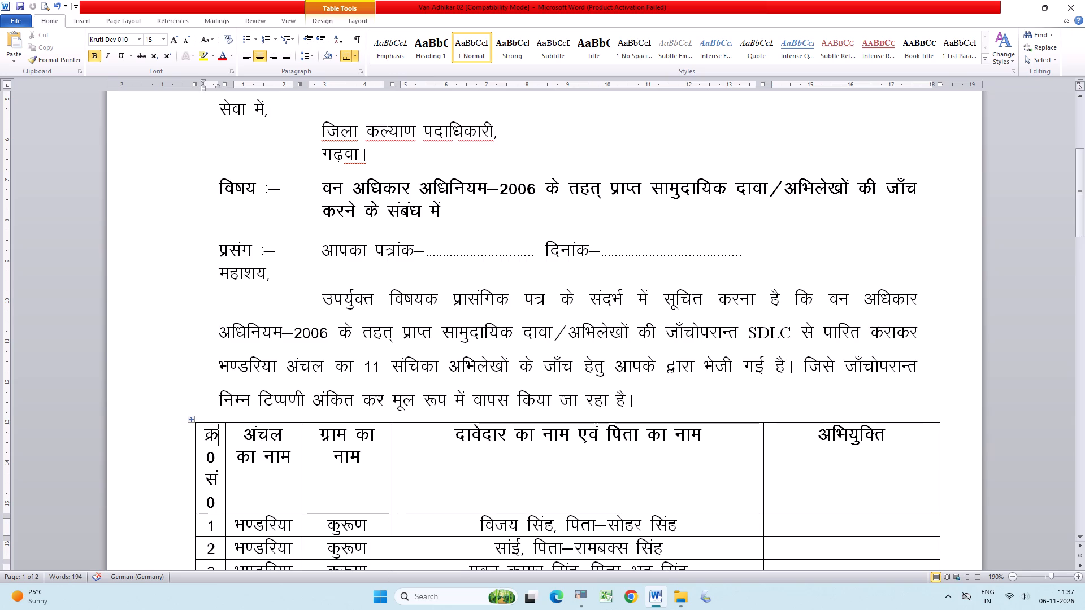
pyautogui.click(221, 442)
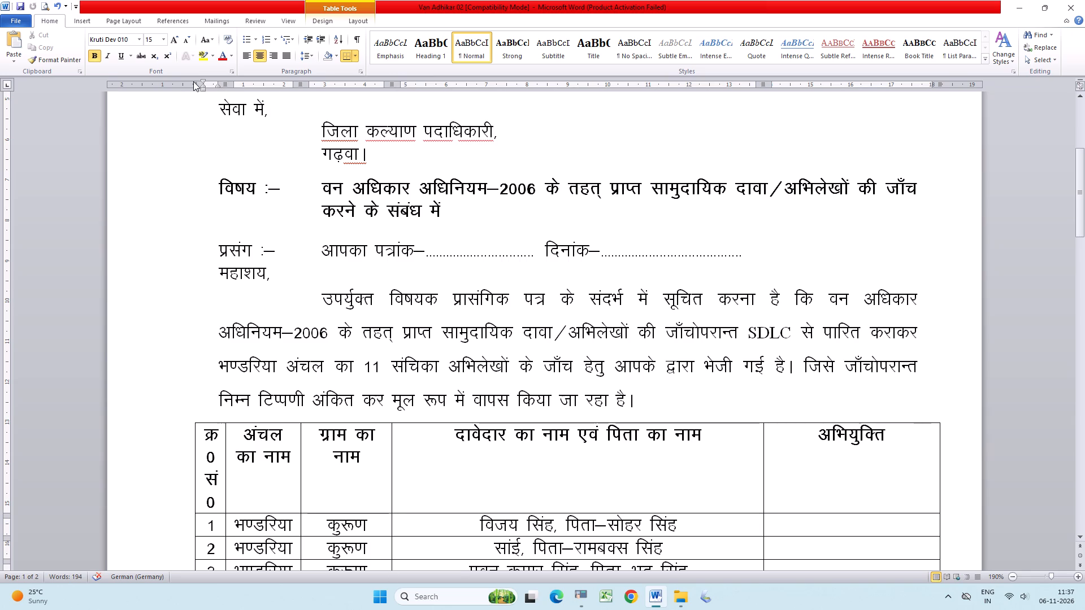
pyautogui.click(200, 84)
pyautogui.moveTo(190, 419); pyautogui.dragTo(232, 424)
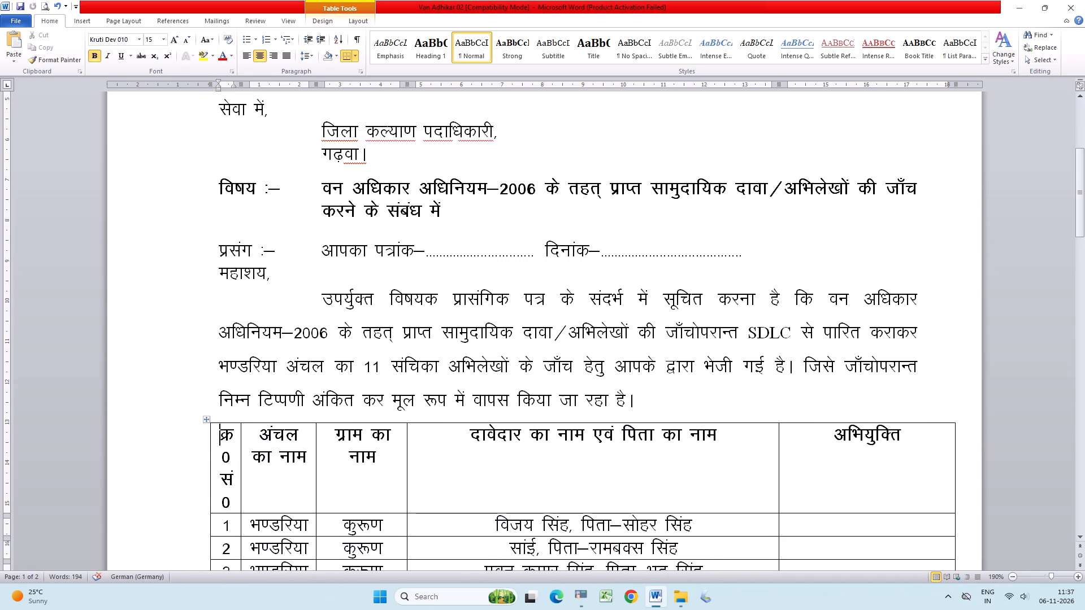
# Narrow the claimant column to just fit its one-line heading, and pull the outer edge of अभियुक्ति in to the text margin.
pyautogui.scroll(-1, 930, 417)
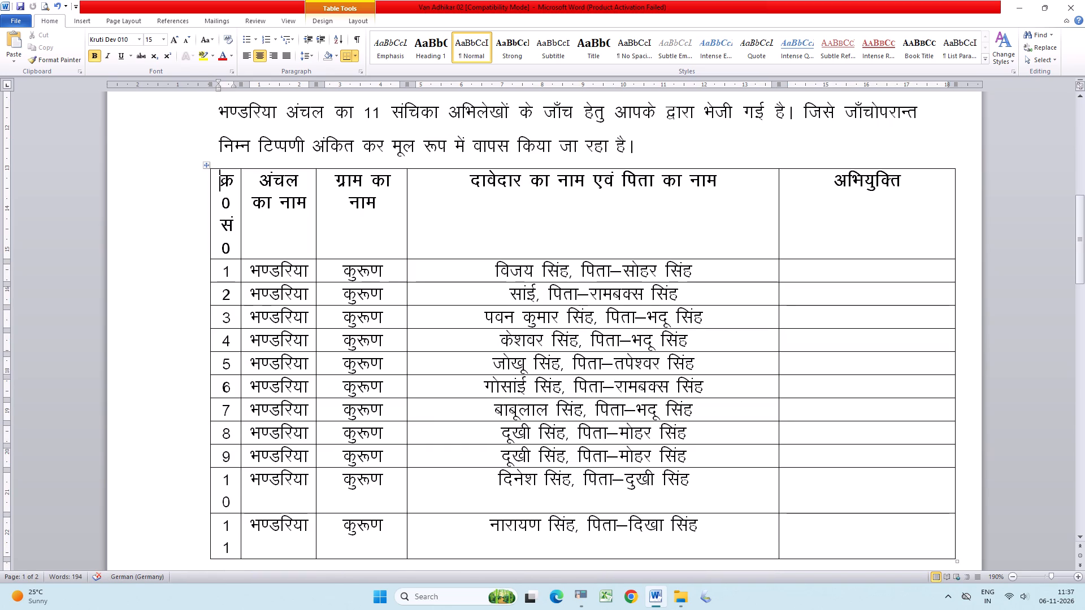
pyautogui.moveTo(778, 215); pyautogui.dragTo(662, 242)
pyautogui.moveTo(955, 224); pyautogui.dragTo(940, 223)
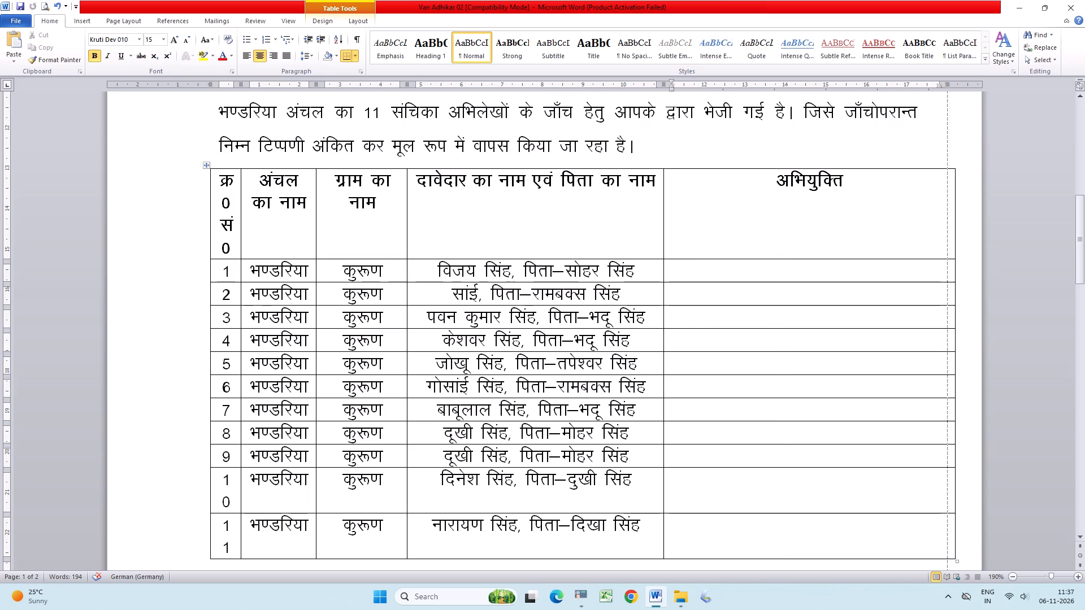
pyautogui.moveTo(940, 223); pyautogui.dragTo(922, 218)
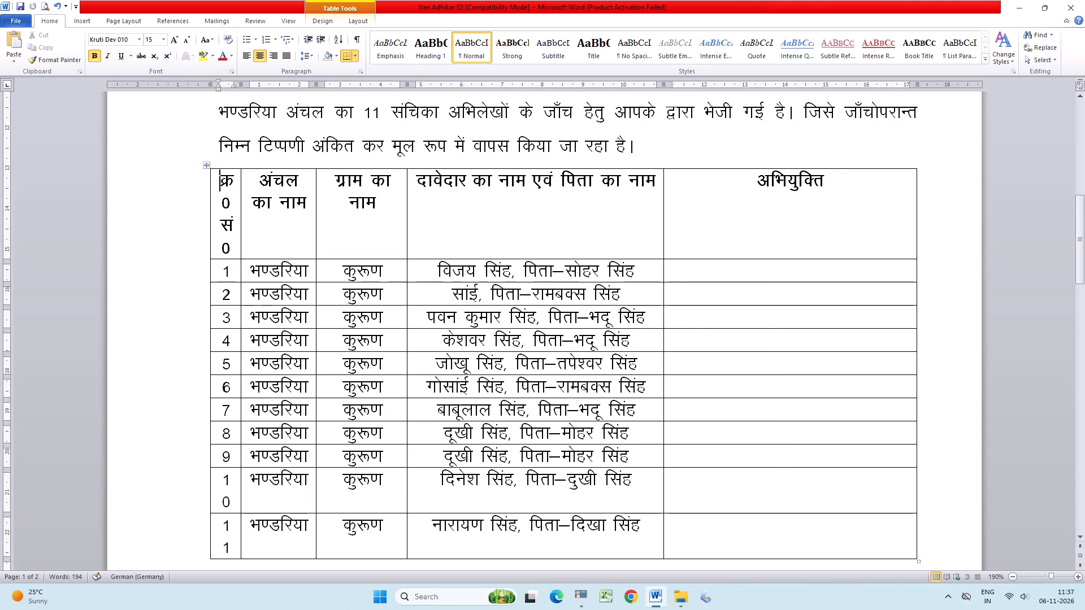
# Narrow the claimant column further so its heading wraps onto two lines, giving the space to the अभियुक्ति column.
pyautogui.moveTo(662, 230); pyautogui.dragTo(616, 210)
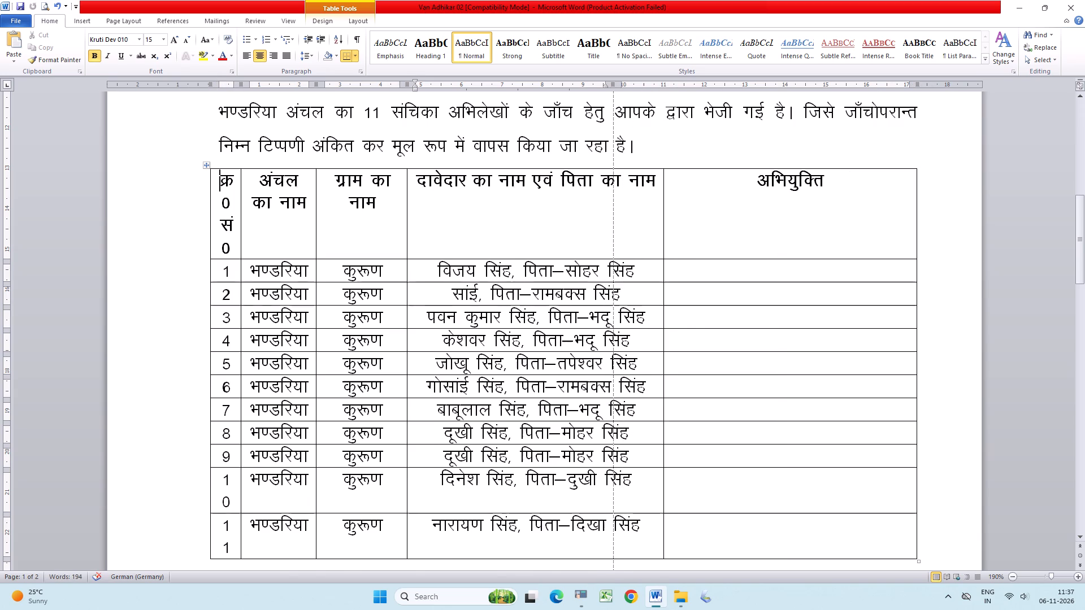
pyautogui.moveTo(616, 210); pyautogui.dragTo(615, 210)
pyautogui.moveTo(612, 208); pyautogui.dragTo(587, 202)
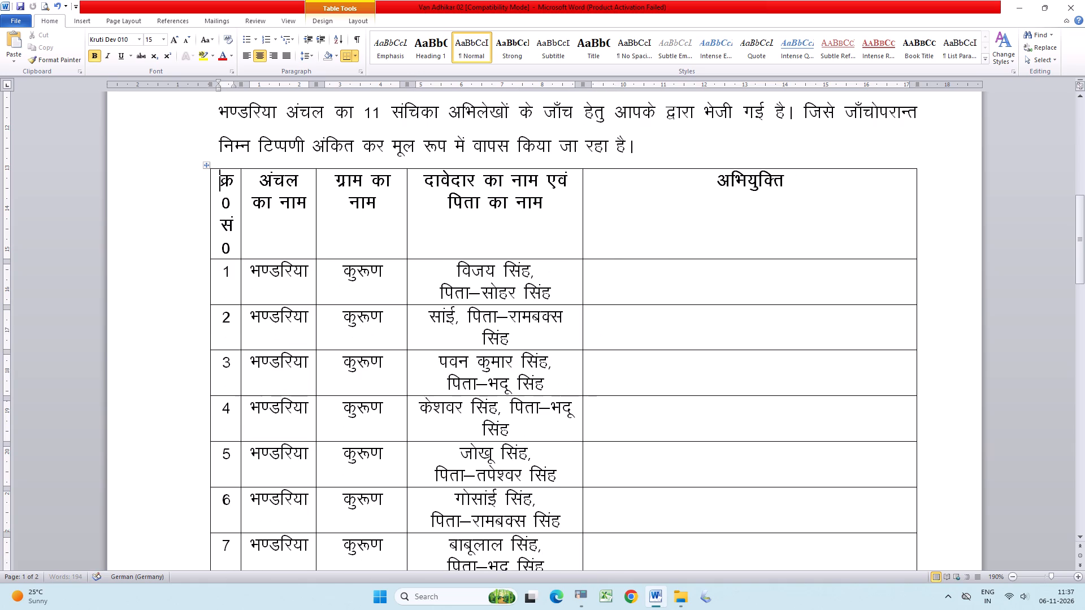
pyautogui.click(517, 328)
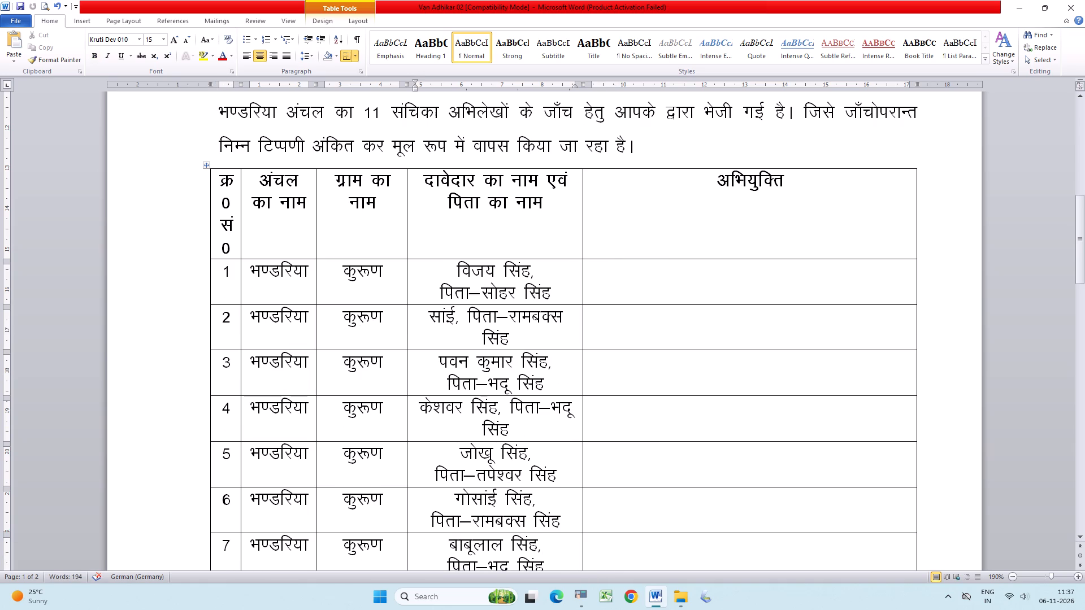
# Widen the क्र0सं0 column to a two-line heading and the अंचल का नाम column so भण्डरिया fits on one line.
pyautogui.moveTo(240, 193); pyautogui.dragTo(258, 198)
pyautogui.moveTo(258, 199); pyautogui.dragTo(254, 198)
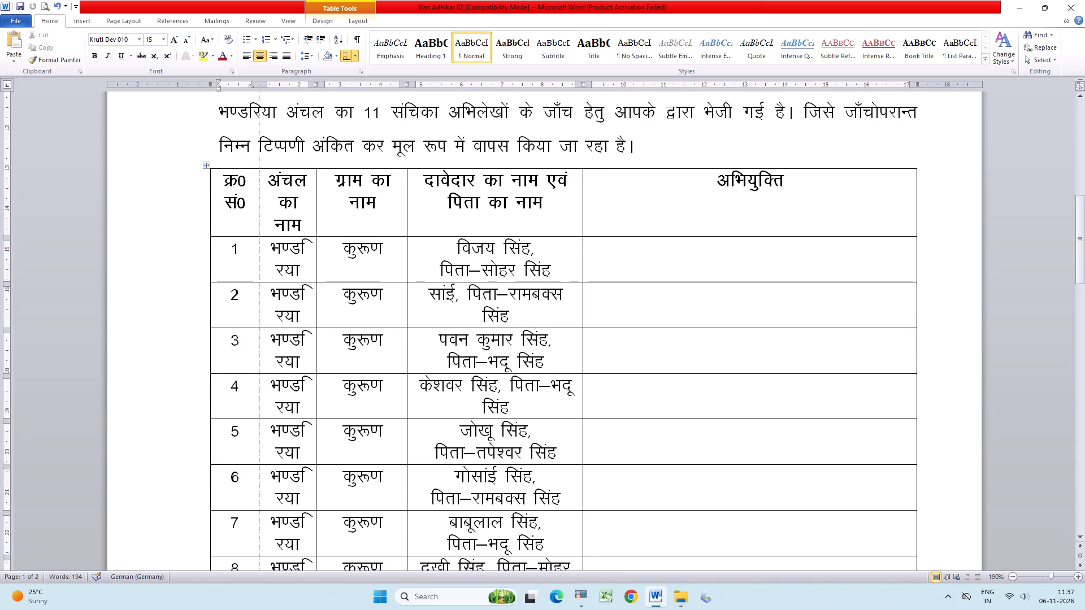
pyautogui.moveTo(254, 198); pyautogui.dragTo(249, 195)
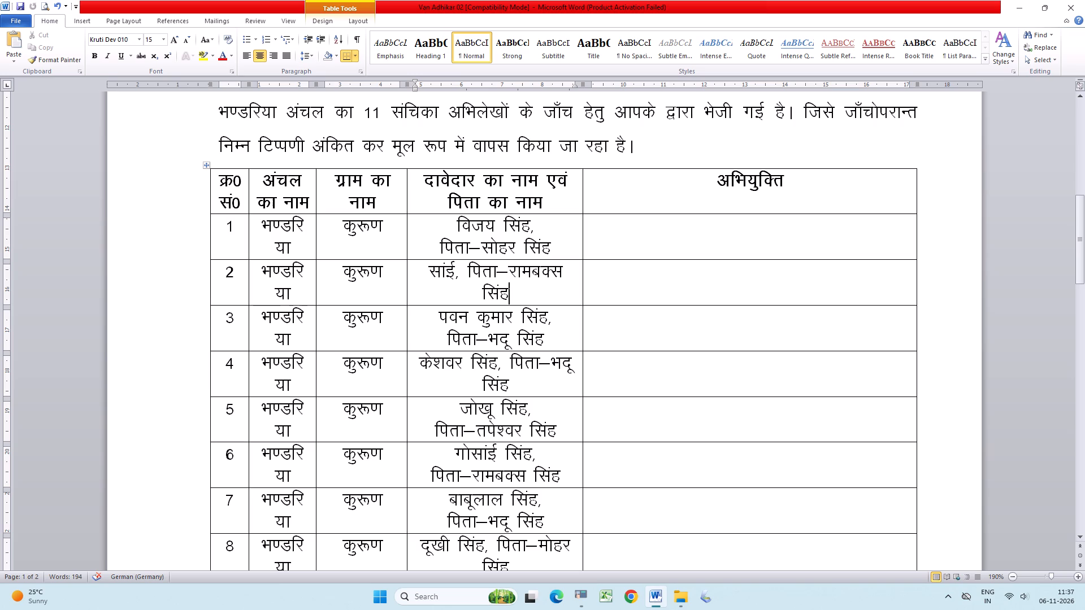
pyautogui.moveTo(316, 193); pyautogui.dragTo(338, 200)
pyautogui.click(398, 343)
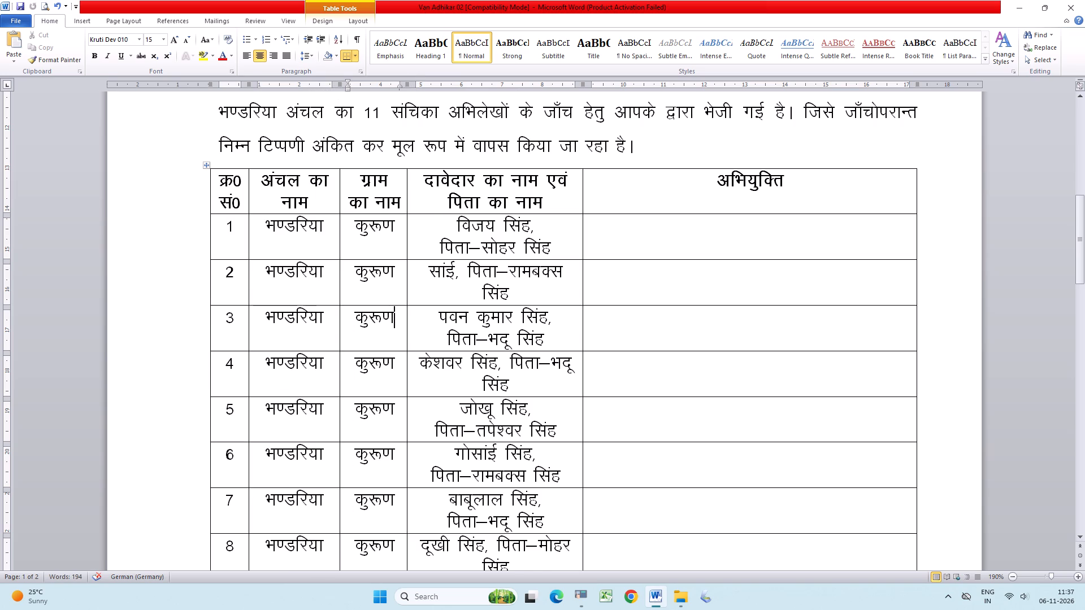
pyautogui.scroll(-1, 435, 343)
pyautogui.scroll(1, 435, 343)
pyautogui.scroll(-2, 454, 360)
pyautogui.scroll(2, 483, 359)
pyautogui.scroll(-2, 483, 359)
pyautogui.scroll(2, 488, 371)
# Begin row 1's अभियुक्ति remark with विषयक आवेदन में ग्राम–कुरूण के प्लॉट संख्या–32, 34 एवं 35.
pyautogui.click(623, 234)
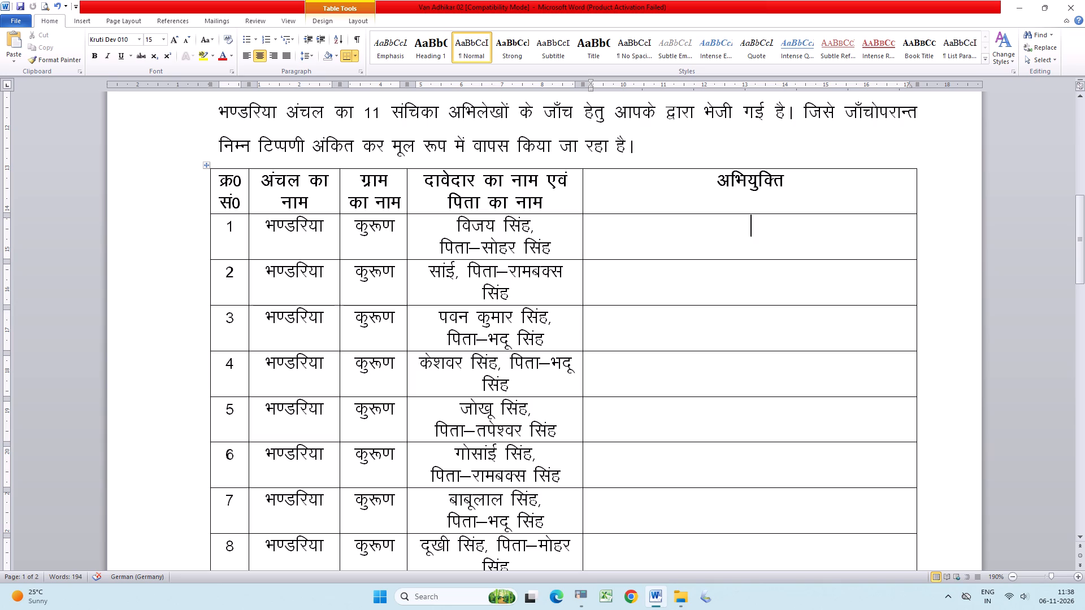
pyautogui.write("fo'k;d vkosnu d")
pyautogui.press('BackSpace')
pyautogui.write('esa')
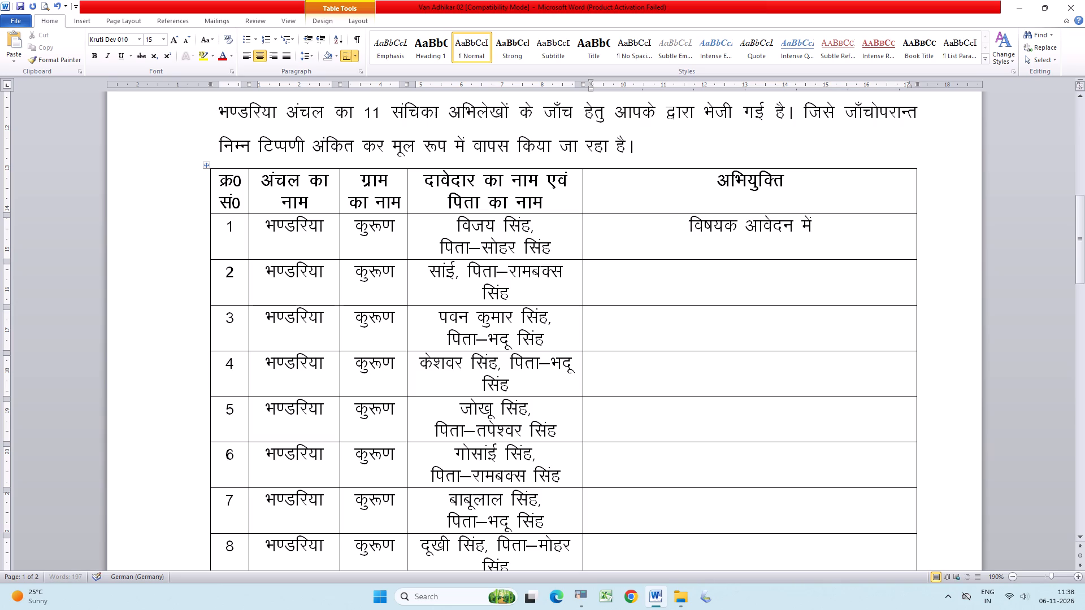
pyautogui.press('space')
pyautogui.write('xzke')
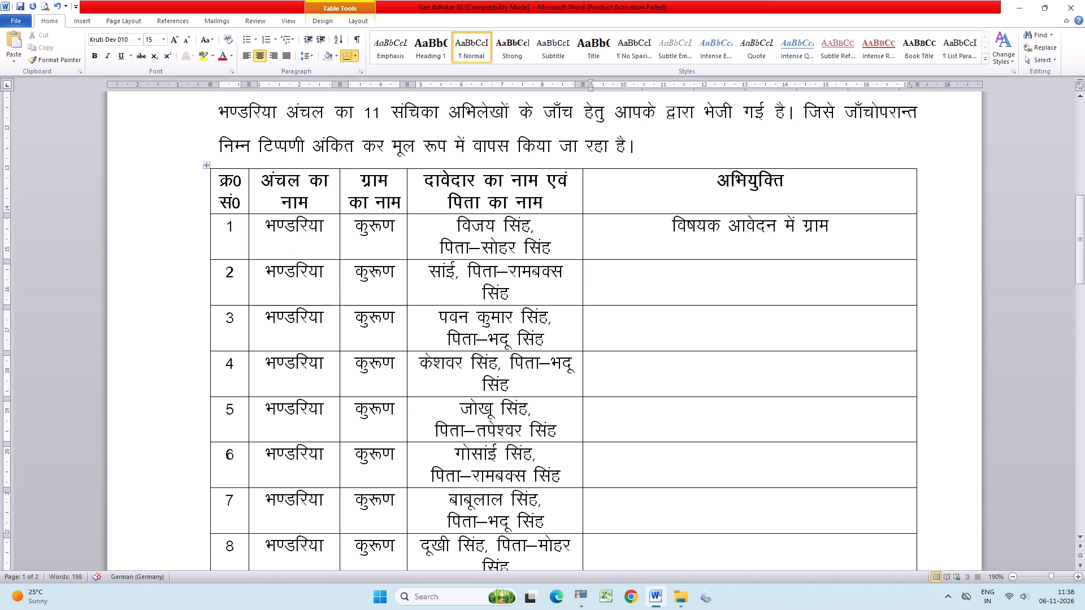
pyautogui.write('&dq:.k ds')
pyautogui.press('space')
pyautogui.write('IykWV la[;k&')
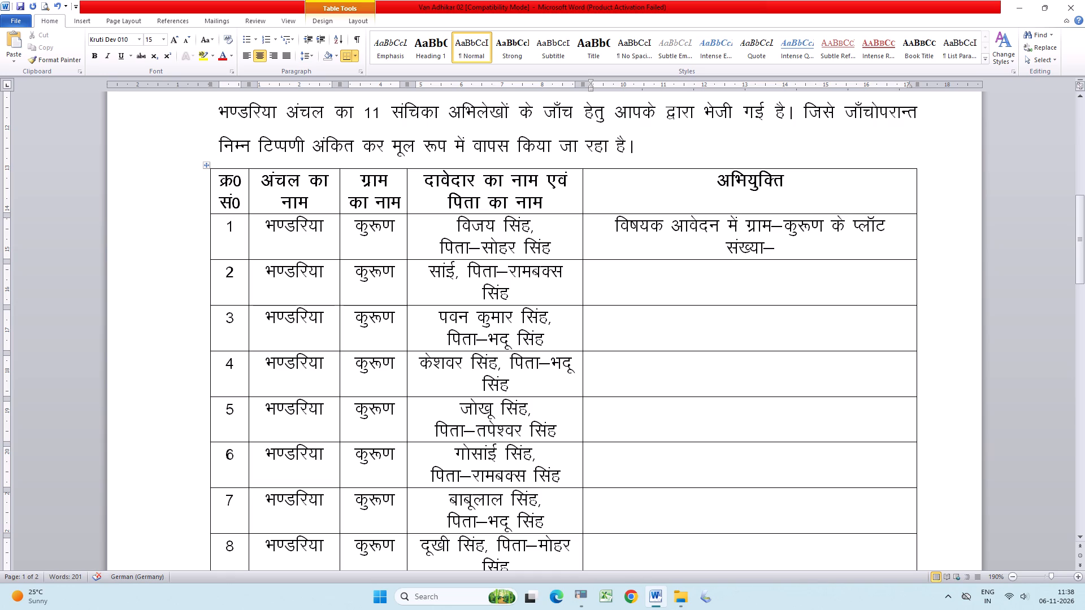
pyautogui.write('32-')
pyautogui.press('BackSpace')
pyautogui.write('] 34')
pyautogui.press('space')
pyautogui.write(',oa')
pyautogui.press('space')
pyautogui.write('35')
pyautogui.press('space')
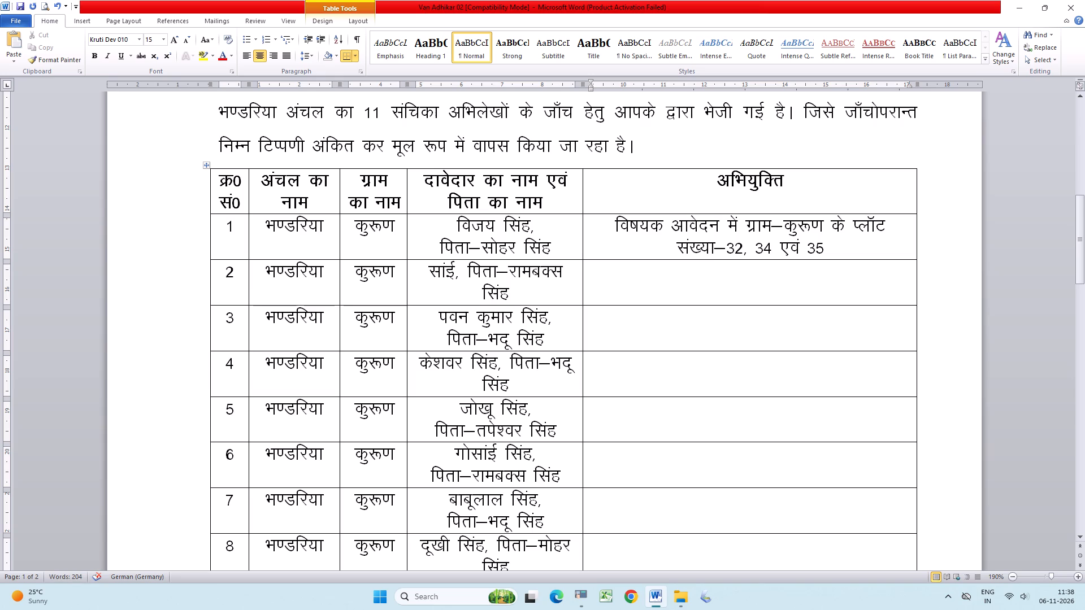
# Continue row 1's remark with the total area: के कुल रकबा–0.21 एकड़ में.
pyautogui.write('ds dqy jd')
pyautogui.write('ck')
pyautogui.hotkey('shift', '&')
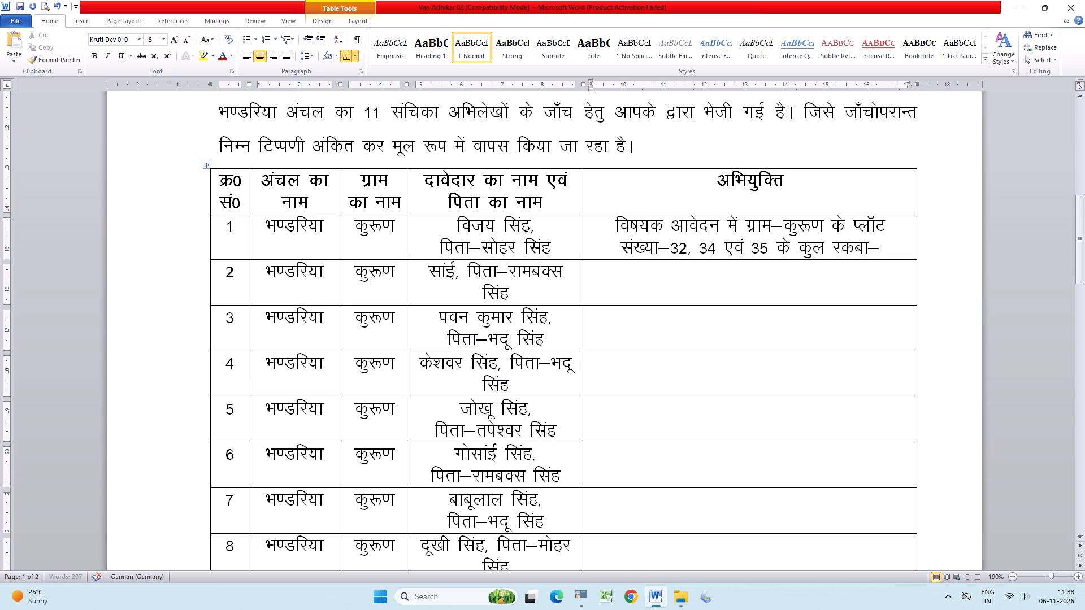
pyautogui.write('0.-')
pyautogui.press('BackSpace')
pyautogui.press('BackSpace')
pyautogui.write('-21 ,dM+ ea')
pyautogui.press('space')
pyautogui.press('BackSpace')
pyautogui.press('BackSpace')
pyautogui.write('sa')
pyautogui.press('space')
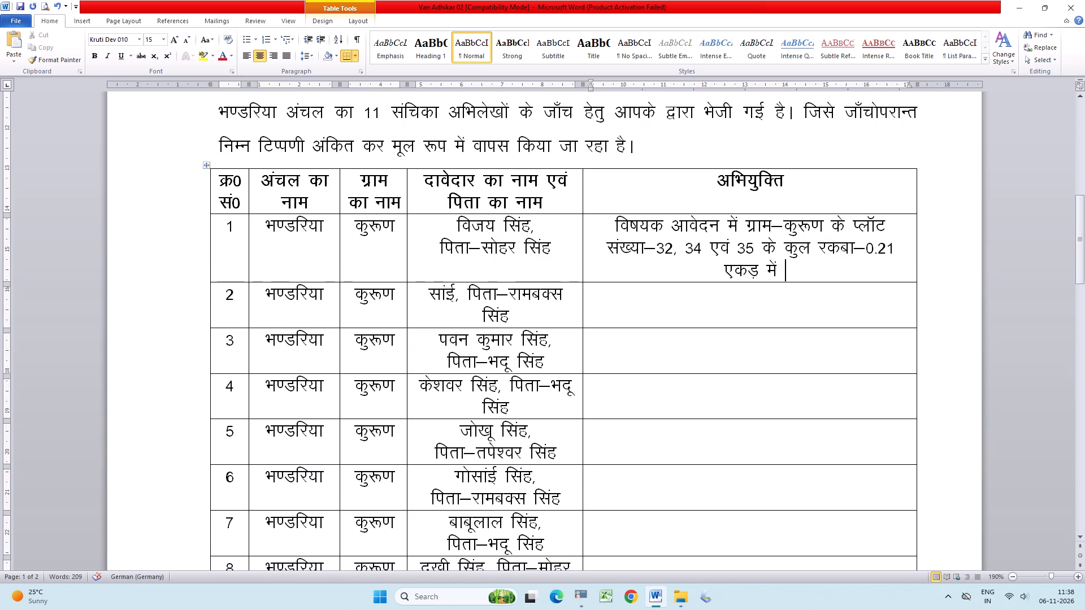
# Continue row 1's अभियुक्ति remark with the purpose of the claim: व्यक्तिगत वन पट्टा हेतु.
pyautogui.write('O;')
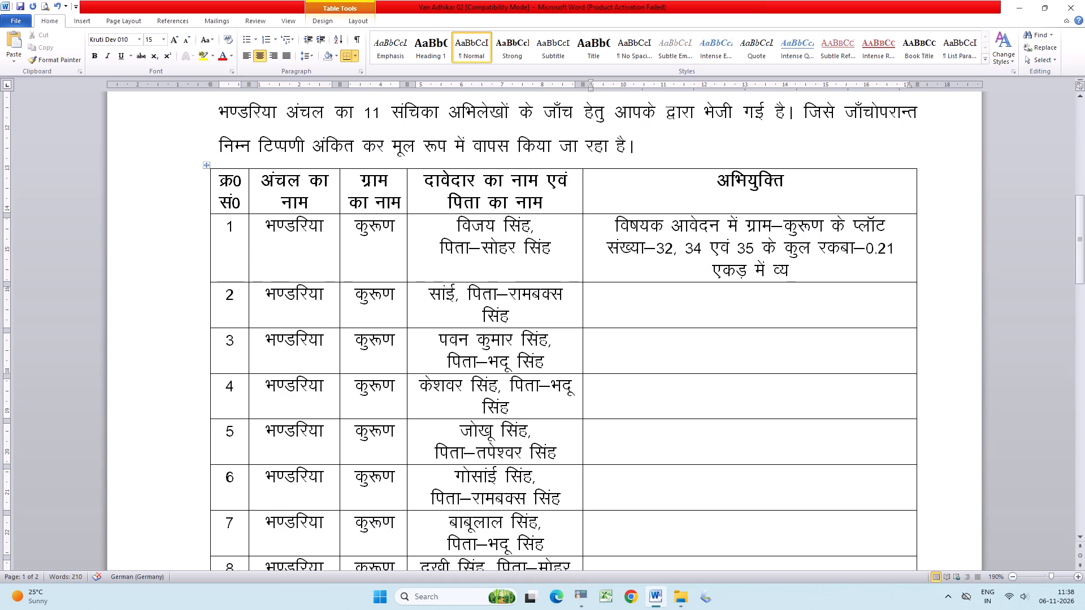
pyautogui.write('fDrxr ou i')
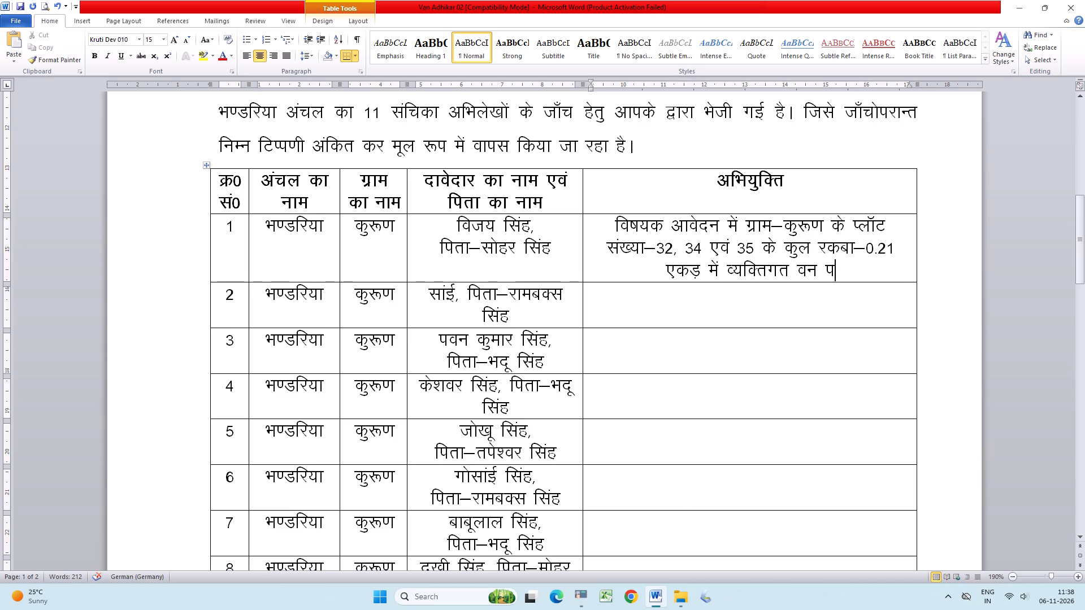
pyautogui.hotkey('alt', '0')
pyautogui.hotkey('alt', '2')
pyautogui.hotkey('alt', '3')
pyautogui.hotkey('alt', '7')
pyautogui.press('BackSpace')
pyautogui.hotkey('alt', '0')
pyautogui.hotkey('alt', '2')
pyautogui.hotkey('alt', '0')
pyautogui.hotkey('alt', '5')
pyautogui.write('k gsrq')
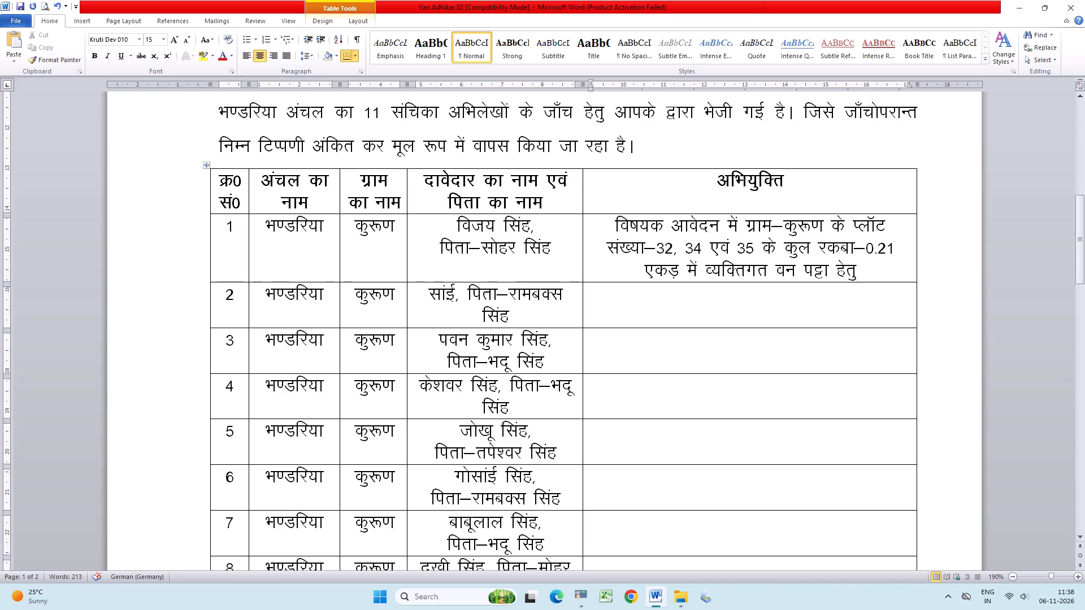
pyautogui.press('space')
# Add SDLC after हेतु in row 1's remark and clear its Hindi font formatting so it reads in Latin letters.
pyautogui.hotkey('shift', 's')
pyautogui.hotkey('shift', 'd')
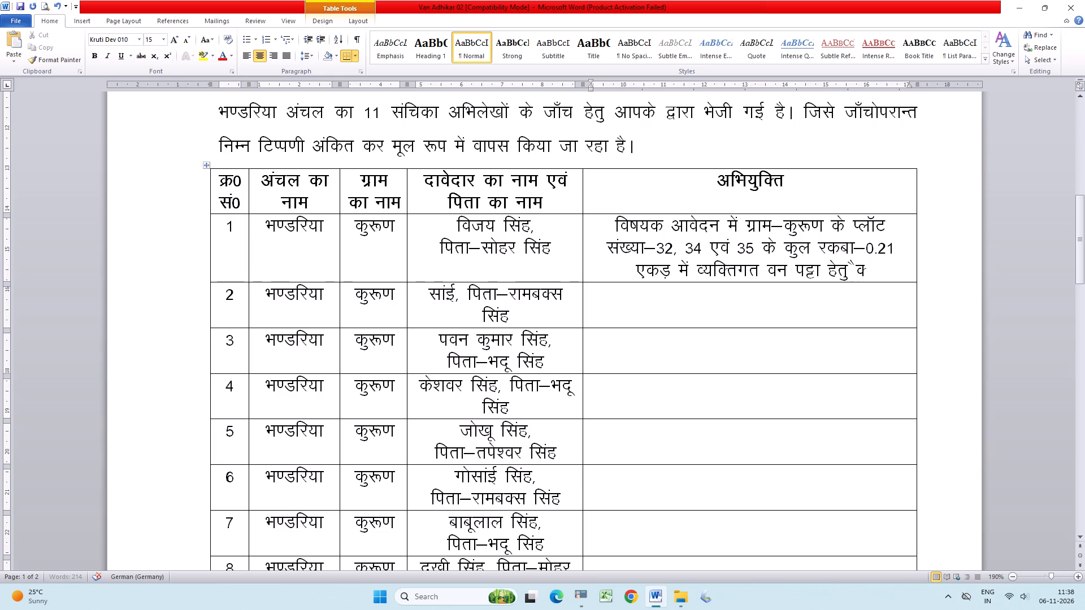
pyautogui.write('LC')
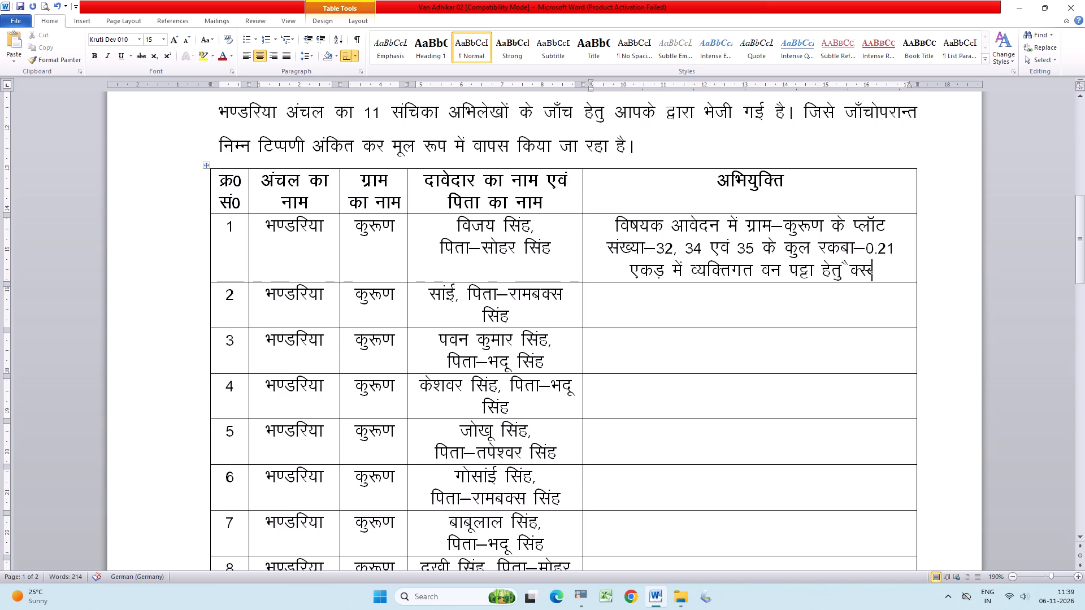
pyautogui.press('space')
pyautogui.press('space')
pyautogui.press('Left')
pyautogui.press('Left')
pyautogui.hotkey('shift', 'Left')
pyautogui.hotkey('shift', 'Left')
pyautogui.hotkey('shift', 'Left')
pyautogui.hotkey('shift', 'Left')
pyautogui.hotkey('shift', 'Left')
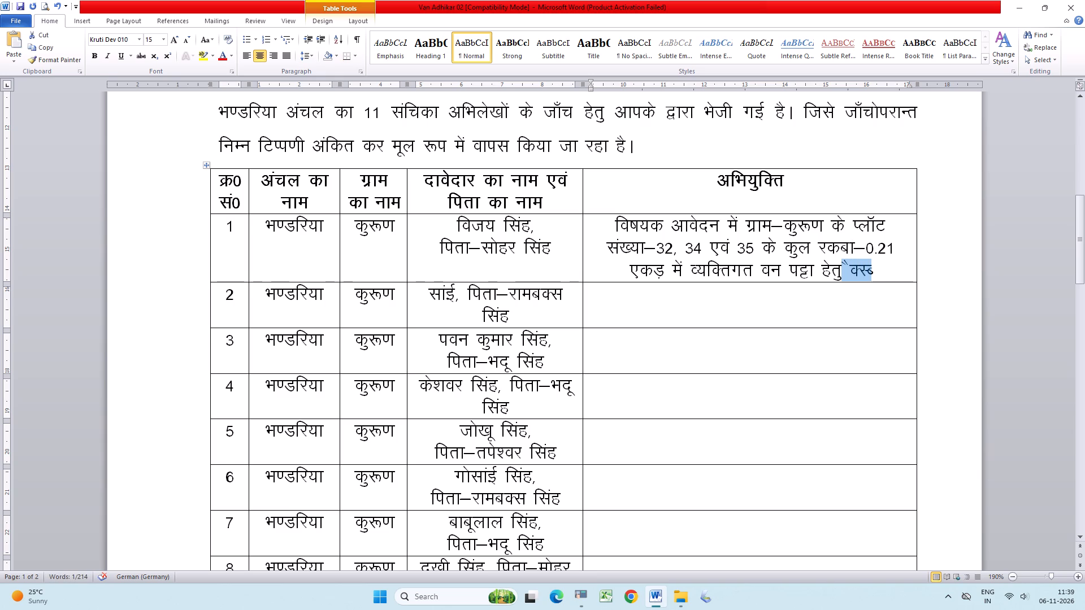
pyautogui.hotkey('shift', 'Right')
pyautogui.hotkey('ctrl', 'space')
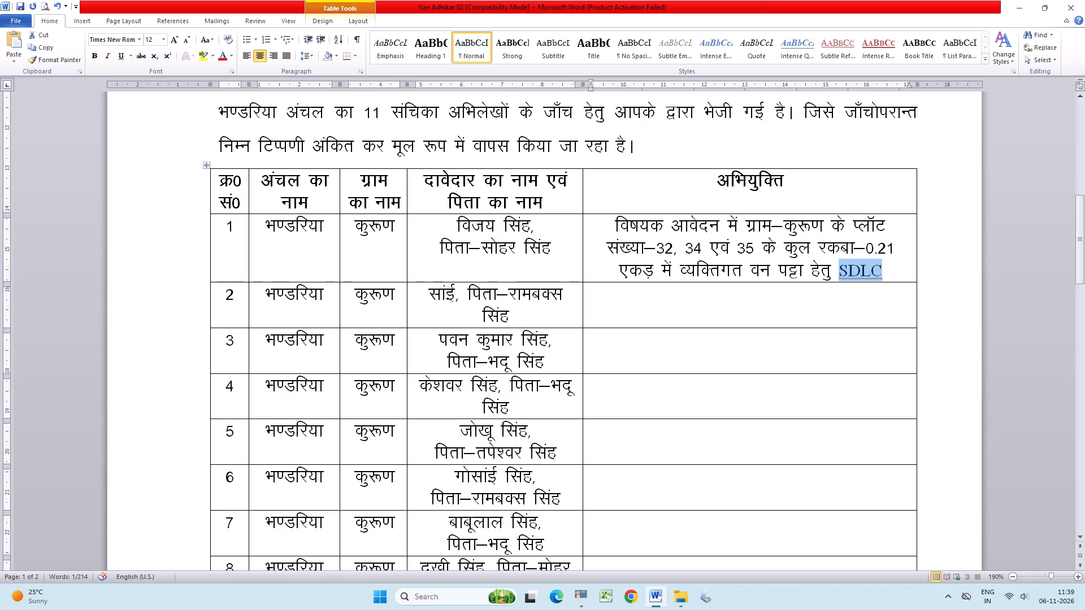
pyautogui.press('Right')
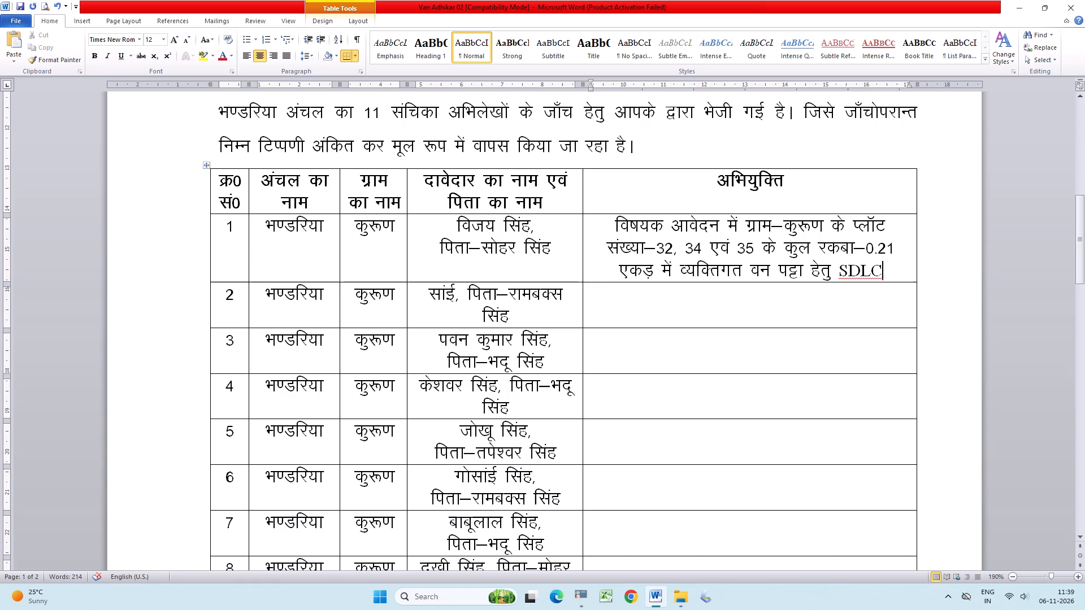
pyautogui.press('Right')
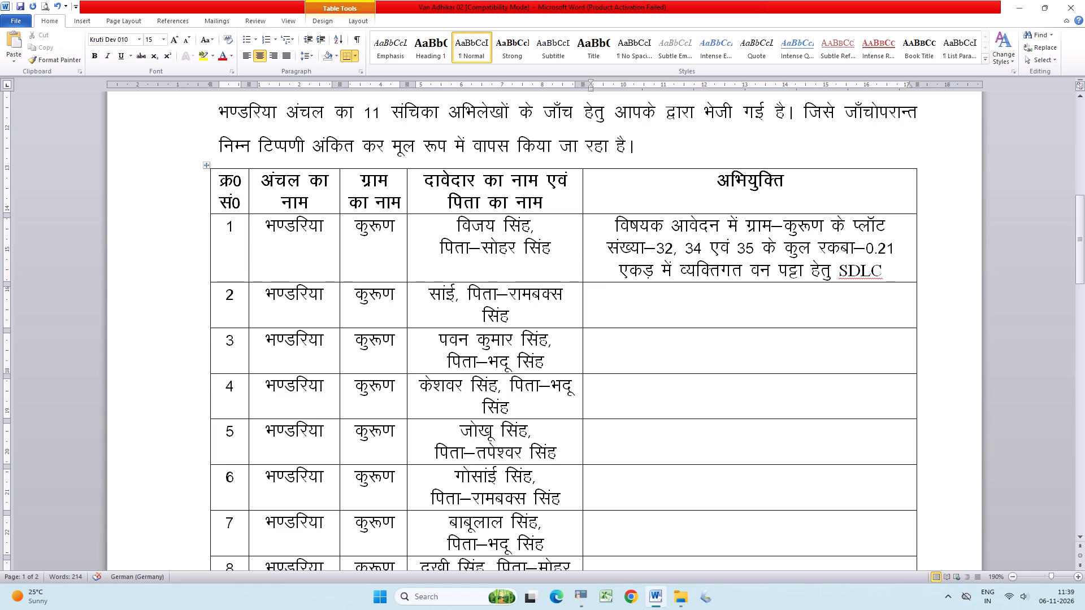
# Complete the first sentence of row 1's remark after SDLC with द्वारा अनुशंसा किया गया है।.
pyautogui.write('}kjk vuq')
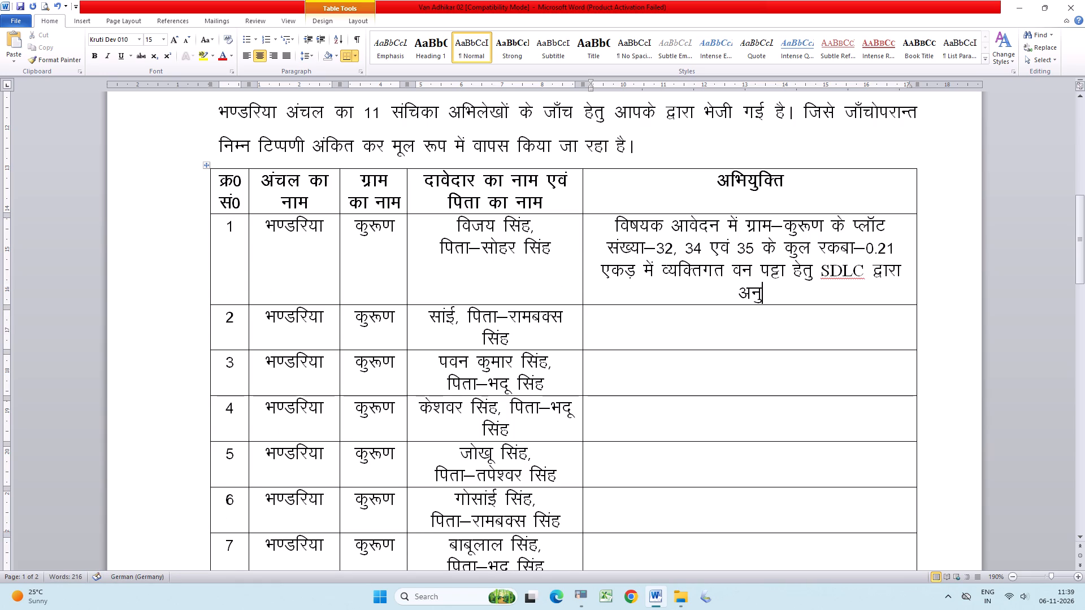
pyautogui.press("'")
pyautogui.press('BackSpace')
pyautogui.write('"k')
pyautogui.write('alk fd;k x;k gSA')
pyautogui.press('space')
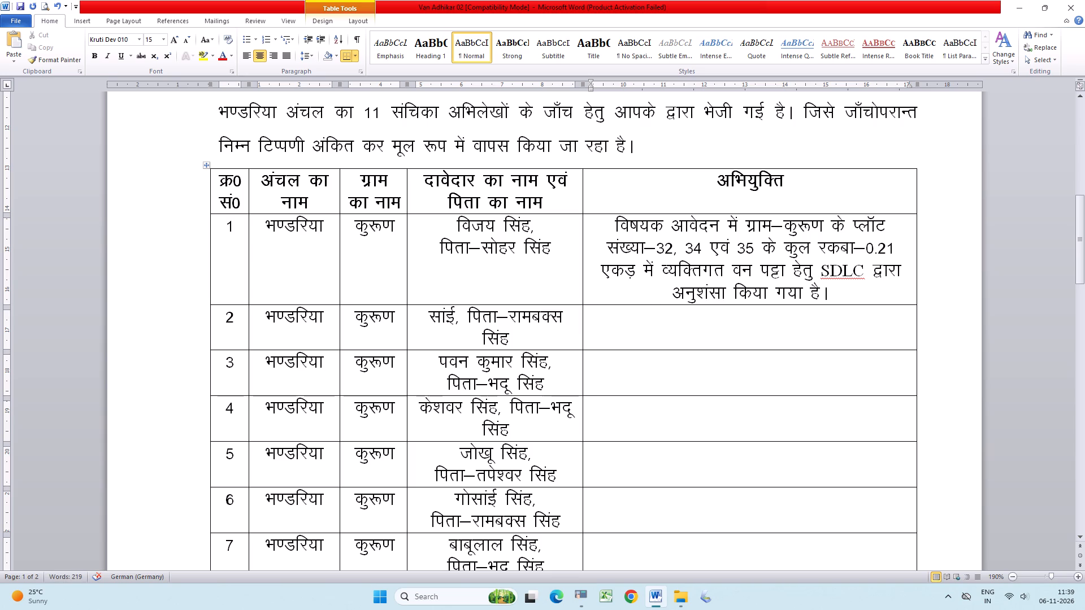
# Begin the second sentence of row 1's remark with जिसको अभिलेख में.
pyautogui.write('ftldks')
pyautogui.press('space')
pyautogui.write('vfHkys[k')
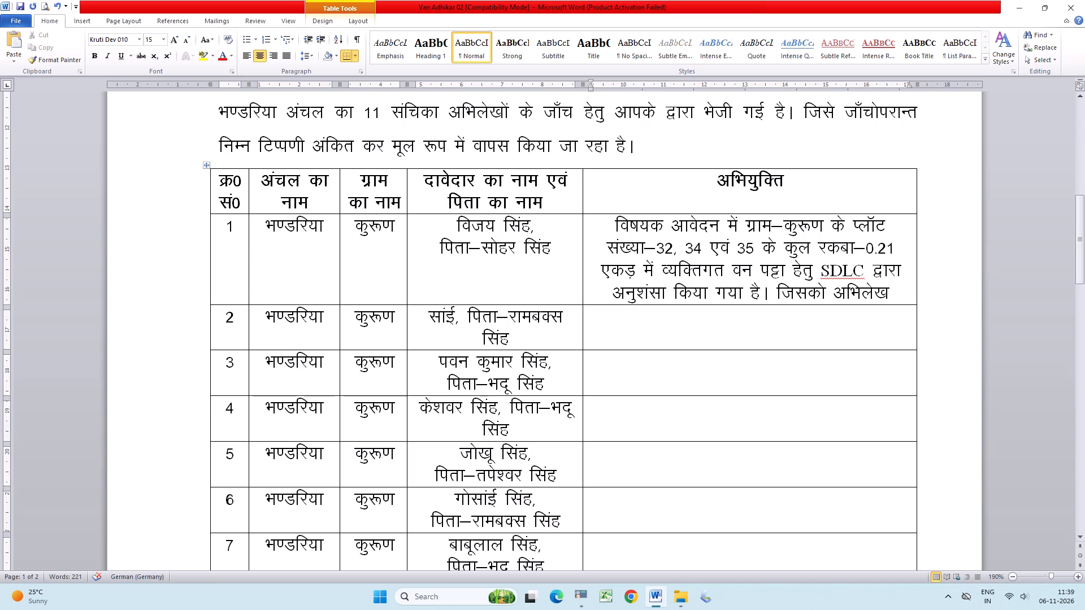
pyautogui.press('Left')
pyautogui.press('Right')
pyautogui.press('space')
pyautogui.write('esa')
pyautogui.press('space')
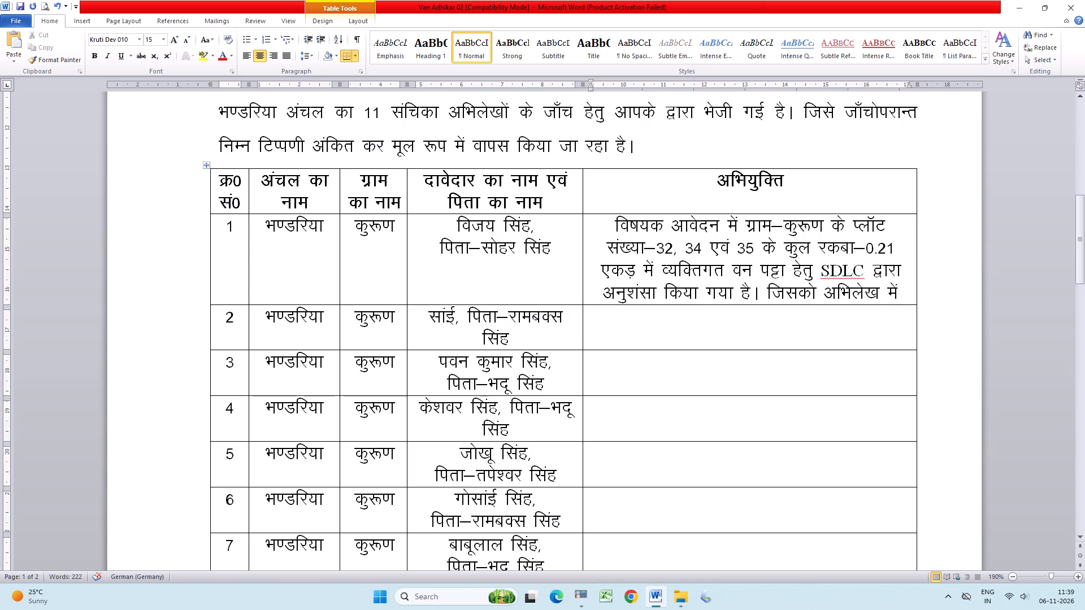
# Complete the second sentence of row 1's remark with संलग्न नक्शा से मिलान करने पर भिन्नता पाया गया।.
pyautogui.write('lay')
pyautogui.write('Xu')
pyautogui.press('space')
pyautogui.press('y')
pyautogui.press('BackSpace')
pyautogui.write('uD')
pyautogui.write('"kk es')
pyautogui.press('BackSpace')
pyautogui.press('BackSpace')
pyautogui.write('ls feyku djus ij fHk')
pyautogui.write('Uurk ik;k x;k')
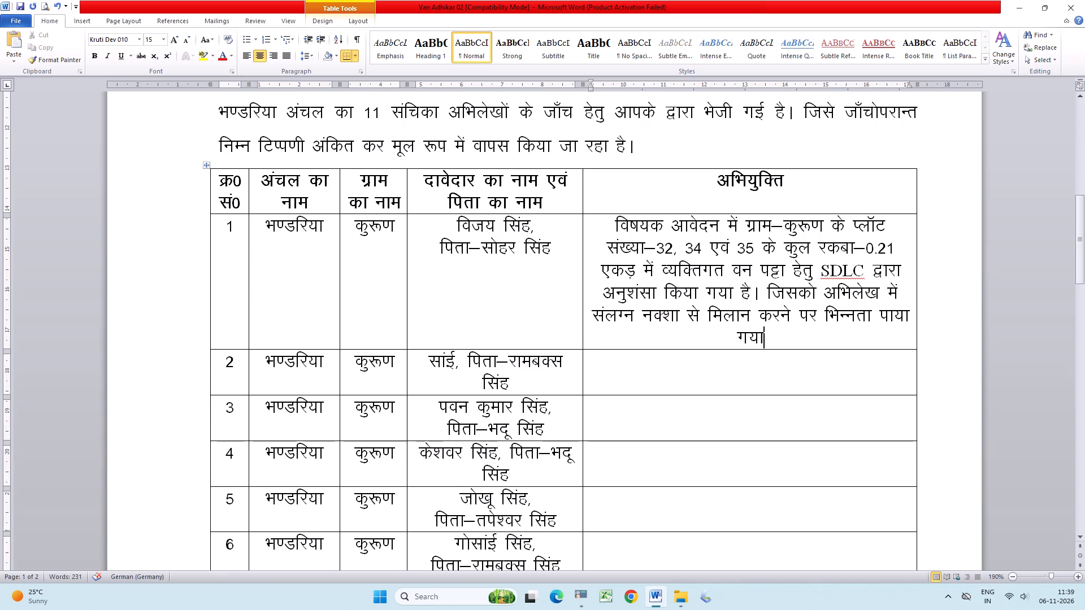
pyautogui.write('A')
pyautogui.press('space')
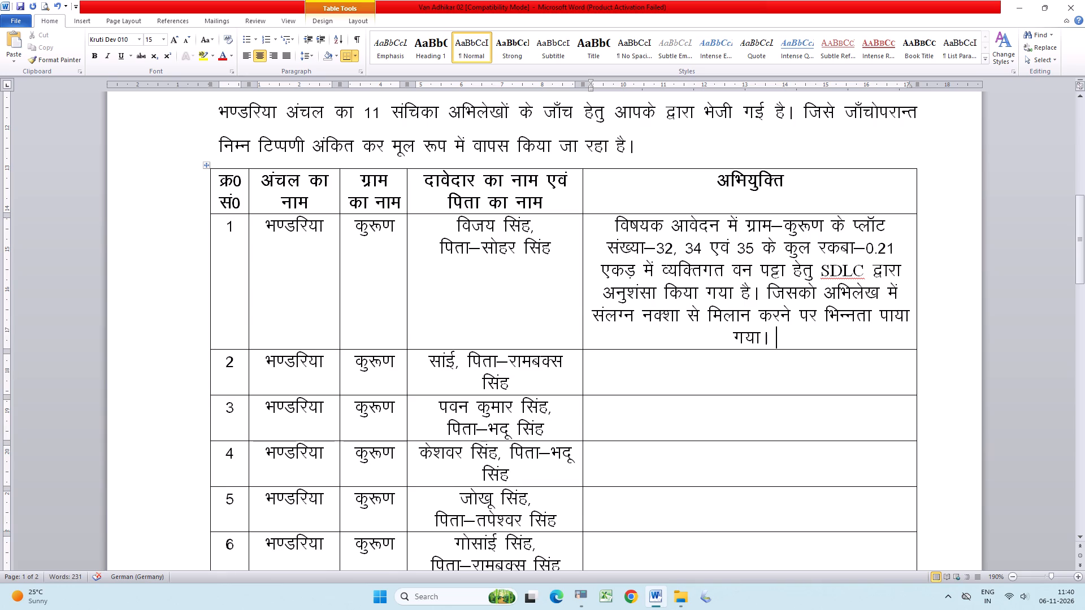
# Start the third sentence of row 1's remark with SDLC in the default Latin font, Times New Roman.
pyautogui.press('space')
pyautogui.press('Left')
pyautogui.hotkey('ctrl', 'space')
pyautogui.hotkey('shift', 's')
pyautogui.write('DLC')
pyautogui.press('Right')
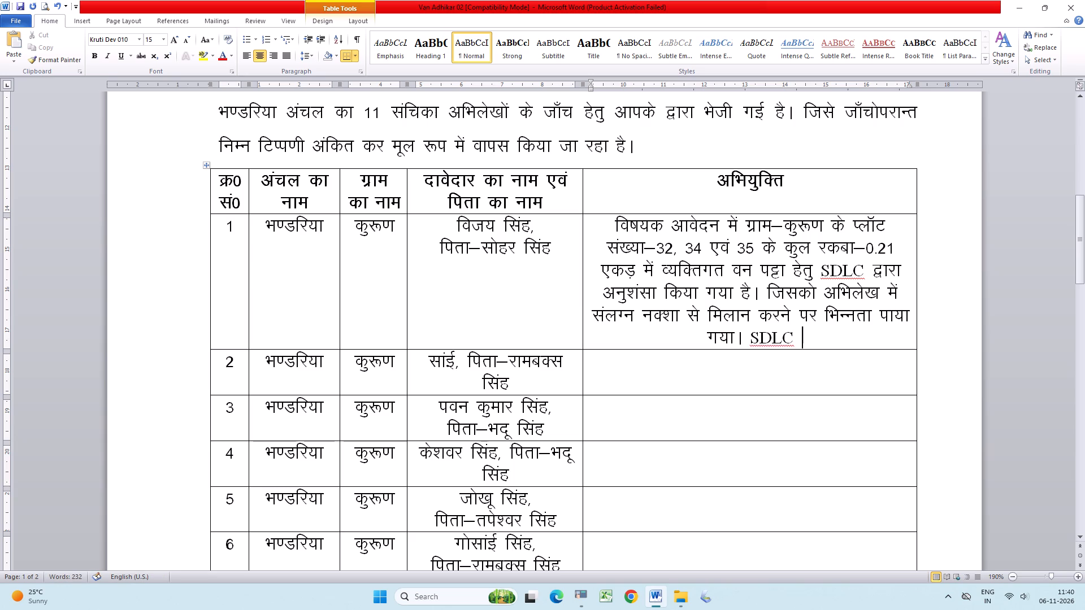
# Continue the third sentence of row 1's remark with द्वारा उक्त त्रृटि का निराकरण हेतु जिला.
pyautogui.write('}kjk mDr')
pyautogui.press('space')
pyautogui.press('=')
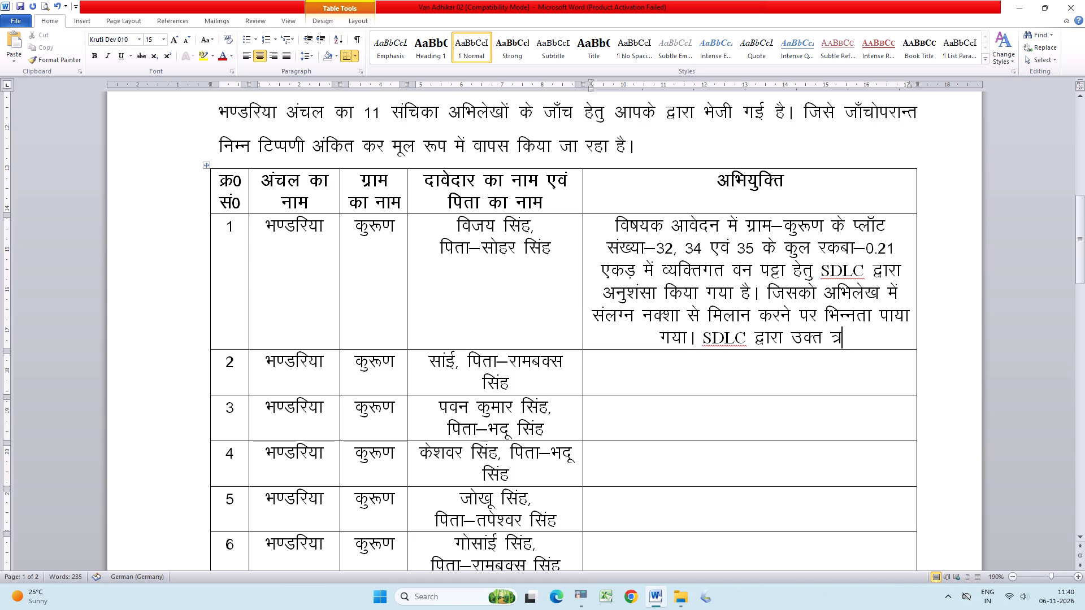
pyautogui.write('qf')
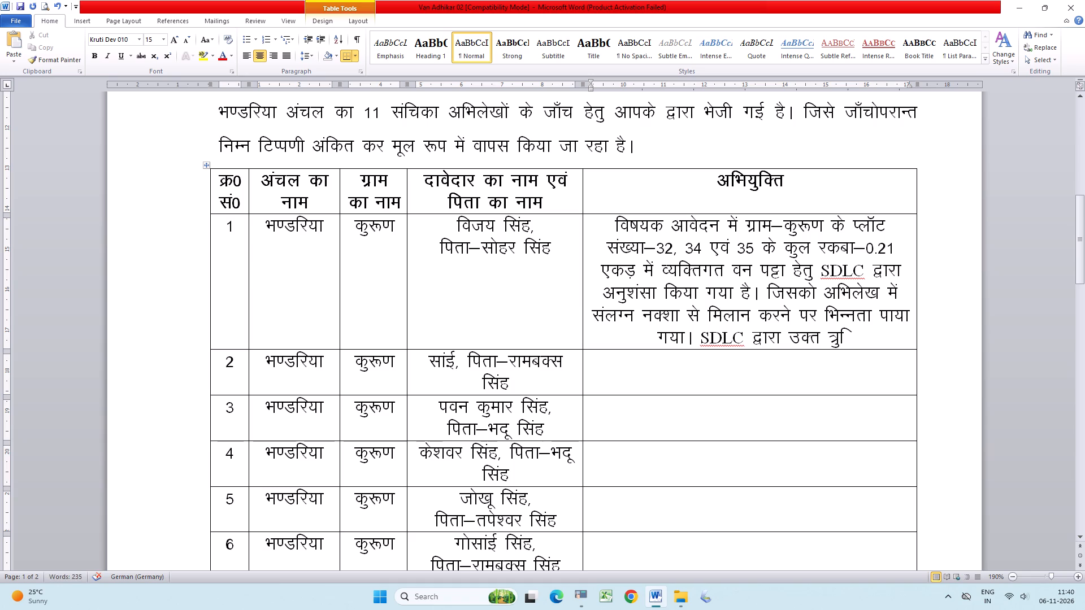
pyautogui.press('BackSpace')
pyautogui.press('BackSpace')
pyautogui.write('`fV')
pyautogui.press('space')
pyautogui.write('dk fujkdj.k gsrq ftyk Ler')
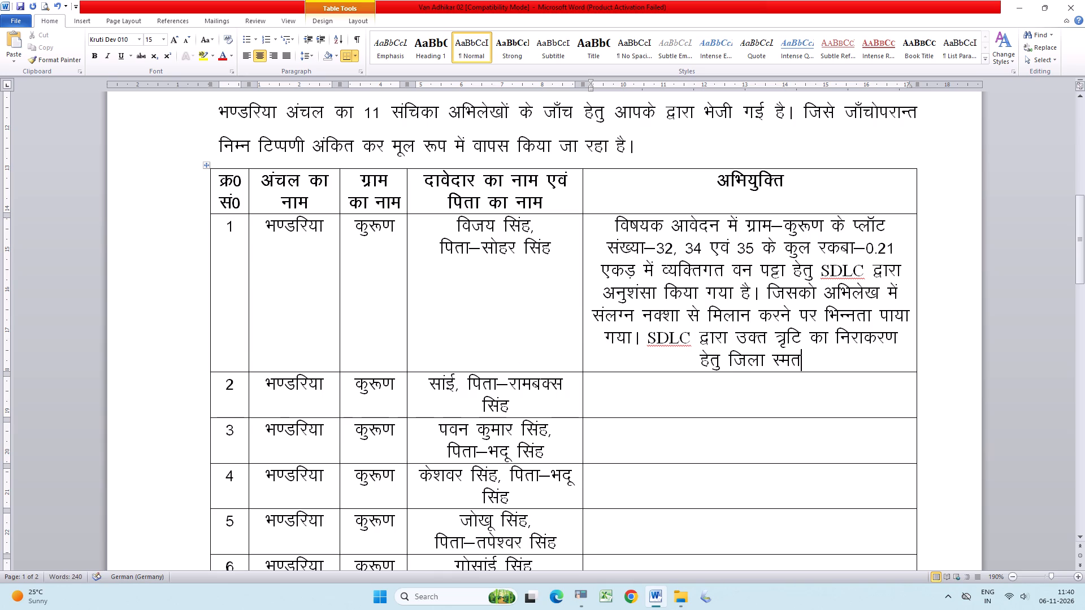
# Correct the word after जिला to स्तरीय and continue row 1's remark with समिति से.
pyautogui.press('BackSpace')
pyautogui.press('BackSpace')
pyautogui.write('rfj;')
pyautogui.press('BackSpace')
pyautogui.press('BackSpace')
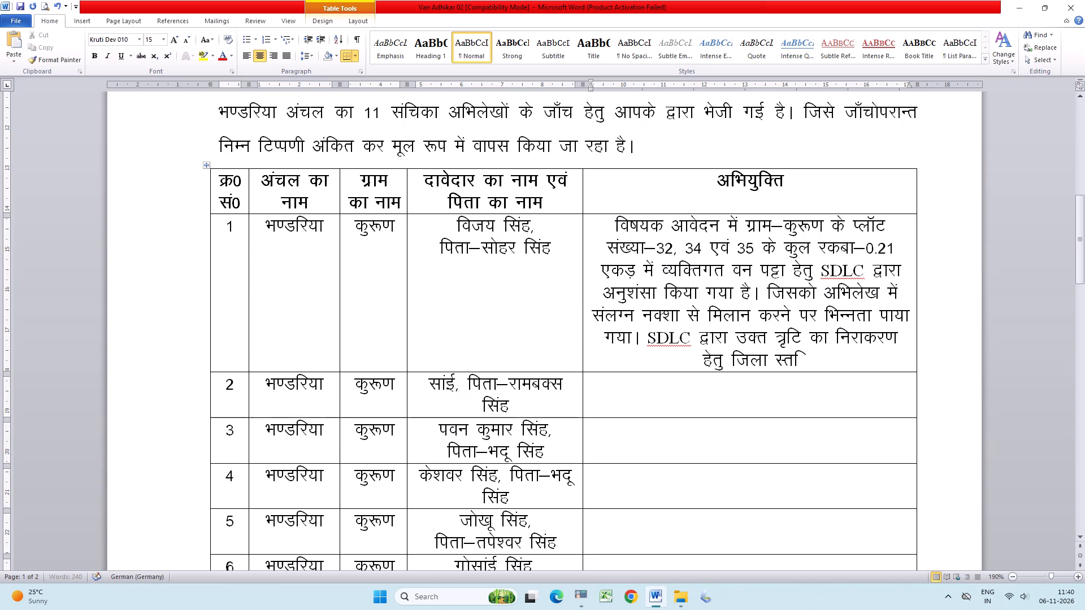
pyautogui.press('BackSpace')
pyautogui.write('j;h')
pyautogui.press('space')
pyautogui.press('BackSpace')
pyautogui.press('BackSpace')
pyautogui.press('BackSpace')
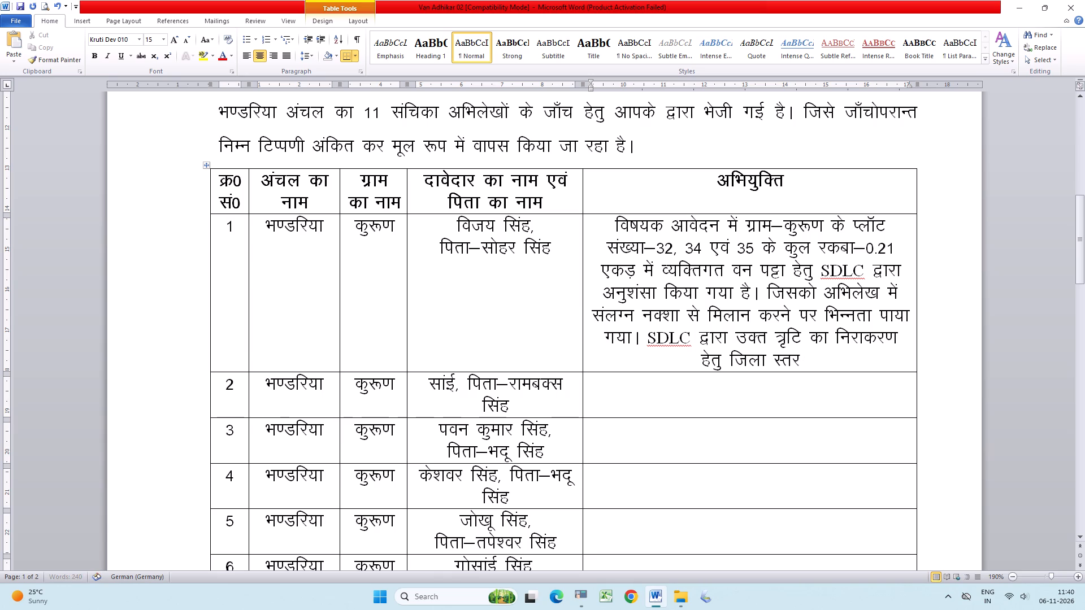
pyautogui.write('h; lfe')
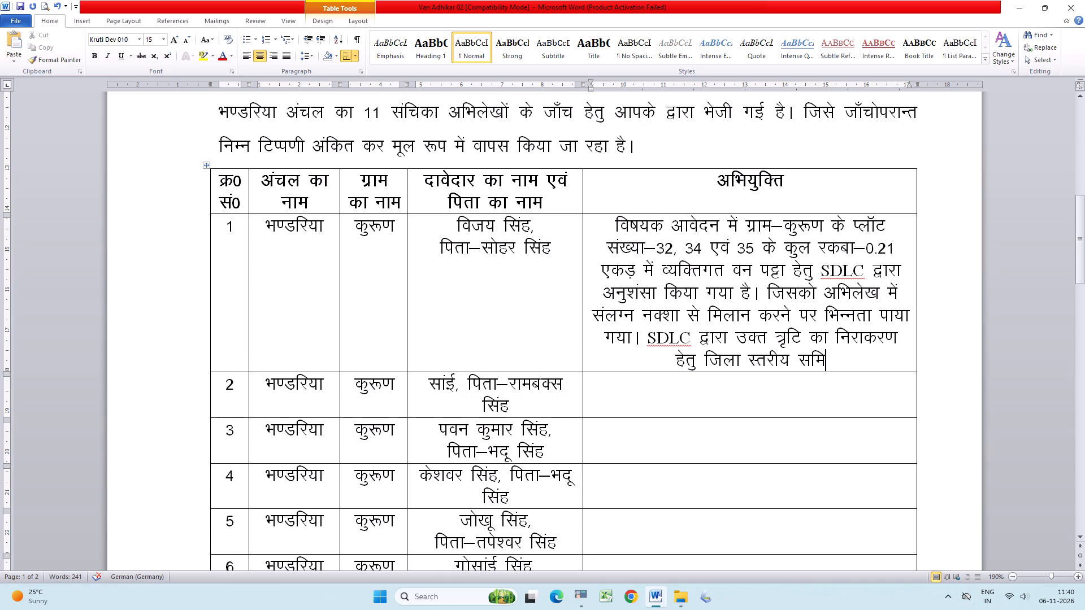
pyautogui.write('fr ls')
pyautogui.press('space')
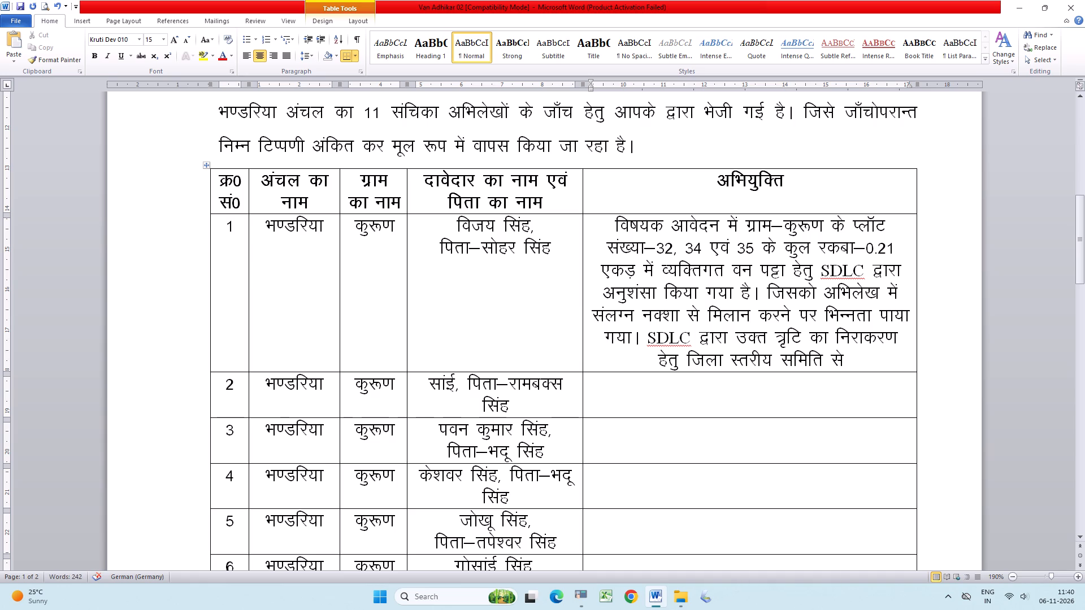
# Finish row 1's remark with प्रस्ताव वापस किया जा सकता है।.
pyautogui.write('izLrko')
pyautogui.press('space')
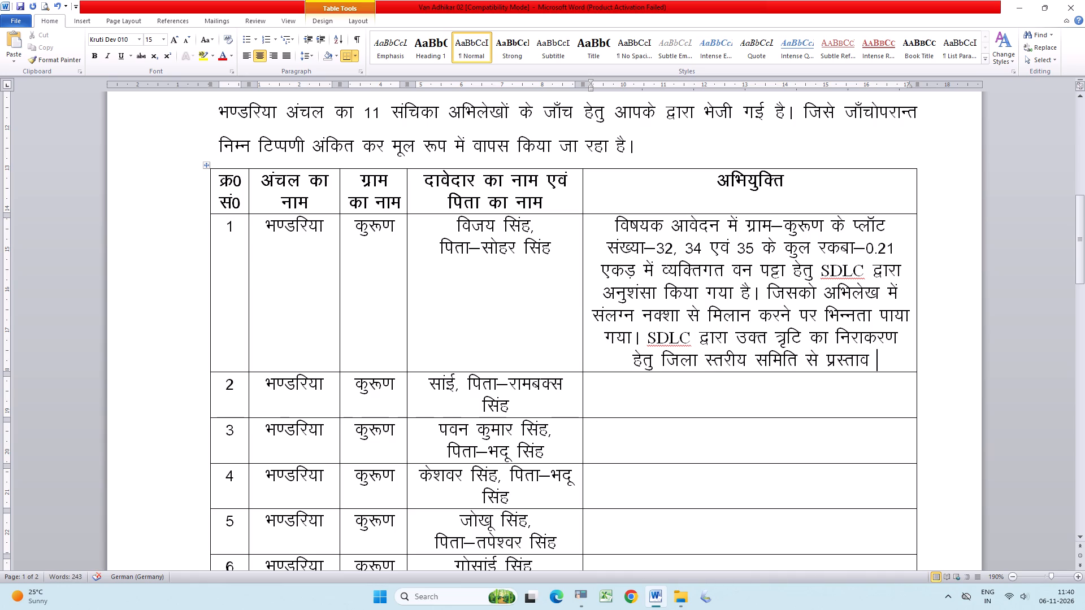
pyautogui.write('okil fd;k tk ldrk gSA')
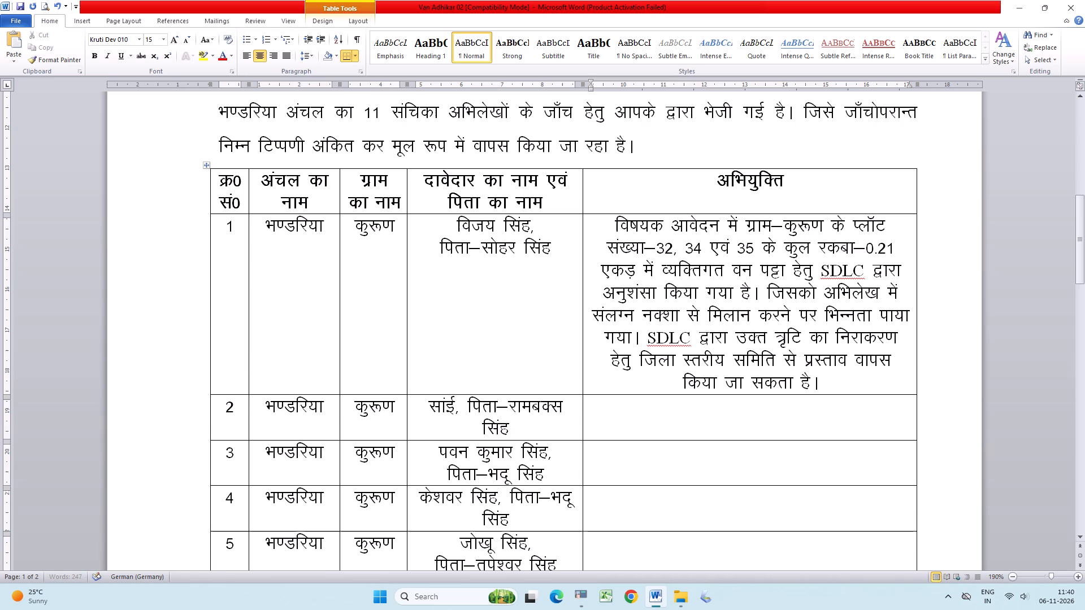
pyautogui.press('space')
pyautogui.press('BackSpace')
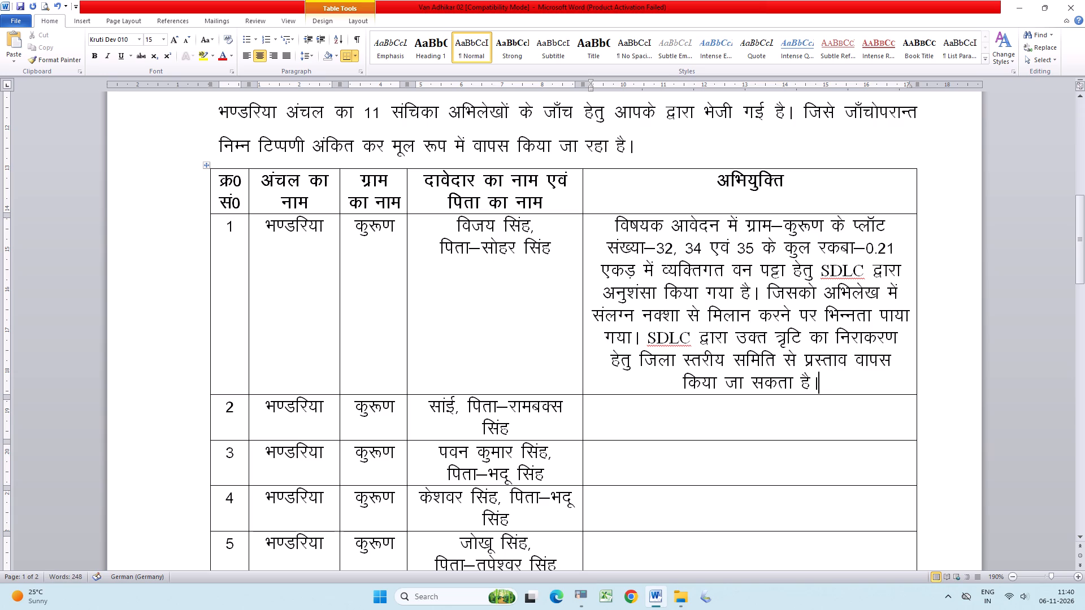
# Save the letter.
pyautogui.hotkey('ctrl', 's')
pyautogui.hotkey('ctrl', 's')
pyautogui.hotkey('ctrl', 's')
# Justify the text of row 1's अभियुक्ति remark.
pyautogui.click(285, 56)
pyautogui.click(723, 345)
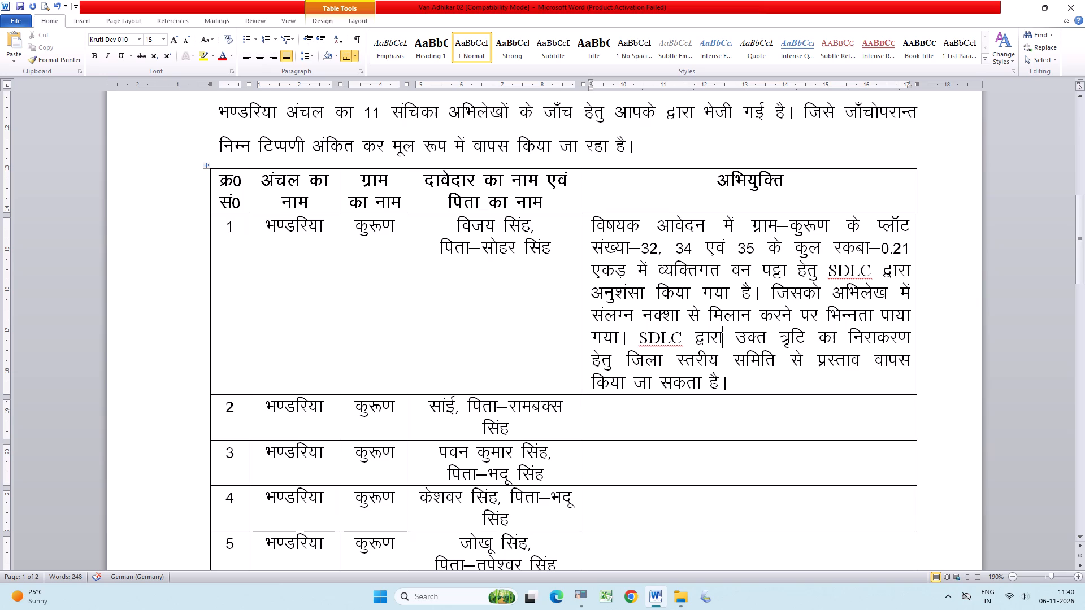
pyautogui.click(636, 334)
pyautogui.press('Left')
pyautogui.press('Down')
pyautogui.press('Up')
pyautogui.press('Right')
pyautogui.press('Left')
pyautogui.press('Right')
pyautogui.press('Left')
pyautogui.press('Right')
# Save the letter.
pyautogui.hotkey('ctrl', 's')
pyautogui.hotkey('ctrl', 's')
pyautogui.hotkey('ctrl', 's')
pyautogui.hotkey('ctrl', 's')
# Select the whole अभियुक्ति remark in row 1.
pyautogui.click(674, 321)
pyautogui.click(591, 221)
pyautogui.click(624, 280)
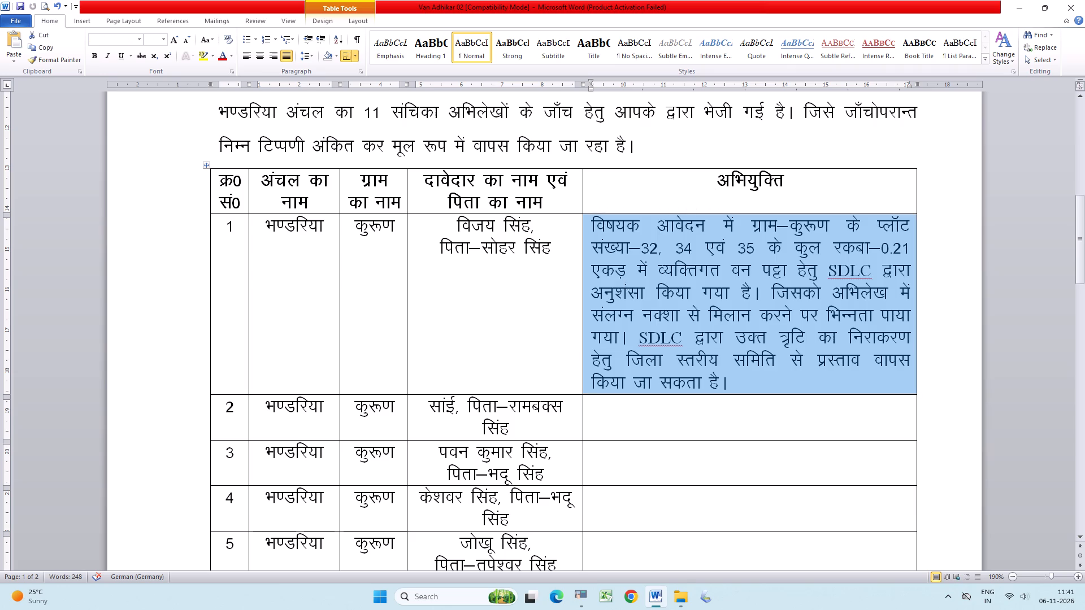
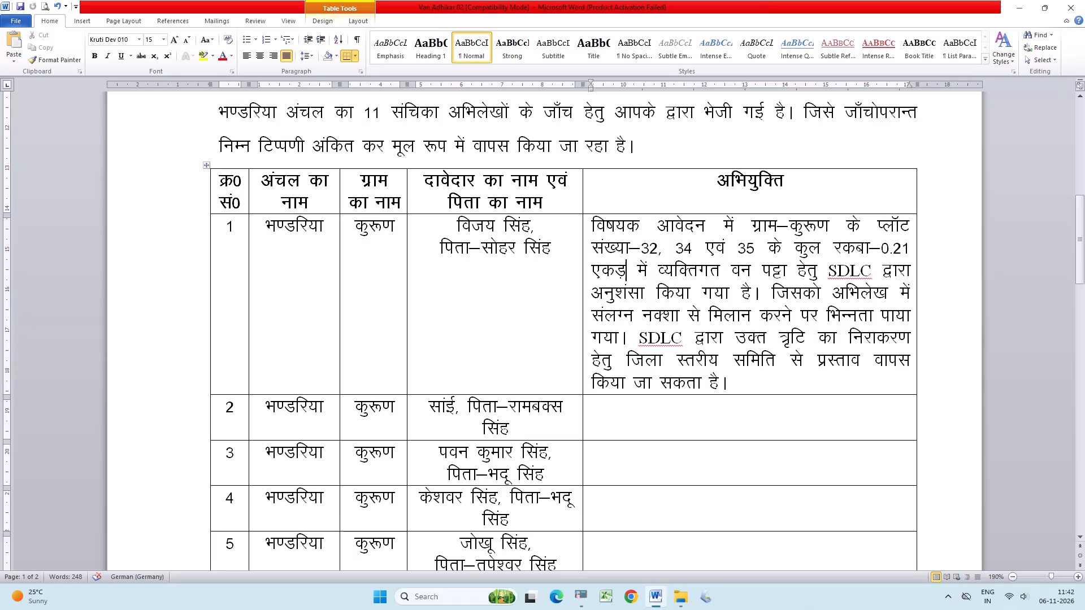
# Copy row 1's whole अभियुक्ति remark into row 2's अभियुक्ति cell and justify the pasted text.
pyautogui.moveTo(594, 225); pyautogui.dragTo(740, 381)
pyautogui.hotkey('ctrl', 'c')
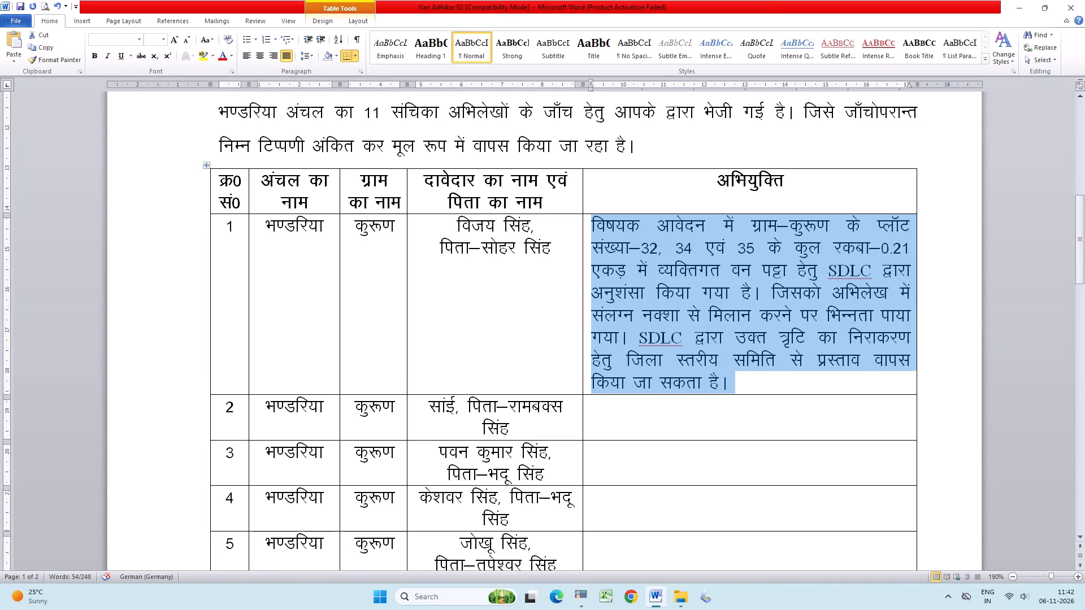
pyautogui.click(737, 411)
pyautogui.hotkey('ctrl', 'v')
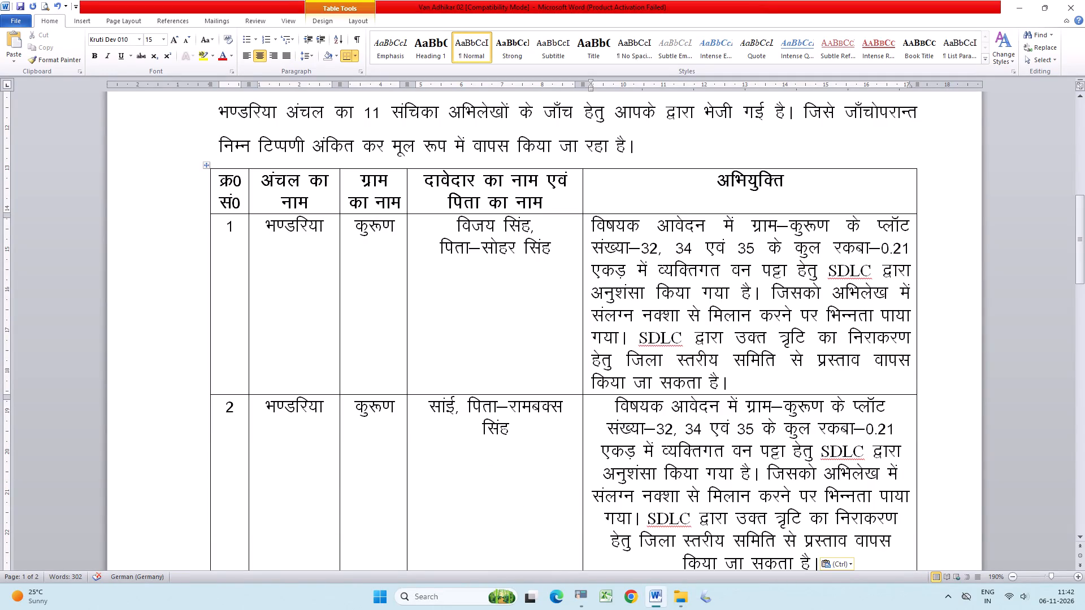
pyautogui.click(287, 50)
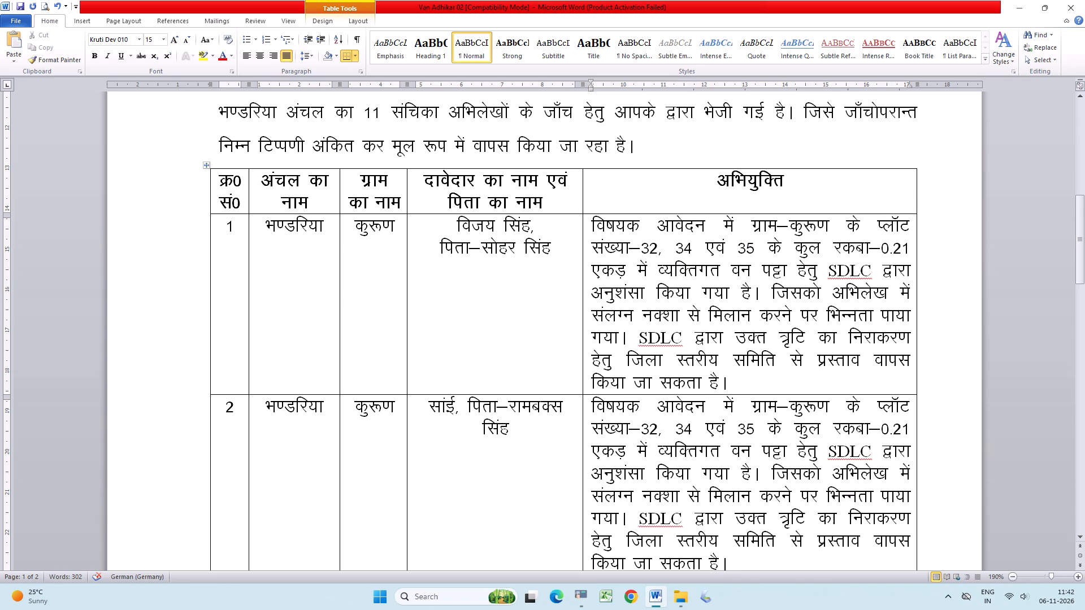
# Set the रकबा value in row 2's remark to 0.22 and save the letter.
pyautogui.click(902, 429)
pyautogui.press('Left')
pyautogui.press('Right')
pyautogui.hotkey('shift', 'Right')
pyautogui.press('2')
pyautogui.hotkey('ctrl', 's')
pyautogui.hotkey('ctrl', 's')
# Paste the copied remark into row 3's अभियुक्ति cell and justify it.
pyautogui.scroll(-1, 834, 537)
pyautogui.click(665, 345)
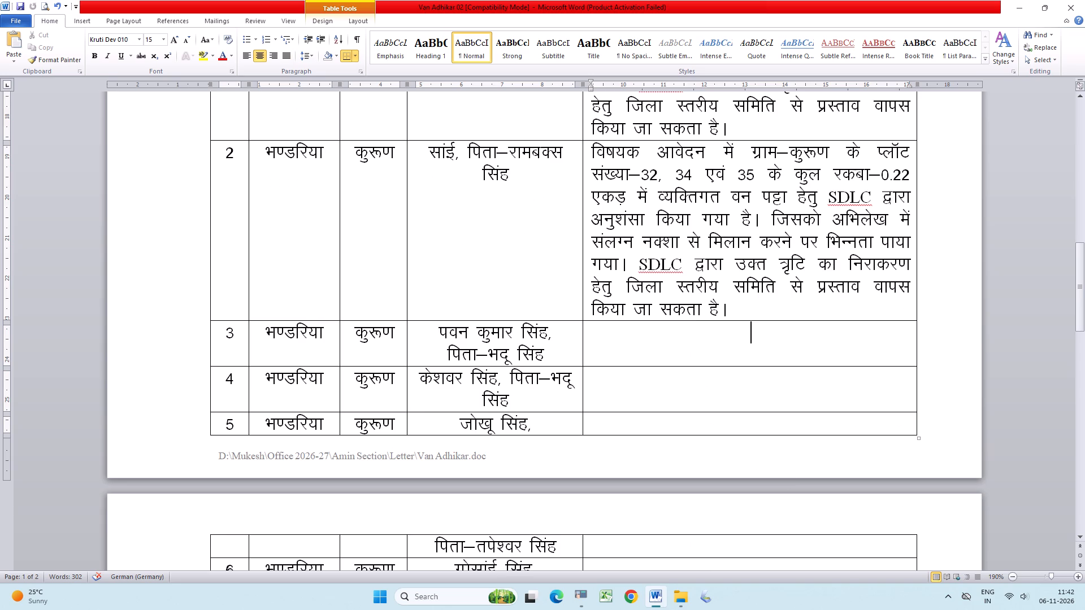
pyautogui.hotkey('ctrl', 'v')
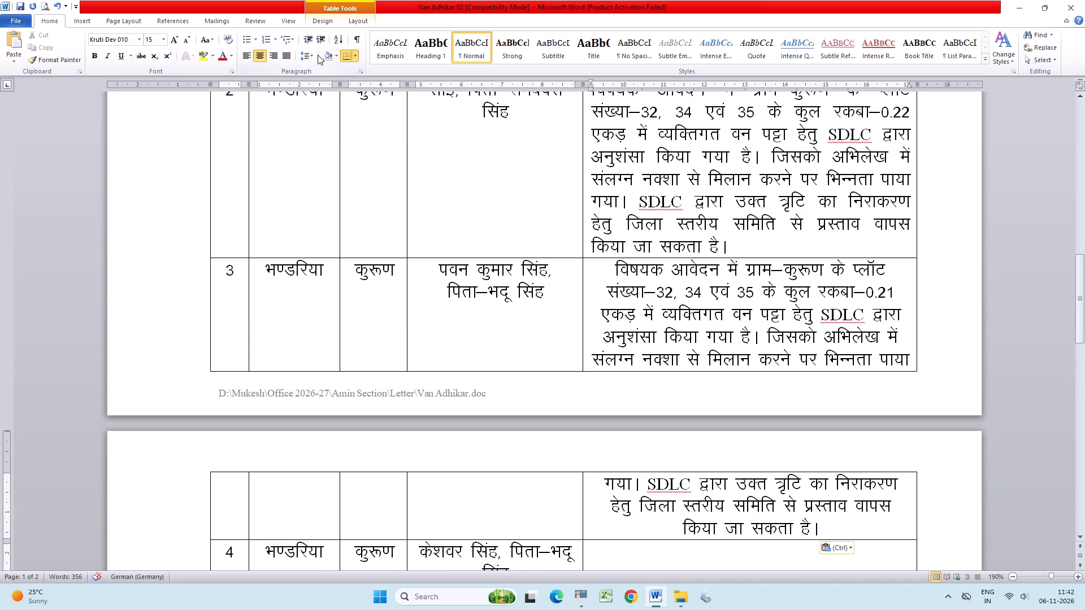
pyautogui.click(289, 55)
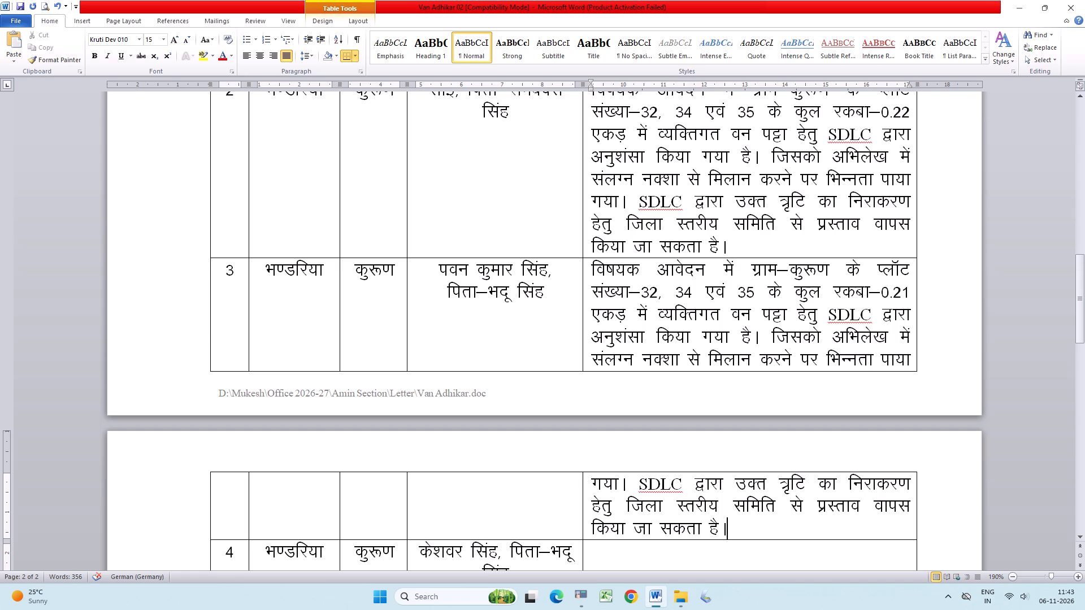
# Set the रकबा value in row 3's remark to 0.16 and save the letter.
pyautogui.click(893, 297)
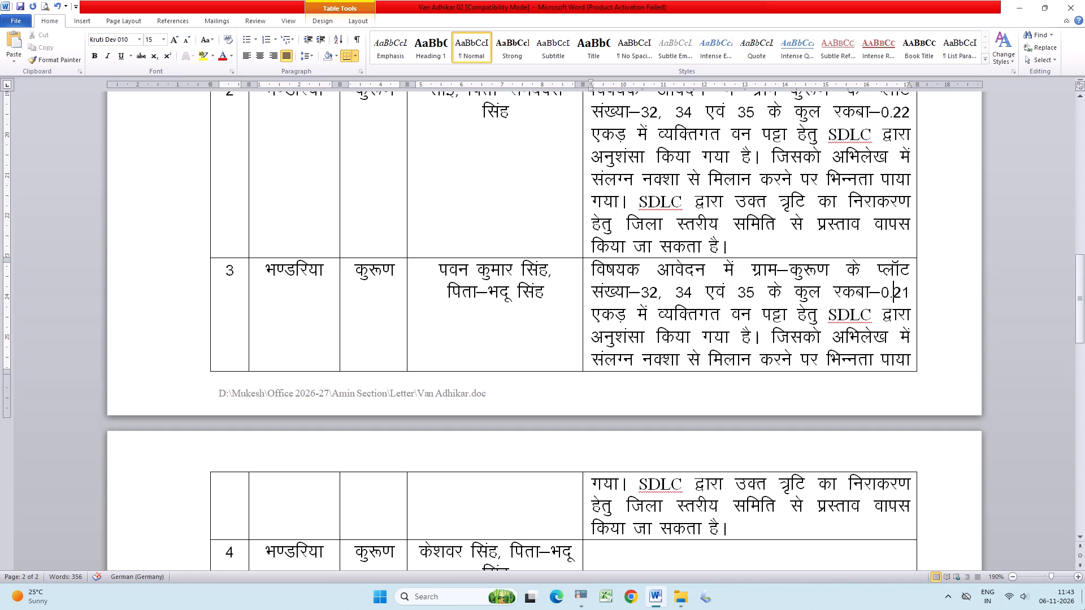
pyautogui.hotkey('shift', 'Right')
pyautogui.hotkey('shift', 'Right')
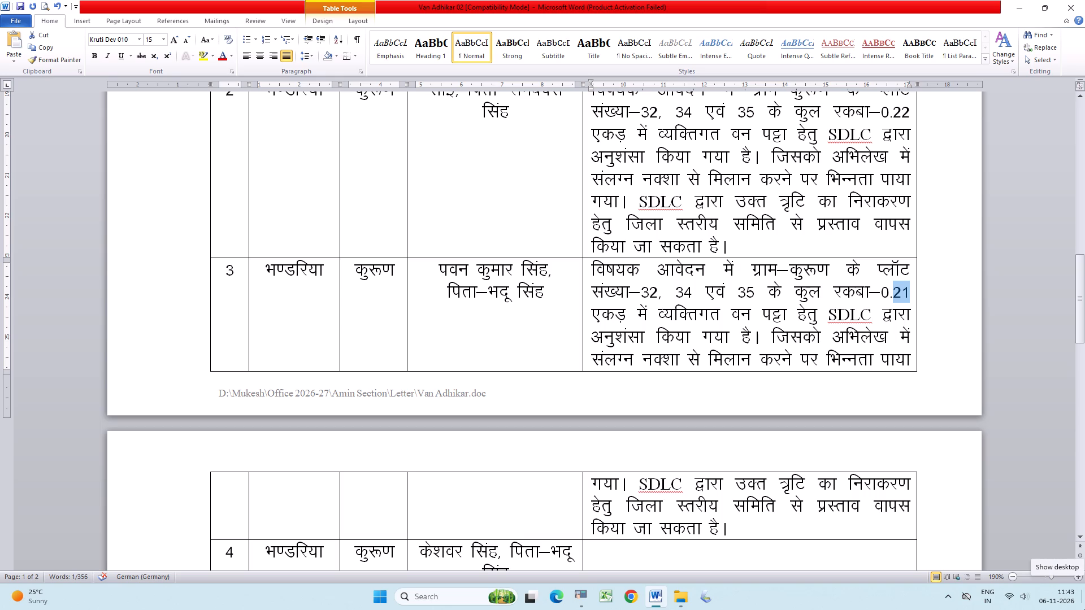
pyautogui.write('16')
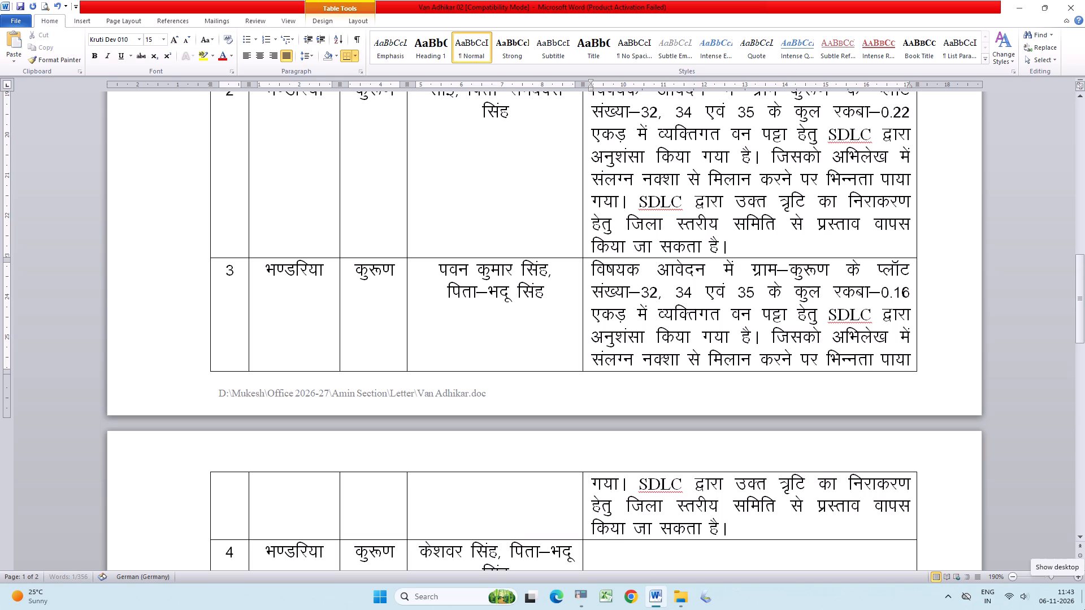
pyautogui.hotkey('ctrl', 's')
pyautogui.hotkey('ctrl', 's')
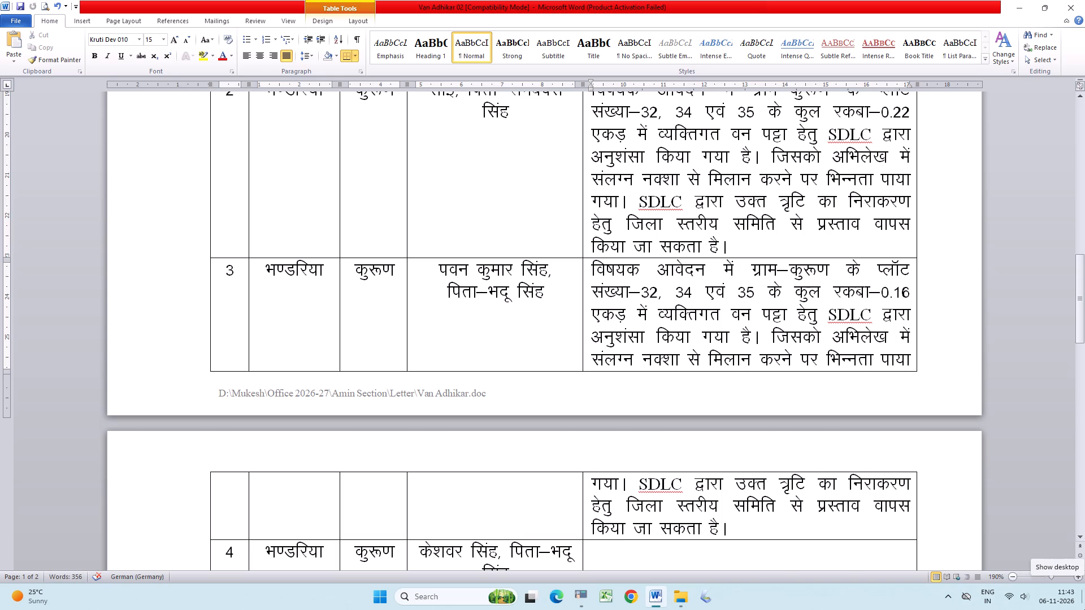
# Set the first plot number in row 3's remark to 33.
pyautogui.hotkey('ctrl', 'Left')
pyautogui.hotkey('ctrl', 'Left')
pyautogui.hotkey('ctrl', 'Left')
pyautogui.hotkey('ctrl', 'Left')
pyautogui.hotkey('ctrl', 'Left')
pyautogui.hotkey('ctrl', 'Left')
pyautogui.hotkey('ctrl', 'Left')
pyautogui.hotkey('ctrl', 'Left')
pyautogui.hotkey('ctrl', 'Left')
pyautogui.hotkey('ctrl', 'Left')
pyautogui.hotkey('ctrl', 'Left')
pyautogui.hotkey('ctrl', 'Left')
pyautogui.hotkey('shift', 'Left')
pyautogui.press('3')
# Replace the comma after plot number 33 in row 3's remark with the word एवं.
pyautogui.press('Right')
pyautogui.press('Right')
pyautogui.press('Right')
pyautogui.press('Left')
pyautogui.press('Left')
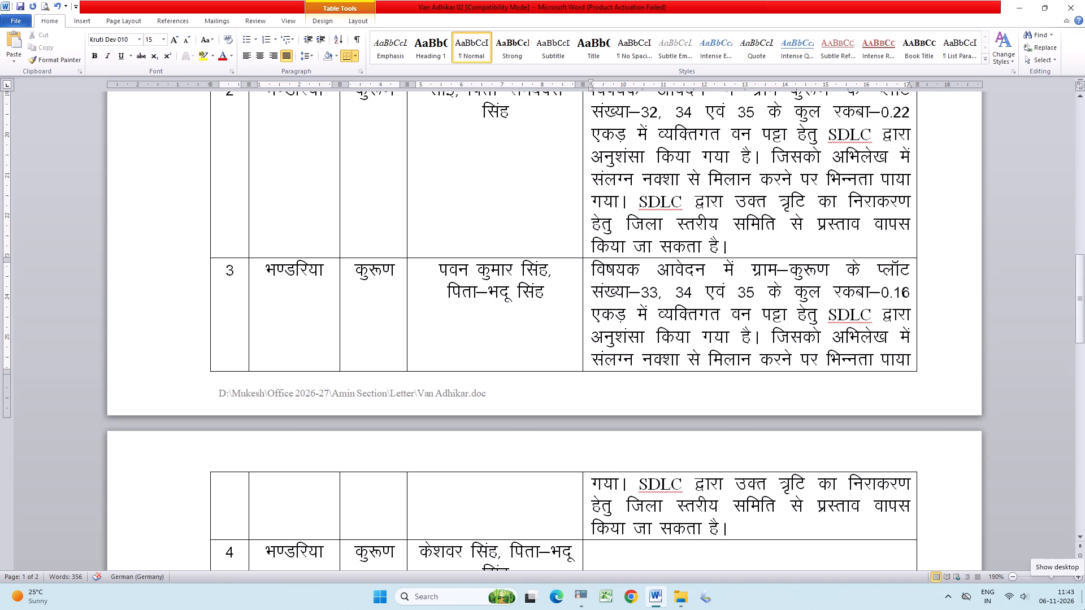
pyautogui.press('BackSpace')
pyautogui.write(',o')
pyautogui.press('BackSpace')
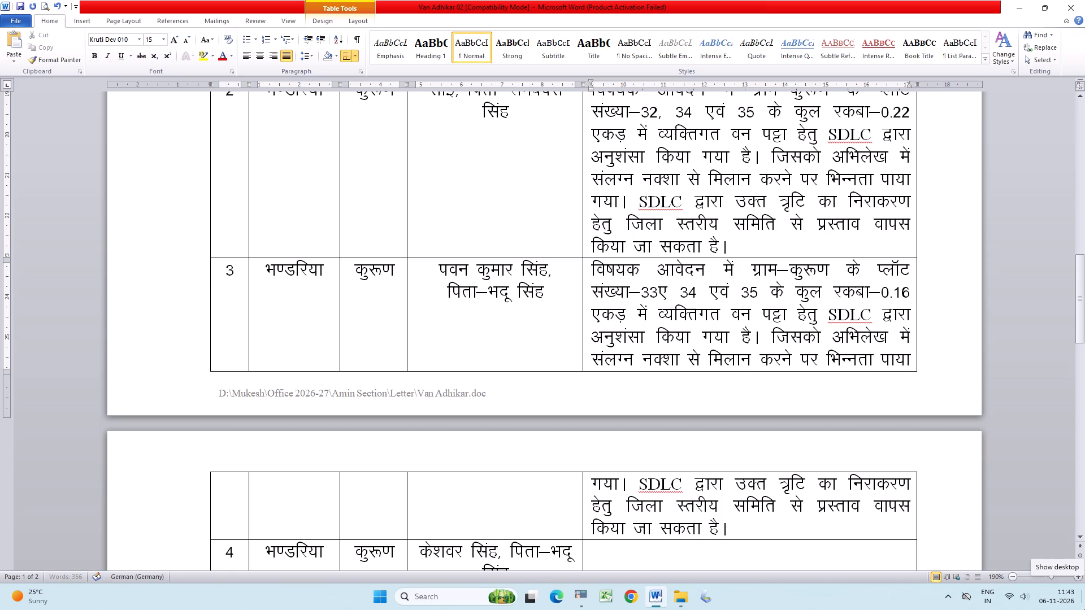
pyautogui.press('BackSpace')
pyautogui.press('space')
pyautogui.write(',oa')
pyautogui.hotkey('ctrl', 'Right')
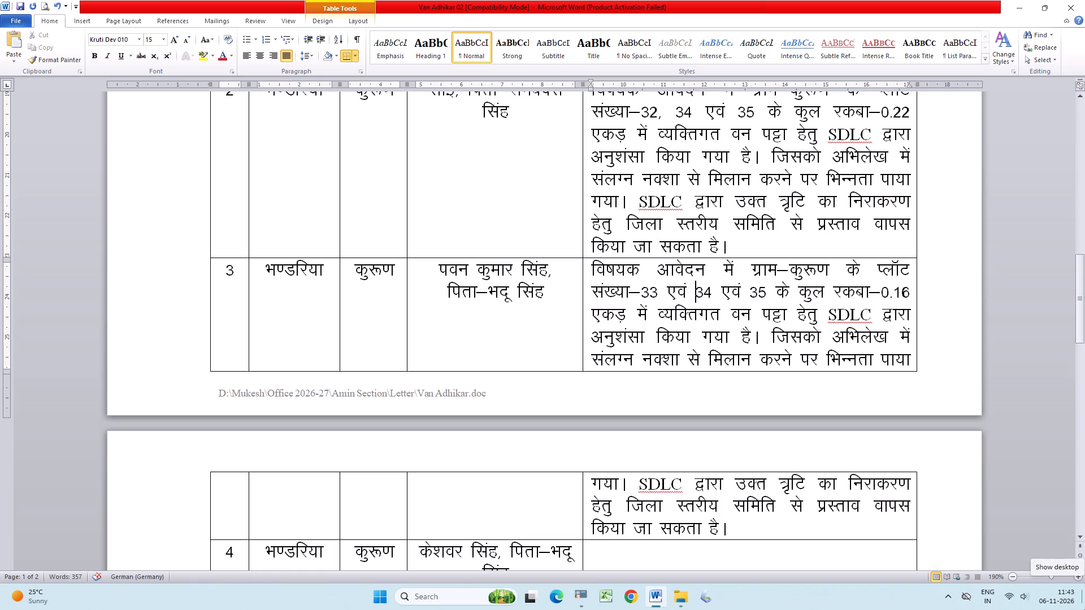
# Delete the surplus "एवं 35" after plot number 34 in row 3's remark and save the letter.
pyautogui.hotkey('ctrl', 'Right')
pyautogui.hotkey('ctrl', 'shift', 'Right')
pyautogui.hotkey('ctrl', 'shift', 'Right')
pyautogui.hotkey('ctrl', 'shift', 'Right')
pyautogui.press('BackSpace')
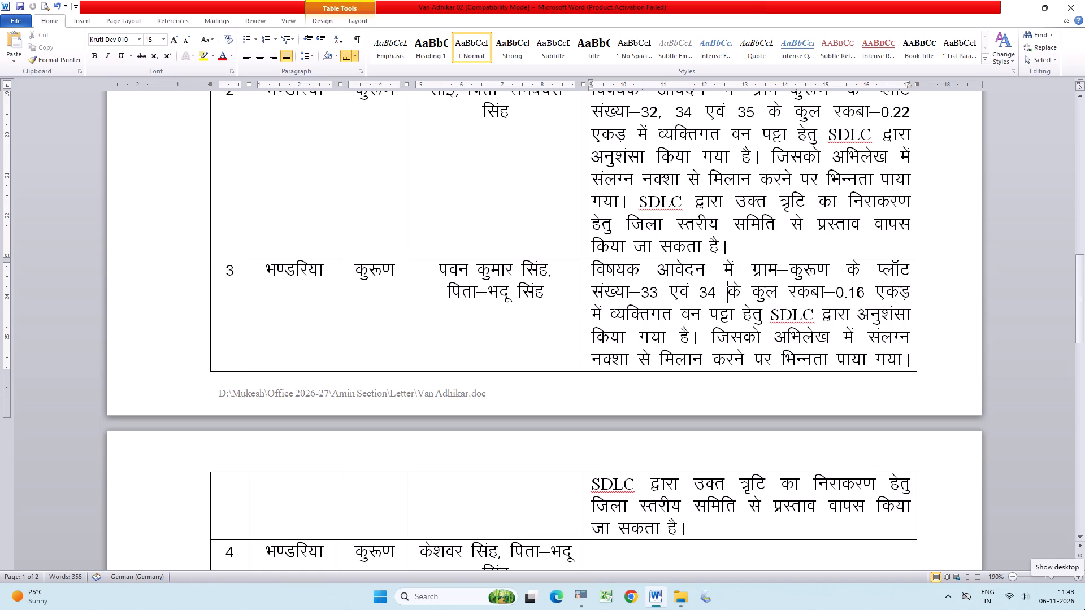
pyautogui.hotkey('ctrl', 's')
pyautogui.hotkey('ctrl', 's')
pyautogui.hotkey('ctrl', 's')
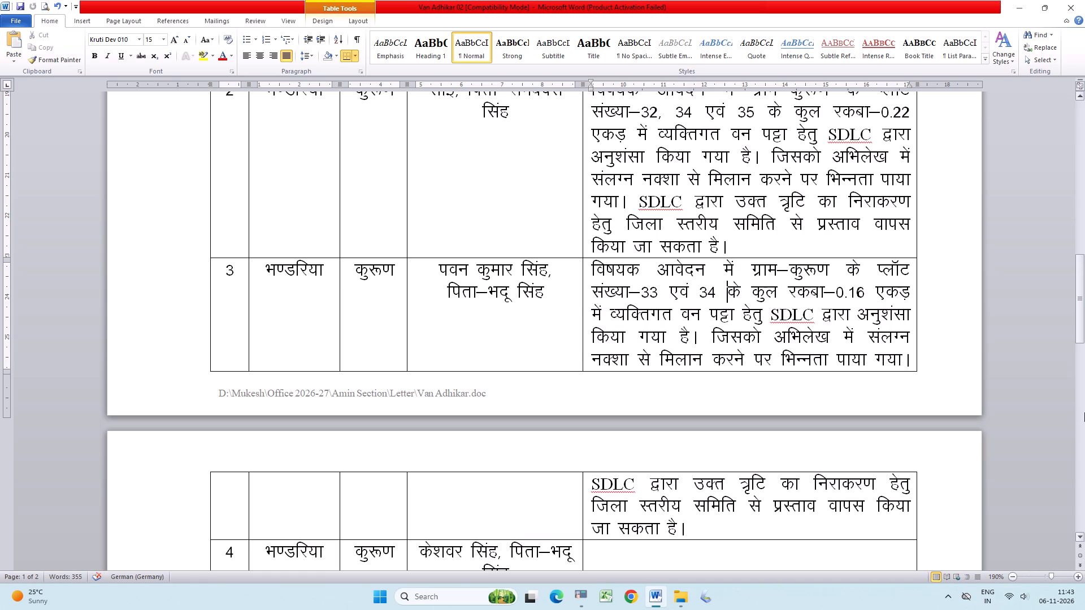
# Paste the copied remark into row 4's अभियुक्ति cell and justify it.
pyautogui.click(1084, 306)
pyautogui.scroll(-1, 670, 450)
pyautogui.click(658, 321)
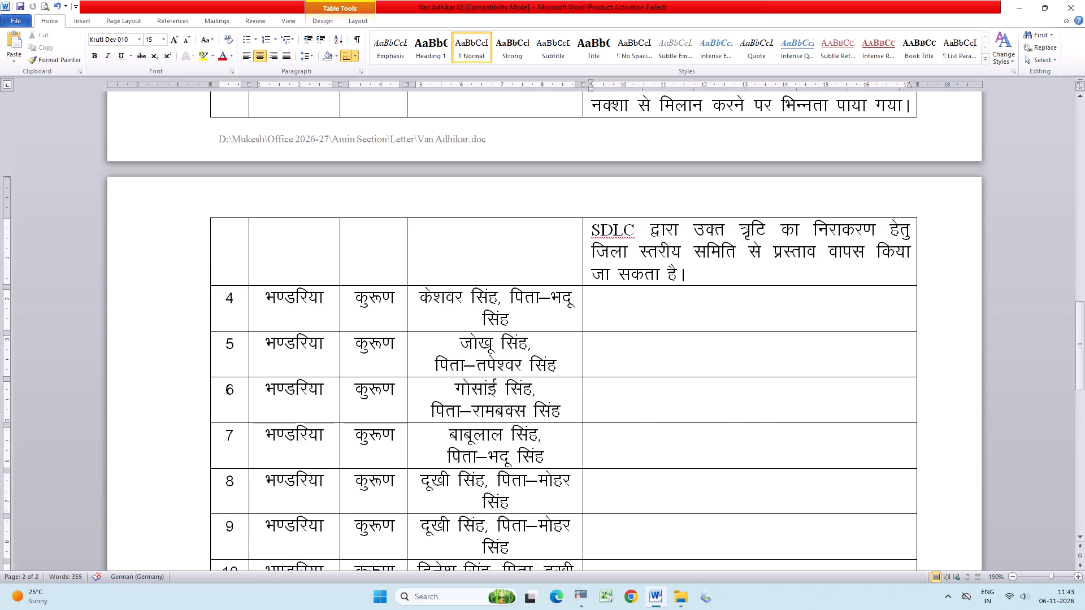
pyautogui.hotkey('ctrl', 'v')
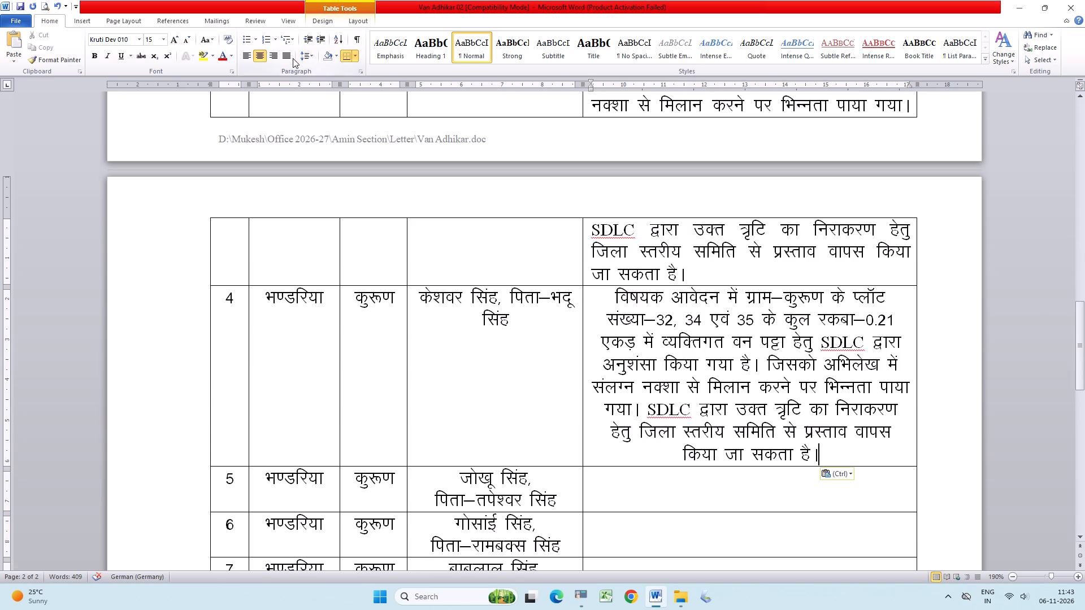
pyautogui.click(288, 55)
pyautogui.click(674, 358)
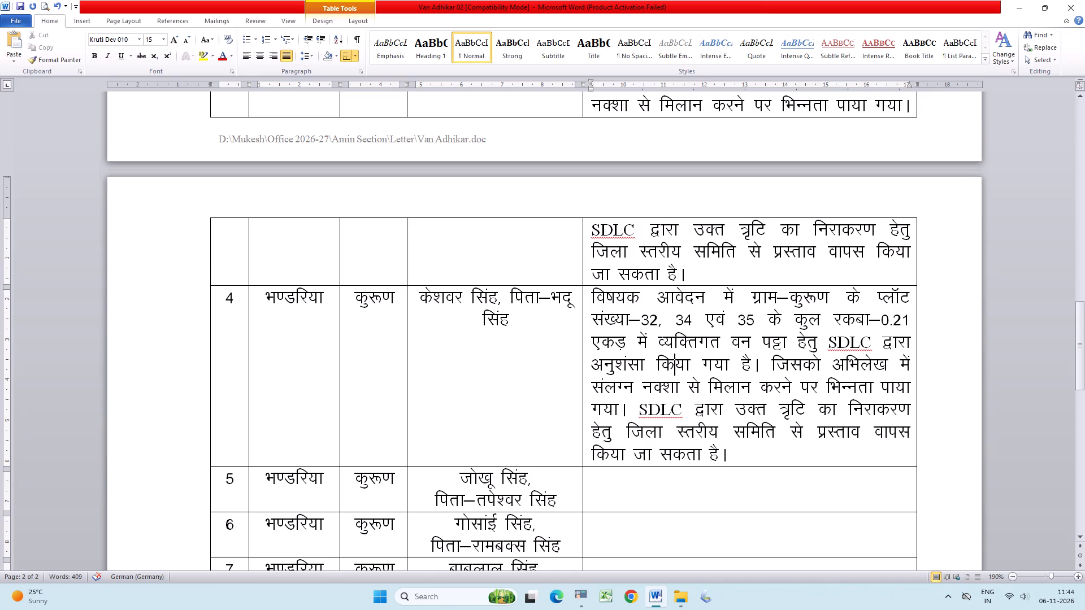
# Set the रकबा value in row 4's remark to 0.16.
pyautogui.click(895, 323)
pyautogui.hotkey('shift', 'Right')
pyautogui.hotkey('shift', 'Right')
pyautogui.press('1')
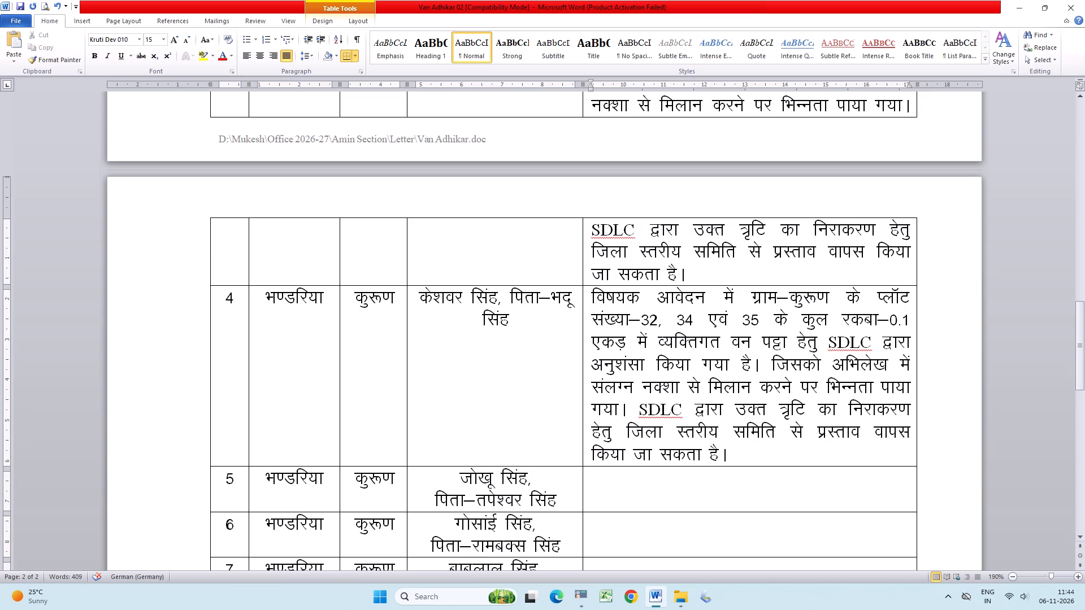
pyautogui.press('6')
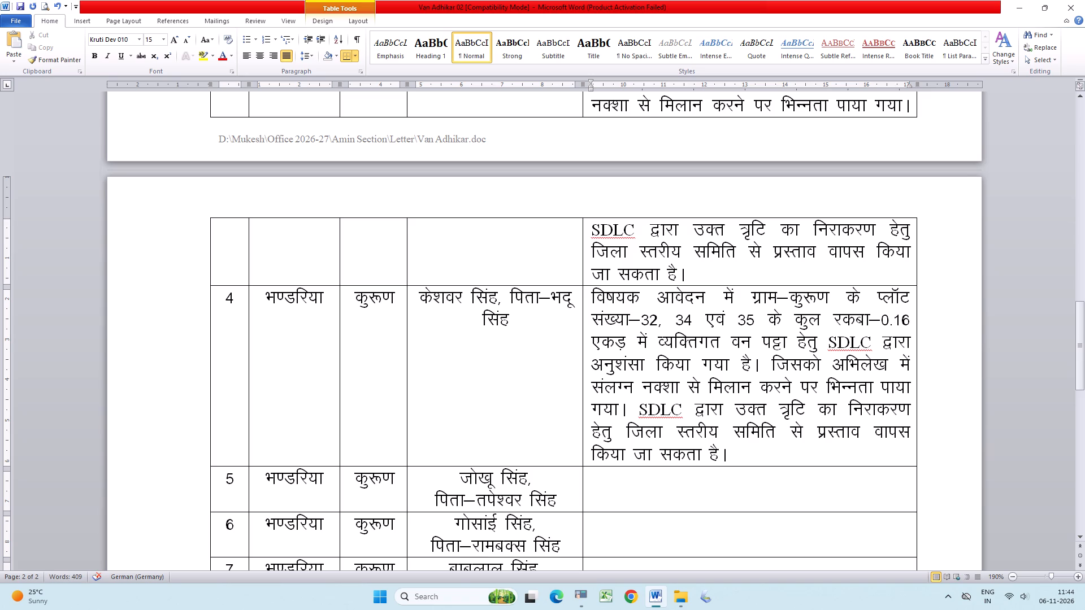
# In row 4's plot list, change "32," to "33 एवं", reusing a copy of the word एवं from the same line.
pyautogui.hotkey('ctrl', 'Left')
pyautogui.hotkey('ctrl', 'Left')
pyautogui.hotkey('ctrl', 'Left')
pyautogui.hotkey('ctrl', 'Left')
pyautogui.hotkey('ctrl', 'Left')
pyautogui.hotkey('ctrl', 'Left')
pyautogui.hotkey('ctrl', 'Left')
pyautogui.hotkey('ctrl', 'Left')
pyautogui.hotkey('ctrl', 'Left')
pyautogui.hotkey('ctrl', 'Left')
pyautogui.hotkey('ctrl', 'Left')
pyautogui.hotkey('ctrl', 'Right')
pyautogui.hotkey('ctrl', 'Right')
pyautogui.hotkey('ctrl', 'Left')
pyautogui.hotkey('shift', 'Right')
pyautogui.hotkey('shift', 'Right')
pyautogui.hotkey('shift', 'Right')
pyautogui.hotkey('shift', 'Right')
pyautogui.hotkey('shift', 'Left')
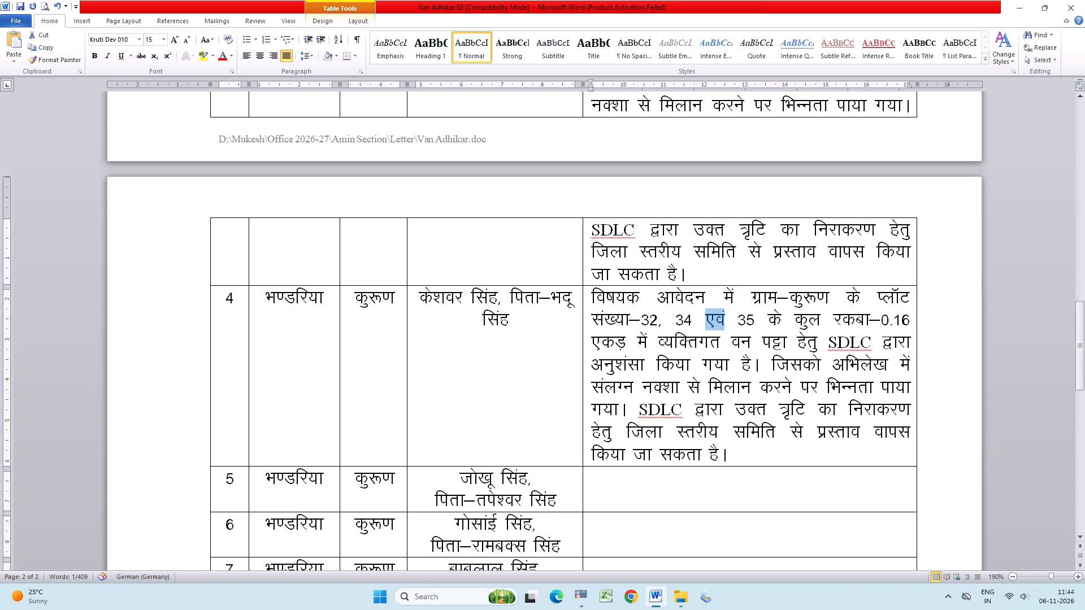
pyautogui.hotkey('ctrl', 'c')
pyautogui.press('Left')
pyautogui.press('Left')
pyautogui.press('Left')
pyautogui.press('Left')
pyautogui.press('Left')
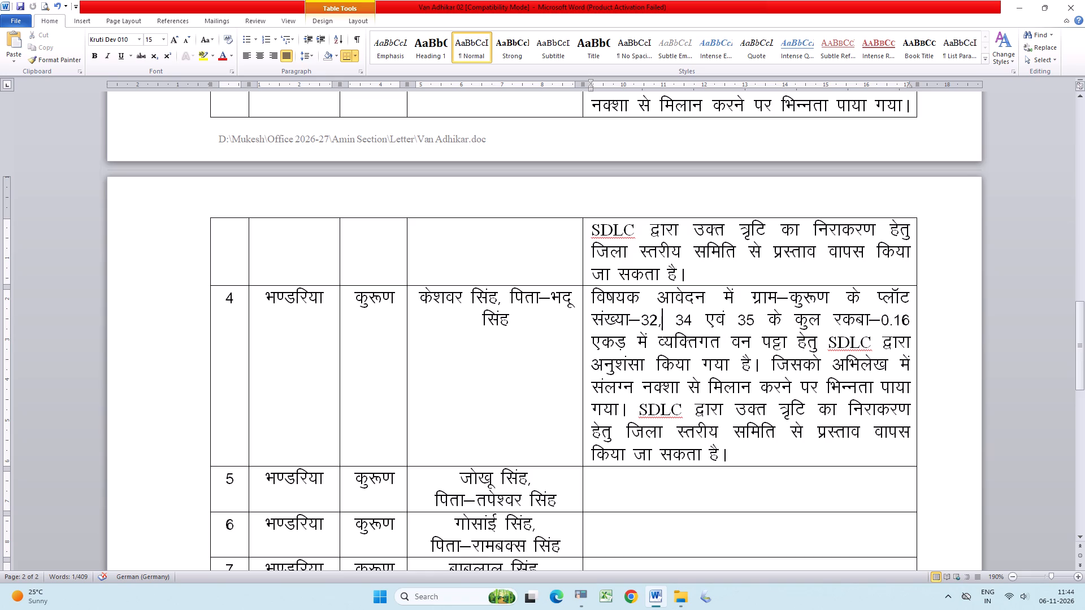
pyautogui.press('BackSpace')
pyautogui.press('BackSpace')
pyautogui.press('3')
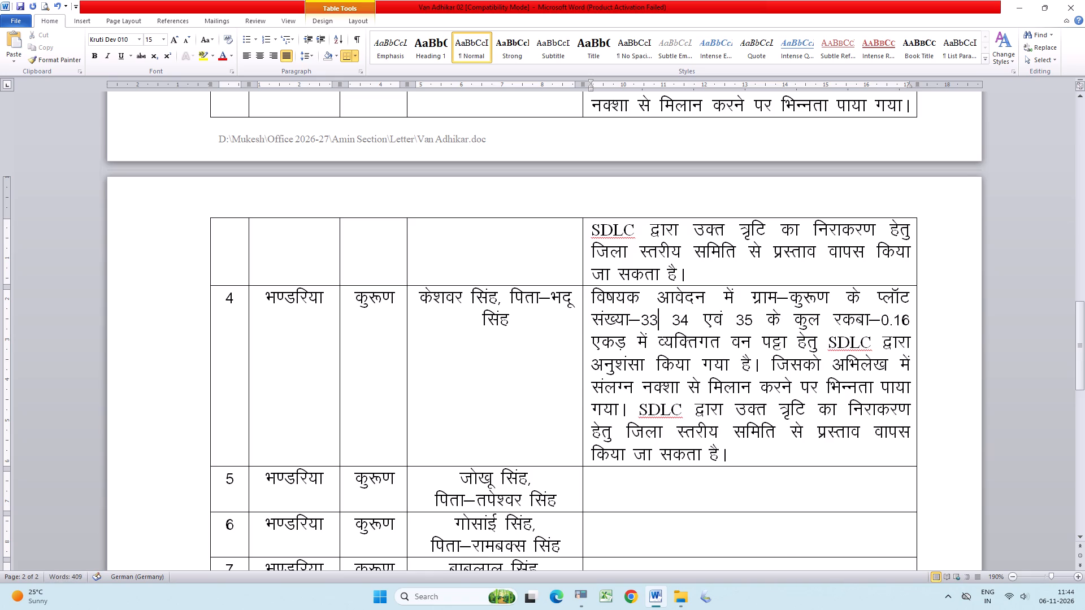
pyautogui.press('space')
pyautogui.hotkey('ctrl', 'v')
pyautogui.press('Right')
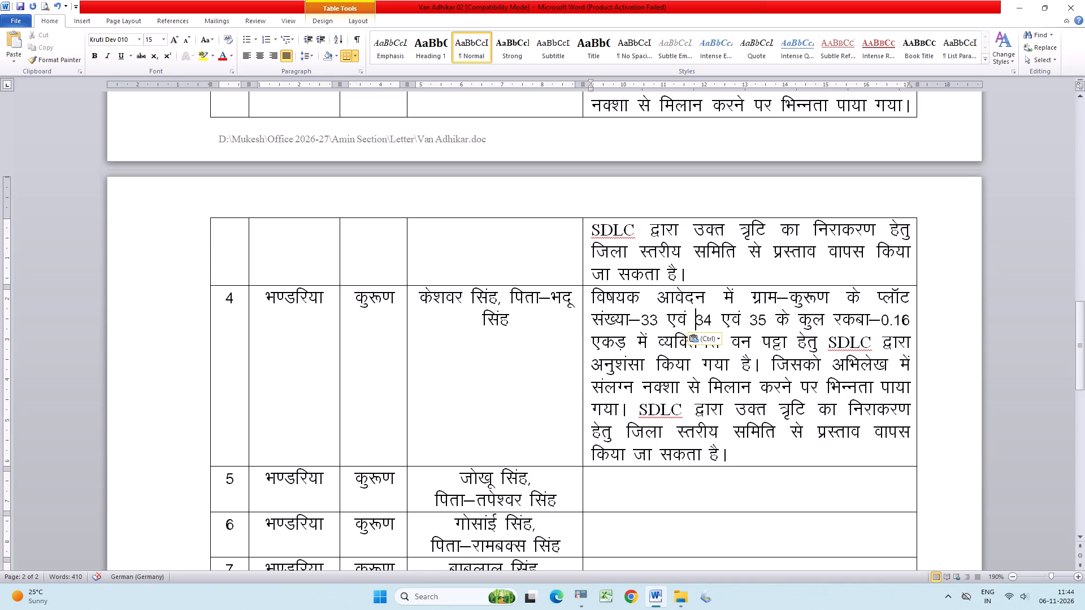
# Delete the surplus "एवं 35" after plot number 34 in row 4's remark and save the letter.
pyautogui.press('Right')
pyautogui.press('Right')
pyautogui.press('Right')
pyautogui.hotkey('ctrl', 'shift', 'Right')
pyautogui.hotkey('ctrl', 'shift', 'Right')
pyautogui.hotkey('ctrl', 'shift', 'Right')
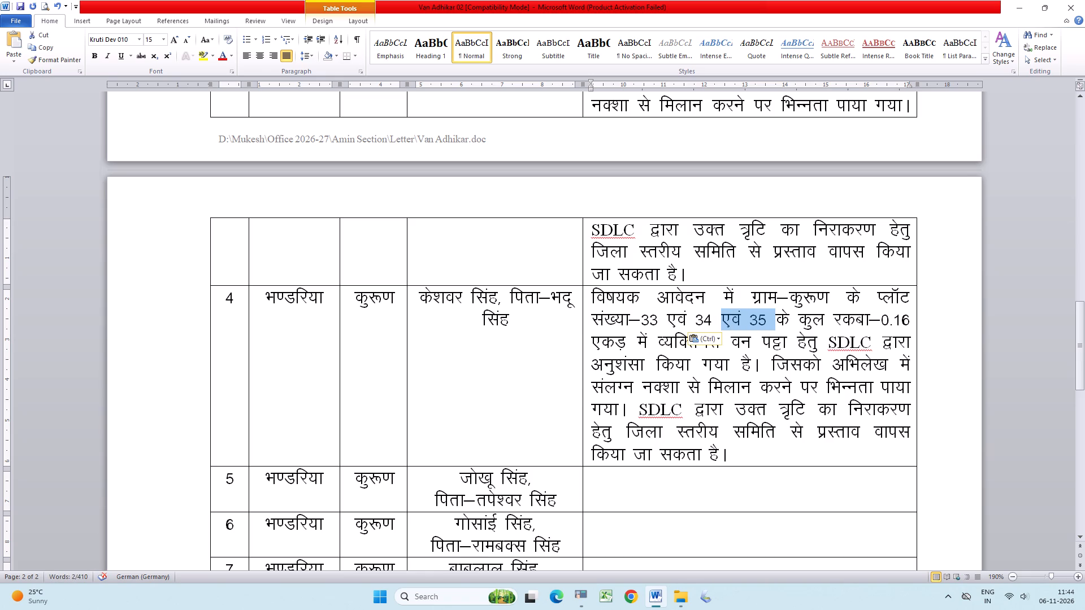
pyautogui.press('BackSpace')
pyautogui.hotkey('ctrl', 's')
pyautogui.hotkey('ctrl', 's')
pyautogui.hotkey('ctrl', 's')
pyautogui.hotkey('ctrl', 's')
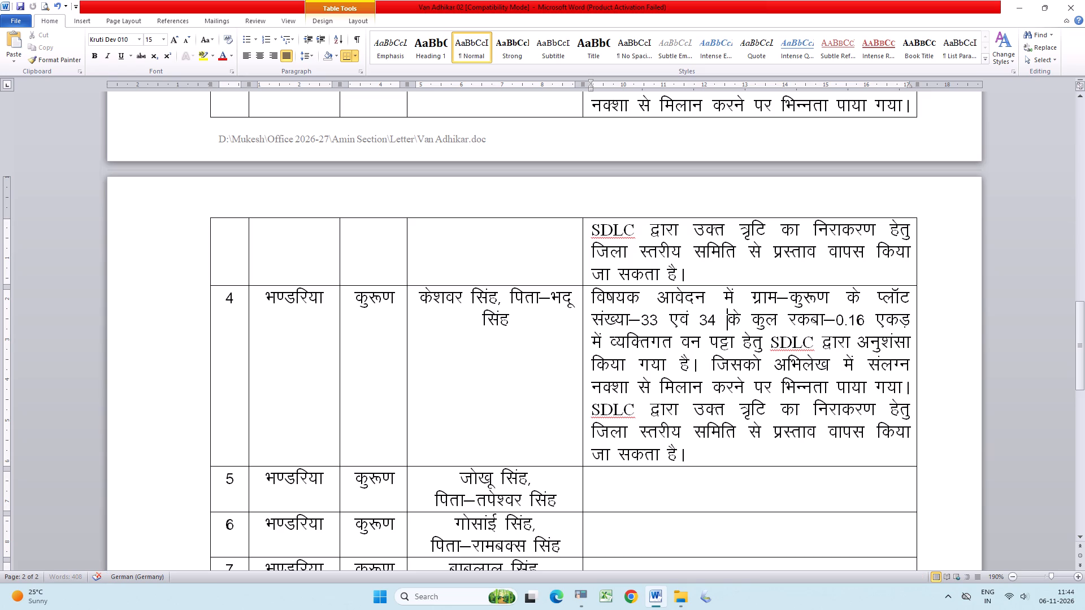
pyautogui.hotkey('ctrl', 's')
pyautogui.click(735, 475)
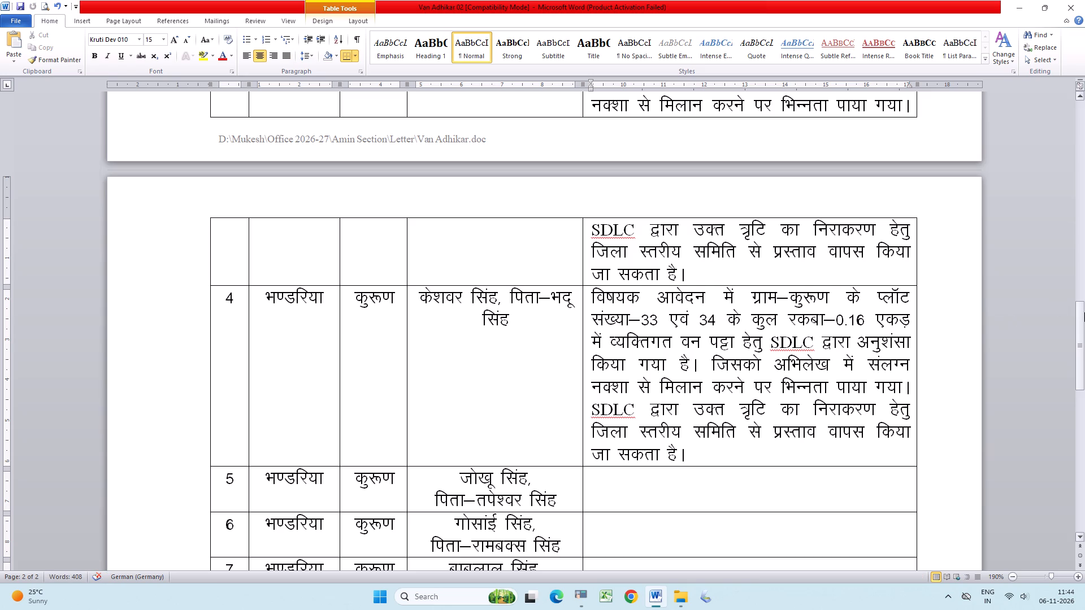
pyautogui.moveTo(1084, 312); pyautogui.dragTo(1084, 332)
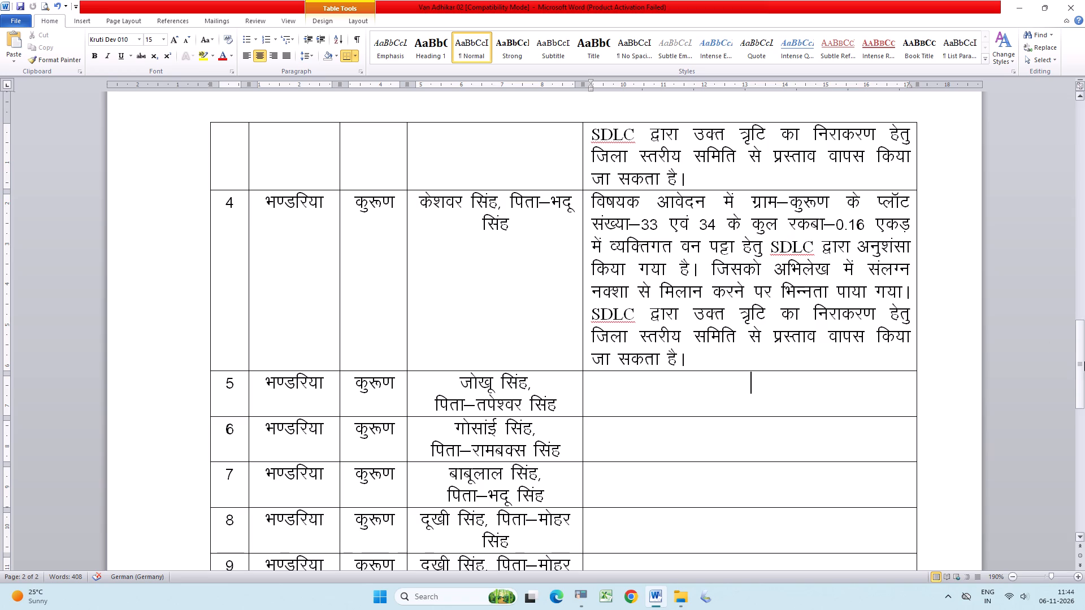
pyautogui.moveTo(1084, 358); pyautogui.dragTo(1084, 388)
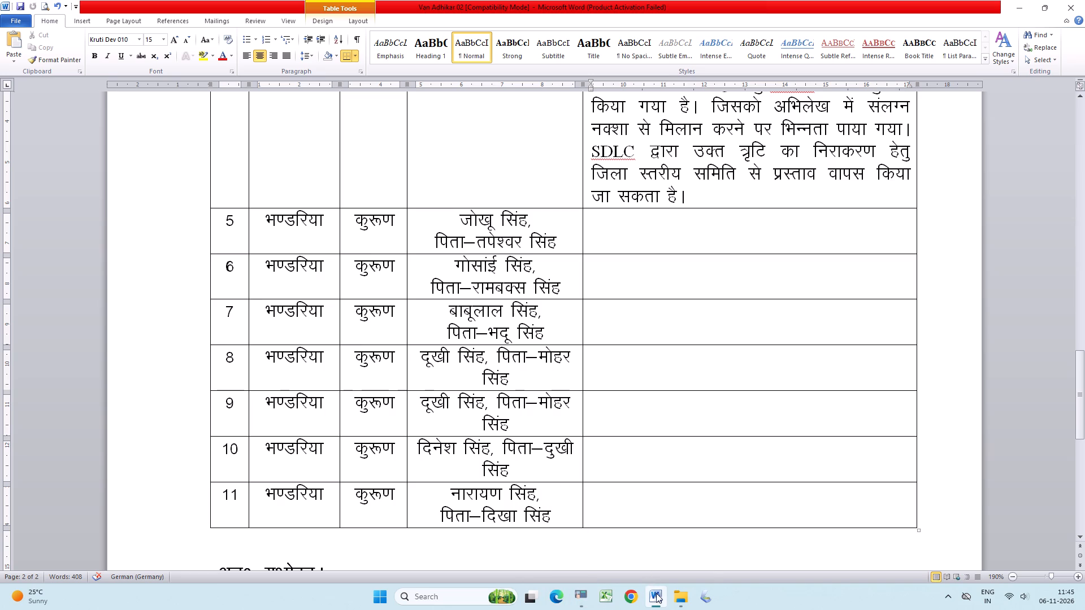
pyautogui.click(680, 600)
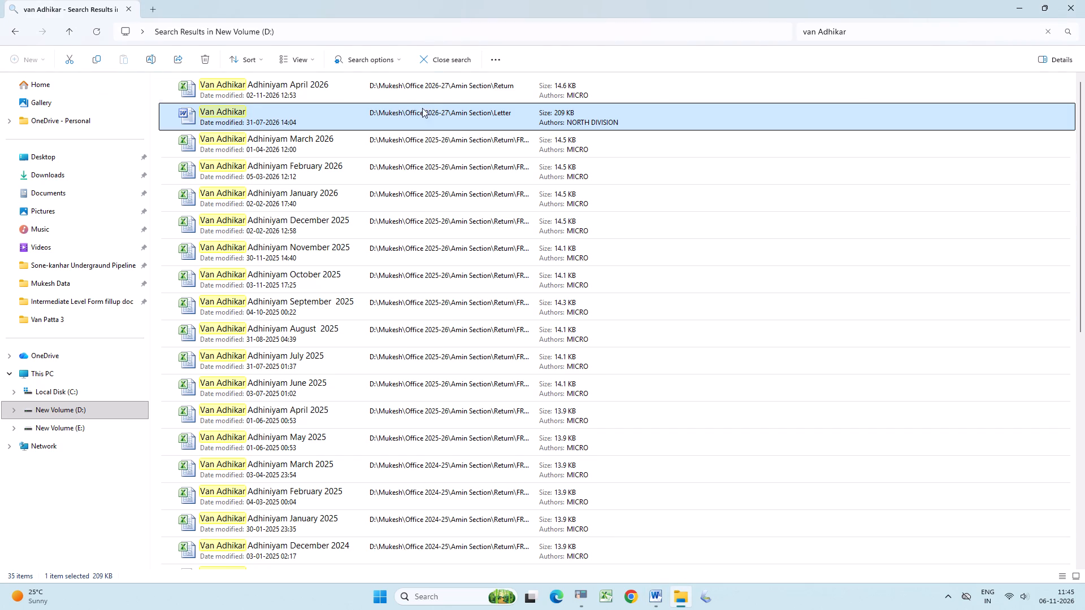
# Close the Van Adhikar search results and look through the contents of the computer's drives, ending on drive E.
pyautogui.click(437, 59)
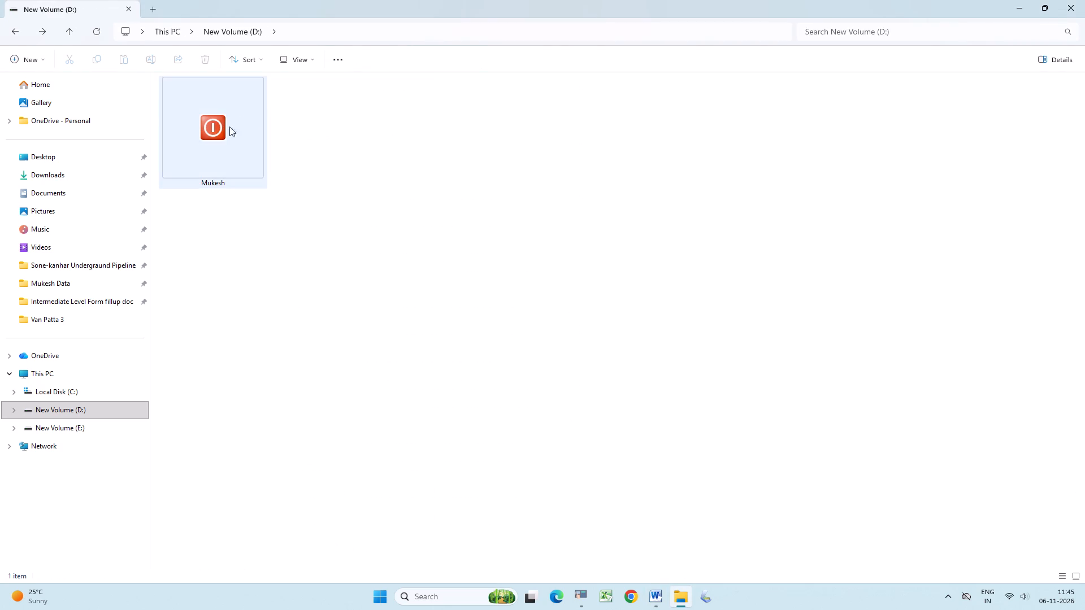
pyautogui.click(86, 413)
pyautogui.click(67, 393)
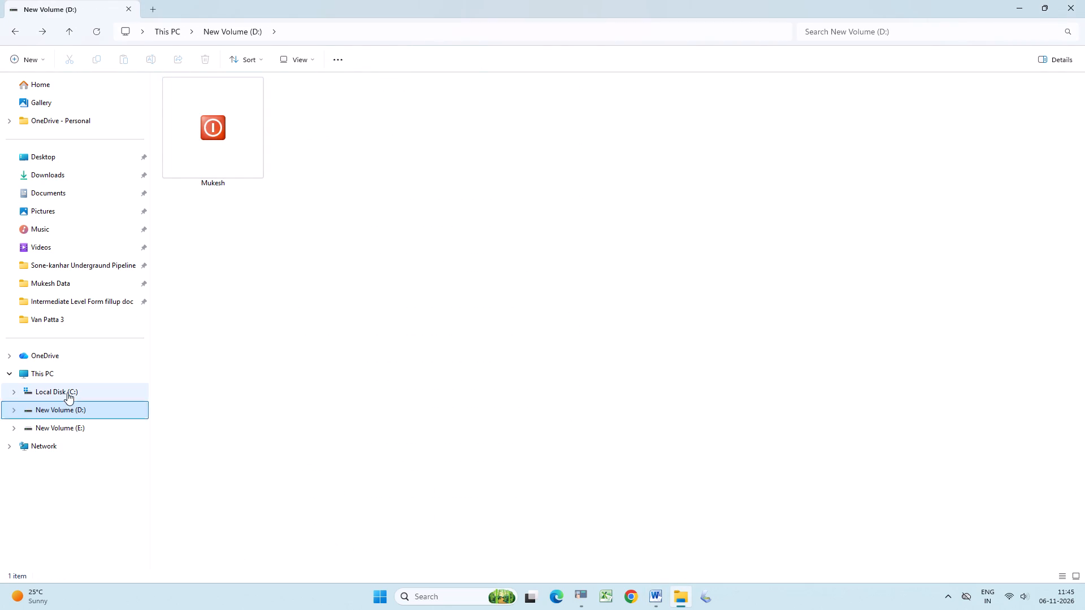
pyautogui.click(58, 372)
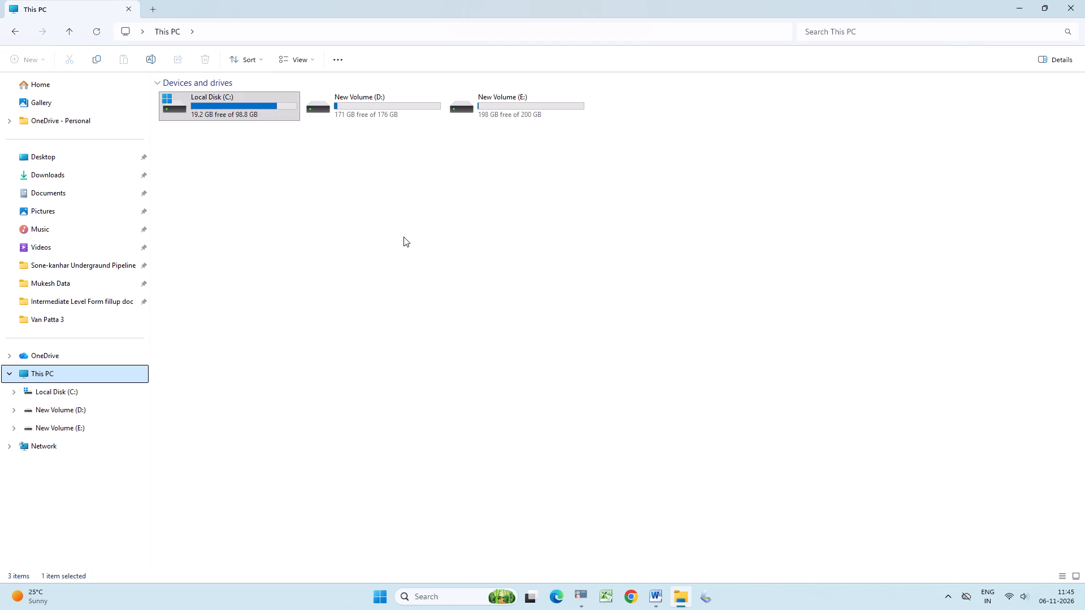
pyautogui.click(86, 403)
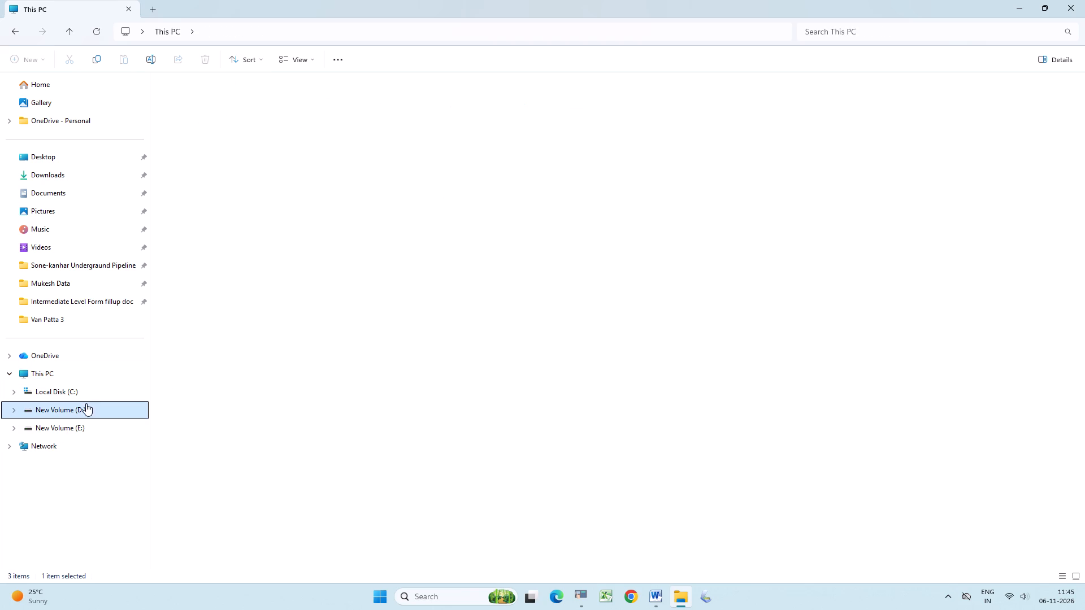
pyautogui.click(82, 426)
pyautogui.click(83, 393)
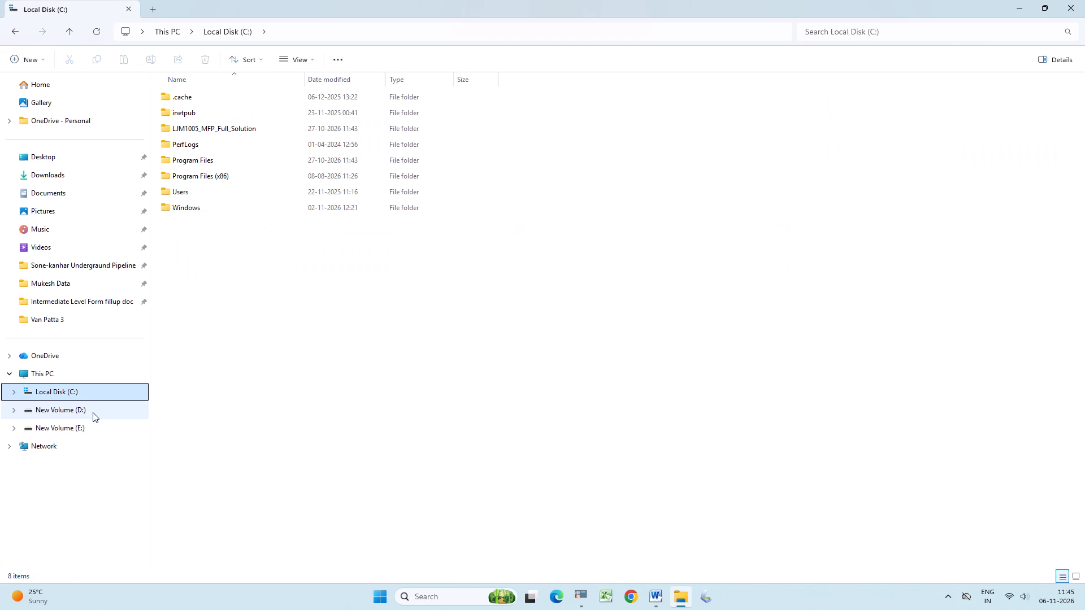
pyautogui.click(82, 430)
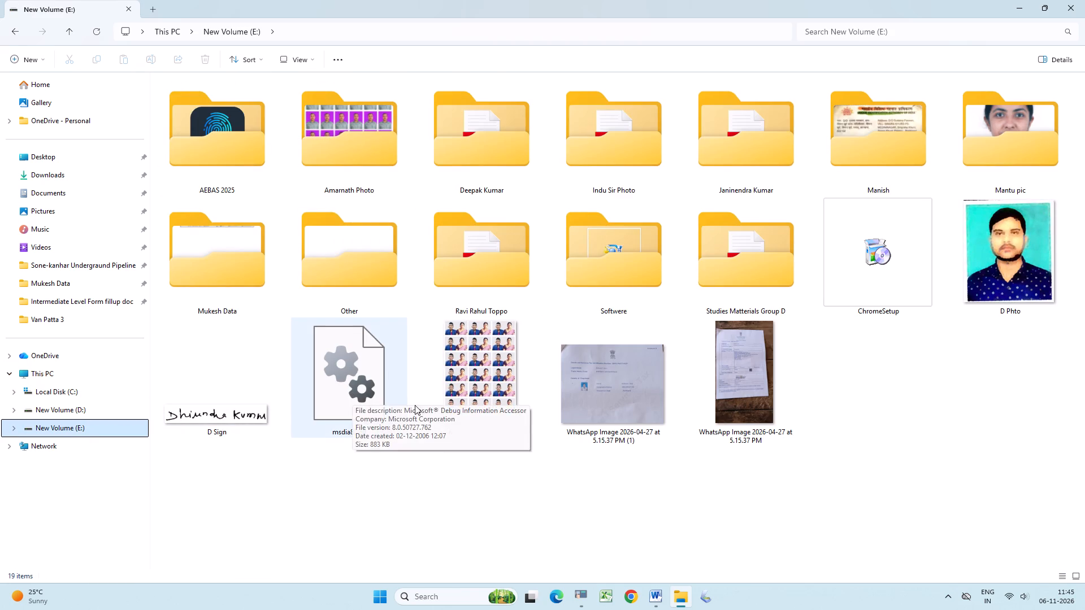
# Open the upright WhatsApp photo of the registration certificate on drive E, examine it and close it.
pyautogui.click(748, 402)
pyautogui.press('Return')
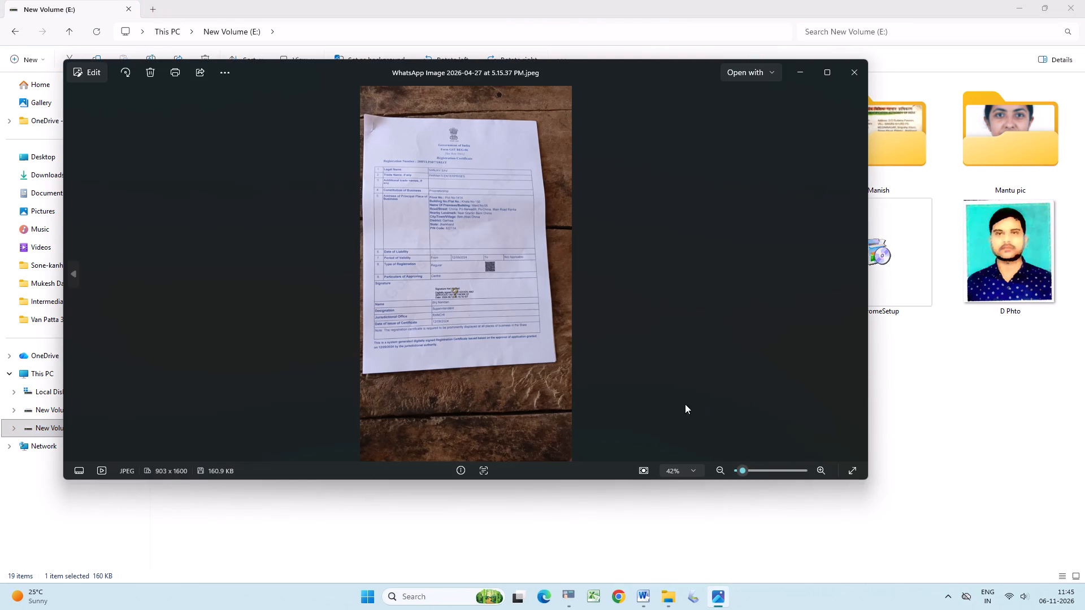
pyautogui.scroll(4, 446, 336)
pyautogui.scroll(-1, 441, 321)
pyautogui.scroll(2, 441, 321)
pyautogui.click(844, 71)
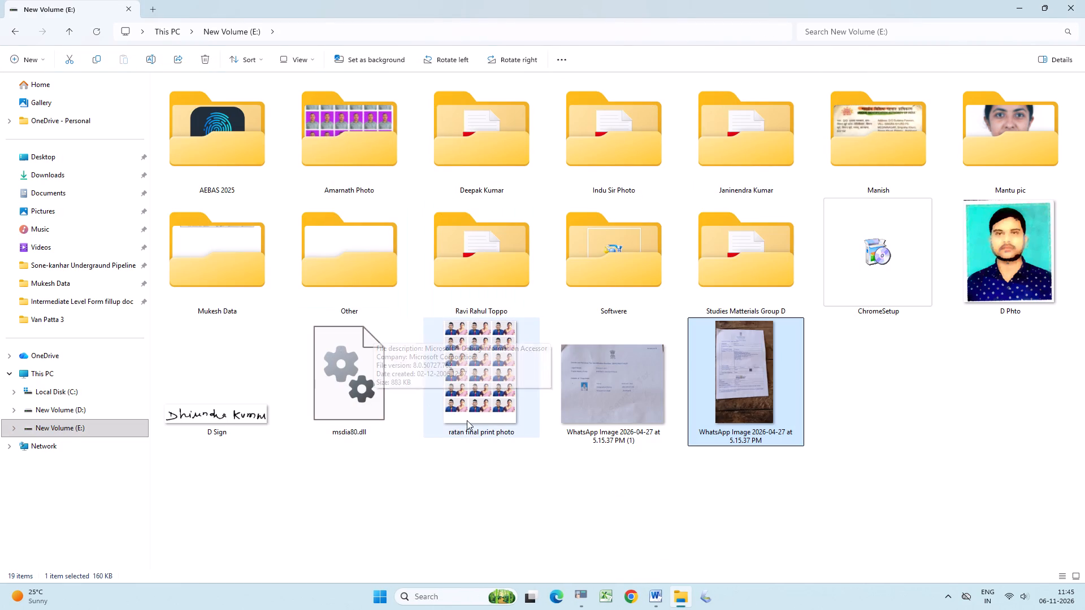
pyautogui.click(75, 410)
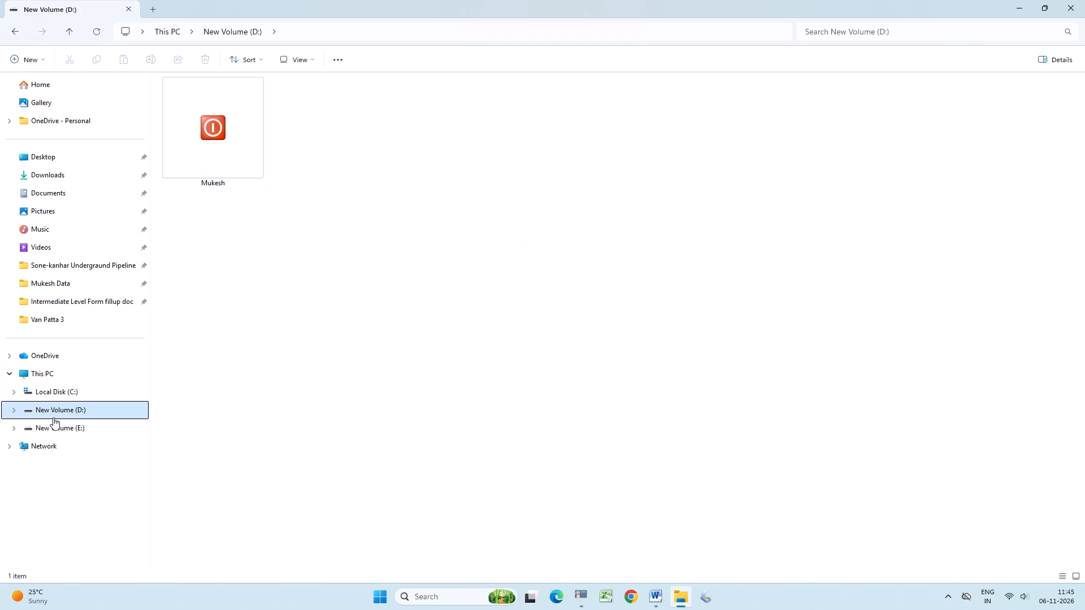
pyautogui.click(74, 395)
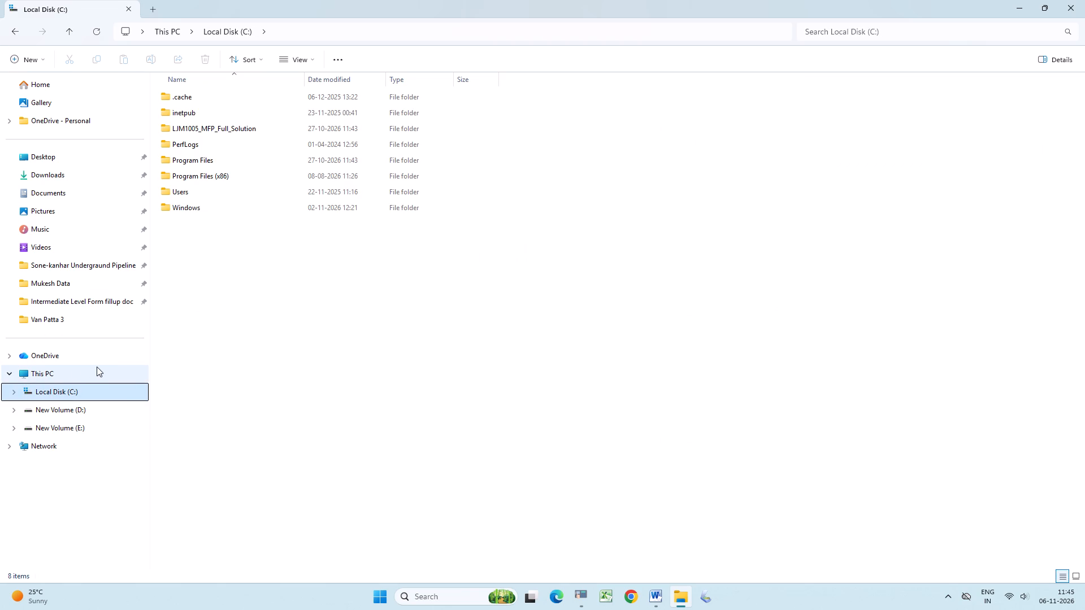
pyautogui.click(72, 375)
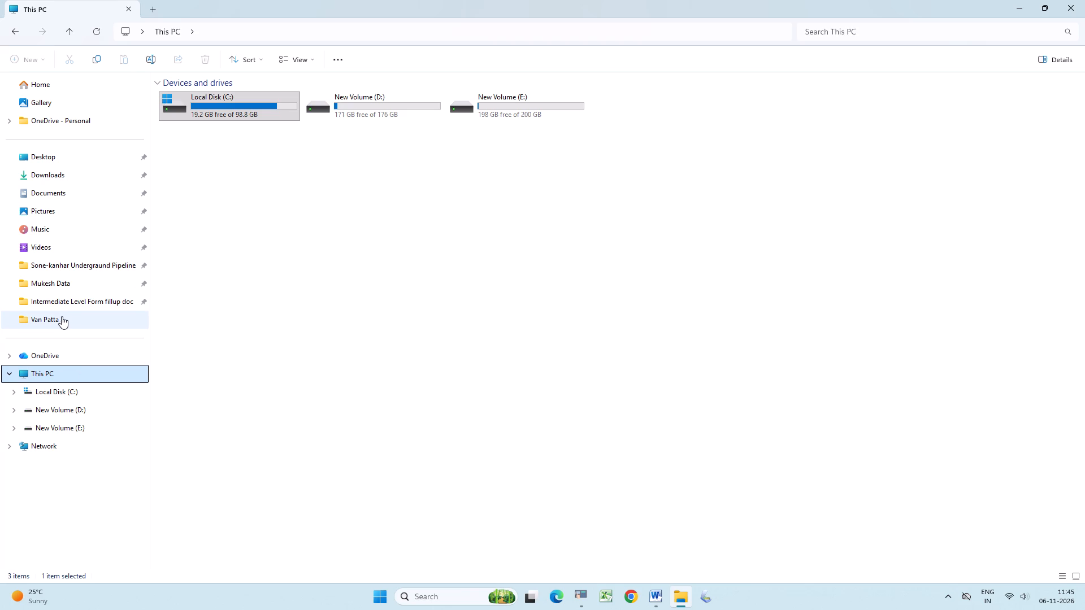
# Switch back to the forest rights letter in Word.
pyautogui.click(654, 602)
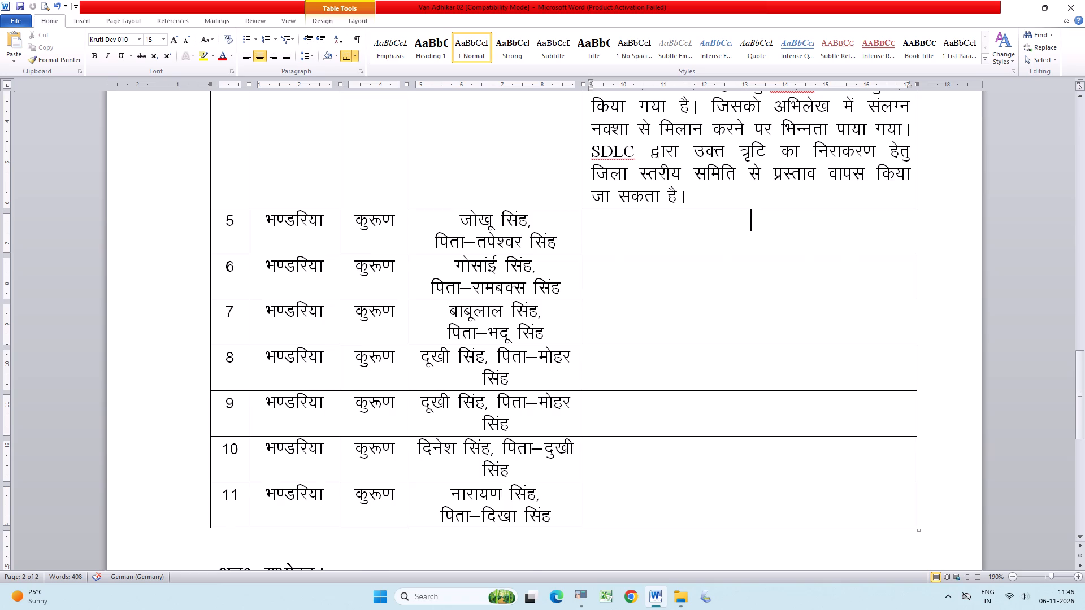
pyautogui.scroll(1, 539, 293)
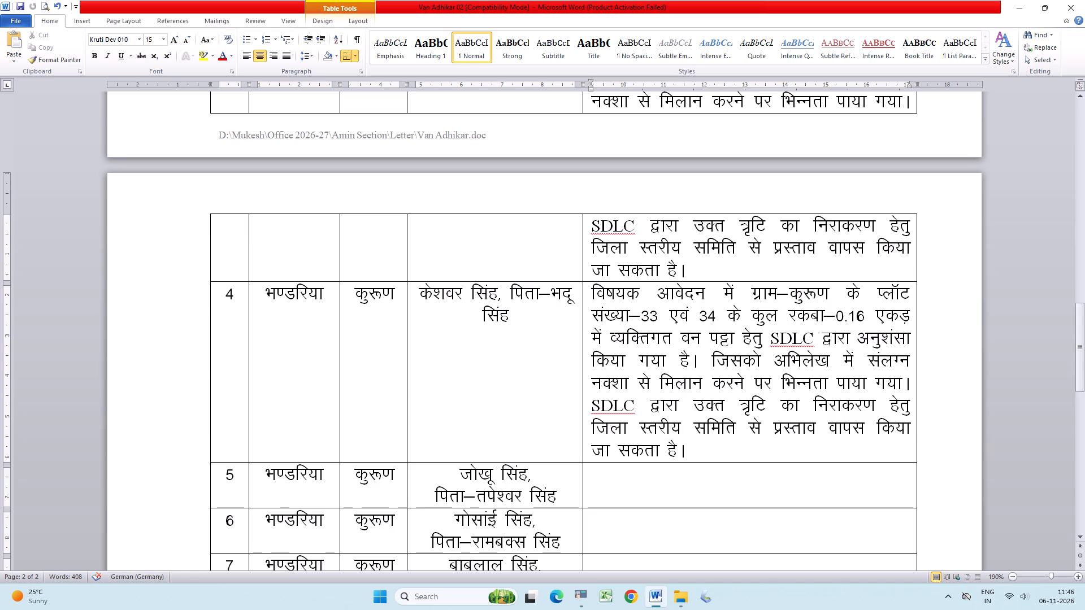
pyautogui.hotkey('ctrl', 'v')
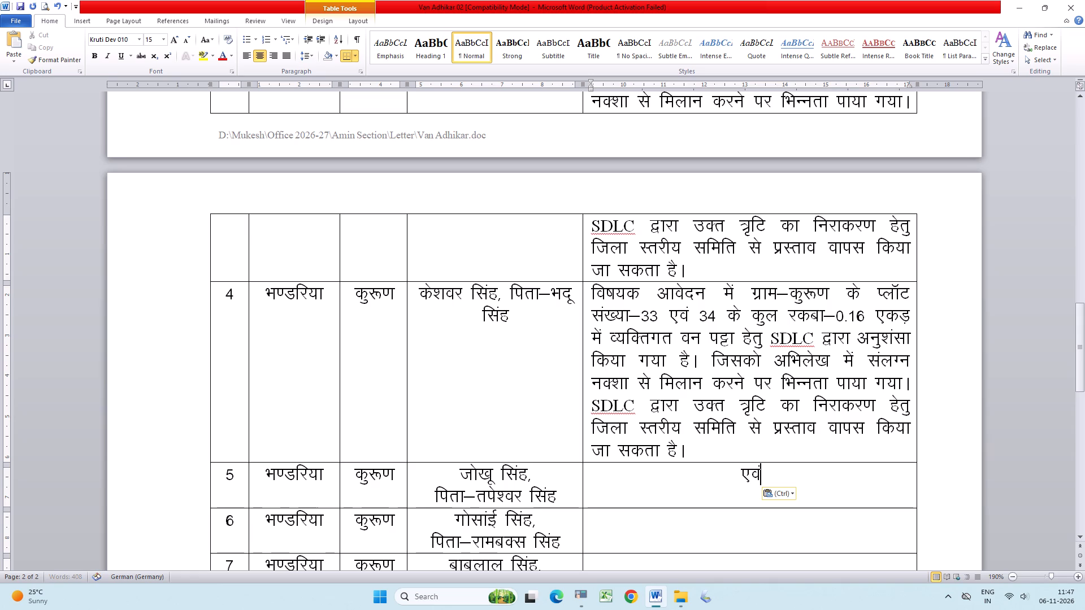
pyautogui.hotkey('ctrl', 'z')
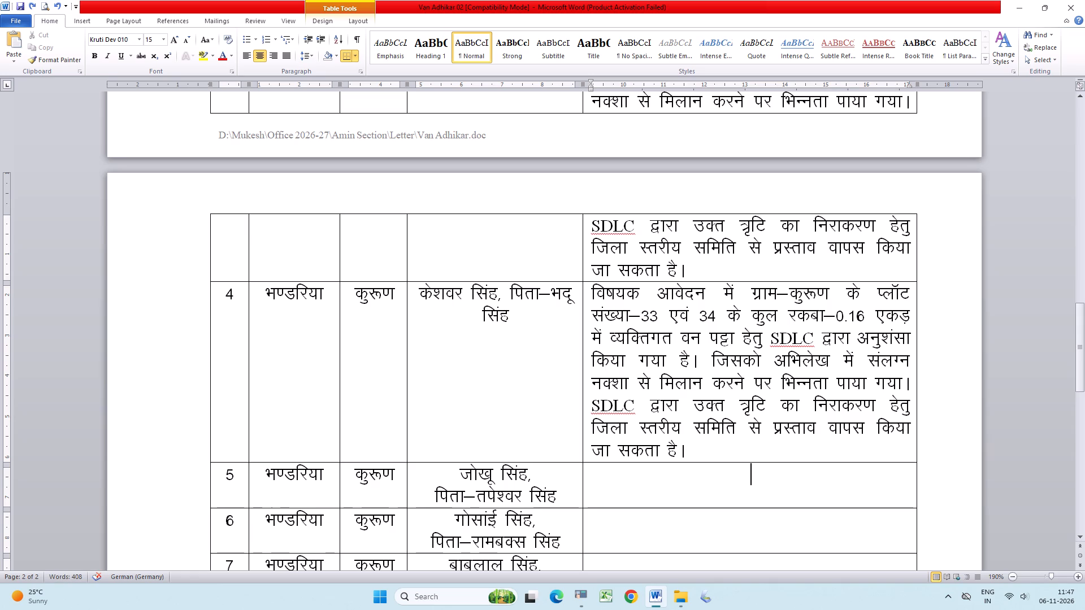
# Copy row 4's complete अभियुक्ति remark into row 5's empty अभियुक्ति cell.
pyautogui.moveTo(596, 289); pyautogui.dragTo(689, 445)
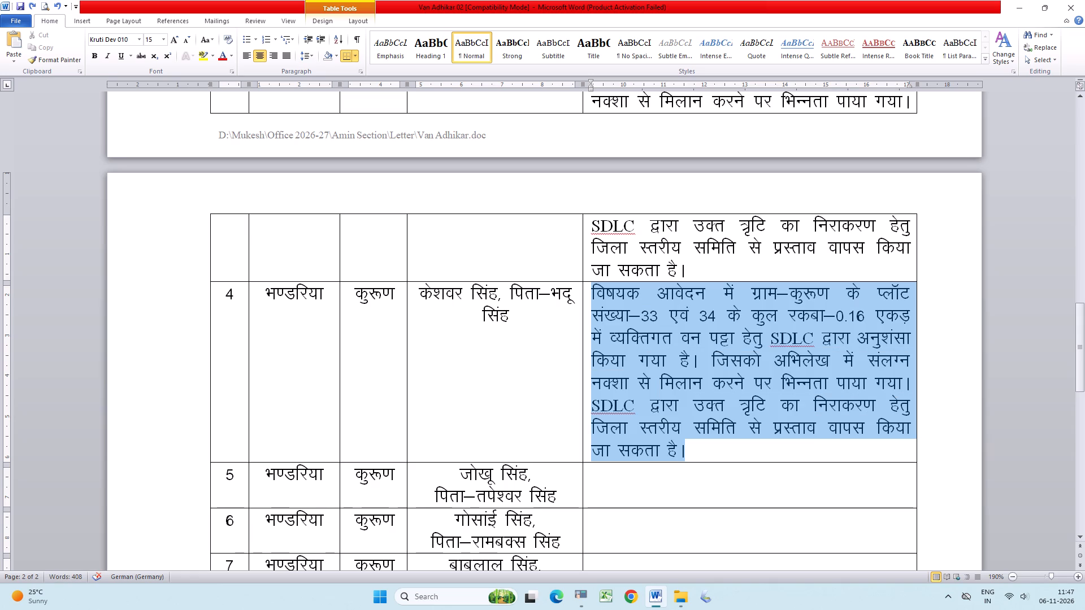
pyautogui.moveTo(689, 445); pyautogui.dragTo(689, 450)
pyautogui.hotkey('ctrl', 'c')
pyautogui.click(696, 499)
pyautogui.hotkey('ctrl', 'v')
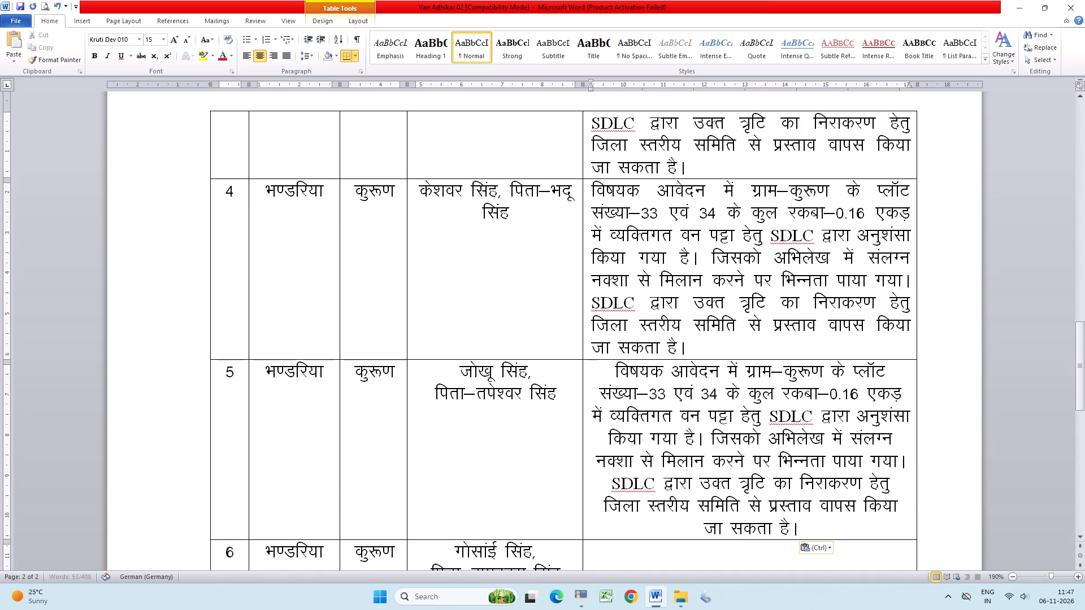
# Set the रकबा value in row 5's remark to 0.13 and save the letter.
pyautogui.click(845, 394)
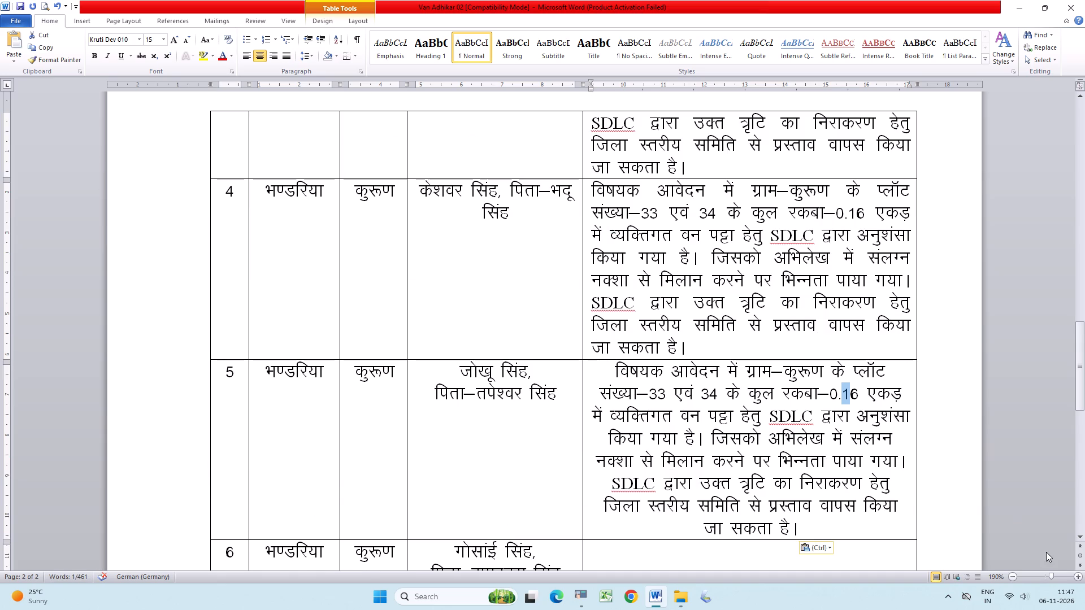
pyautogui.press('Right')
pyautogui.hotkey('shift', 'Right')
pyautogui.press('3')
pyautogui.hotkey('ctrl', 's')
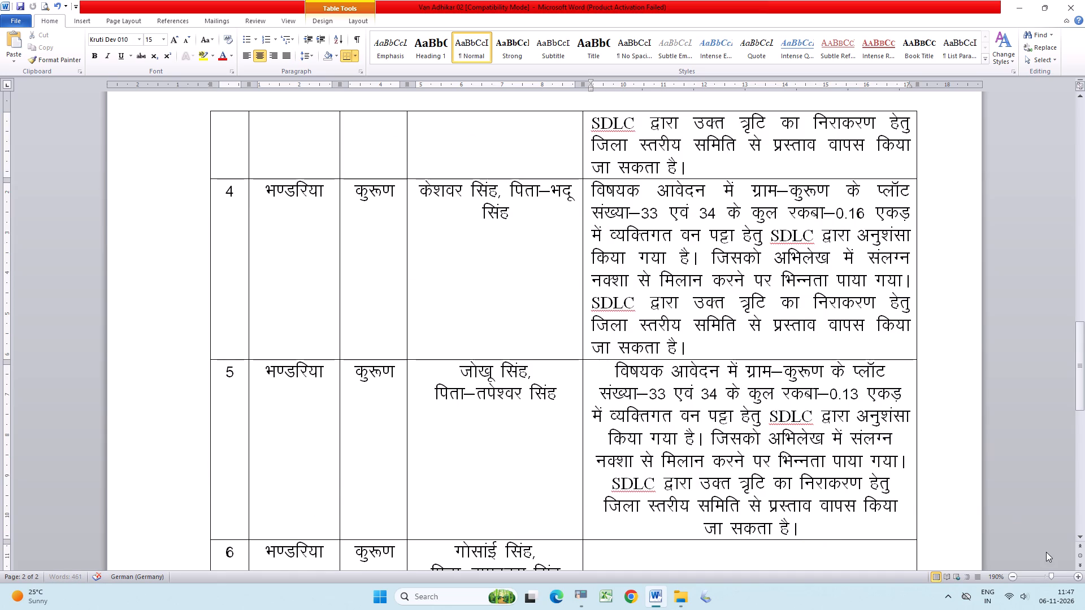
pyautogui.hotkey('ctrl', 's')
pyautogui.hotkey('ctrl', 's')
# Justify row 5's अभियुक्ति remark and save the letter.
pyautogui.click(288, 56)
pyautogui.click(747, 503)
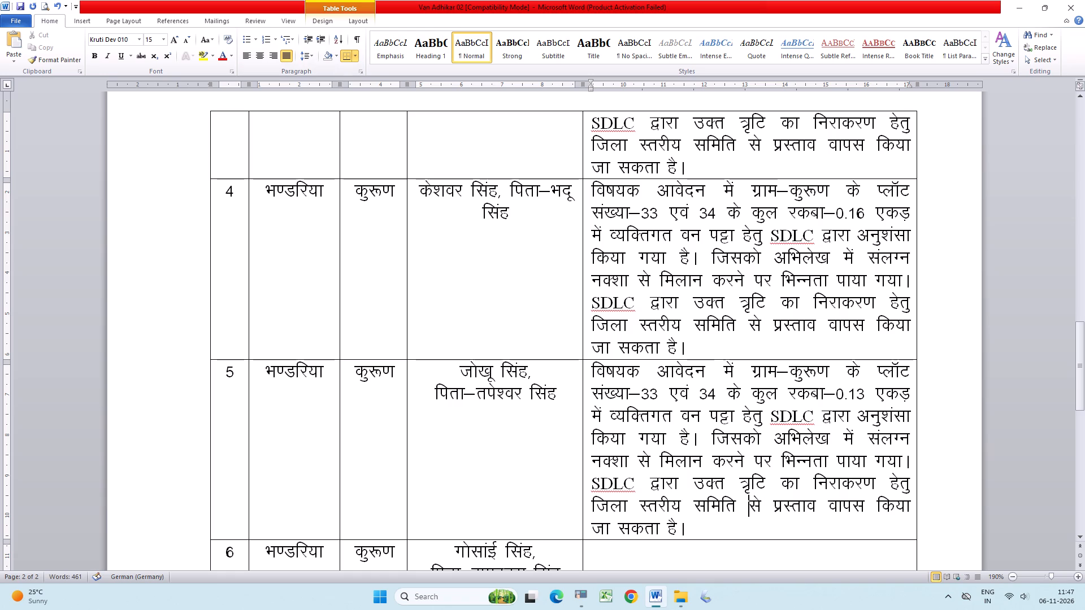
pyautogui.hotkey('ctrl', 's')
pyautogui.hotkey('ctrl', 's')
pyautogui.hotkey('ctrl', 's')
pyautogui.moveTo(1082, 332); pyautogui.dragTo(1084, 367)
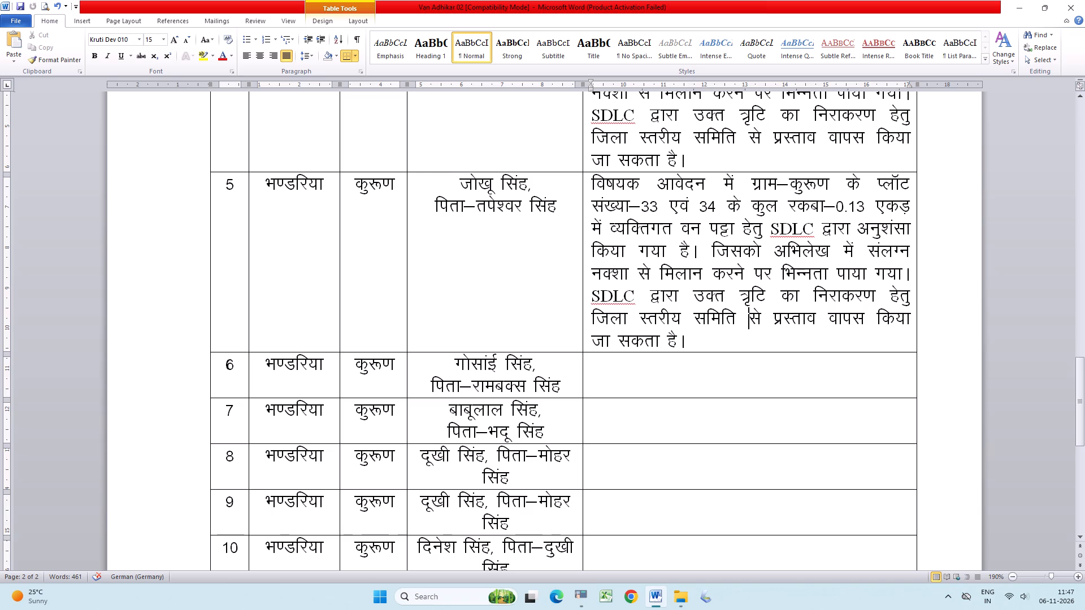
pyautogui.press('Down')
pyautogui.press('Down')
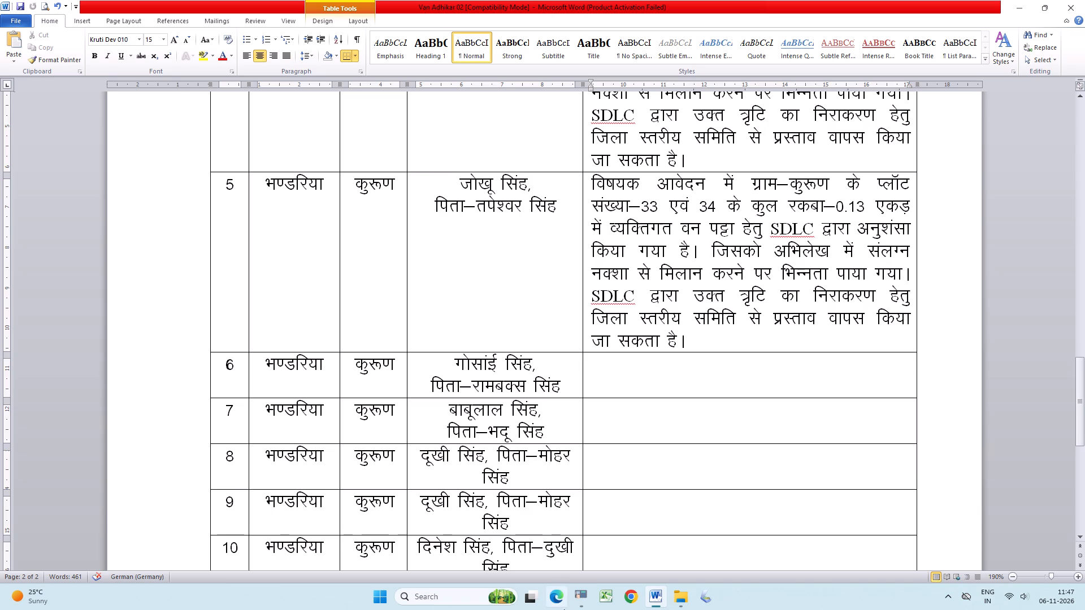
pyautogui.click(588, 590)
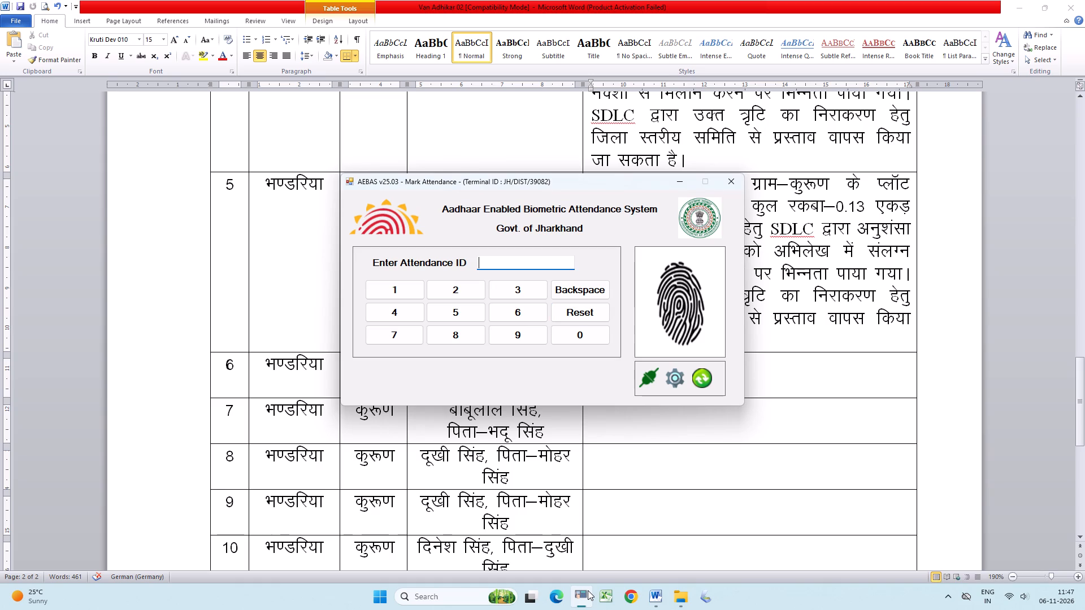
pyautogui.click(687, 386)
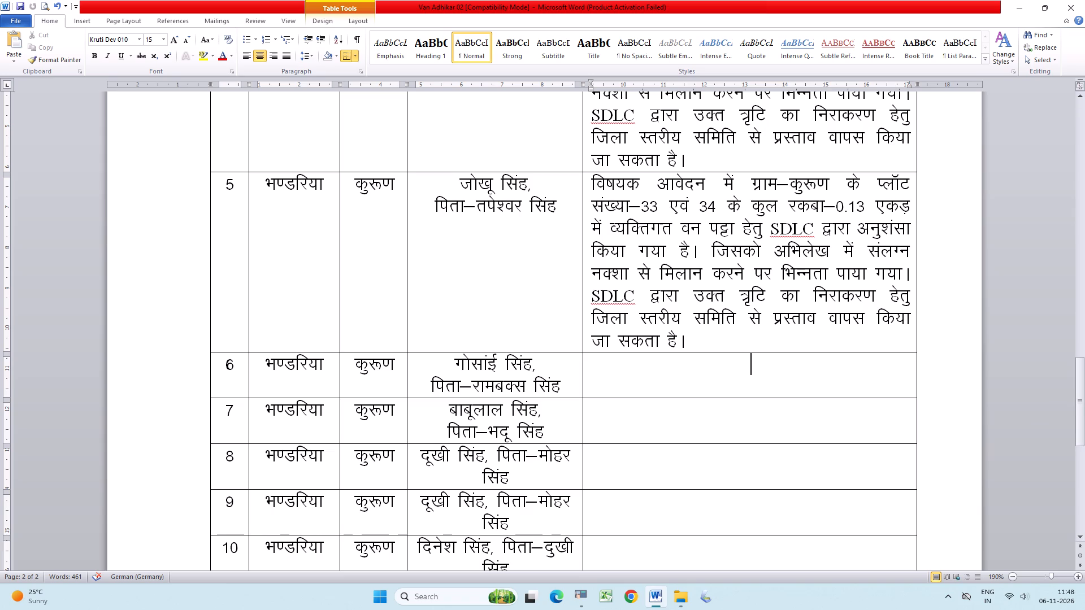
# Copy row 2's remark with plots 32, 34 एवं 35 and रकबा 0.22 into row 6's अभियुक्ति cell, and save the letter.
pyautogui.scroll(3, 739, 353)
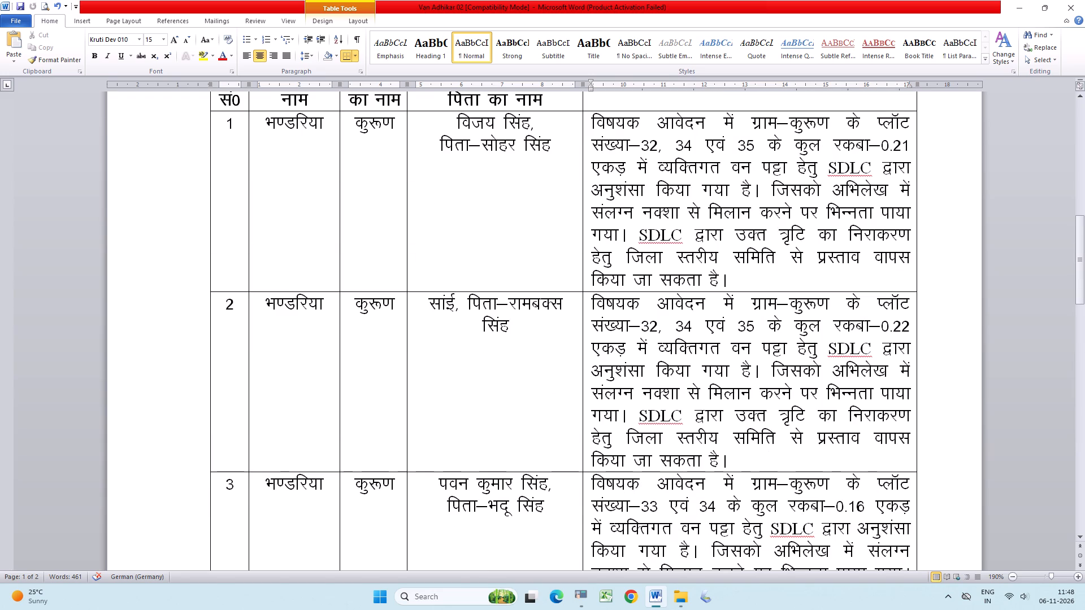
pyautogui.moveTo(590, 304); pyautogui.dragTo(619, 349)
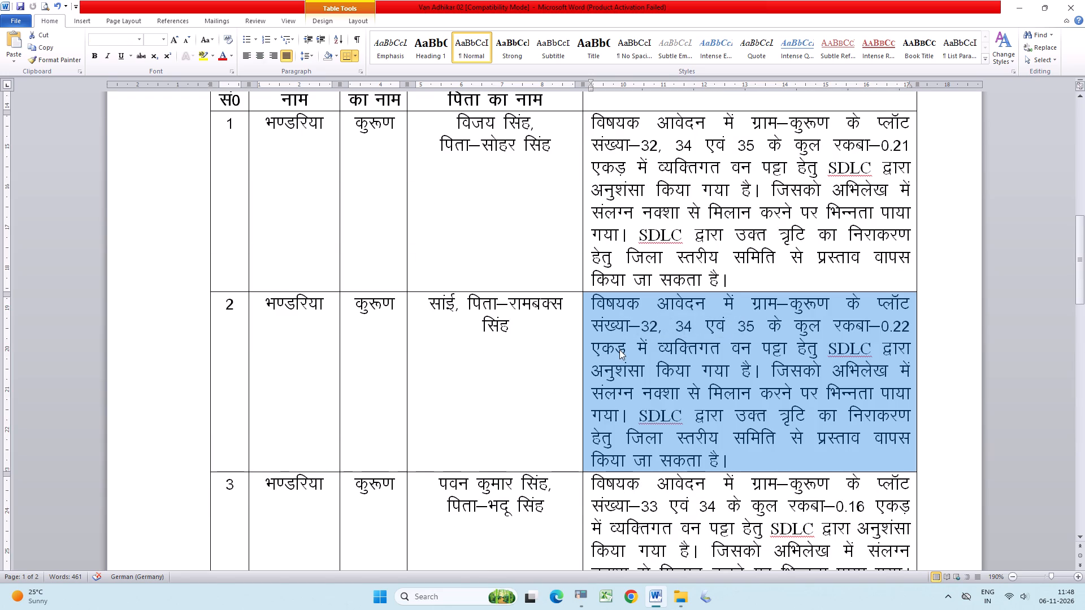
pyautogui.hotkey('ctrl', 'c')
pyautogui.scroll(-3, 709, 442)
pyautogui.click(715, 385)
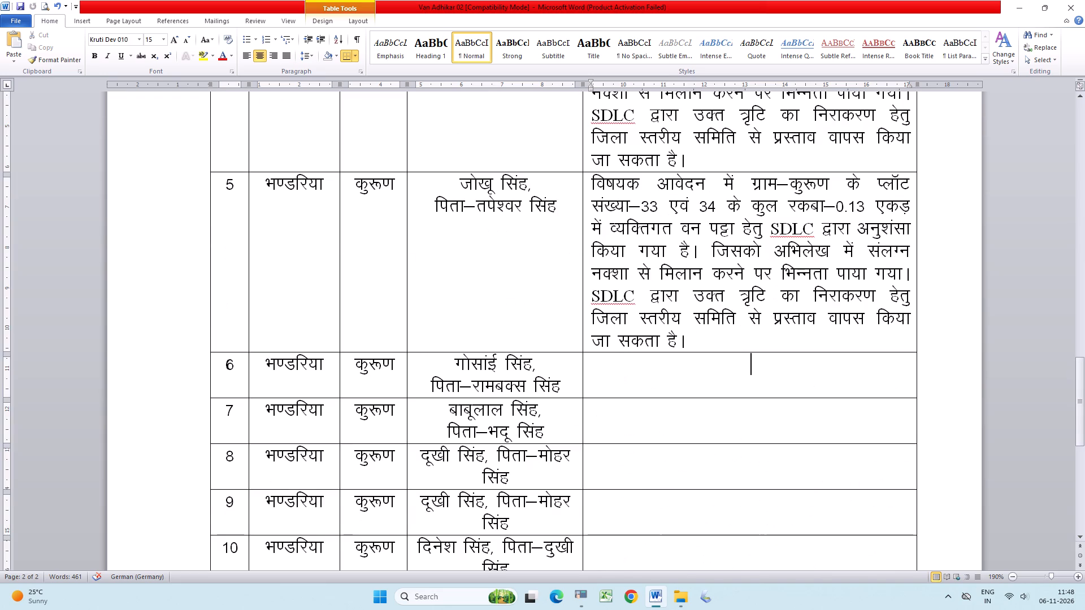
pyautogui.hotkey('ctrl', 'v')
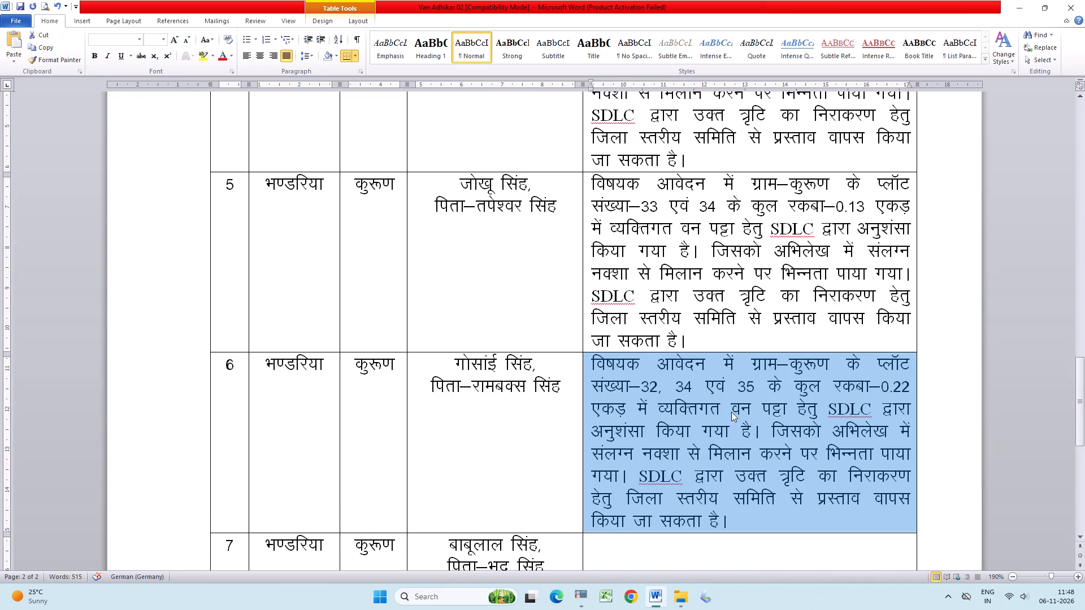
pyautogui.click(902, 379)
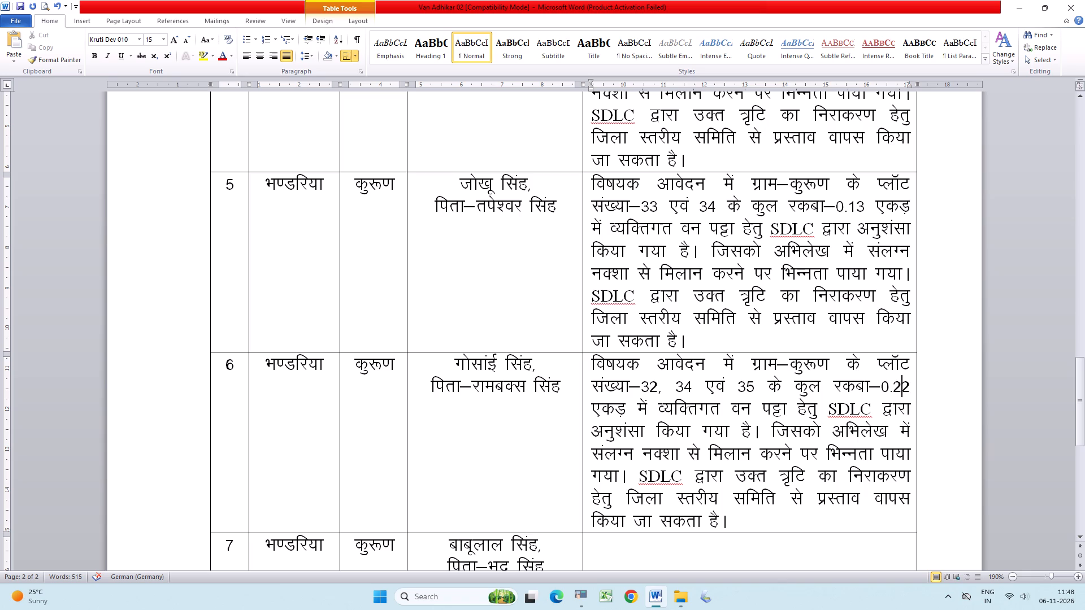
pyautogui.click(726, 460)
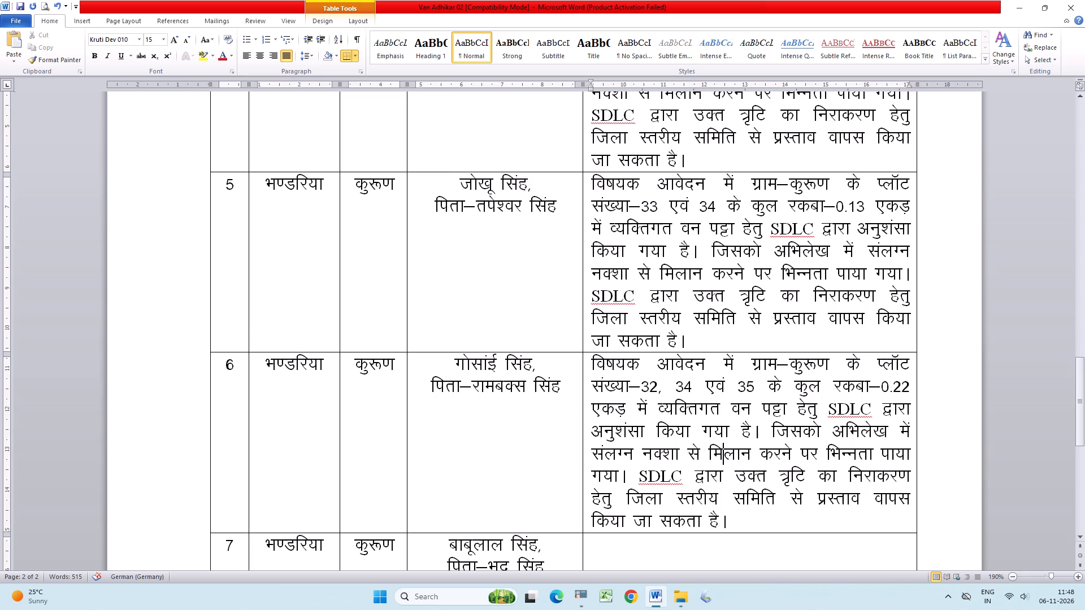
pyautogui.scroll(-1, 779, 454)
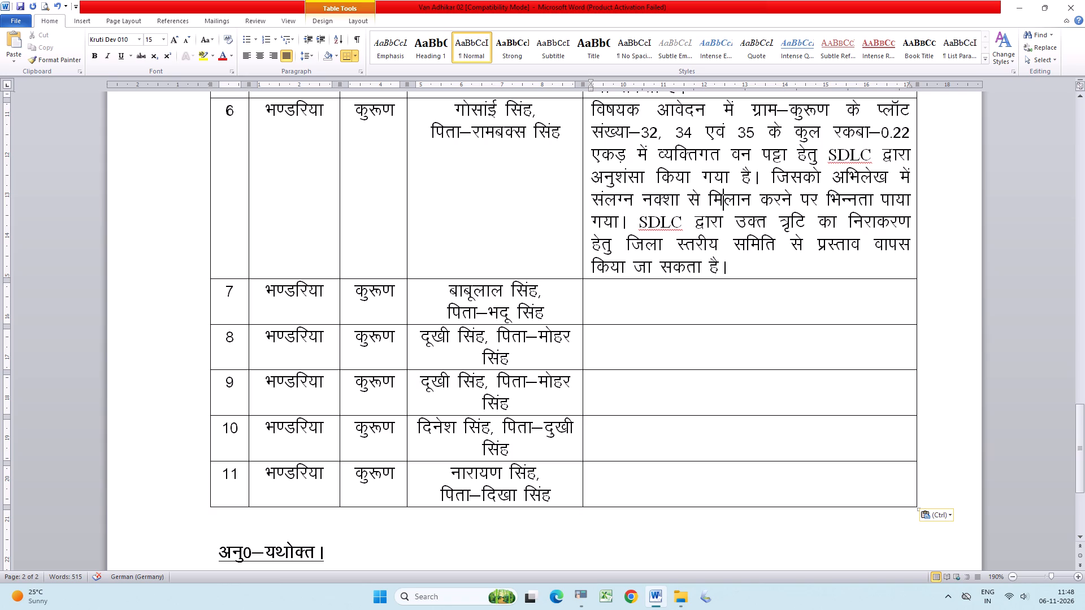
pyautogui.hotkey('ctrl', 's')
pyautogui.hotkey('ctrl', 's')
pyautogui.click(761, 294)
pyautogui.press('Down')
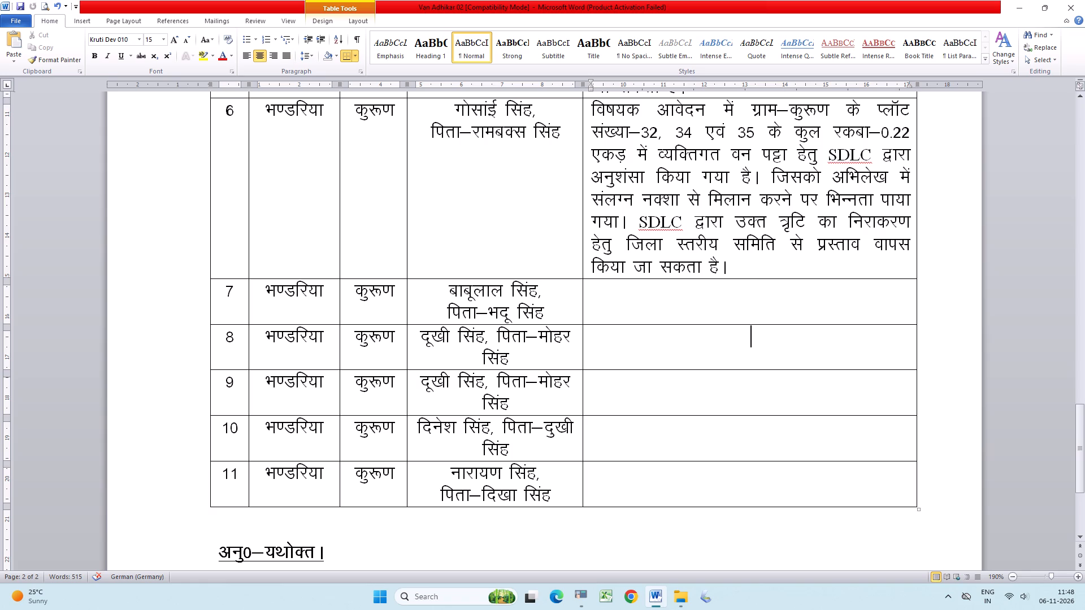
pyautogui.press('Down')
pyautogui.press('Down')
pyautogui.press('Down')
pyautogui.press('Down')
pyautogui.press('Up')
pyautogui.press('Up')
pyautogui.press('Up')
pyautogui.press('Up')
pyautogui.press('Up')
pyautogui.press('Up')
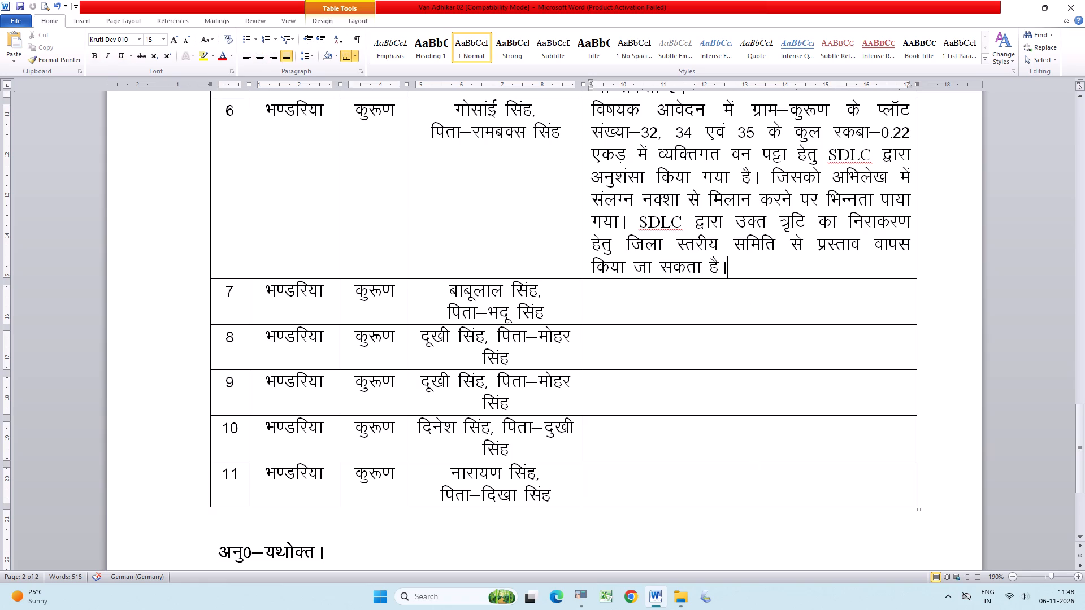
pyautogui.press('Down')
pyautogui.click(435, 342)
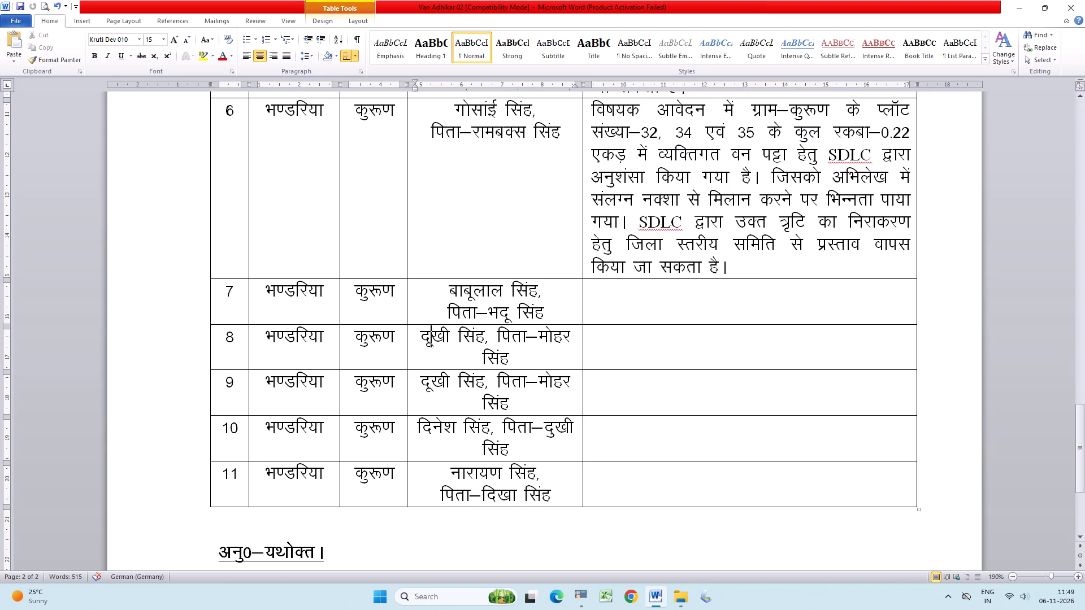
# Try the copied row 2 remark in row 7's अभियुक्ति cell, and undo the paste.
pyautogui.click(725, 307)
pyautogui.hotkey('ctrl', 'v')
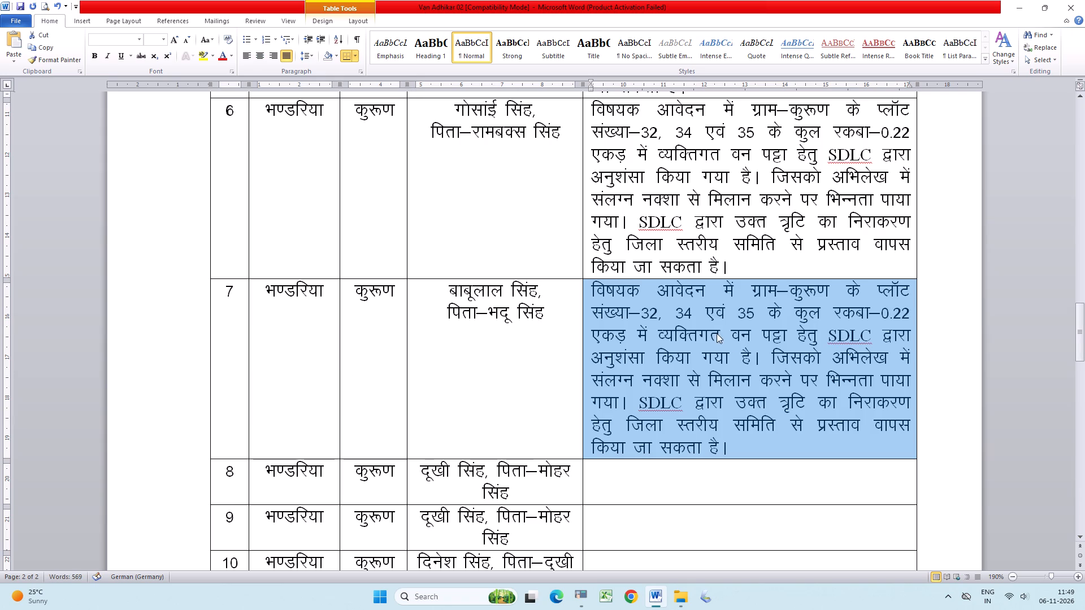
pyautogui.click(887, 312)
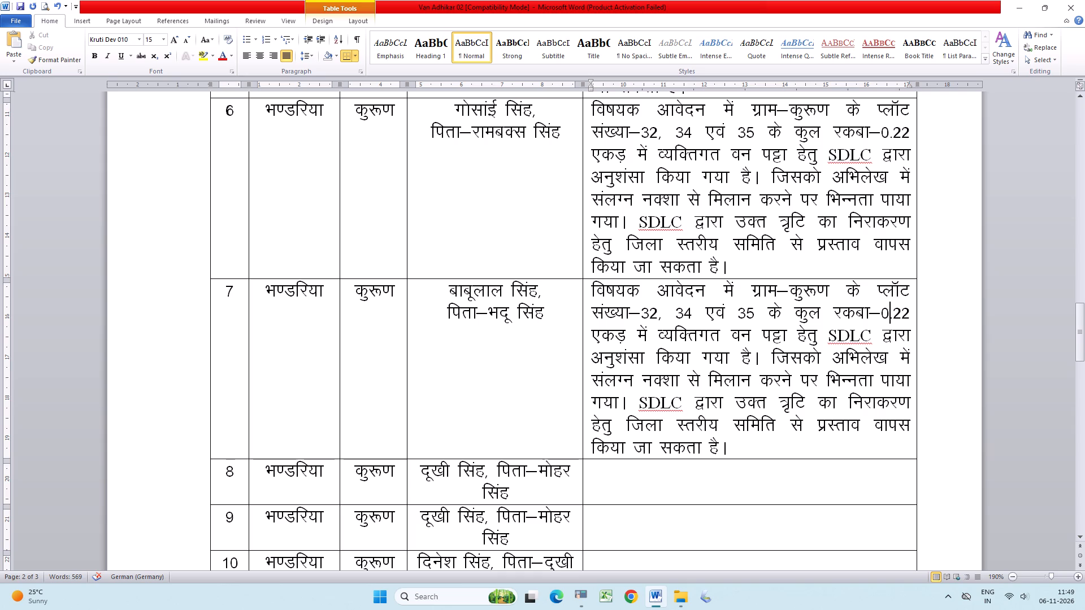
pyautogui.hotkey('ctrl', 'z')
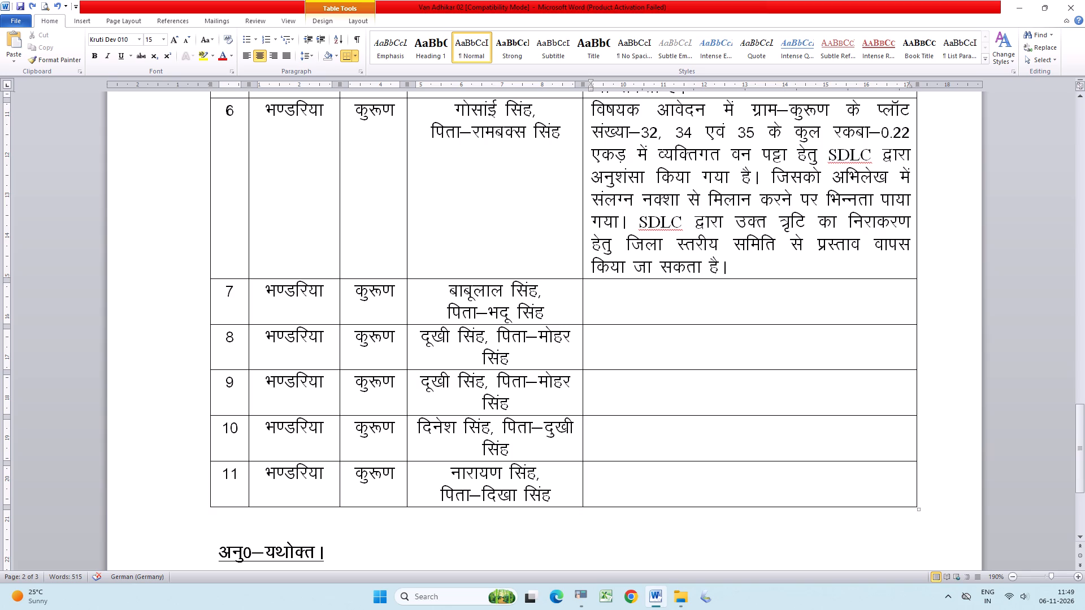
# Copy row 5's remark into row 7's अभियुक्ति cell, justify it, and set its रकबा value to 0.12.
pyautogui.scroll(1, 673, 306)
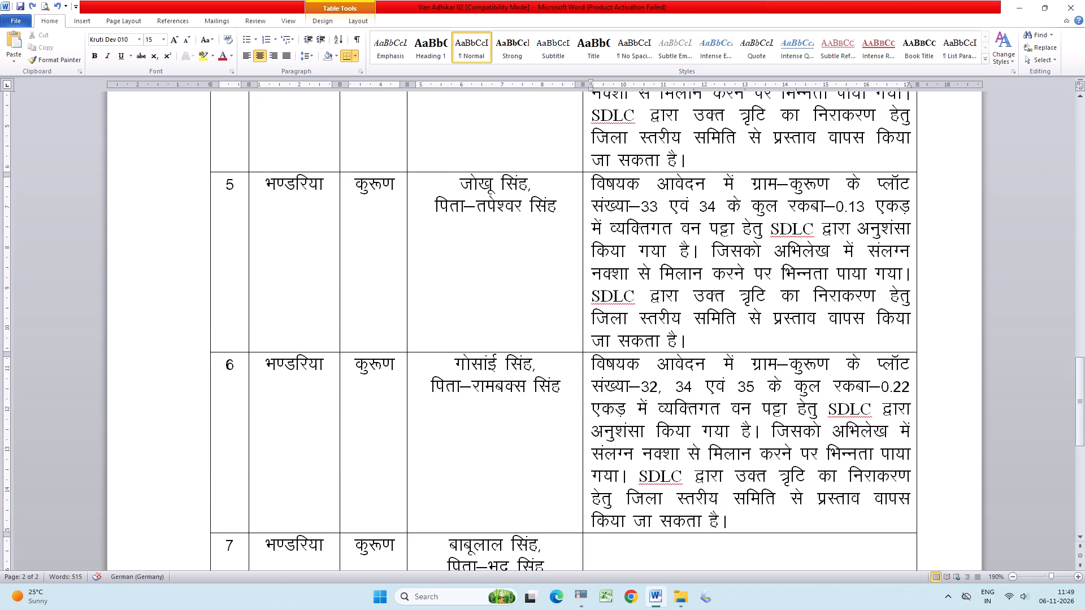
pyautogui.moveTo(594, 180); pyautogui.dragTo(685, 318)
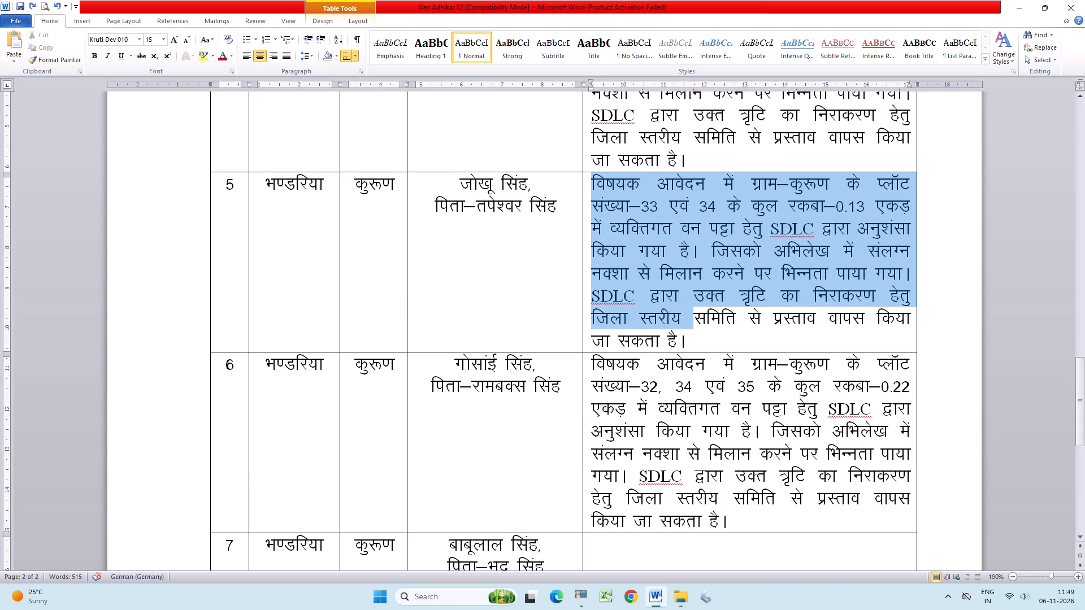
pyautogui.moveTo(685, 318); pyautogui.dragTo(691, 332)
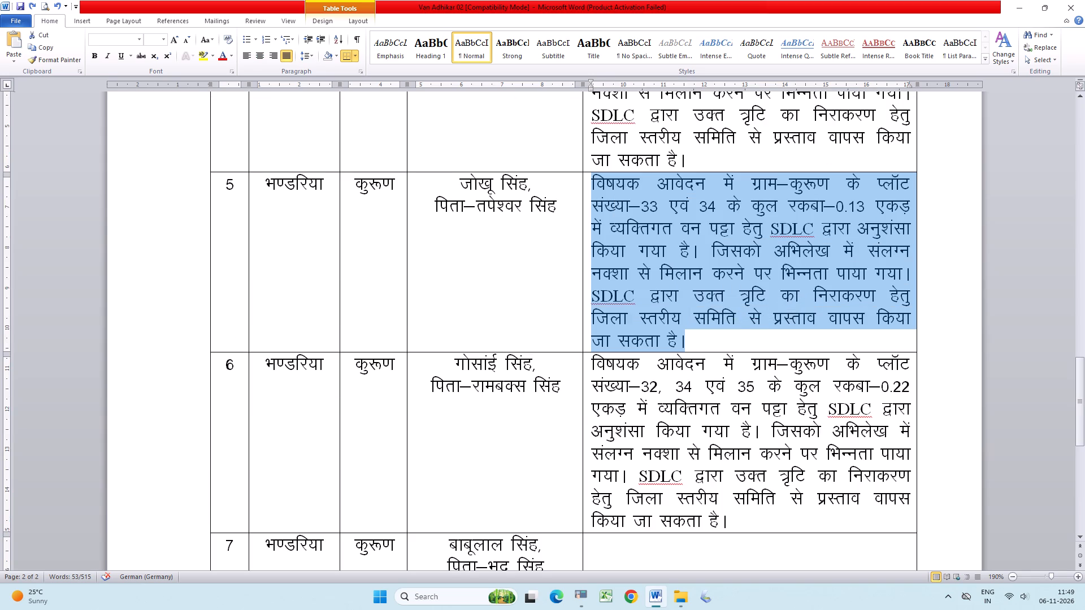
pyautogui.hotkey('ctrl', 'c')
pyautogui.hotkey('ctrl', 'c')
pyautogui.scroll(-1, 689, 334)
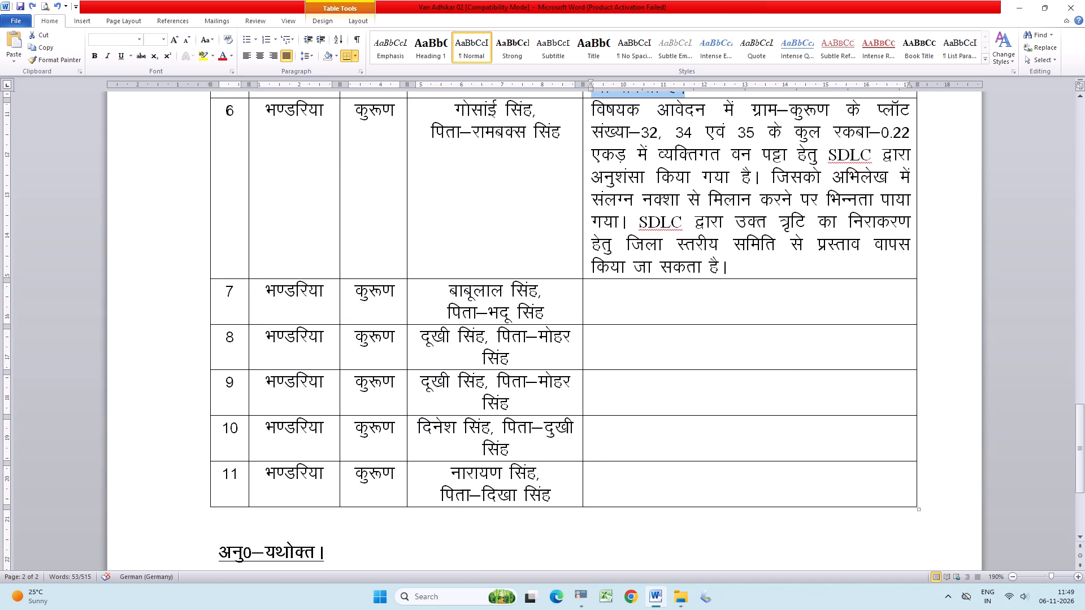
pyautogui.click(679, 306)
pyautogui.hotkey('ctrl', 'v')
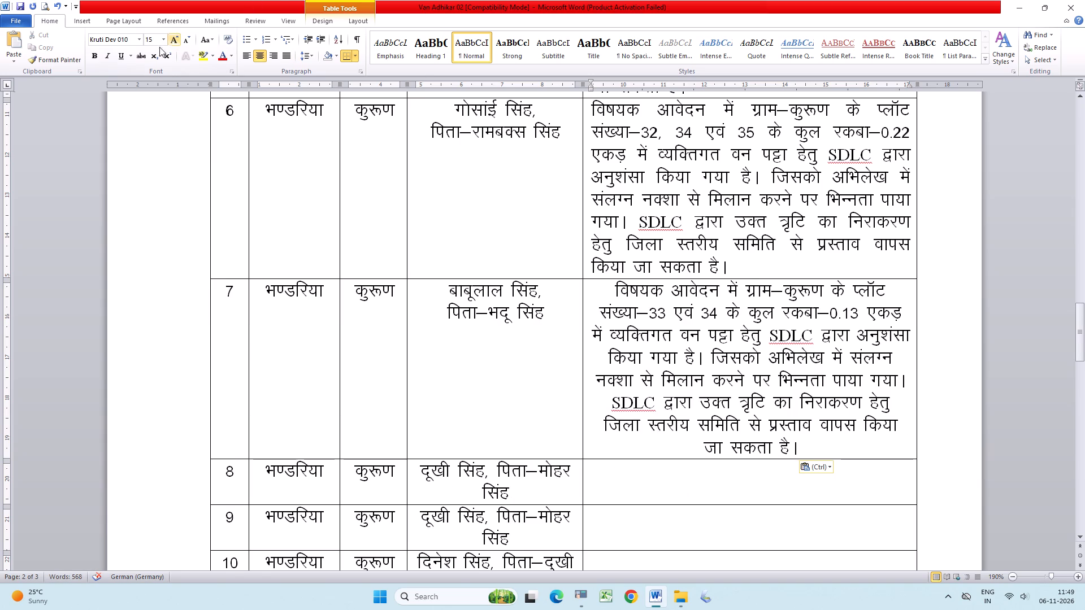
pyautogui.click(290, 57)
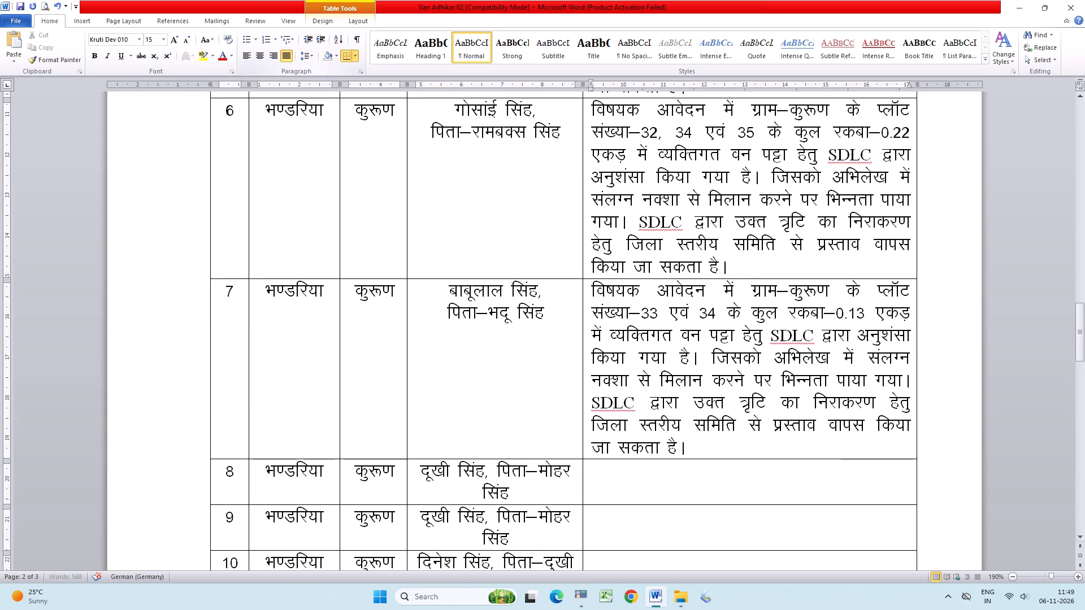
pyautogui.click(858, 306)
pyautogui.hotkey('shift', 'Right')
pyautogui.press('2')
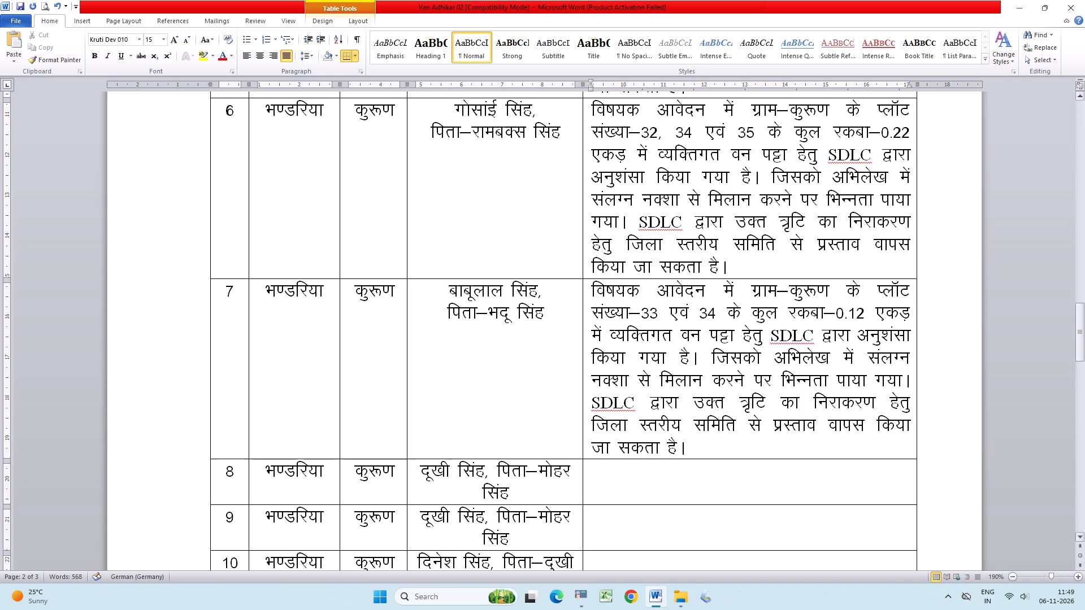
# Switch to the AEBAS Mark Attendance window and return to the letter.
pyautogui.click(585, 603)
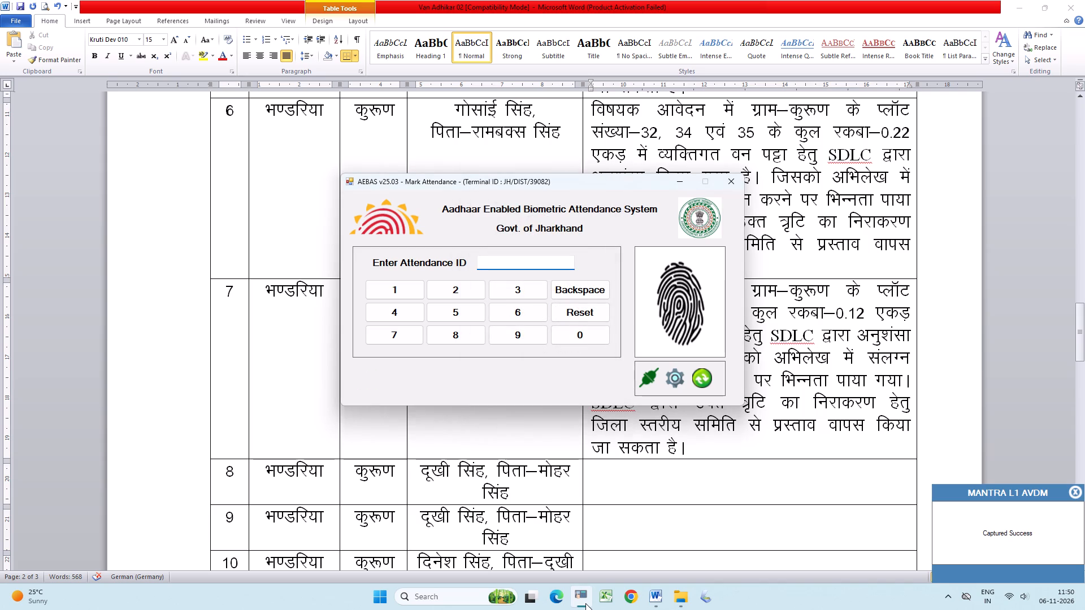
pyautogui.click(661, 482)
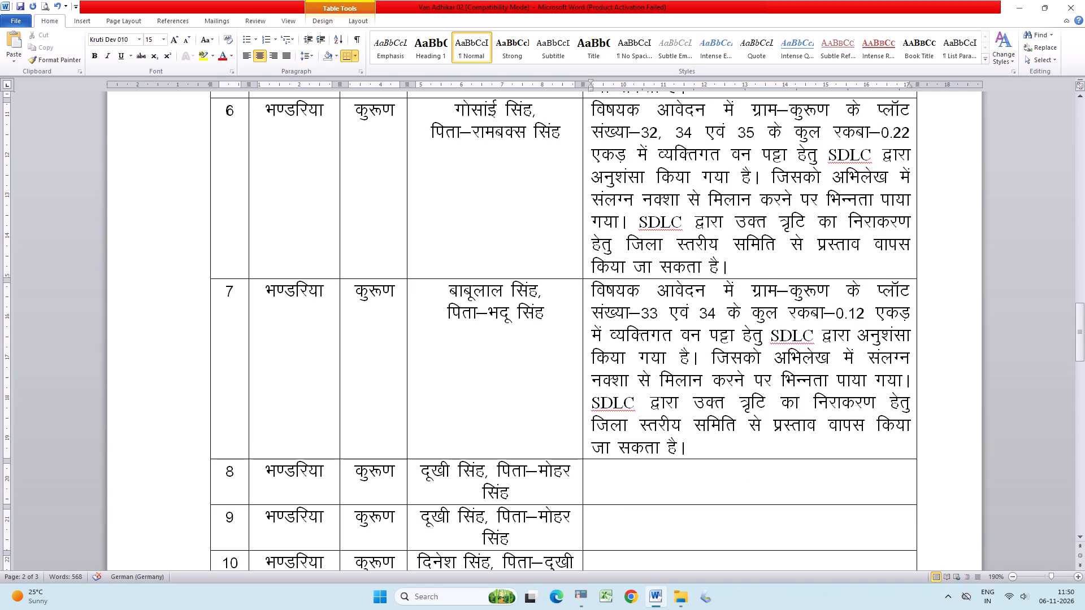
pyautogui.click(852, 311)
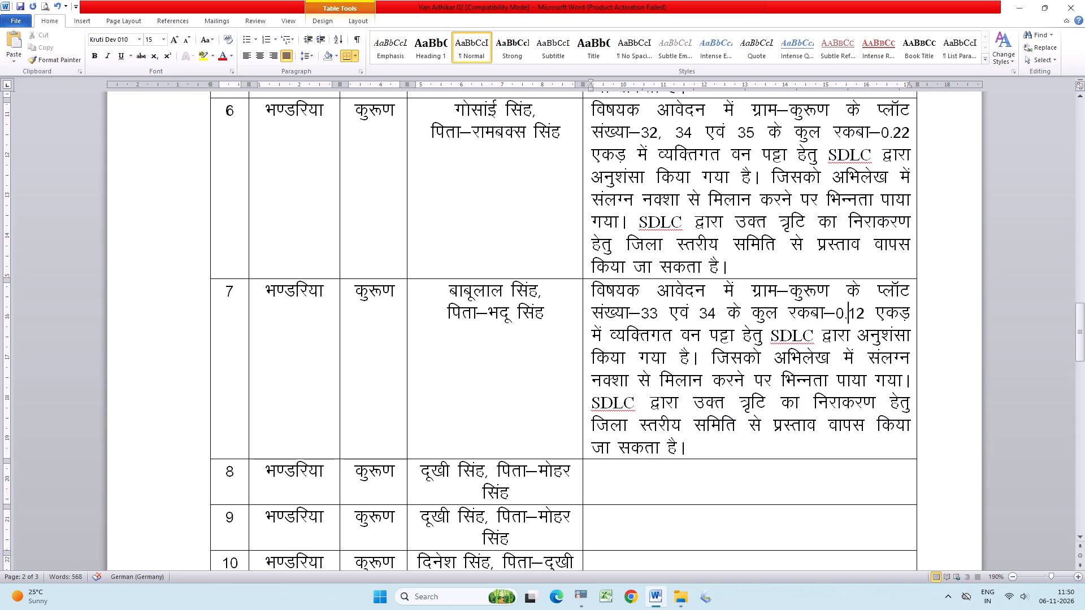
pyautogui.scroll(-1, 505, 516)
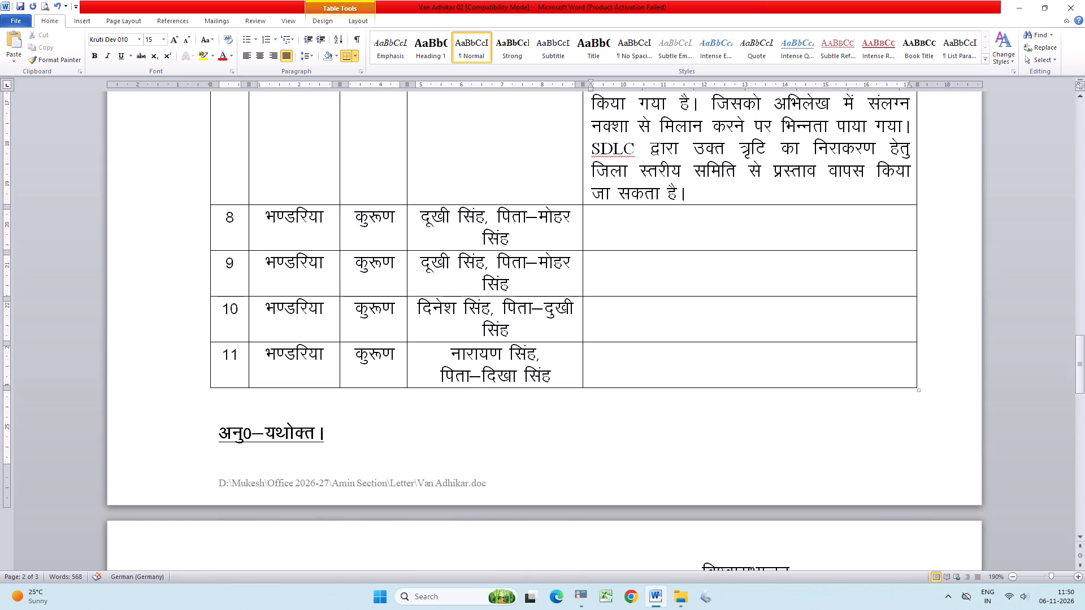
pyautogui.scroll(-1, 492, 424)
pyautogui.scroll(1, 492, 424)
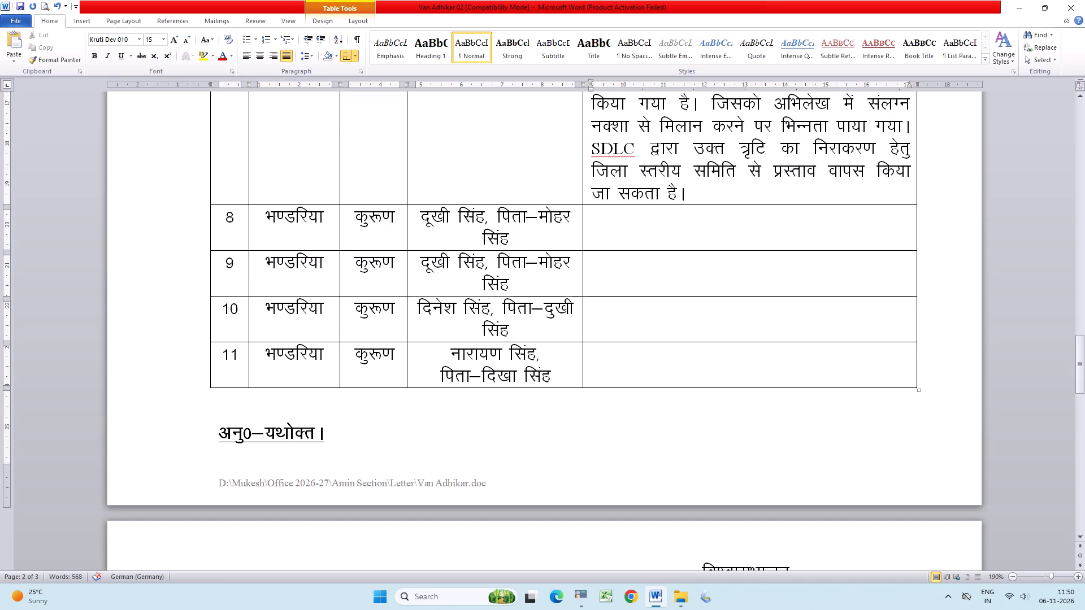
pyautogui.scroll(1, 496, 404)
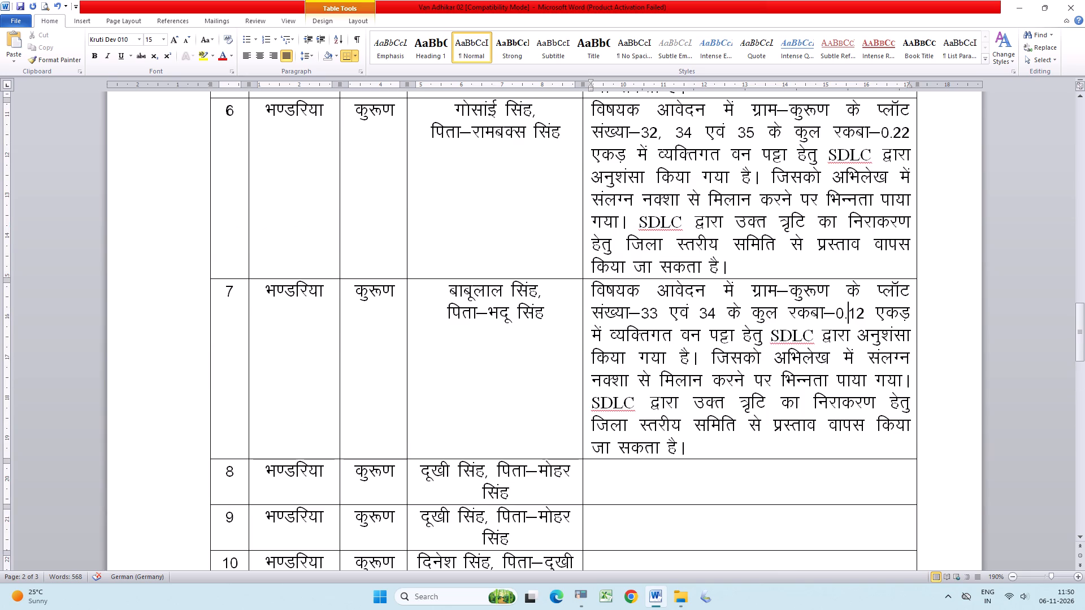
# Replace the claimant's first name in row 7 with केश्वर, leaving the father's name as it is.
pyautogui.moveTo(450, 292); pyautogui.dragTo(503, 284)
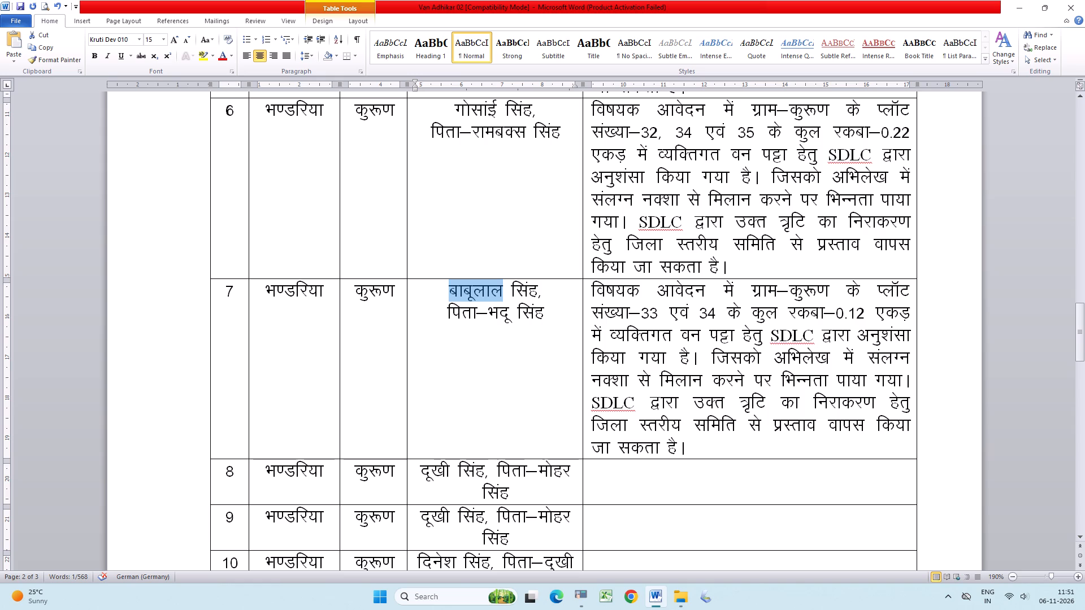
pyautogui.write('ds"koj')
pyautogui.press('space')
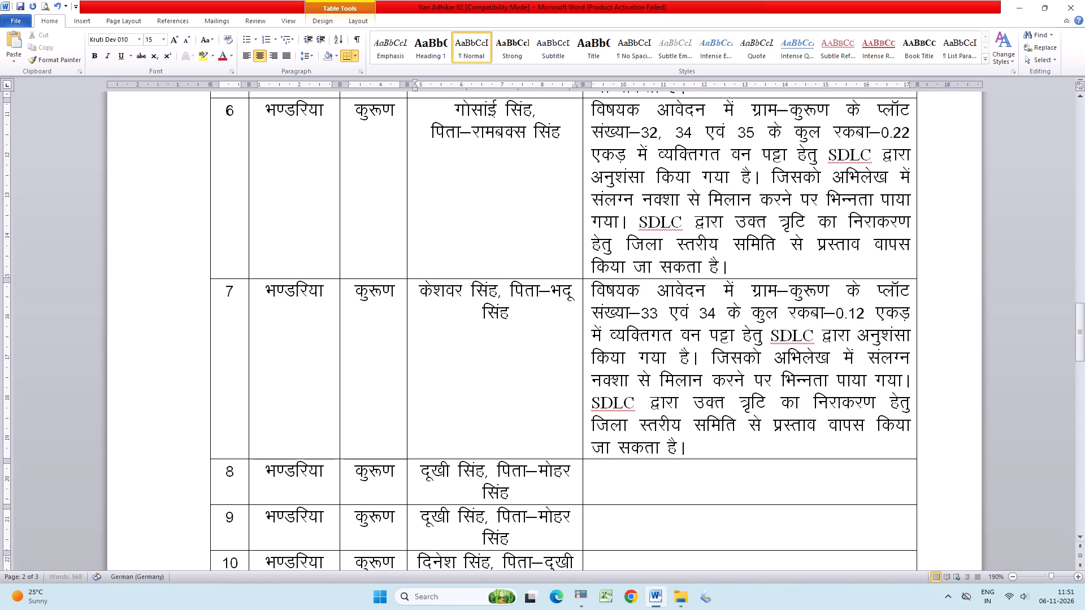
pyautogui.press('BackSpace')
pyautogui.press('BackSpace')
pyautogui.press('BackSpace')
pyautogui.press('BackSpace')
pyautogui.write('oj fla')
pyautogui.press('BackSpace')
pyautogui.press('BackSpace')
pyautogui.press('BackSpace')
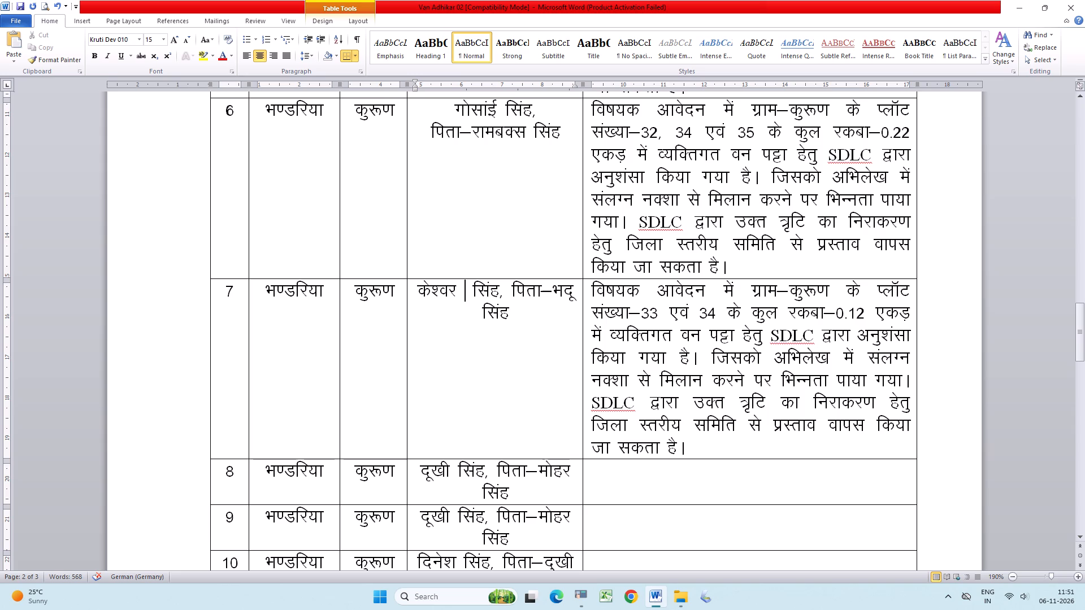
pyautogui.click(702, 441)
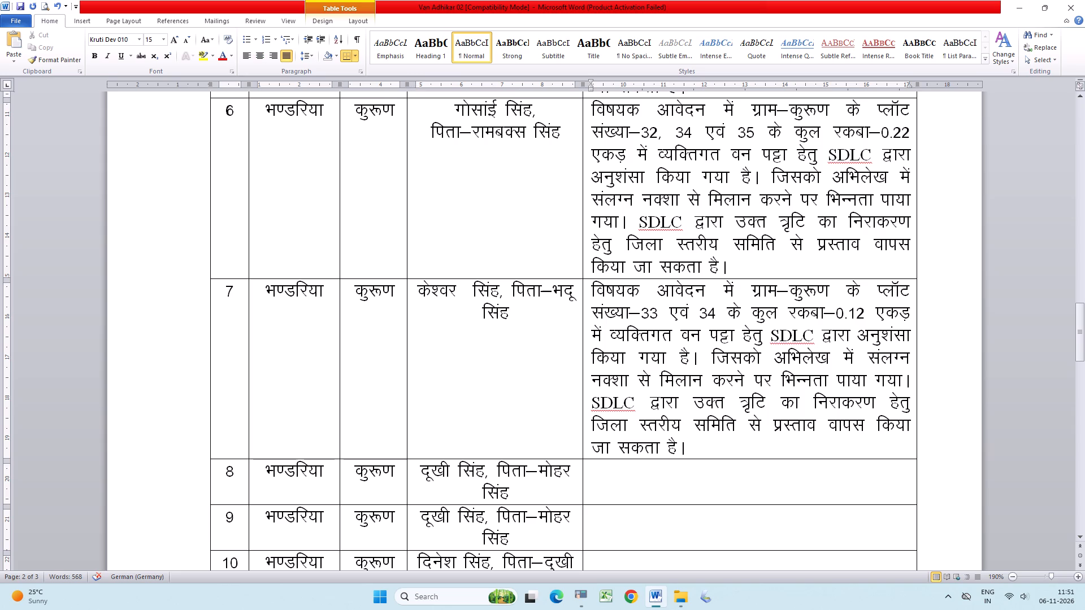
# Correct the spelling of the claimant's first name to दुखी in rows 8 and 9.
pyautogui.click(658, 476)
pyautogui.moveTo(1084, 320); pyautogui.dragTo(1084, 339)
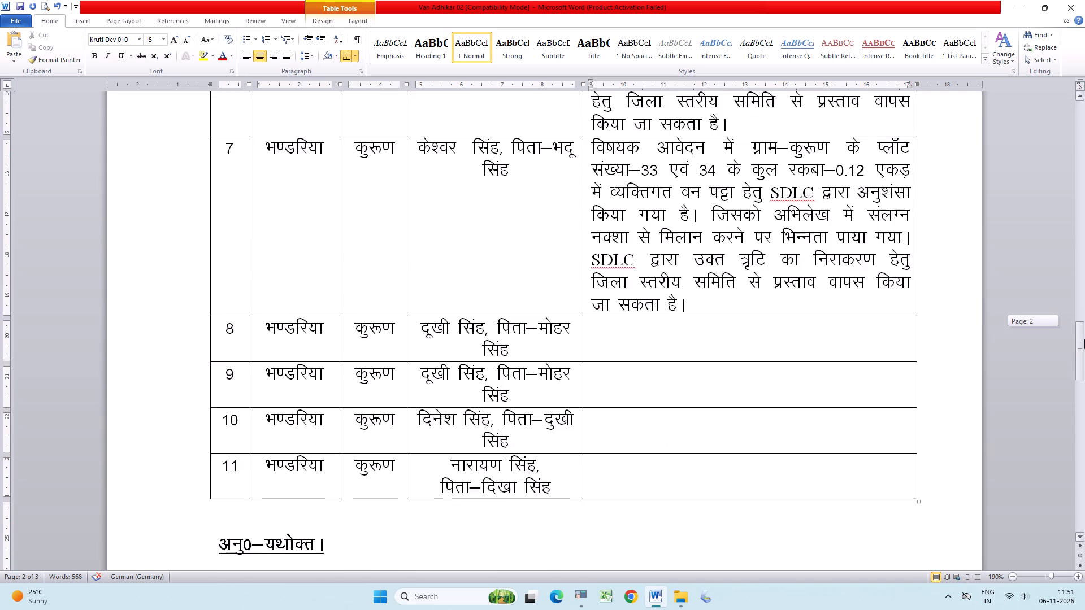
pyautogui.moveTo(1084, 339); pyautogui.dragTo(1084, 348)
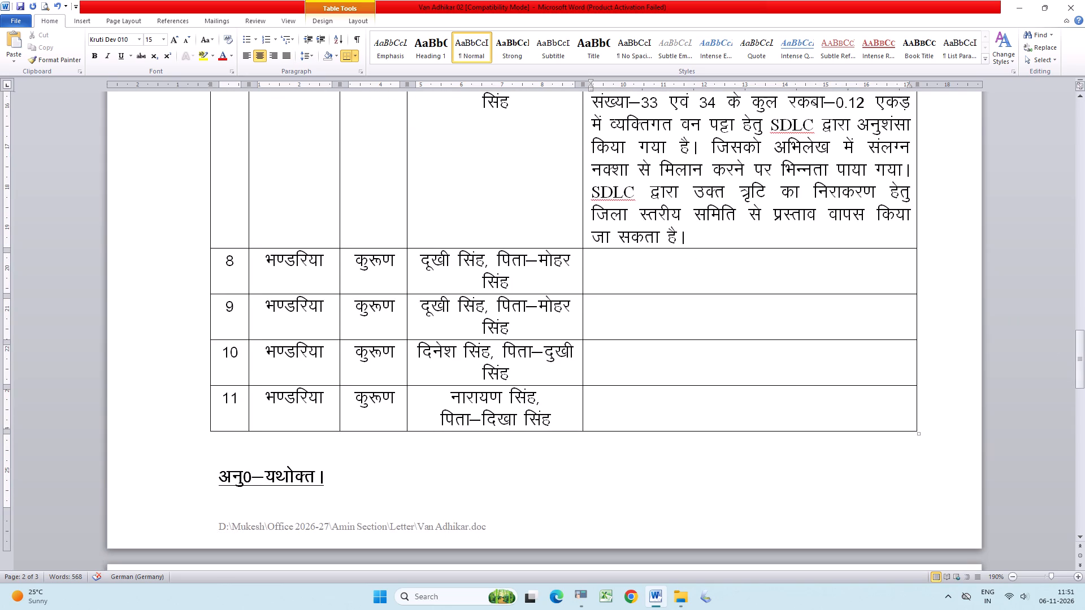
pyautogui.click(435, 260)
pyautogui.press('BackSpace')
pyautogui.press('q')
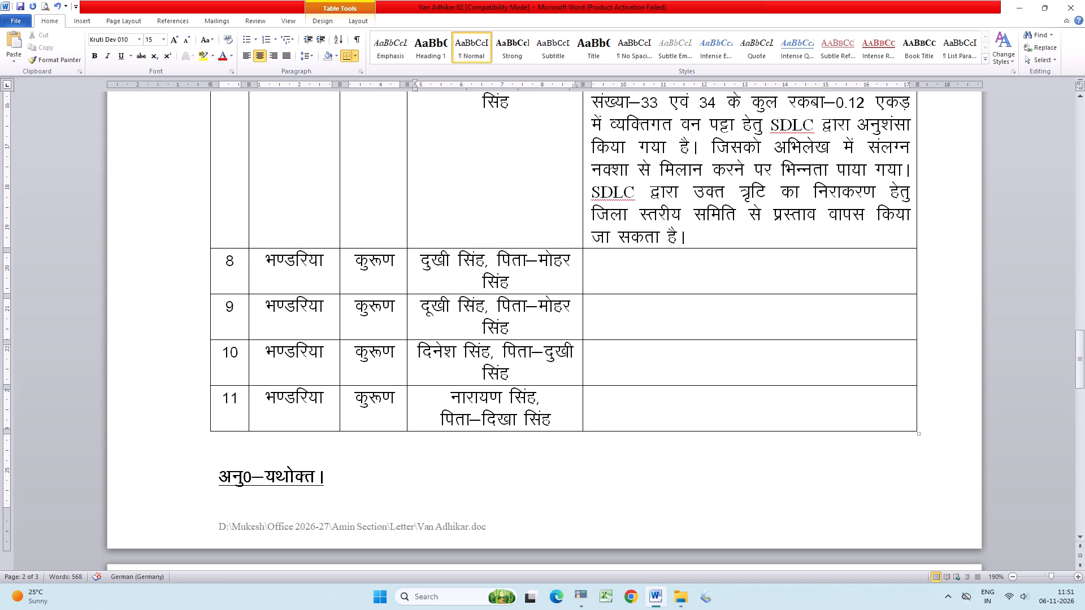
pyautogui.click(435, 311)
pyautogui.press('BackSpace')
pyautogui.press('q')
# Review the remarks and रकबा values from row 6 up to row 4, along with row 4's claimant name.
pyautogui.scroll(1, 435, 311)
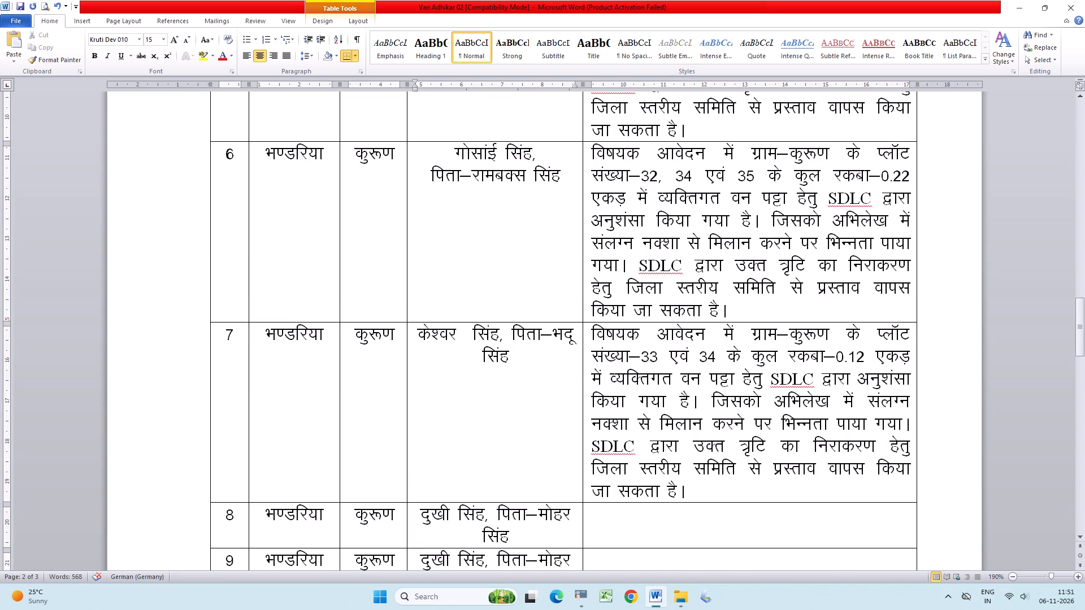
pyautogui.click(906, 172)
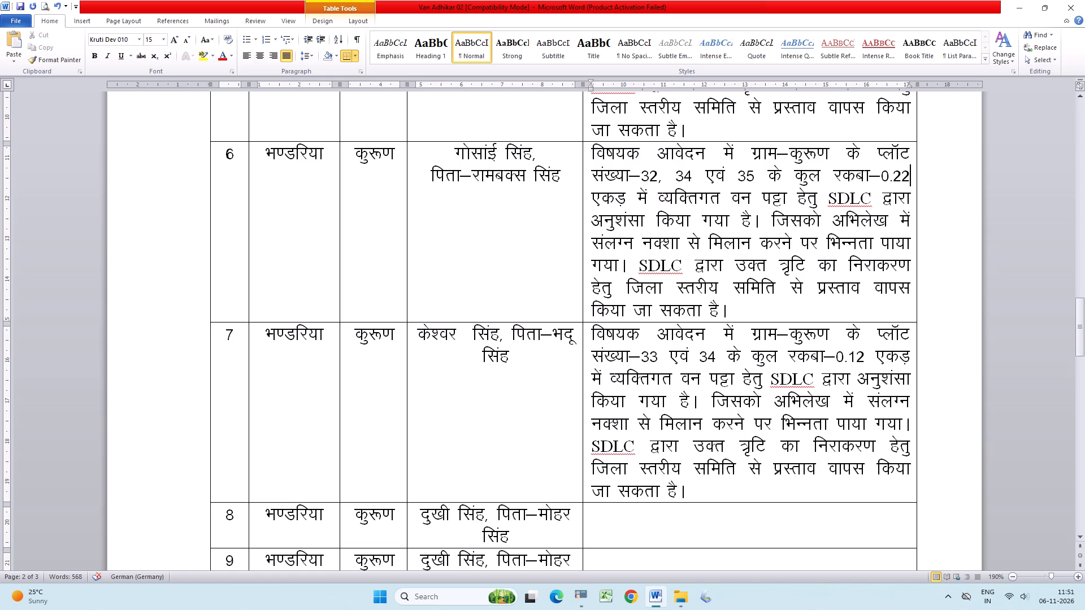
pyautogui.scroll(1, 686, 233)
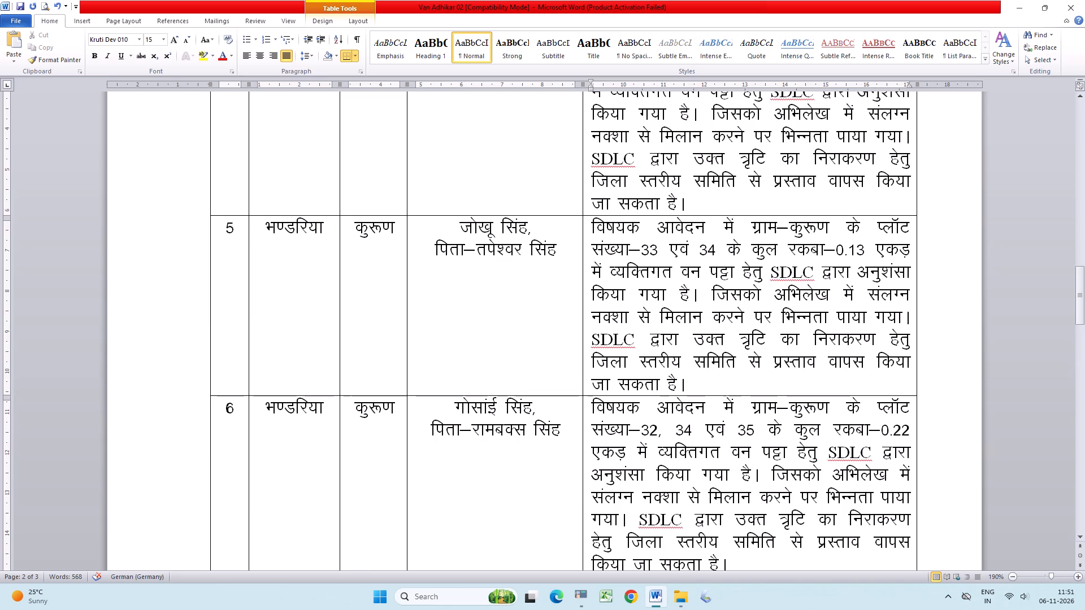
pyautogui.scroll(1, 664, 259)
pyautogui.click(661, 346)
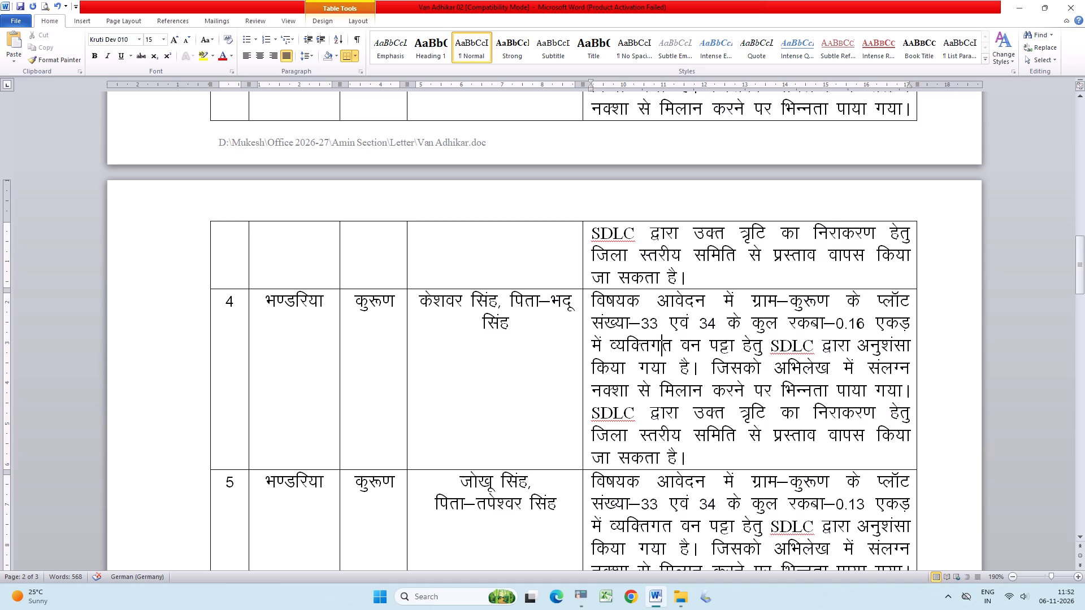
pyautogui.moveTo(419, 297); pyautogui.dragTo(445, 308)
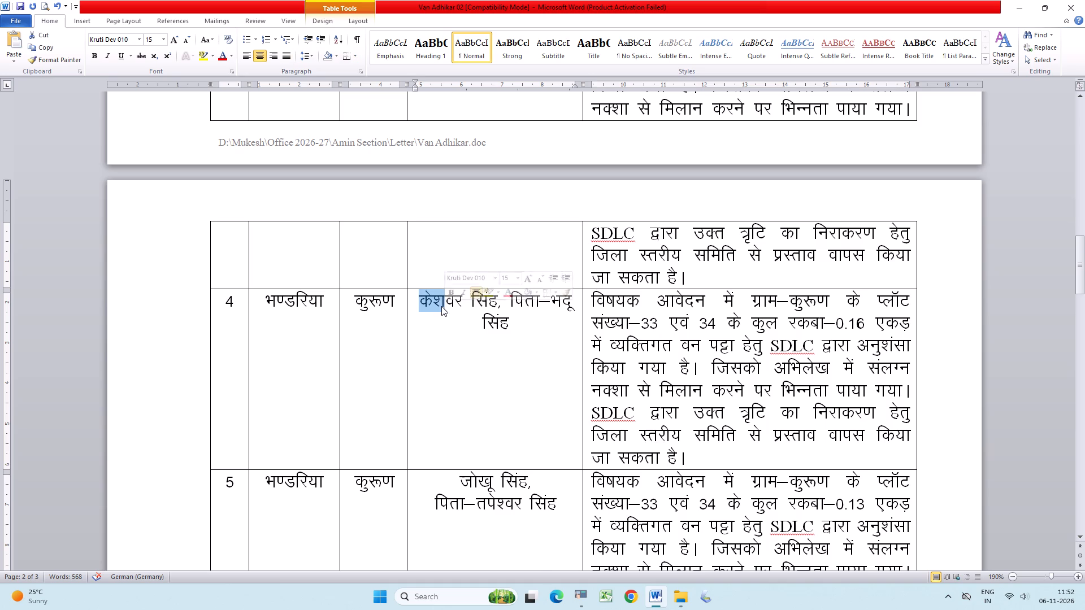
pyautogui.click(441, 306)
pyautogui.click(416, 317)
pyautogui.moveTo(419, 303); pyautogui.dragTo(463, 298)
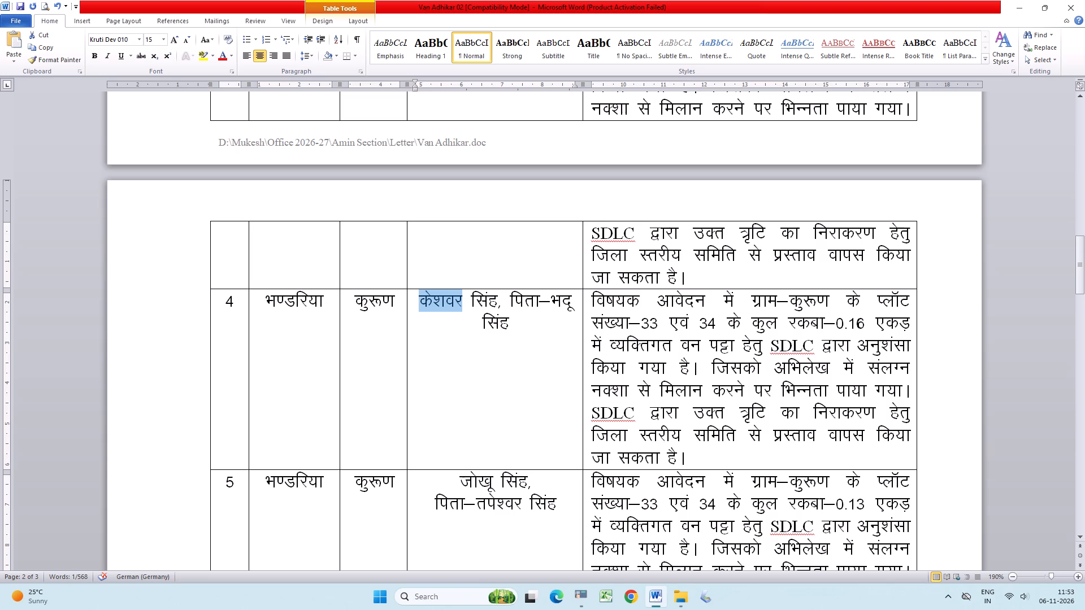
pyautogui.click(865, 326)
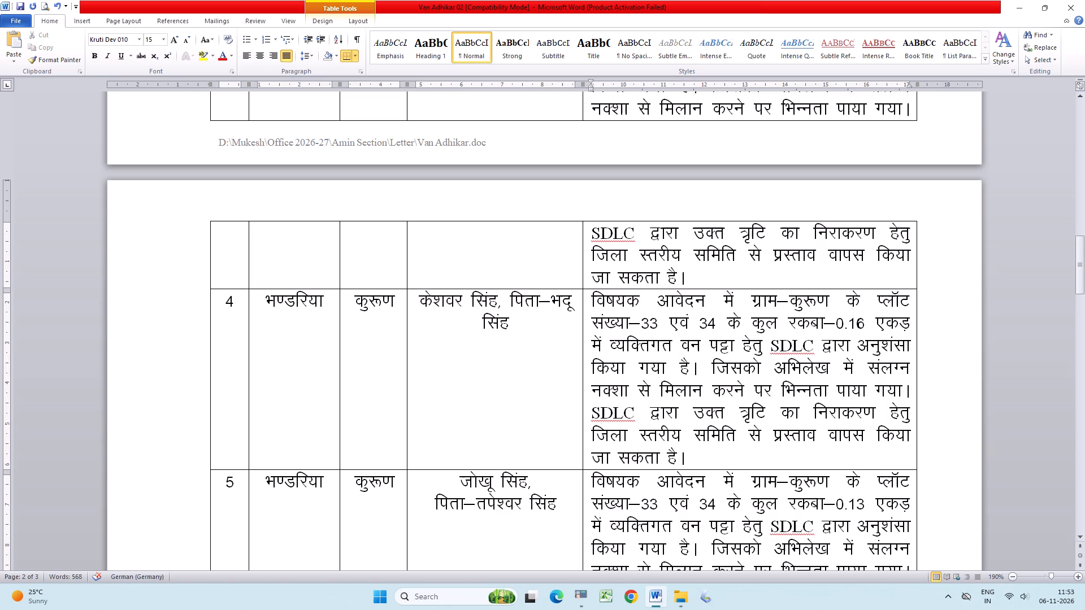
# Copy row 4's entire अभियुक्ति remark.
pyautogui.moveTo(593, 299); pyautogui.dragTo(719, 462)
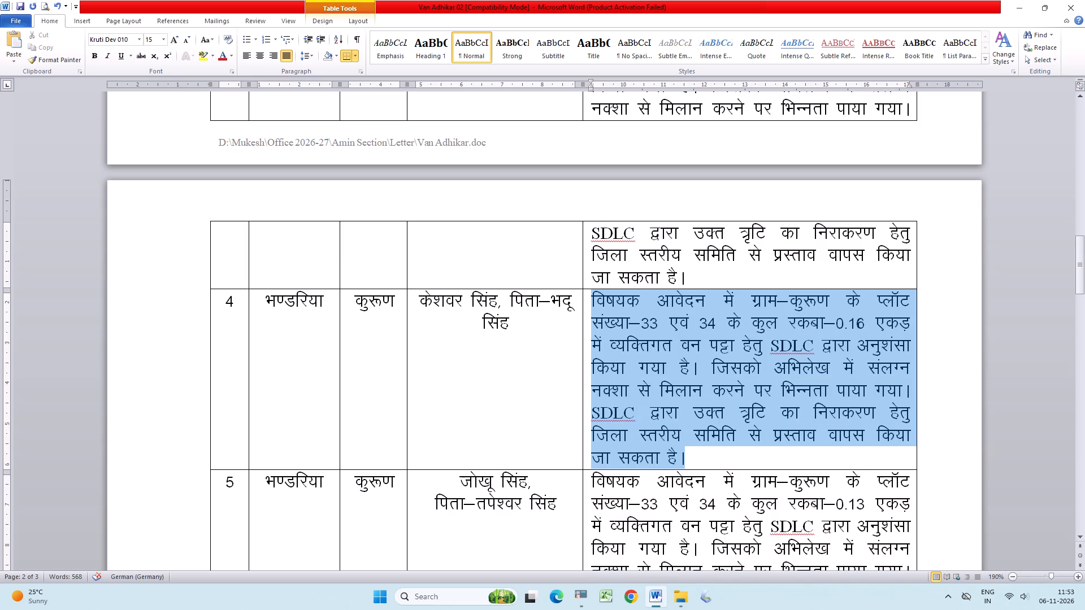
pyautogui.moveTo(719, 462); pyautogui.dragTo(686, 446)
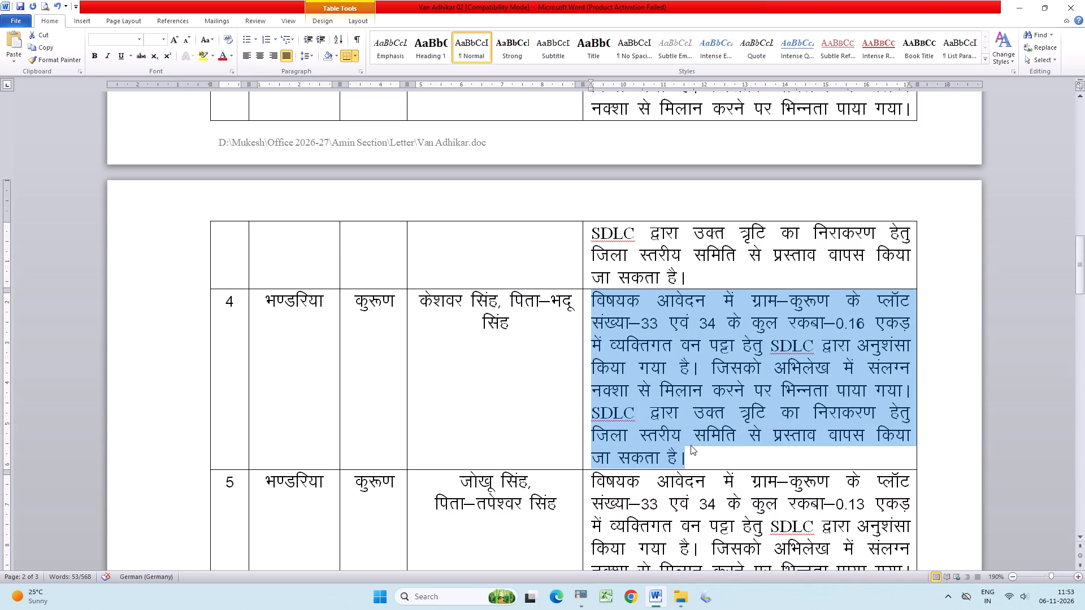
pyautogui.hotkey('ctrl', 'c')
# Set the रकबा value in row 4's remark to 0.12.
pyautogui.click(858, 326)
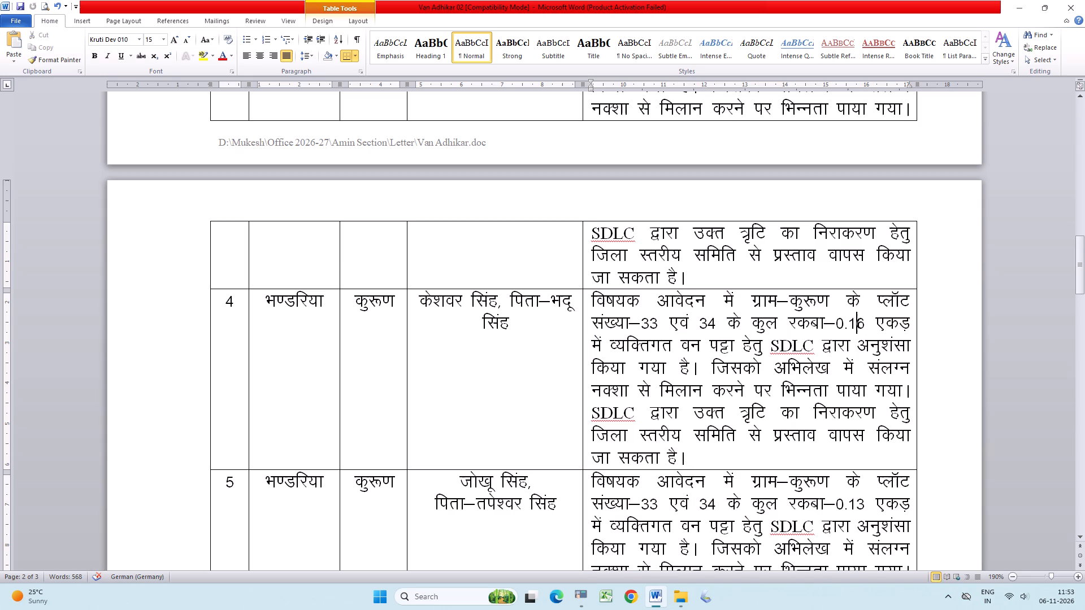
pyautogui.press('Delete')
pyautogui.press('2')
pyautogui.scroll(-1, 802, 432)
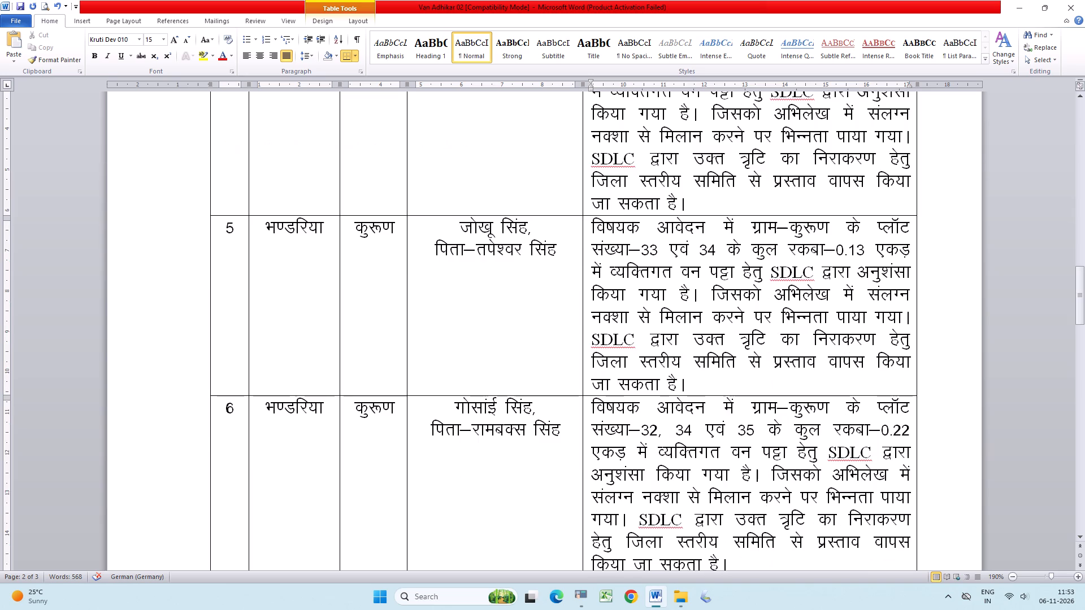
# Change the claimant's first name in row 7 to बाबूलाल.
pyautogui.scroll(-2, 623, 383)
pyautogui.scroll(1, 626, 397)
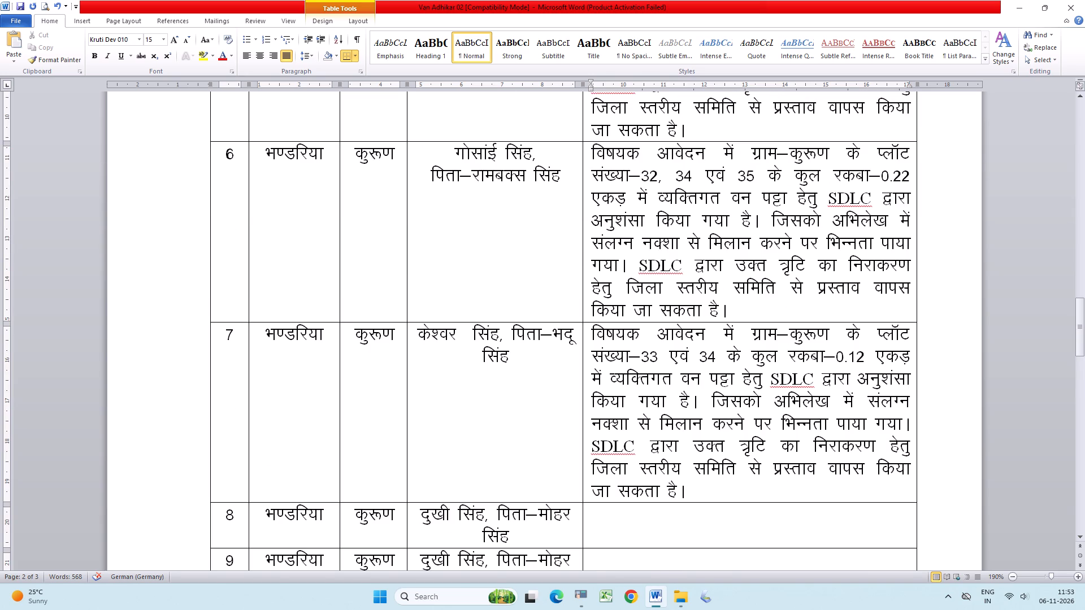
pyautogui.moveTo(419, 329); pyautogui.dragTo(459, 332)
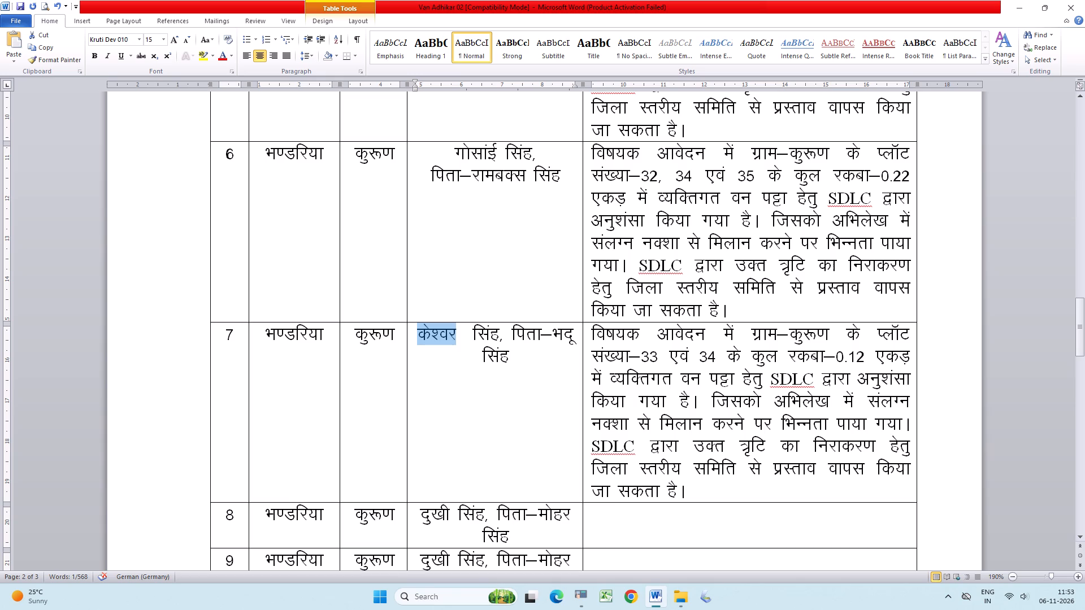
pyautogui.write('ck')
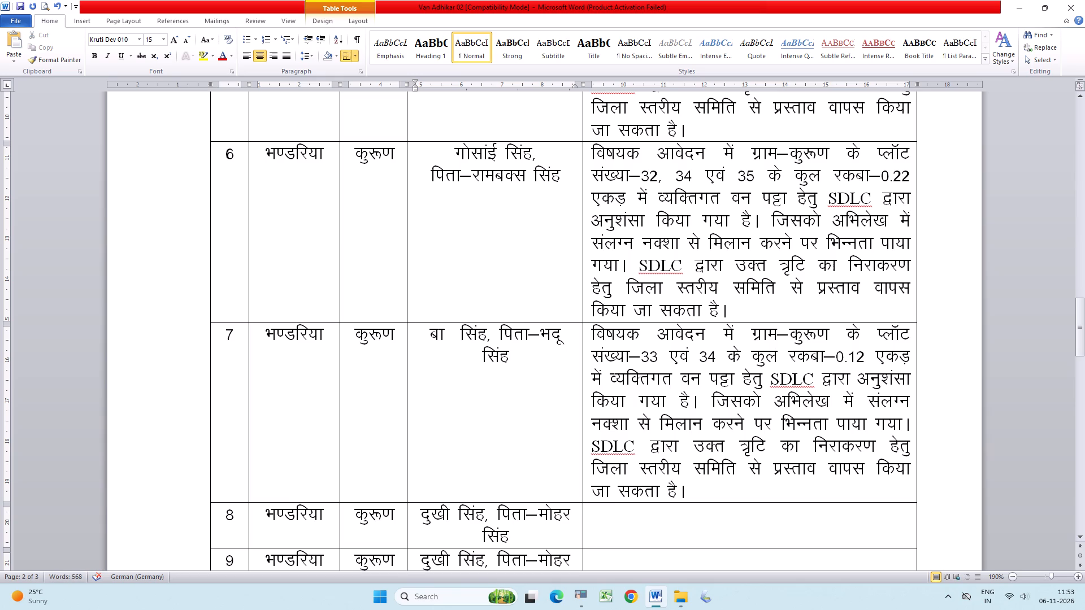
pyautogui.write('cqyky')
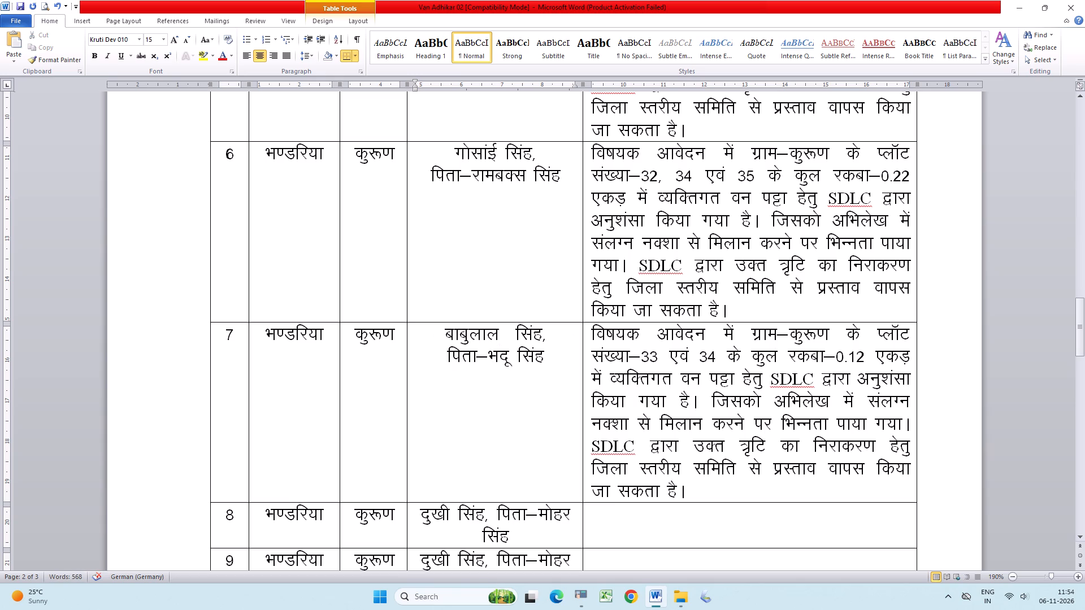
pyautogui.click(472, 342)
pyautogui.press('BackSpace')
pyautogui.press('w')
# Replace row 7's entire अभियुक्ति remark with the copied remark for plots 33 एवं 34, रकबा 0.16.
pyautogui.moveTo(595, 330); pyautogui.dragTo(692, 497)
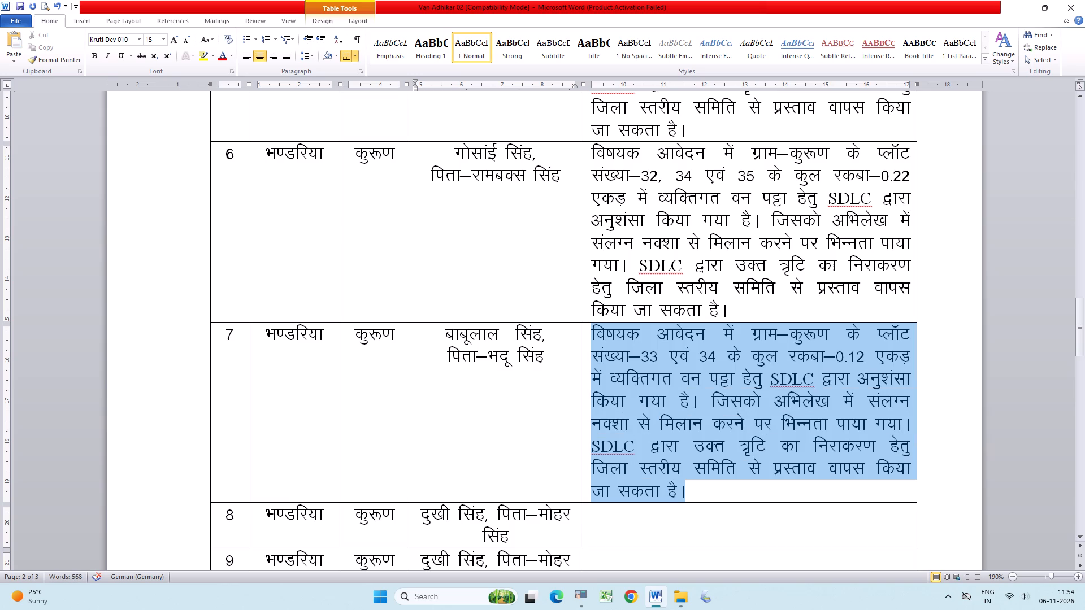
pyautogui.moveTo(692, 497); pyautogui.dragTo(689, 490)
pyautogui.hotkey('ctrl', 'v')
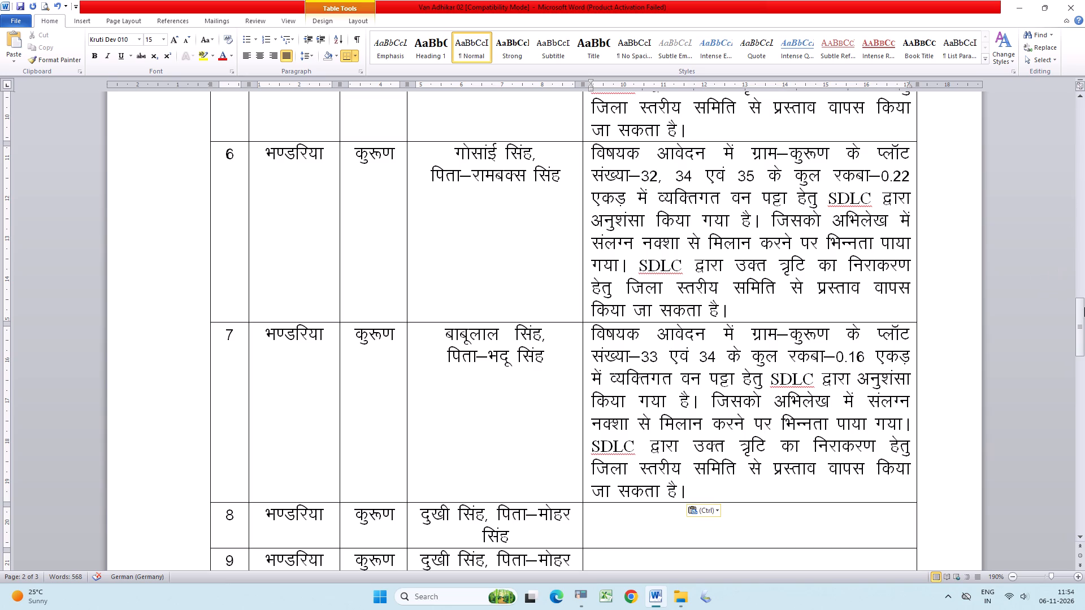
# Paste the copied remark into row 8's empty अभियुक्ति cell.
pyautogui.moveTo(1084, 320); pyautogui.dragTo(1084, 351)
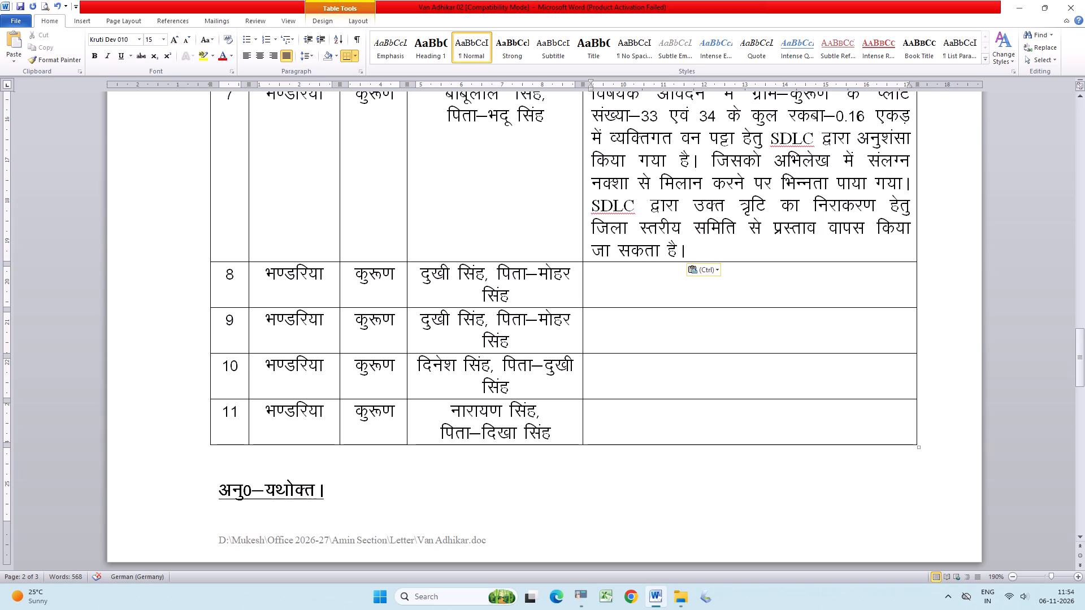
pyautogui.click(627, 289)
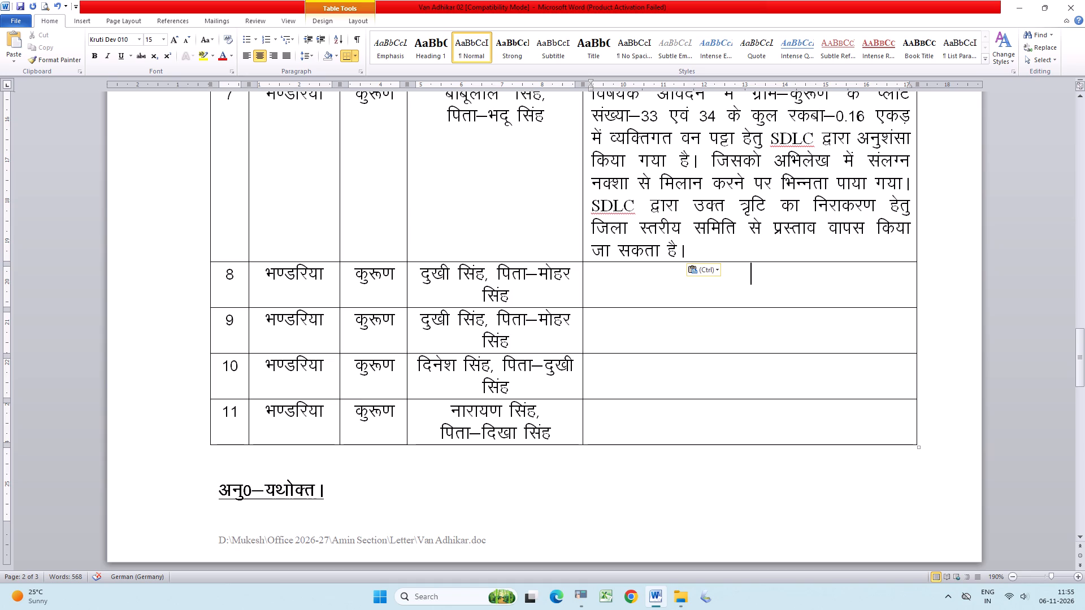
pyautogui.click(626, 293)
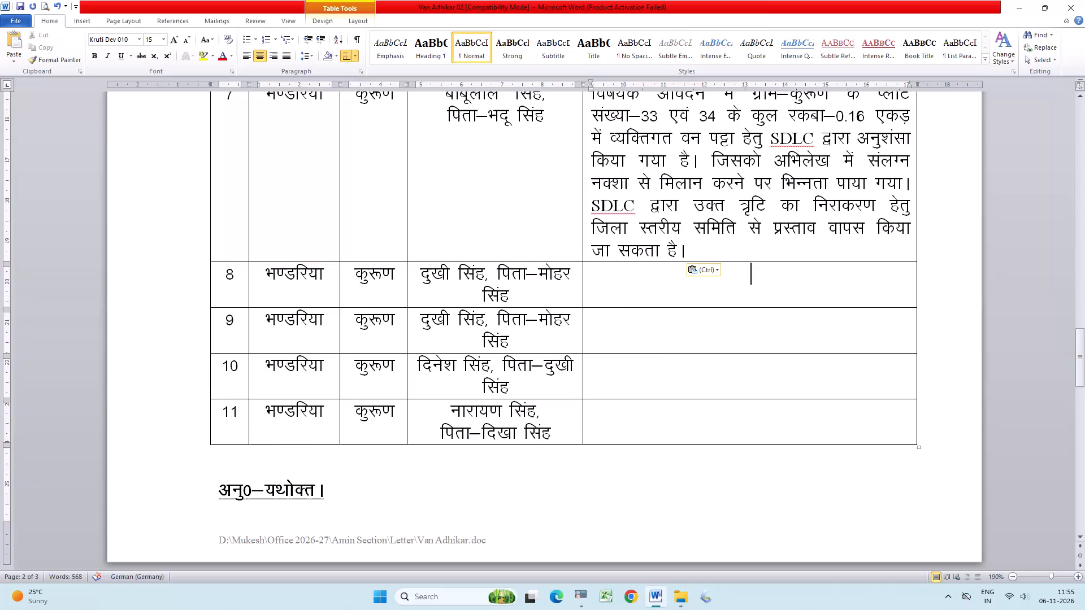
pyautogui.hotkey('ctrl', 'v')
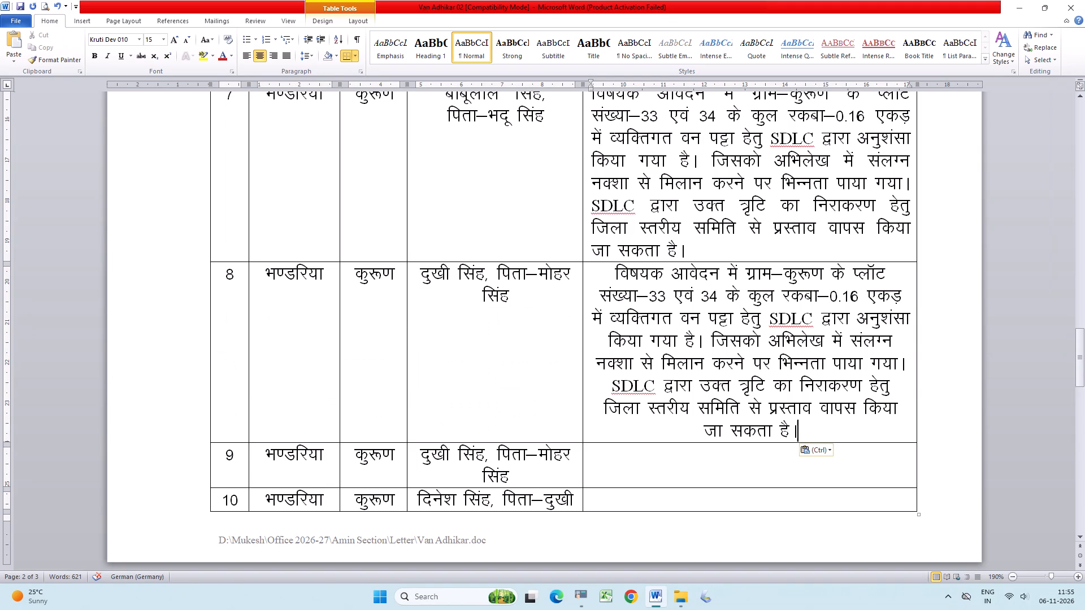
# Make 562 the only plot number in row 8's remark, removing एवं 34.
pyautogui.click(654, 296)
pyautogui.press('Left')
pyautogui.hotkey('shift', 'Right')
pyautogui.hotkey('shift', 'Right')
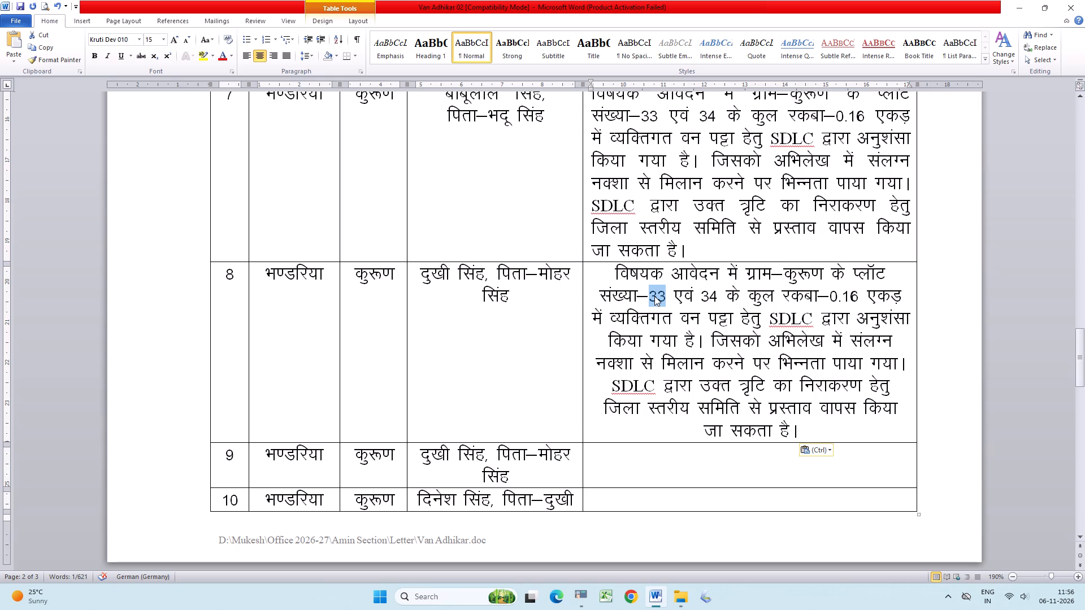
pyautogui.write('5652')
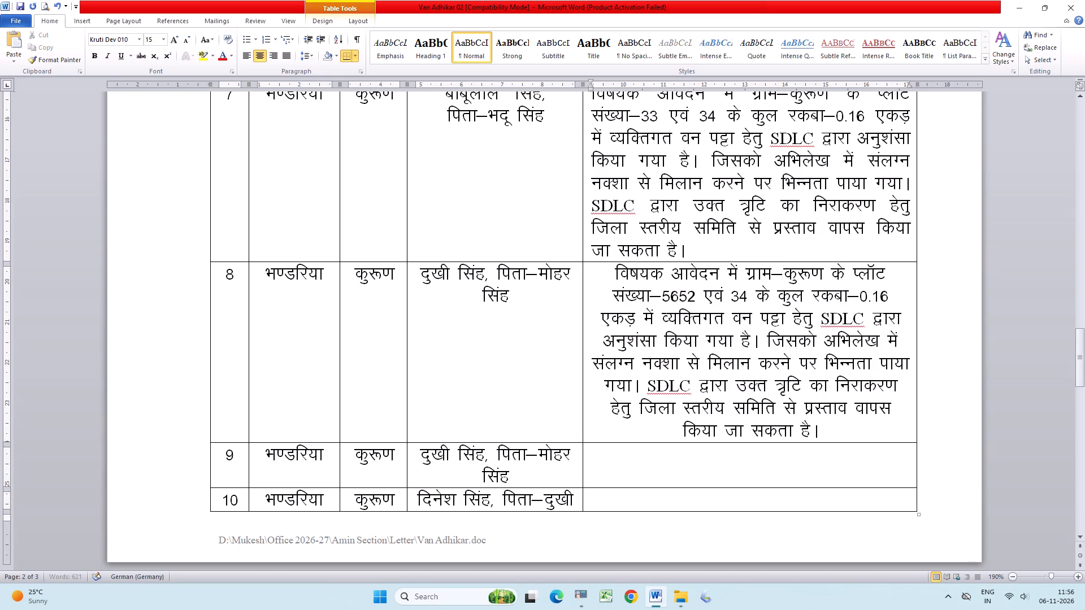
pyautogui.press('BackSpace')
pyautogui.press('BackSpace')
pyautogui.press('2')
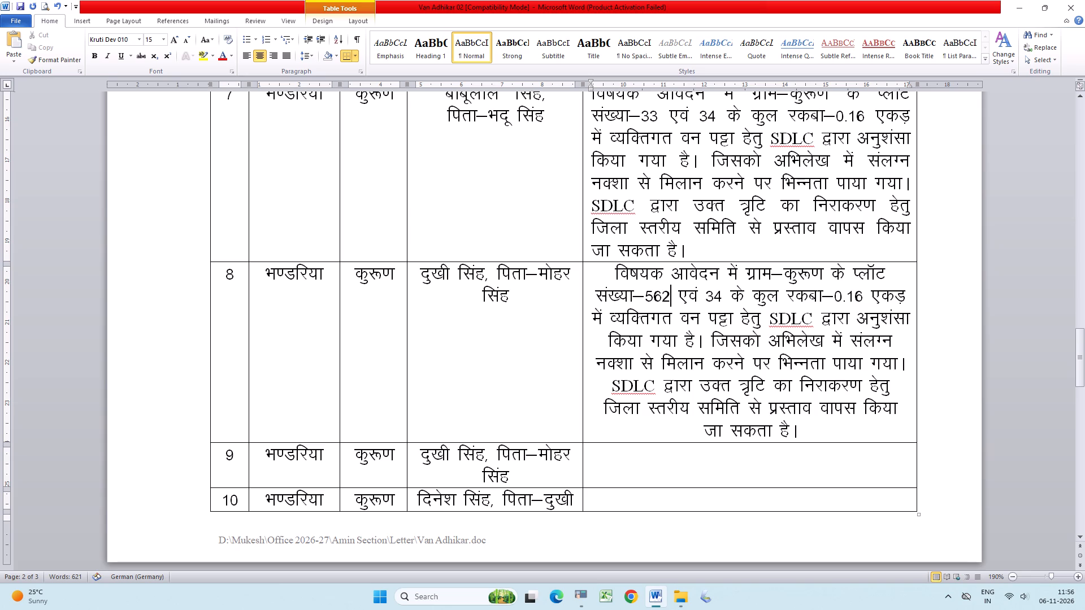
pyautogui.press('Right')
pyautogui.hotkey('ctrl', 'Right')
pyautogui.hotkey('ctrl', 'shift', 'Right')
pyautogui.press('Left')
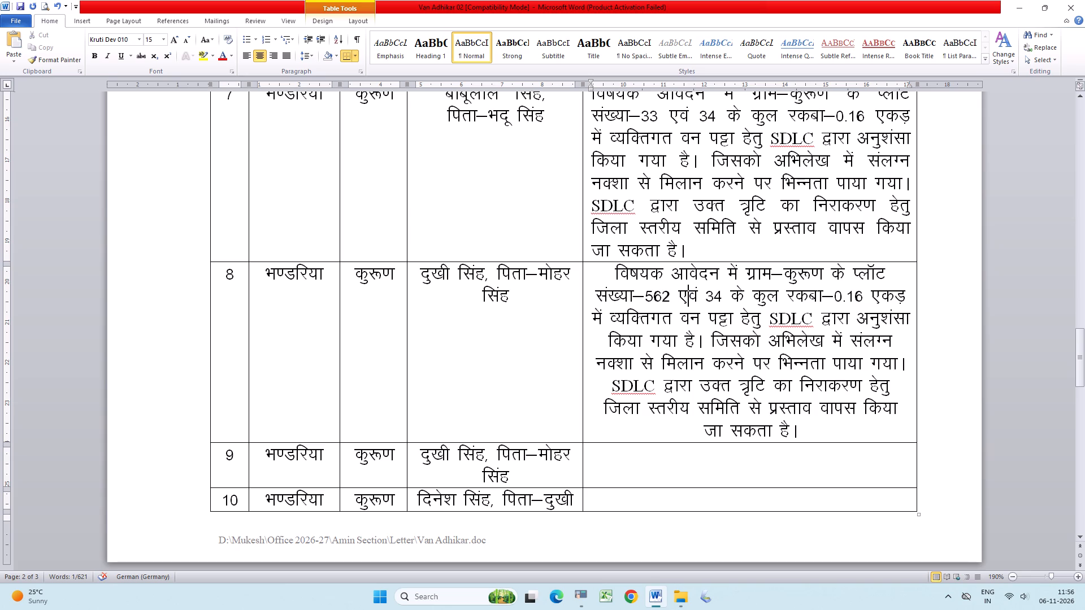
pyautogui.press('Left')
pyautogui.hotkey('ctrl', 'shift', 'Right')
pyautogui.hotkey('ctrl', 'shift', 'Right')
pyautogui.hotkey('ctrl', 'shift', 'Right')
pyautogui.press('BackSpace')
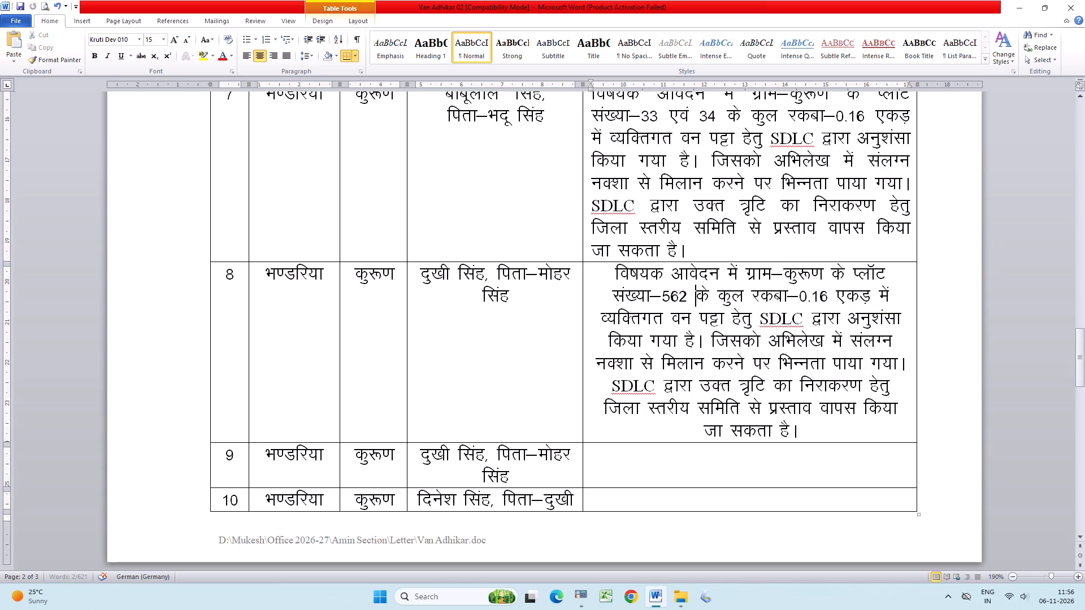
# Set the रकबा value in row 8's remark to 0.27.
pyautogui.hotkey('ctrl', 'Right')
pyautogui.hotkey('ctrl', 'Right')
pyautogui.hotkey('ctrl', 'Right')
pyautogui.hotkey('ctrl', 'Right')
pyautogui.hotkey('ctrl', 'Right')
pyautogui.press('Right')
pyautogui.hotkey('shift', 'Right')
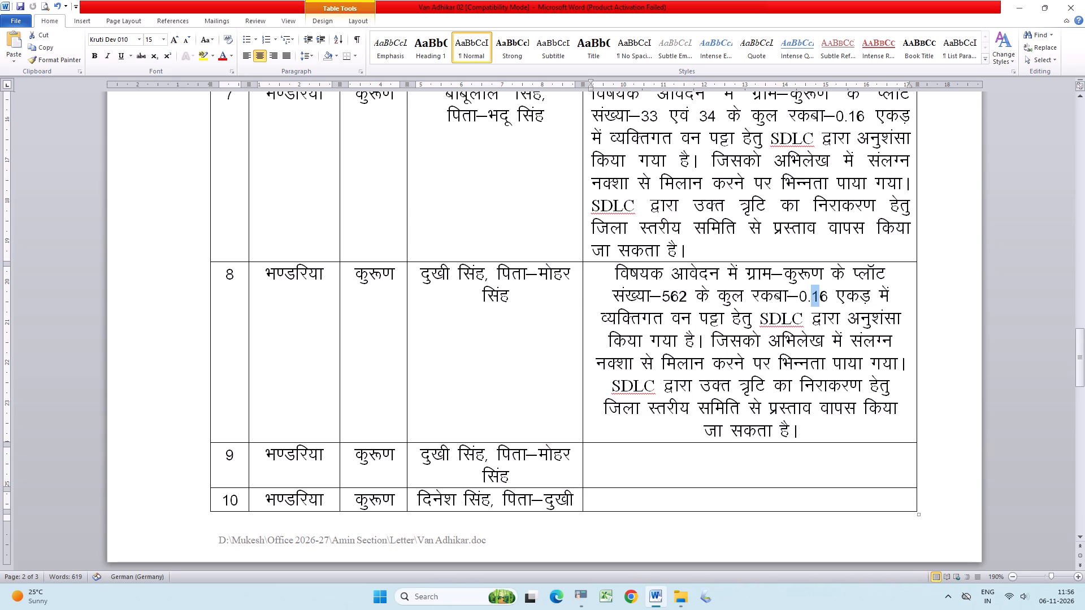
pyautogui.hotkey('shift', 'Right')
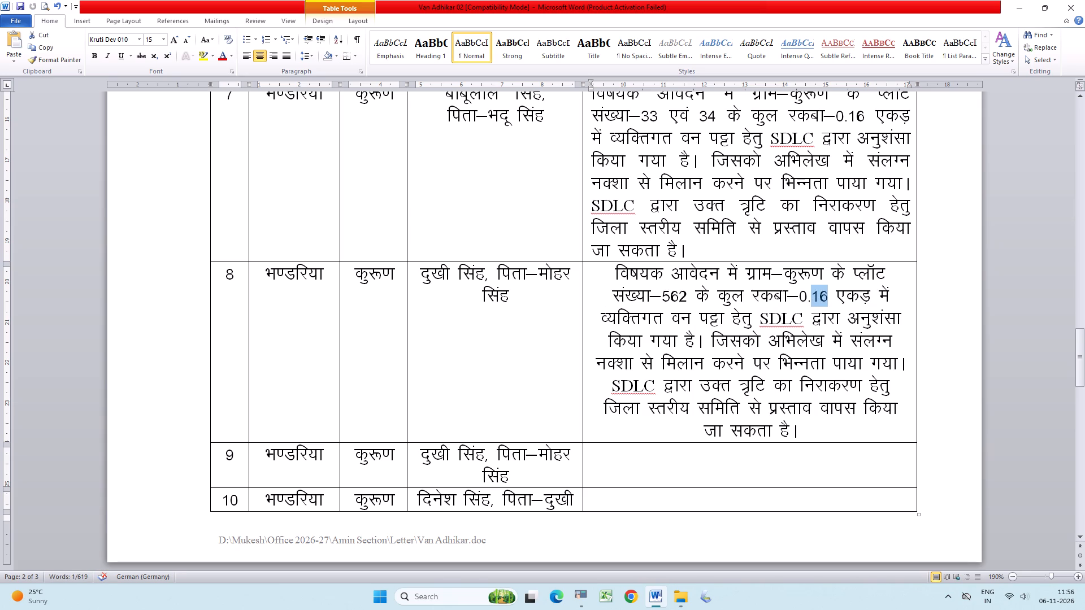
pyautogui.write('27')
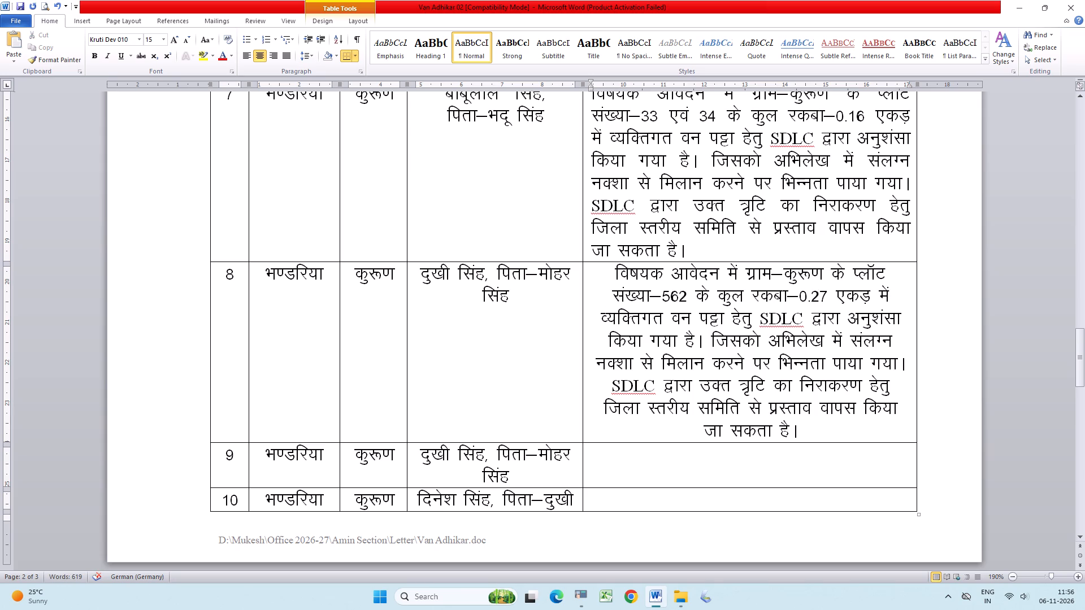
# Justify the paragraph of row 8's remark and save the letter.
pyautogui.hotkey('ctrl', 'e')
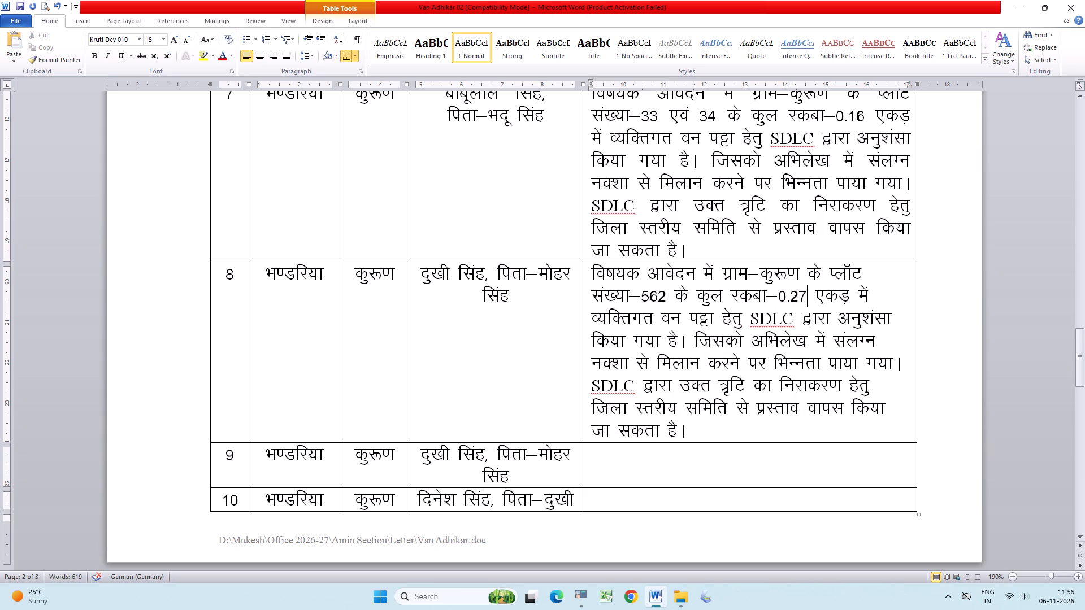
pyautogui.click(284, 59)
pyautogui.click(828, 378)
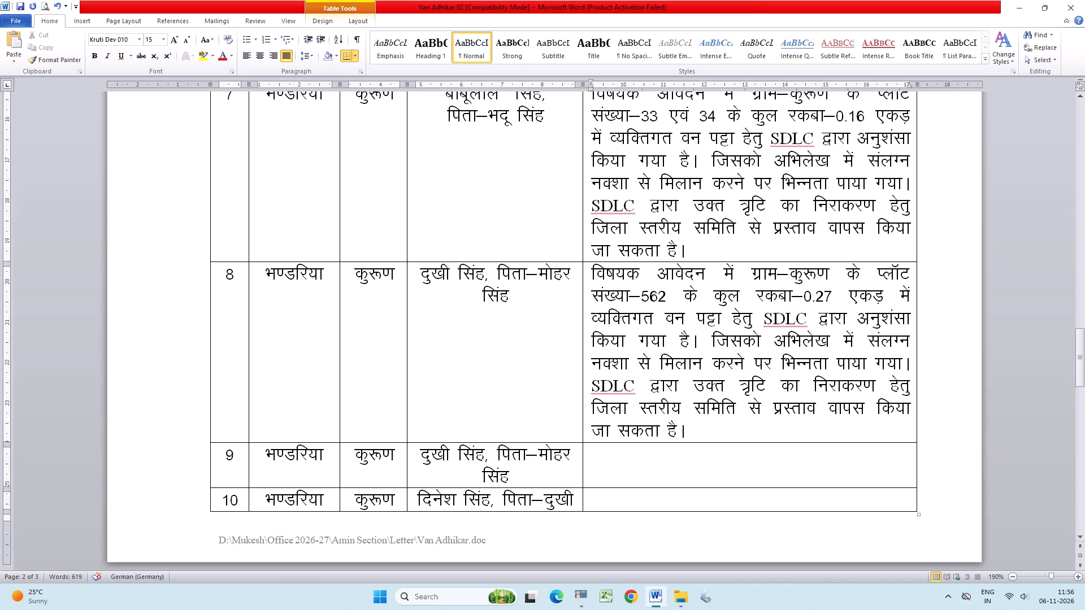
pyautogui.click(826, 302)
pyautogui.press('Right')
pyautogui.press('Right')
pyautogui.press('Left')
pyautogui.hotkey('ctrl', 's')
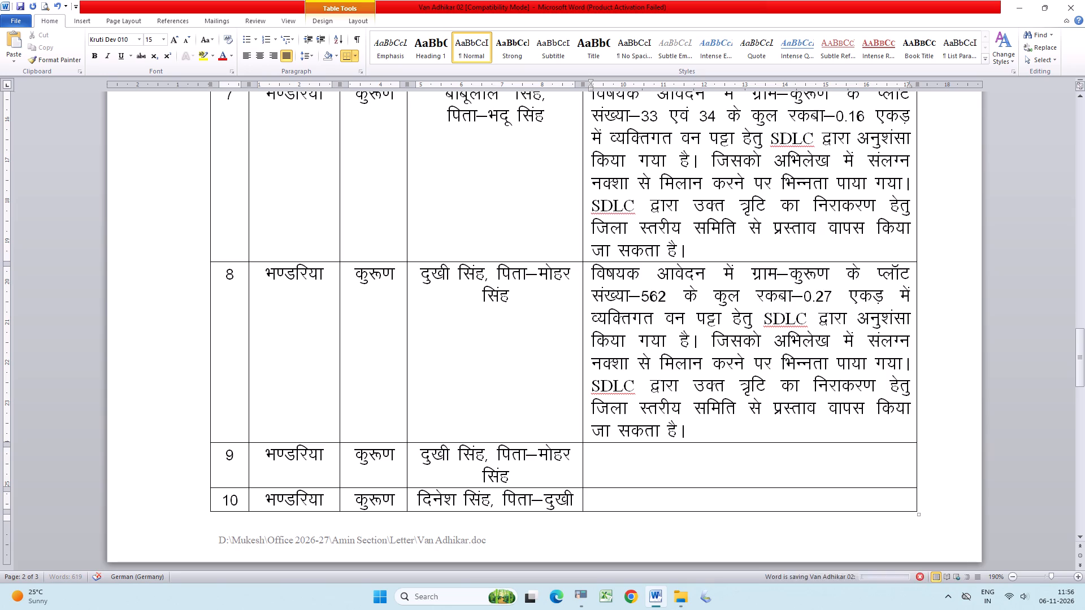
pyautogui.hotkey('ctrl', 's')
pyautogui.hotkey('ctrl', 's')
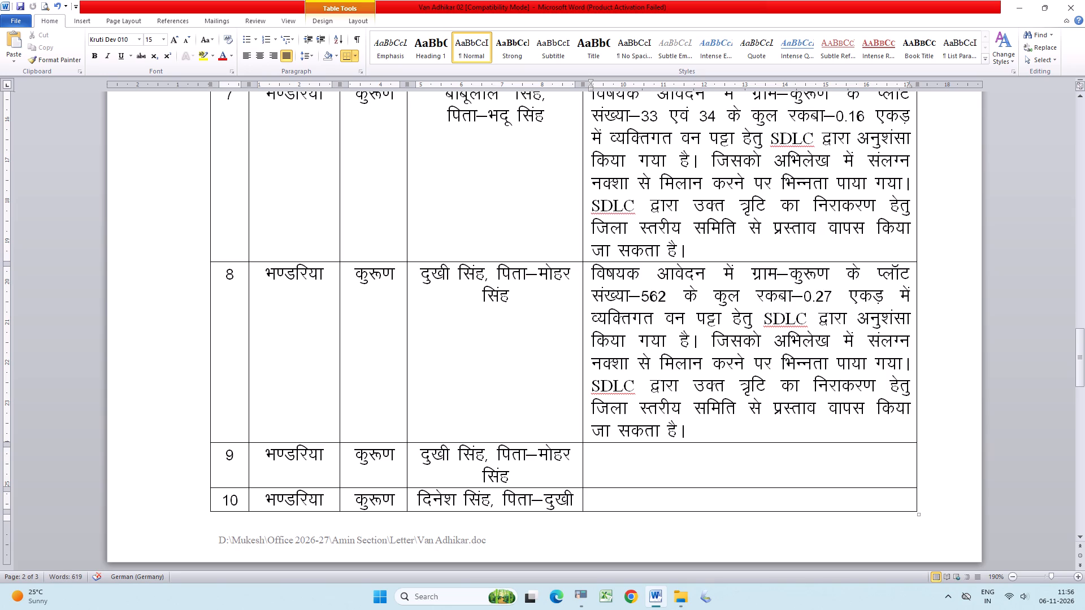
# Paste the copied remark into row 10's empty अभियुक्ति cell and save the letter.
pyautogui.press('Down')
pyautogui.press('Down')
pyautogui.press('Down')
pyautogui.press('Down')
pyautogui.press('Down')
pyautogui.press('Down')
pyautogui.press('Down')
pyautogui.hotkey('ctrl', 's')
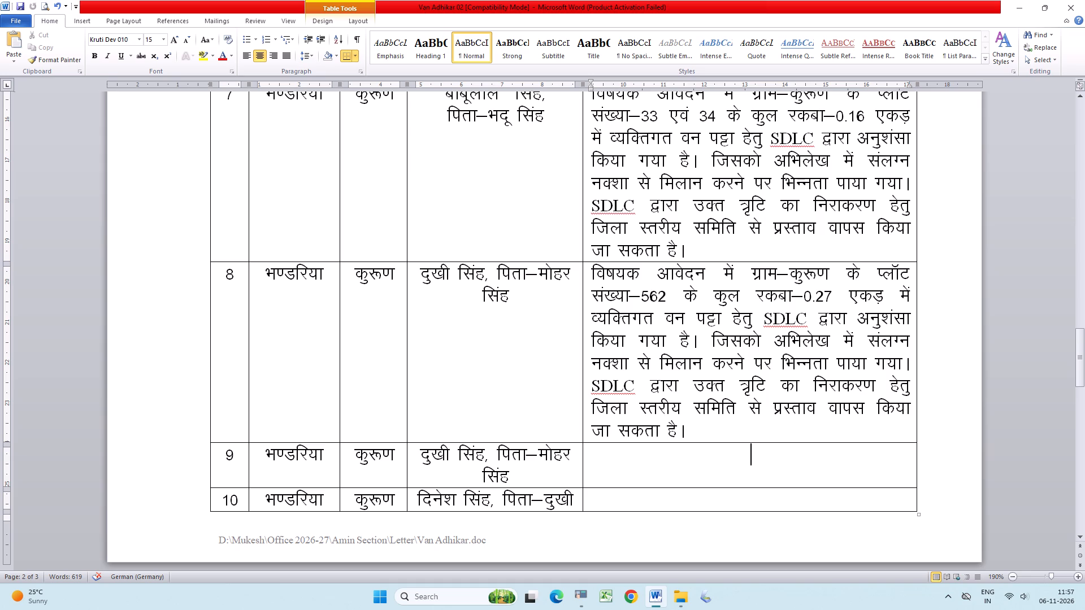
pyautogui.press('Down')
pyautogui.hotkey('ctrl', 'v')
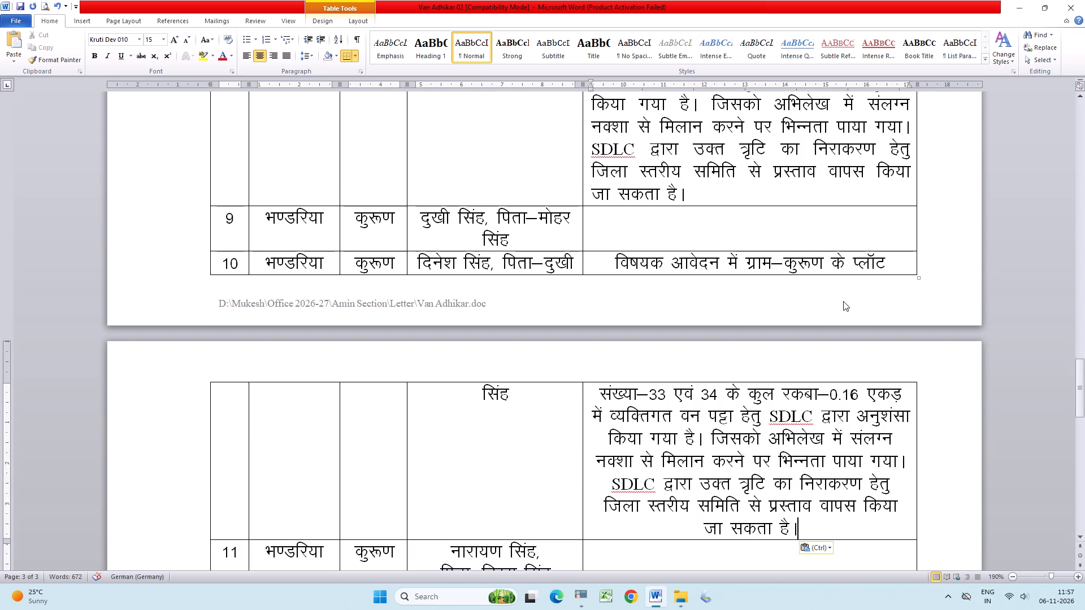
pyautogui.hotkey('ctrl', 's')
pyautogui.hotkey('ctrl', 's')
# Review the claimant names and remarks from row 10 back up to row 7, and save the letter.
pyautogui.press('Up')
pyautogui.press('Up')
pyautogui.press('Up')
pyautogui.press('Up')
pyautogui.press('Up')
pyautogui.press('Up')
pyautogui.press('Up')
pyautogui.press('Up')
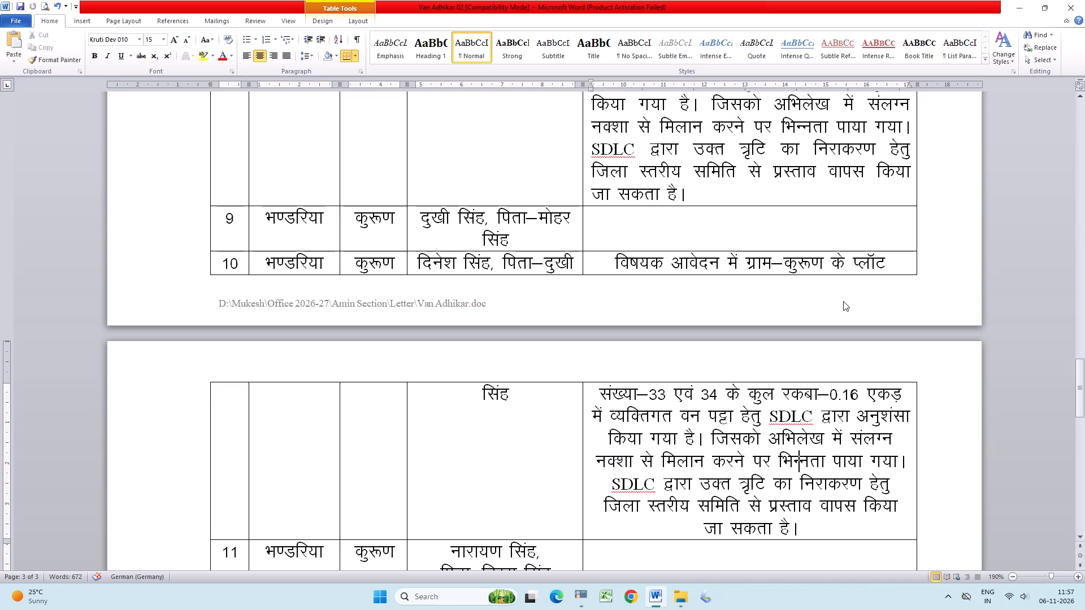
pyautogui.click(604, 263)
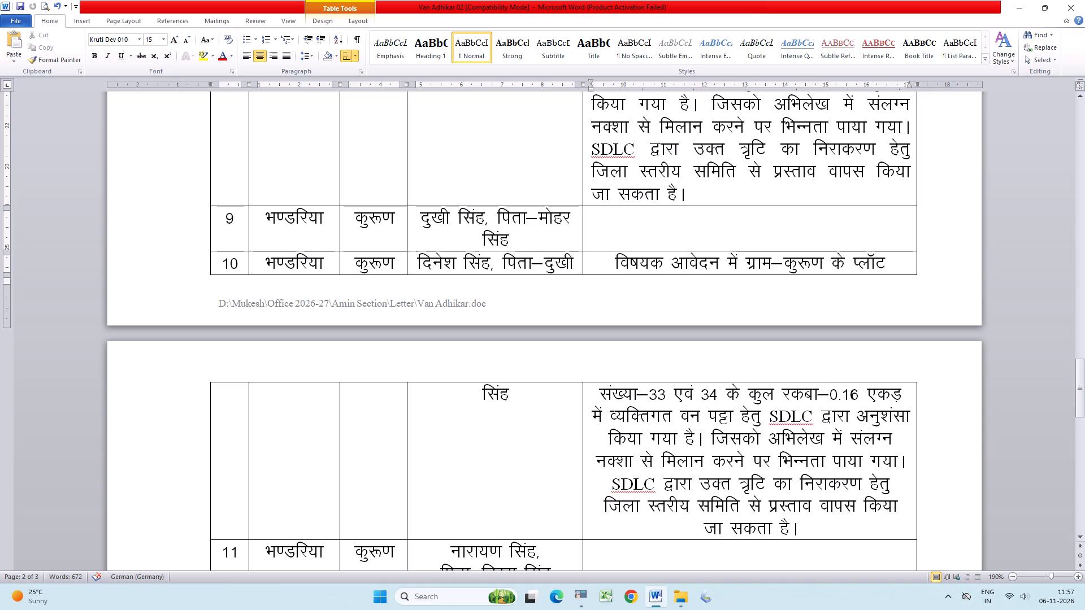
pyautogui.scroll(1, 518, 414)
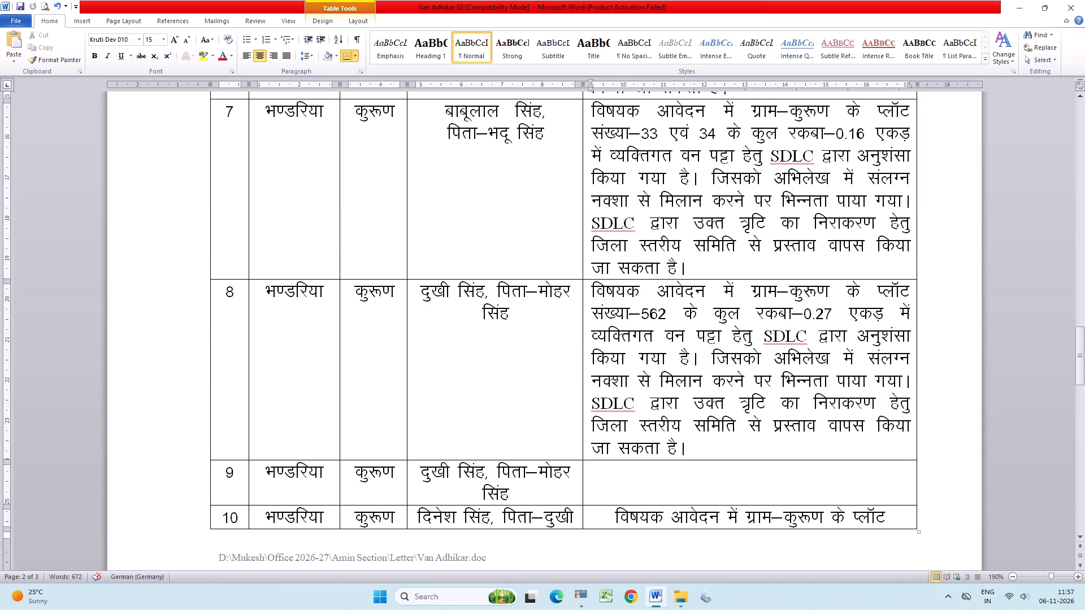
pyautogui.click(501, 303)
pyautogui.hotkey('ctrl', 's')
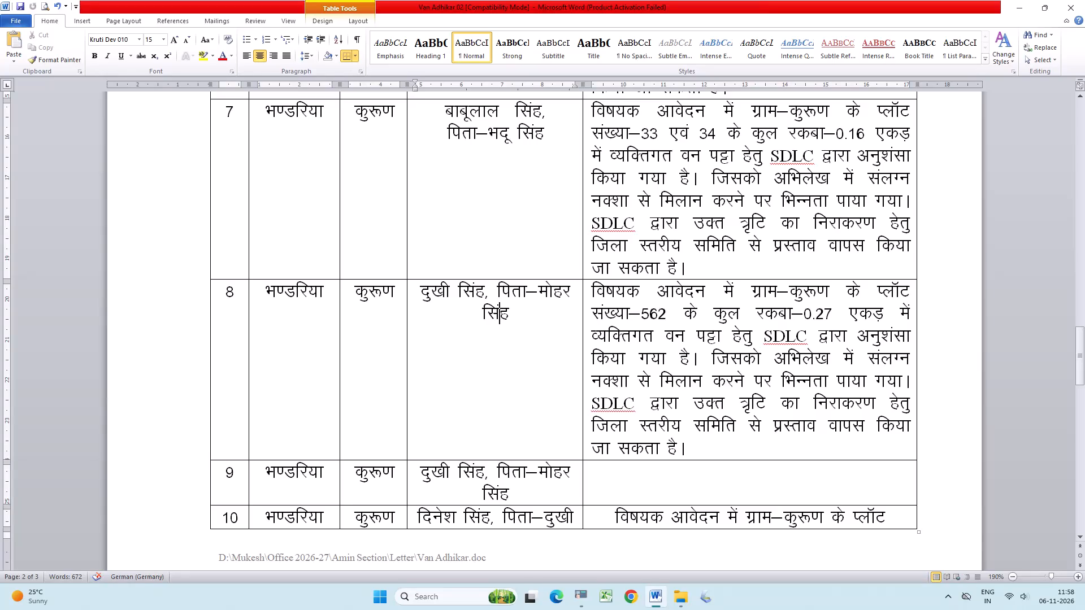
pyautogui.hotkey('ctrl', 's')
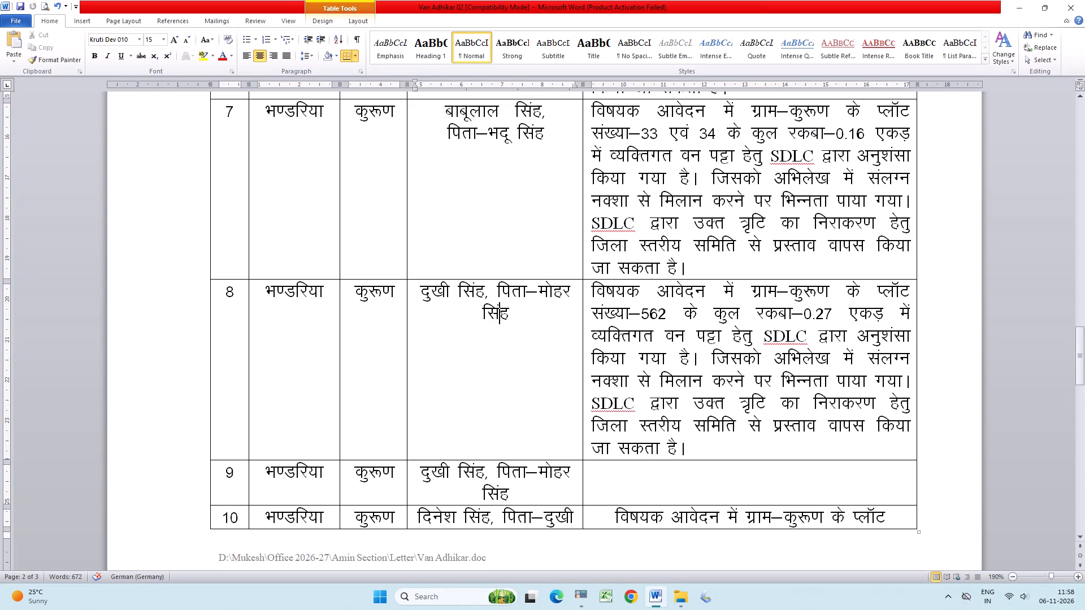
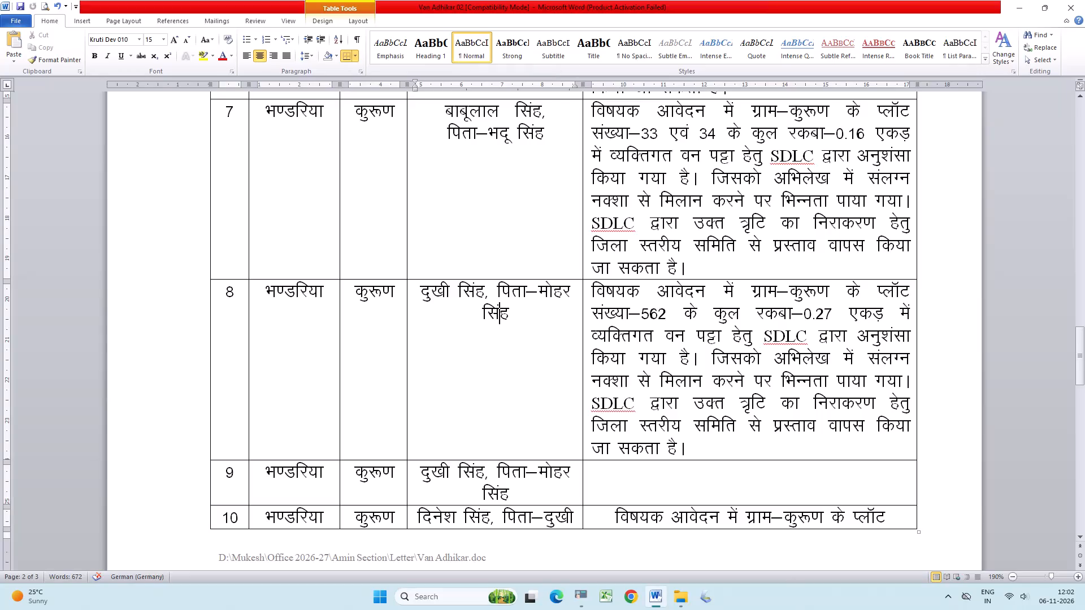
# Change the plot numbers in row 10's अभियुक्ति remark to 18 एवं 54.
pyautogui.scroll(-1, 553, 371)
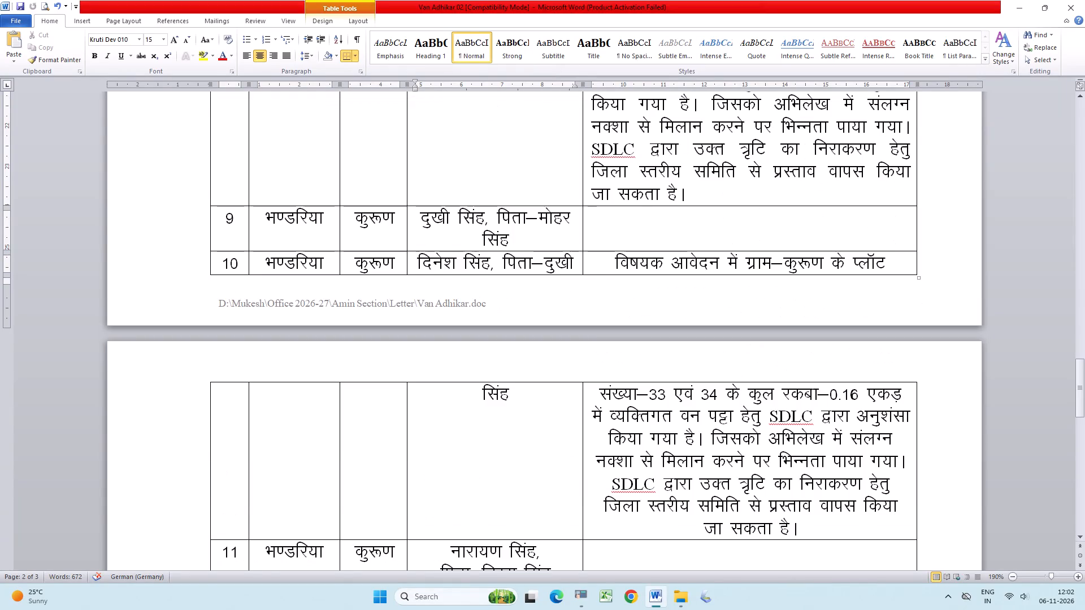
pyautogui.scroll(-1, 558, 371)
pyautogui.scroll(1, 559, 371)
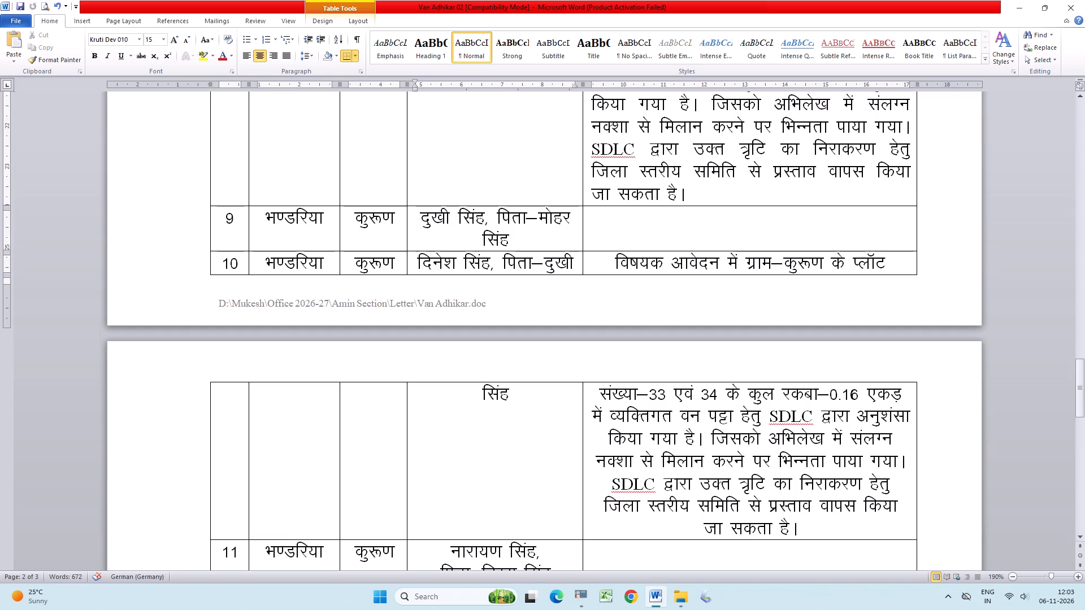
pyautogui.moveTo(649, 394); pyautogui.dragTo(675, 392)
pyautogui.write('18')
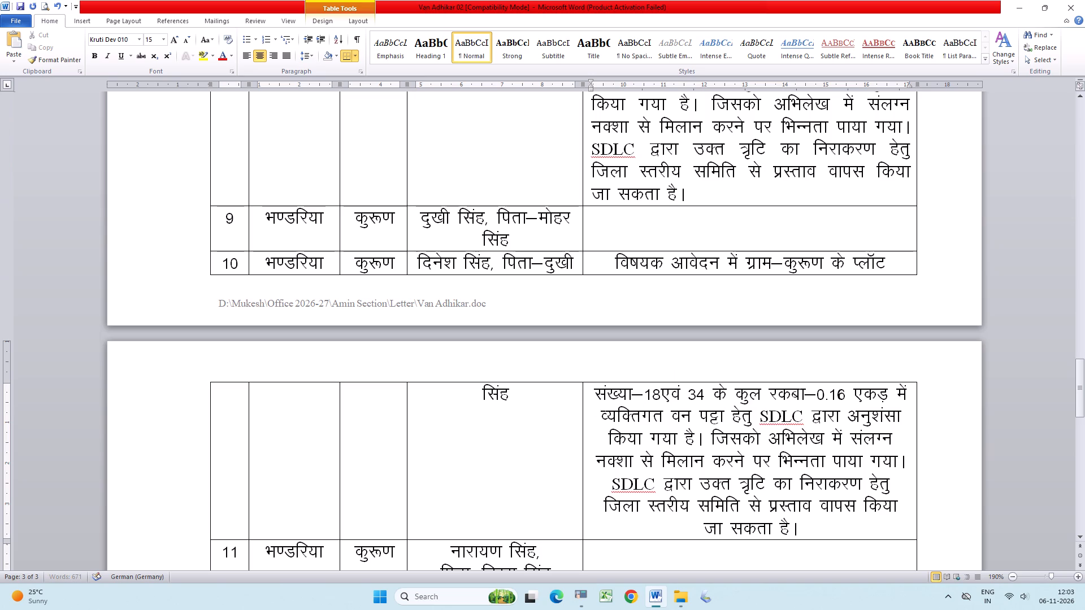
pyautogui.press('space')
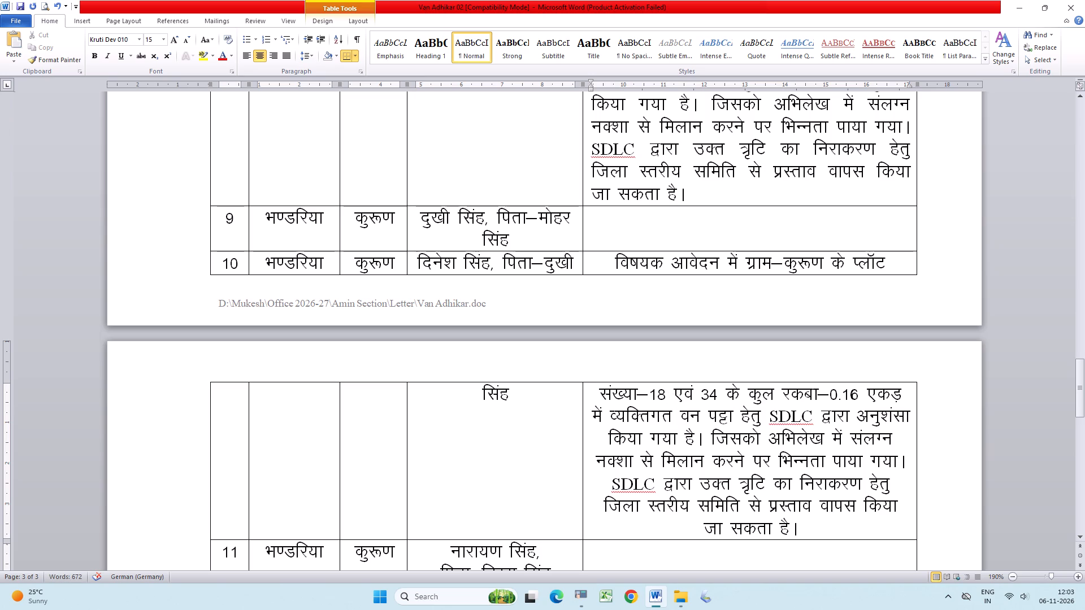
pyautogui.moveTo(700, 399); pyautogui.dragTo(727, 394)
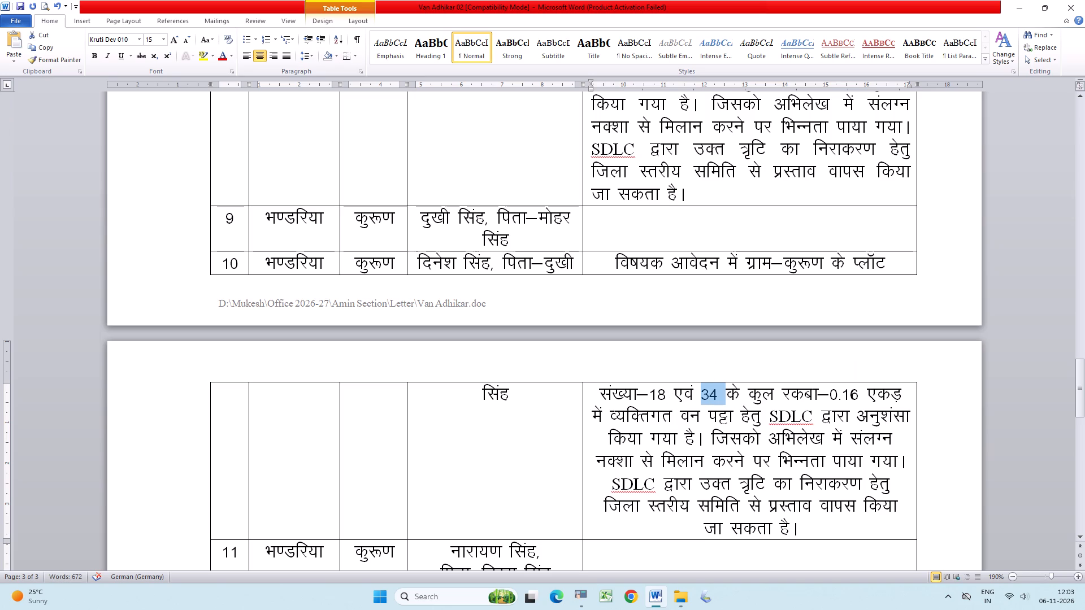
pyautogui.write('54')
pyautogui.press('space')
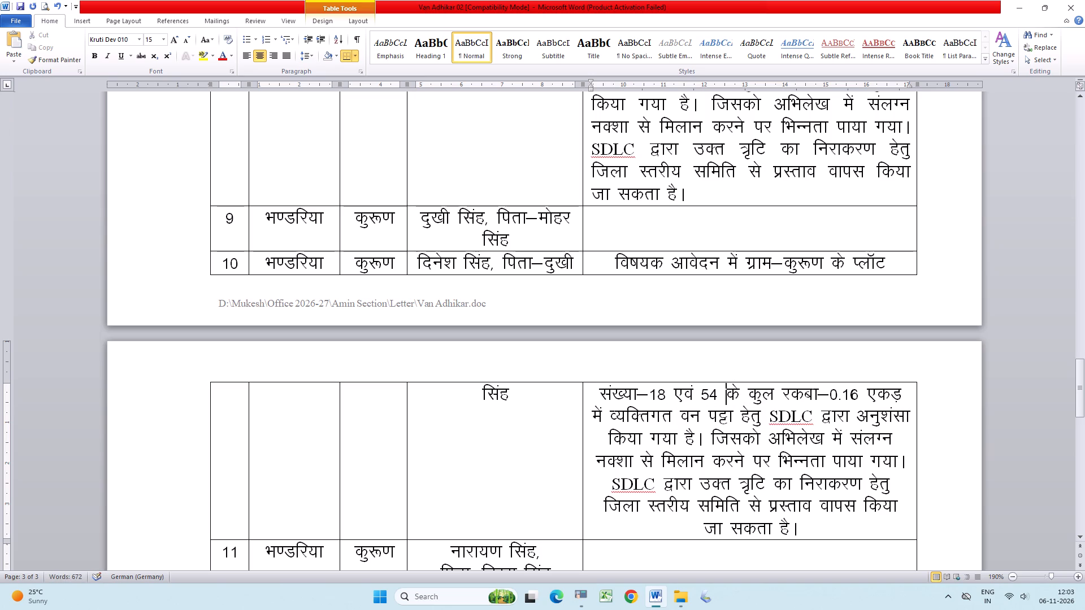
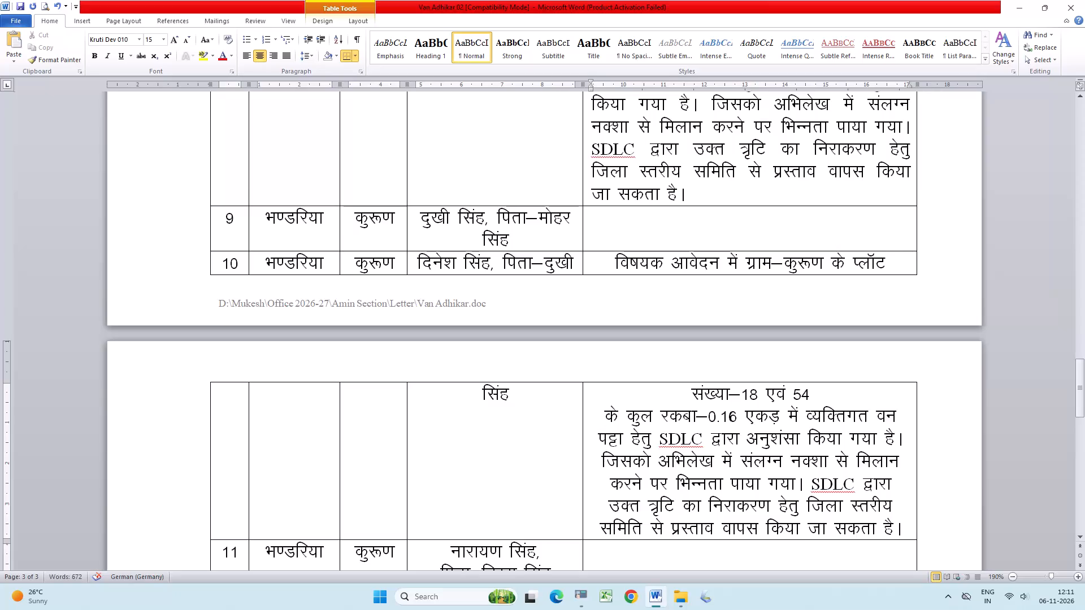
# Undo the line break after 54 and justify the text of row 10's अभियुक्ति remark.
pyautogui.hotkey('ctrl', 'z')
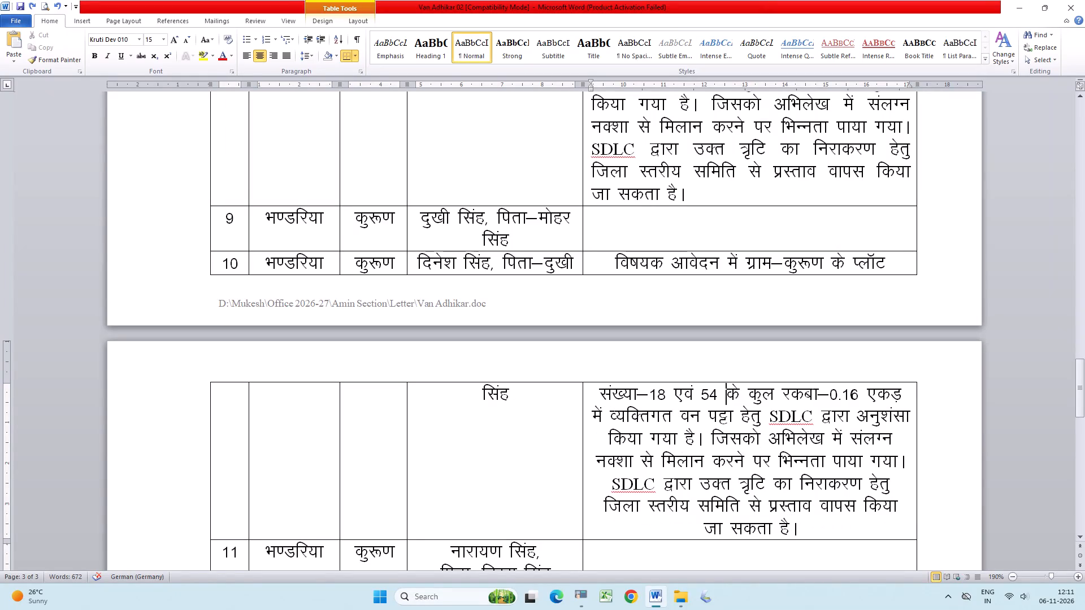
pyautogui.click(614, 267)
pyautogui.click(288, 57)
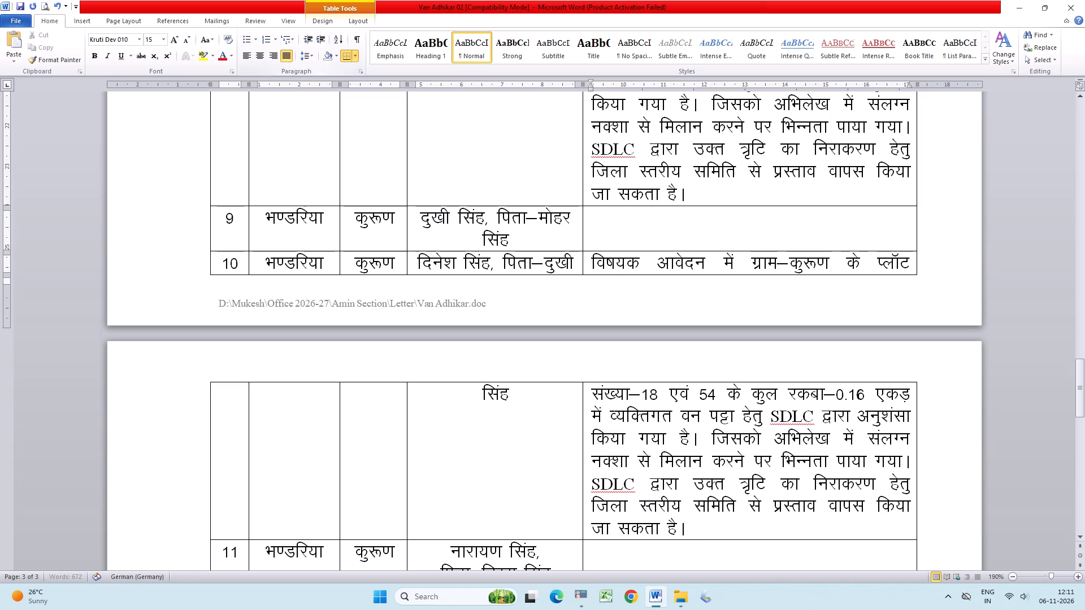
# Replace the word के after plot numbers 18 एवं 54 with में in row 10's remark.
pyautogui.click(685, 410)
pyautogui.click(650, 272)
pyautogui.press('Left')
pyautogui.press('Right')
pyautogui.press('Right')
pyautogui.press('Right')
pyautogui.press('Right')
pyautogui.press('Right')
pyautogui.press('Right')
pyautogui.press('Right')
pyautogui.press('Right')
pyautogui.press('Right')
pyautogui.hotkey('ctrl', 'Right')
pyautogui.hotkey('ctrl', 'Right')
pyautogui.hotkey('ctrl', 'Right')
pyautogui.hotkey('ctrl', 'Right')
pyautogui.hotkey('ctrl', 'Right')
pyautogui.hotkey('ctrl', 'Right')
pyautogui.hotkey('ctrl', 'Right')
pyautogui.hotkey('ctrl', 'Right')
pyautogui.hotkey('ctrl', 'Right')
pyautogui.hotkey('ctrl', 'Right')
pyautogui.hotkey('ctrl', 'Right')
pyautogui.hotkey('ctrl', 'Right')
pyautogui.hotkey('ctrl', 'Right')
pyautogui.hotkey('ctrl', 'Right')
pyautogui.hotkey('ctrl', 'Right')
pyautogui.hotkey('ctrl', 'Right')
pyautogui.hotkey('ctrl', 'Left')
pyautogui.hotkey('ctrl', 'Left')
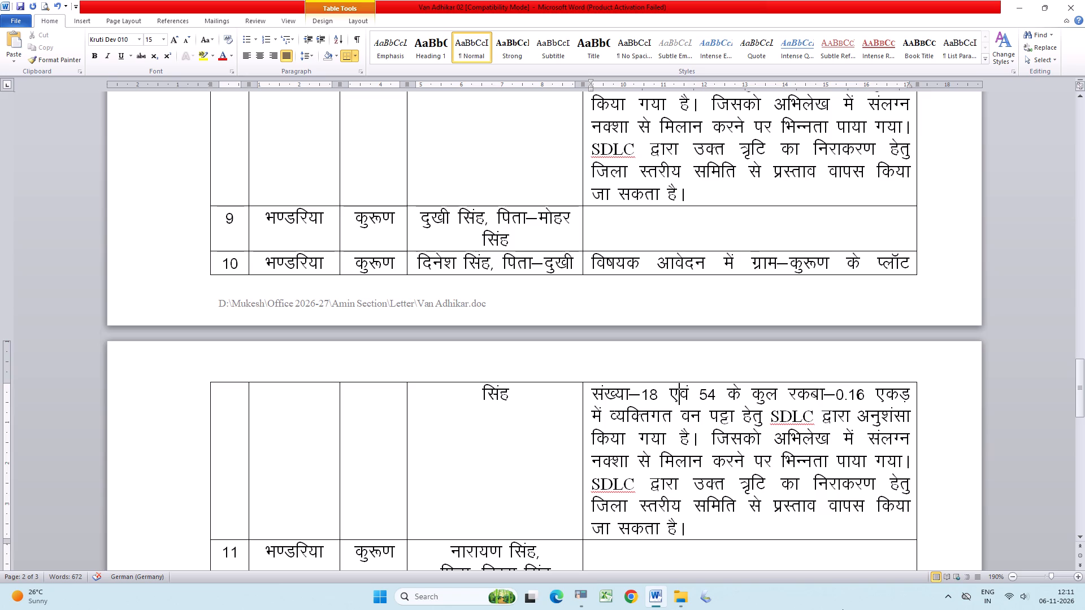
pyautogui.hotkey('ctrl', 'Left')
pyautogui.hotkey('ctrl', 'Right')
pyautogui.hotkey('ctrl', 'Right')
pyautogui.hotkey('ctrl', 'Right')
pyautogui.hotkey('ctrl', 'Right')
pyautogui.hotkey('ctrl', 'Right')
pyautogui.hotkey('ctrl', 'Right')
pyautogui.hotkey('ctrl', 'Left')
pyautogui.hotkey('ctrl', 'Left')
pyautogui.hotkey('ctrl', 'Left')
pyautogui.hotkey('shift', 'Right')
pyautogui.hotkey('shift', 'Right')
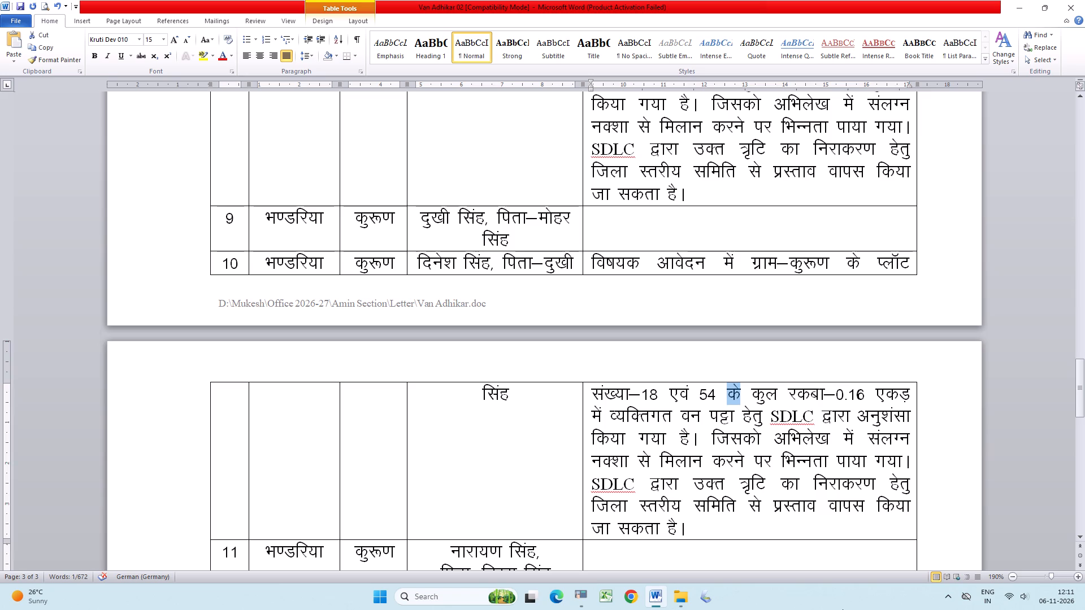
pyautogui.write('es')
pyautogui.press('space')
pyautogui.press('BackSpace')
pyautogui.write('a')
pyautogui.press('space')
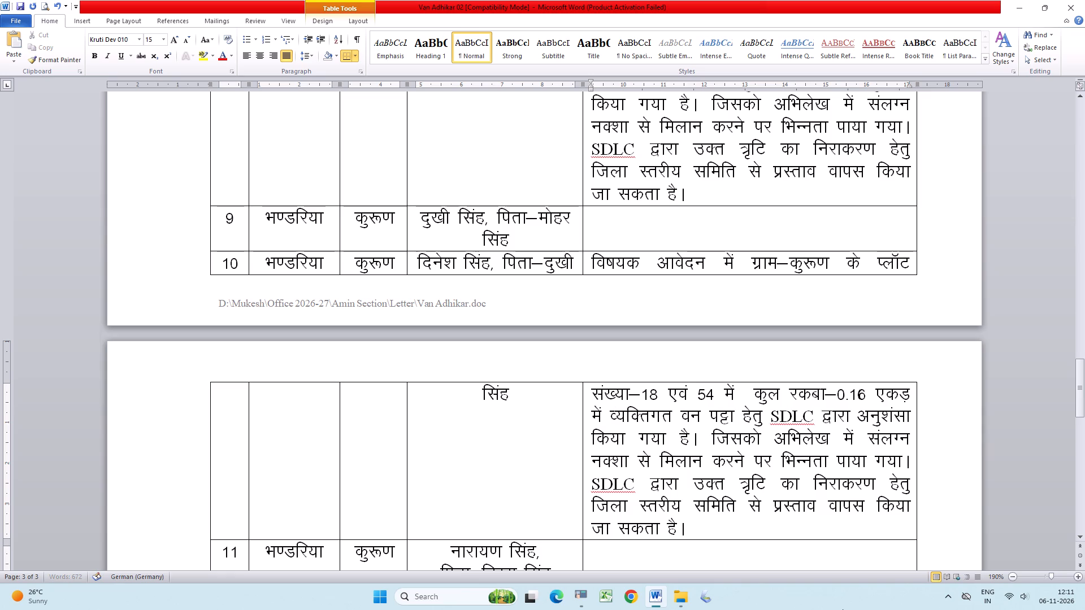
# Insert क्रमशः 1.02 एकड़ एवं before कुल रकबा in row 10's remark.
pyautogui.hotkey('alt', '0')
pyautogui.hotkey('alt', '2')
pyautogui.hotkey('alt', '1')
pyautogui.hotkey('alt', '6')
pyautogui.press('e')
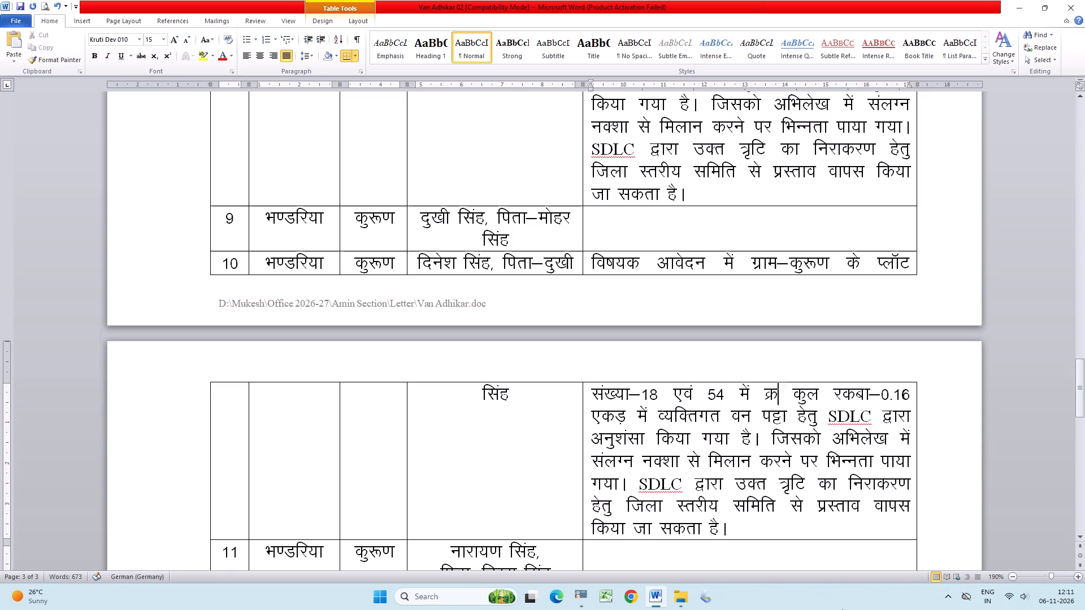
pyautogui.write('"k%')
pyautogui.press('space')
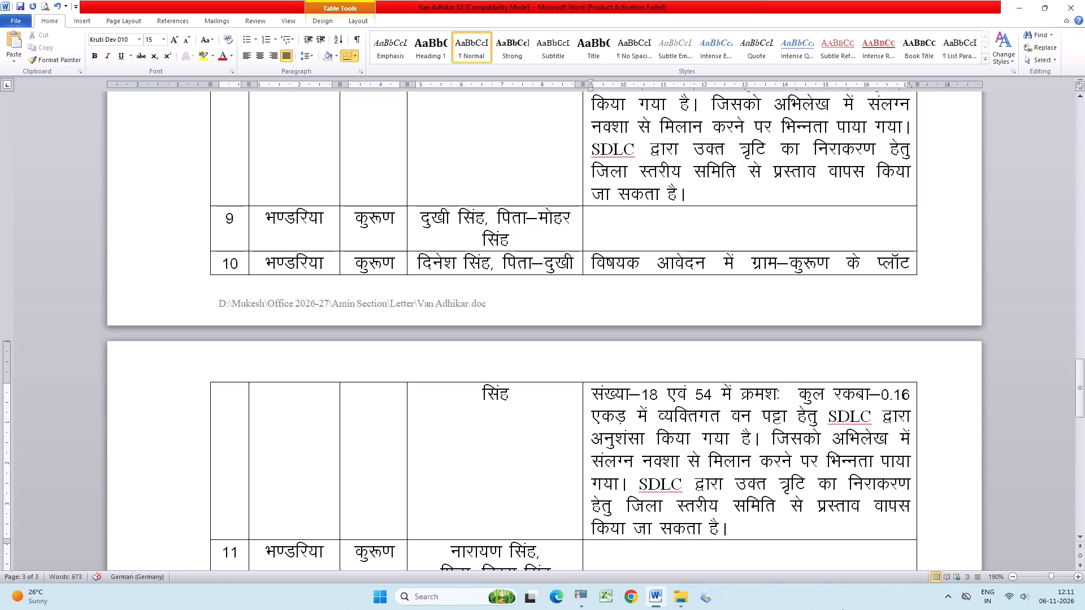
pyautogui.write('1-')
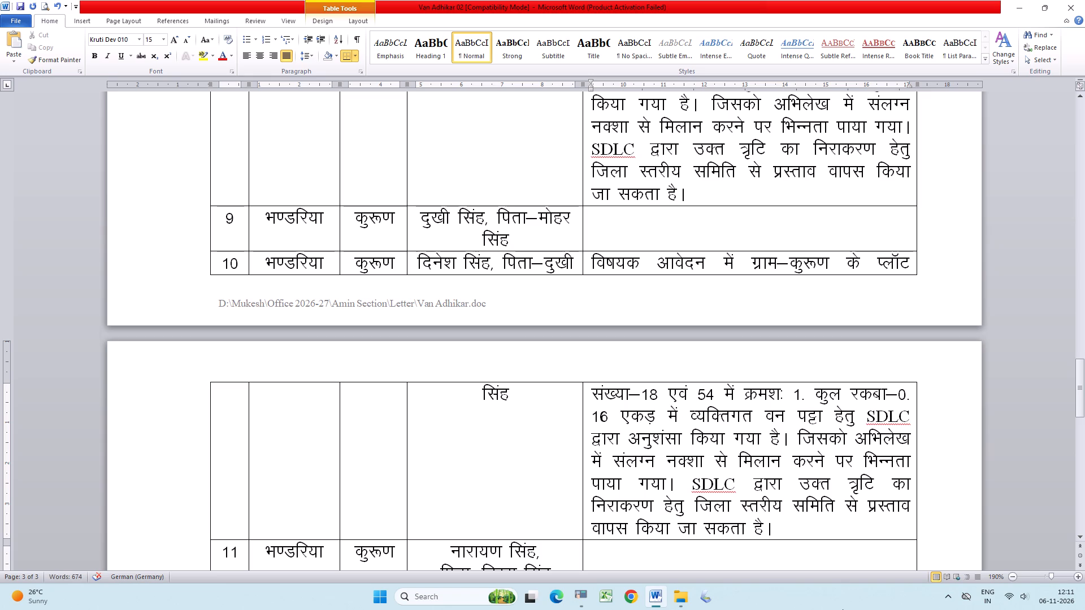
pyautogui.write('02')
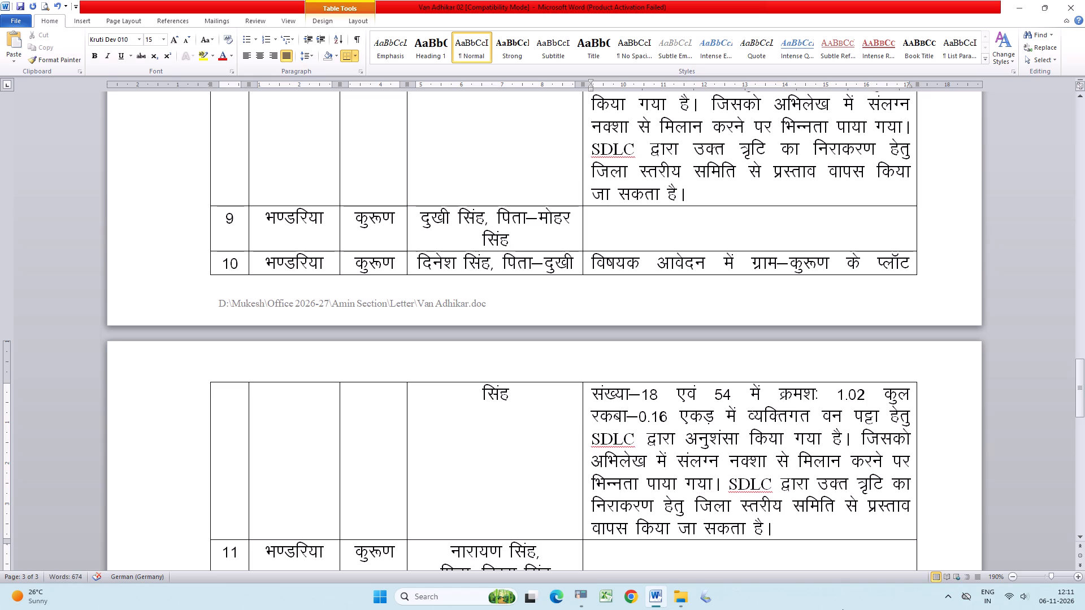
pyautogui.press('Right')
pyautogui.hotkey('ctrl', 'shift', 'Right')
pyautogui.hotkey('shift', 'Left')
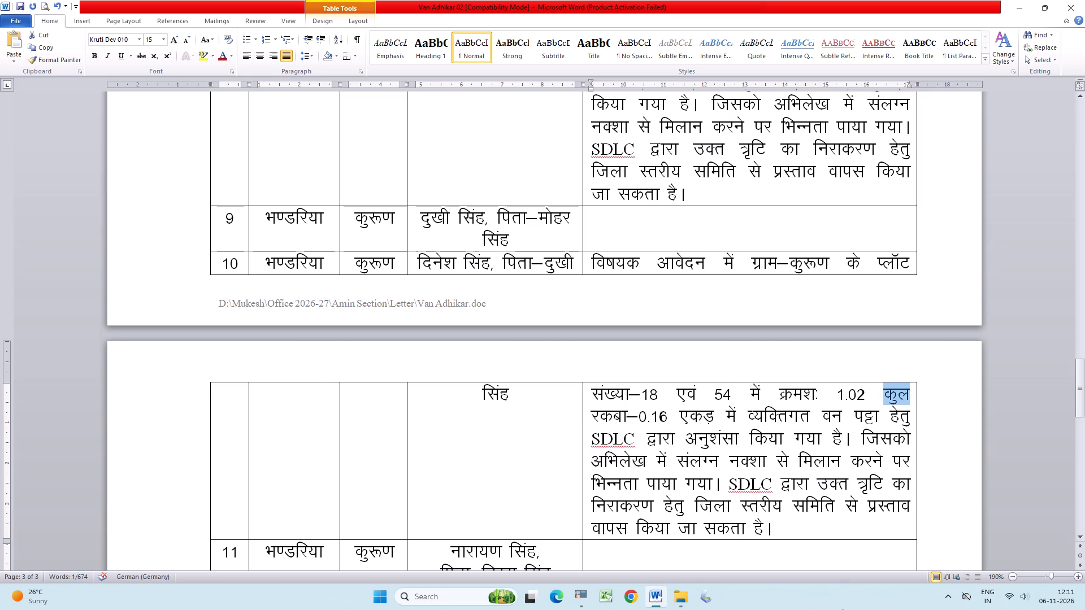
pyautogui.press('Left')
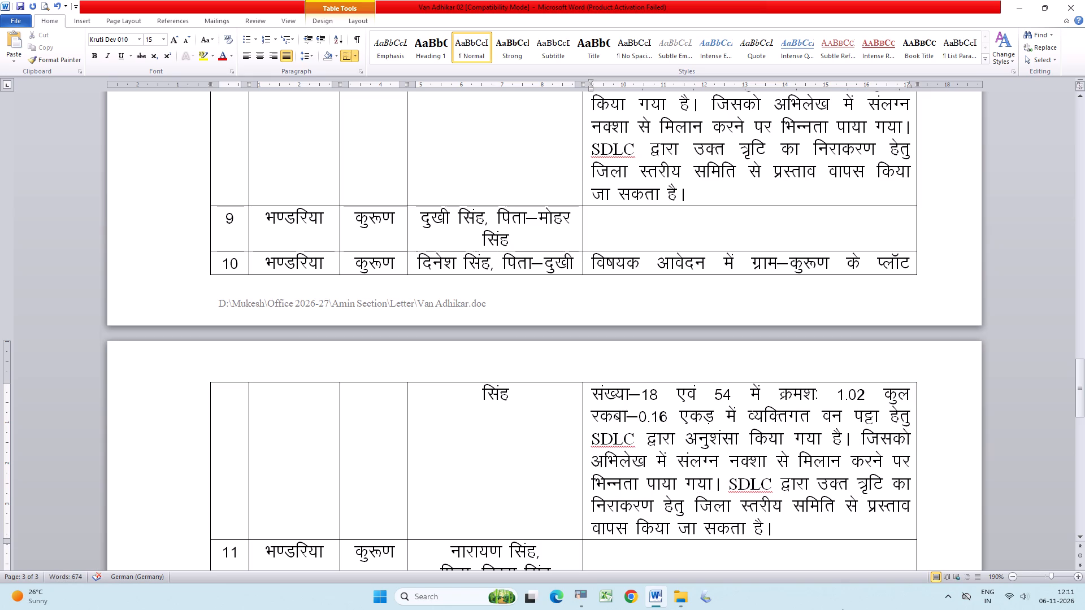
pyautogui.write(',dM+ ,oa')
pyautogui.press('space')
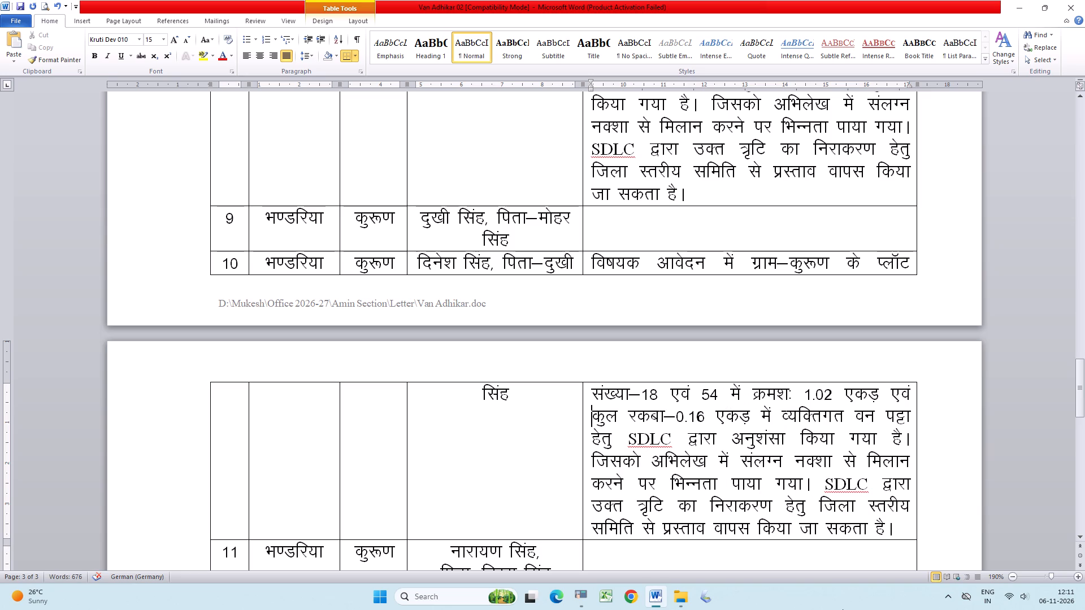
# Add the second plot's area as 0.35 एकड़ वनभूमि में before कुल रकबा in row 10's remark.
pyautogui.hotkey('shift', 'Right')
pyautogui.hotkey('shift', 'Right')
pyautogui.hotkey('shift', 'Right')
pyautogui.hotkey('shift', 'Left')
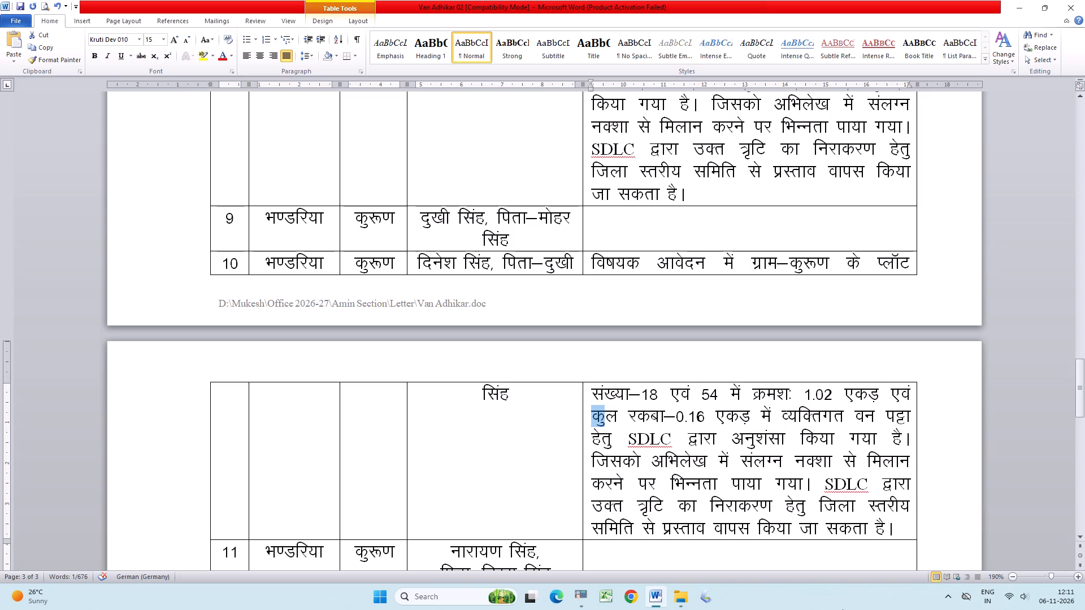
pyautogui.press('Left')
pyautogui.write('0-35')
pyautogui.press('space')
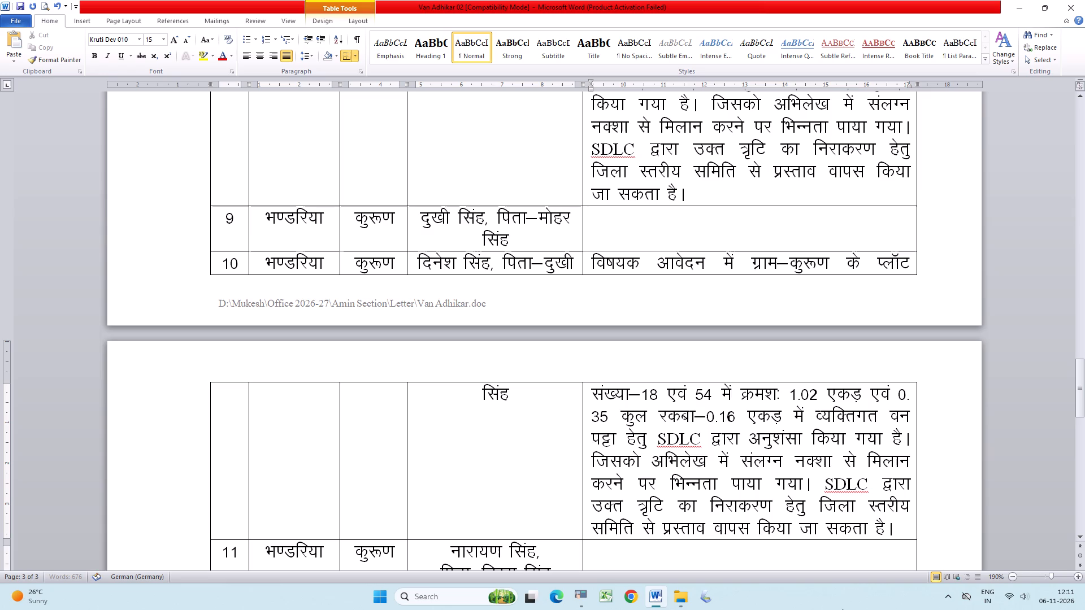
pyautogui.write(',dM+')
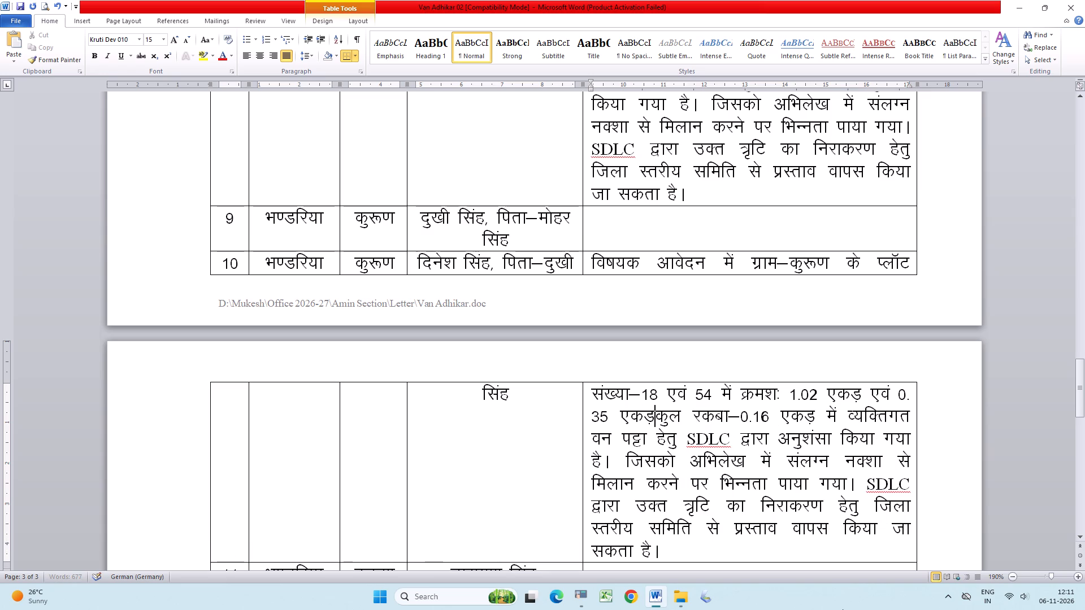
pyautogui.press('space')
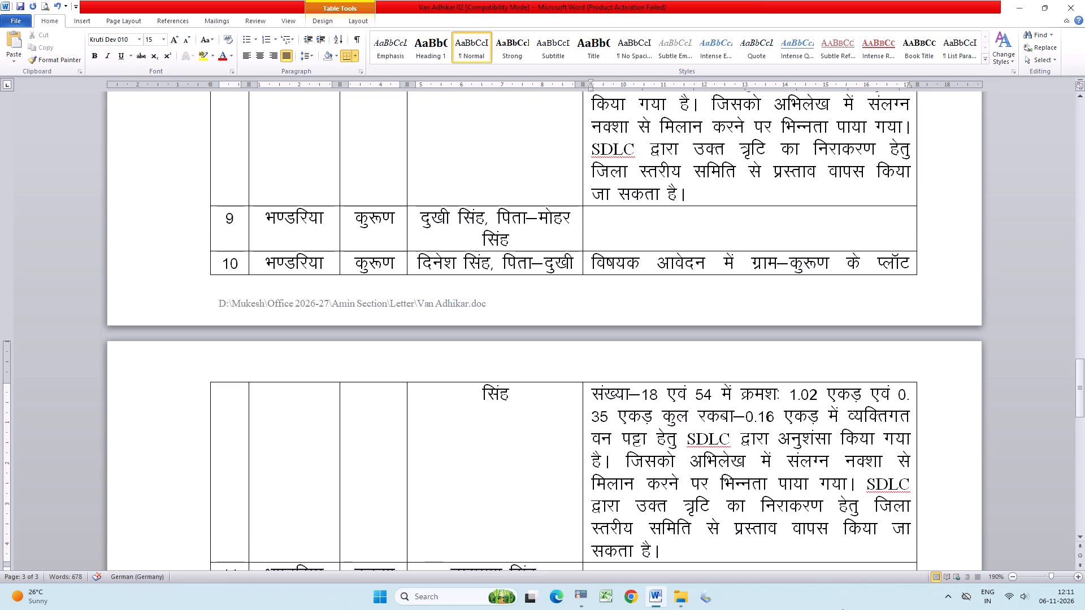
pyautogui.write('ou')
pyautogui.write('Hkwfe esa')
pyautogui.press('space')
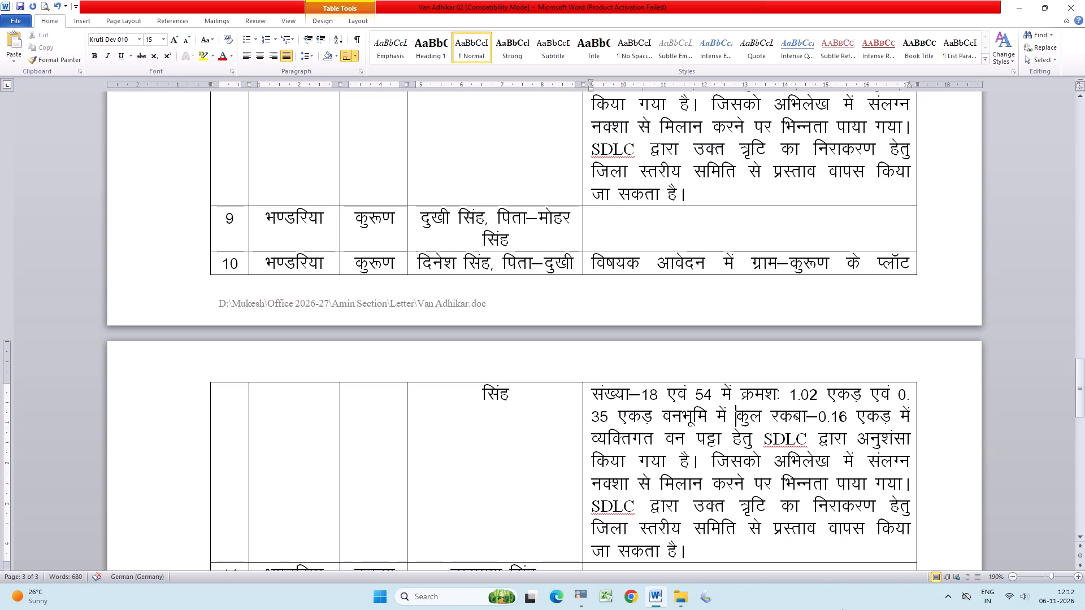
# Cut the leftover phrase कुल रकबा–0.16 एकड़ में from row 10's remark.
pyautogui.hotkey('ctrl', 'shift', 'Right')
pyautogui.hotkey('ctrl', 'shift', 'Right')
pyautogui.hotkey('ctrl', 'shift', 'Right')
pyautogui.hotkey('ctrl', 'shift', 'Right')
pyautogui.hotkey('ctrl', 'shift', 'Right')
pyautogui.hotkey('ctrl', 'shift', 'Right')
pyautogui.hotkey('ctrl', 'shift', 'Right')
pyautogui.hotkey('ctrl', 'shift', 'Right')
pyautogui.hotkey('ctrl', 'shift', 'Right')
pyautogui.hotkey('ctrl', 'shift', 'Right')
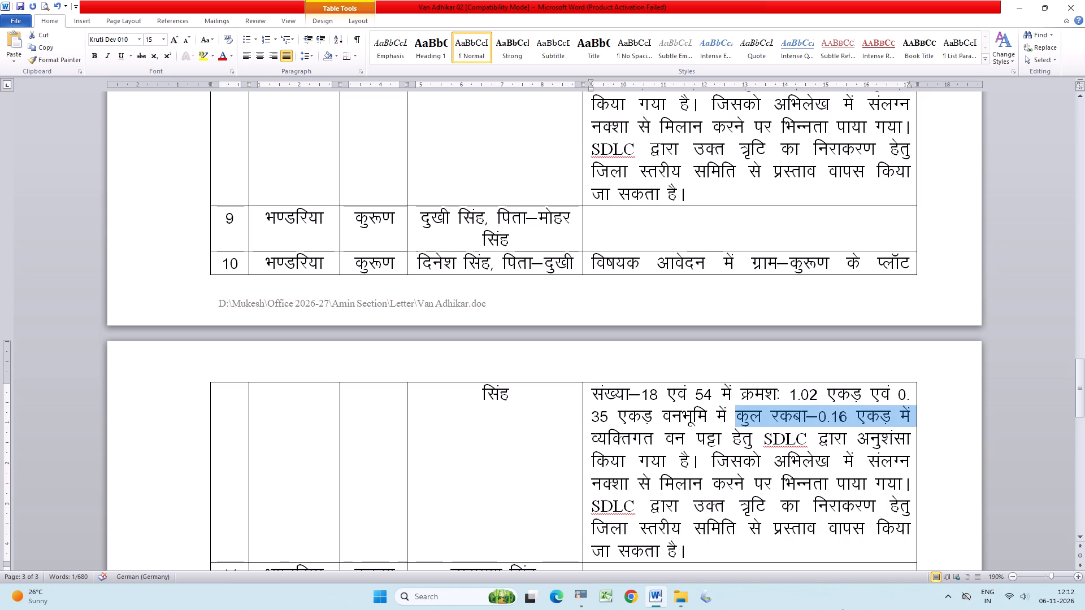
pyautogui.hotkey('ctrl', 'x')
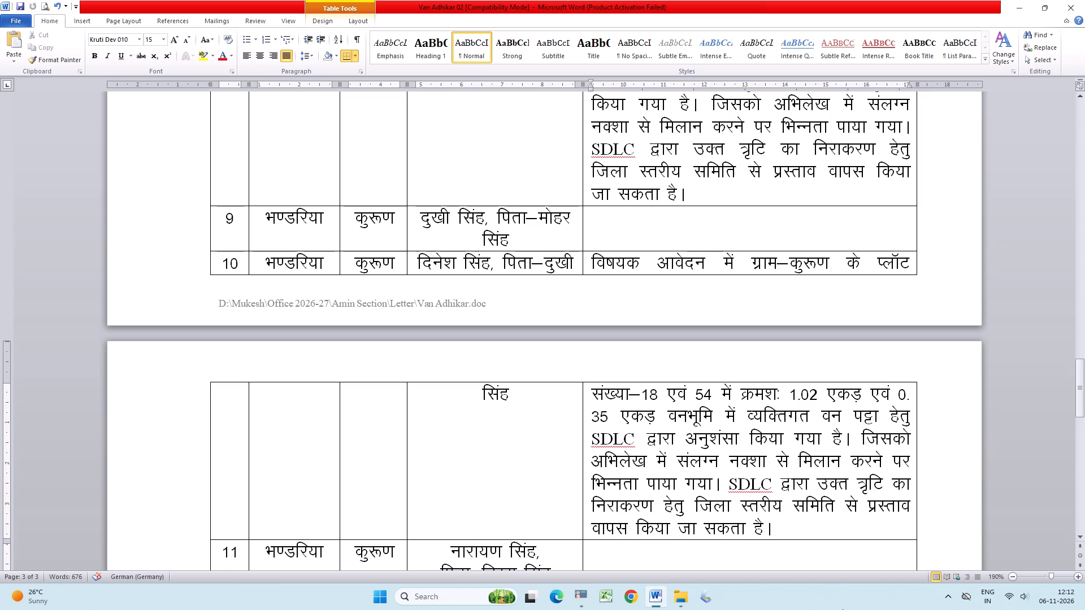
# Replace the full stop after अनुशंसा किया गया है with a comma in row 10's remark.
pyautogui.hotkey('ctrl', 'Right')
pyautogui.hotkey('ctrl', 'Right')
pyautogui.hotkey('ctrl', 'Right')
pyautogui.hotkey('ctrl', 'Right')
pyautogui.hotkey('ctrl', 'Right')
pyautogui.hotkey('ctrl', 'Right')
pyautogui.hotkey('ctrl', 'Right')
pyautogui.hotkey('ctrl', 'Right')
pyautogui.hotkey('ctrl', 'Right')
pyautogui.hotkey('ctrl', 'Right')
pyautogui.hotkey('ctrl', 'Right')
pyautogui.hotkey('ctrl', 'Right')
pyautogui.hotkey('ctrl', 'Right')
pyautogui.hotkey('ctrl', 'Right')
pyautogui.hotkey('ctrl', 'Right')
pyautogui.hotkey('ctrl', 'Left')
pyautogui.hotkey('ctrl', 'Left')
pyautogui.hotkey('ctrl', 'Left')
pyautogui.hotkey('ctrl', 'Left')
pyautogui.hotkey('ctrl', 'Left')
pyautogui.hotkey('ctrl', 'Left')
pyautogui.hotkey('ctrl', 'Left')
pyautogui.hotkey('ctrl', 'Left')
pyautogui.hotkey('ctrl', 'Left')
pyautogui.hotkey('ctrl', 'Right')
pyautogui.hotkey('ctrl', 'Right')
pyautogui.hotkey('ctrl', 'Right')
pyautogui.hotkey('ctrl', 'Right')
pyautogui.hotkey('ctrl', 'Right')
pyautogui.hotkey('ctrl', 'Right')
pyautogui.hotkey('ctrl', 'Right')
pyautogui.hotkey('ctrl', 'Right')
pyautogui.hotkey('ctrl', 'Right')
pyautogui.hotkey('ctrl', 'Left')
pyautogui.hotkey('ctrl', 'Right')
pyautogui.hotkey('ctrl', 'Right')
pyautogui.hotkey('ctrl', 'Right')
pyautogui.hotkey('ctrl', 'Right')
pyautogui.hotkey('ctrl', 'Right')
pyautogui.hotkey('ctrl', 'Right')
pyautogui.hotkey('ctrl', 'Right')
pyautogui.hotkey('ctrl', 'Left')
pyautogui.hotkey('ctrl', 'Left')
pyautogui.press('Right')
pyautogui.press('Right')
pyautogui.press('Left')
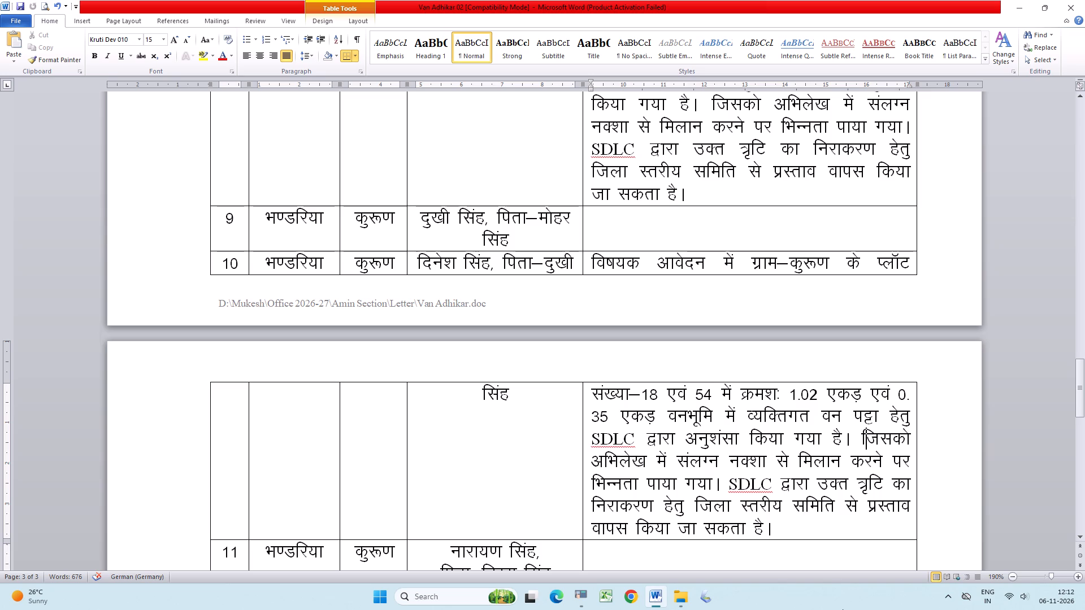
pyautogui.press('Left')
pyautogui.press('Left')
pyautogui.press('BackSpace')
pyautogui.press(']')
# Change जिसको to जिसका and add मानचित्र after it in row 10's remark.
pyautogui.hotkey('ctrl', 'Down')
pyautogui.hotkey('ctrl', 'Right')
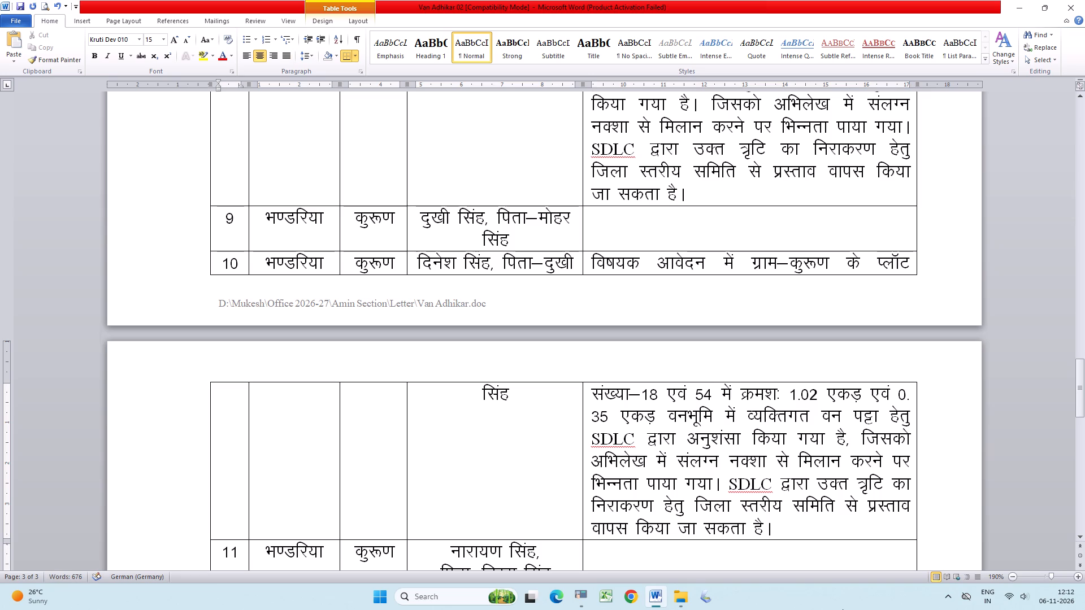
pyautogui.hotkey('ctrl', 'Right')
pyautogui.hotkey('ctrl', 'Left')
pyautogui.hotkey('ctrl', 'Left')
pyautogui.click(908, 433)
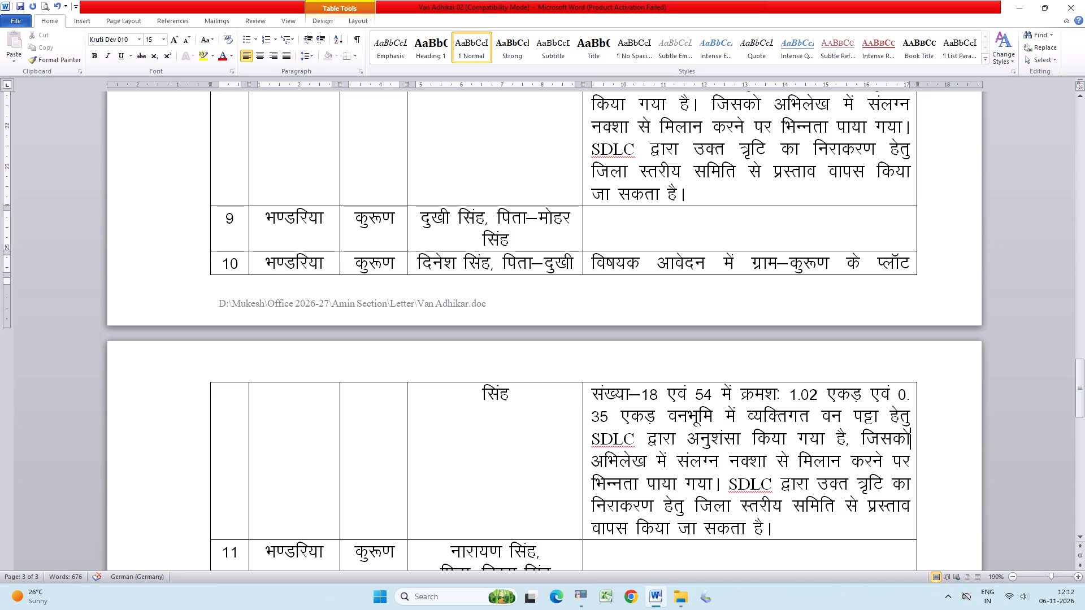
pyautogui.press('BackSpace')
pyautogui.press('BackSpace')
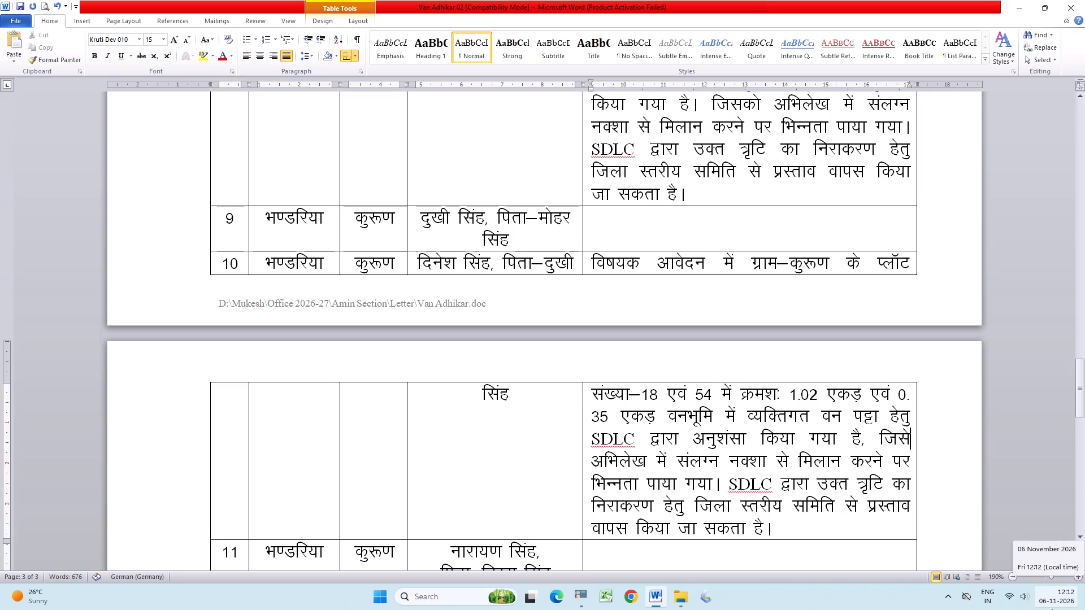
pyautogui.press('Delete')
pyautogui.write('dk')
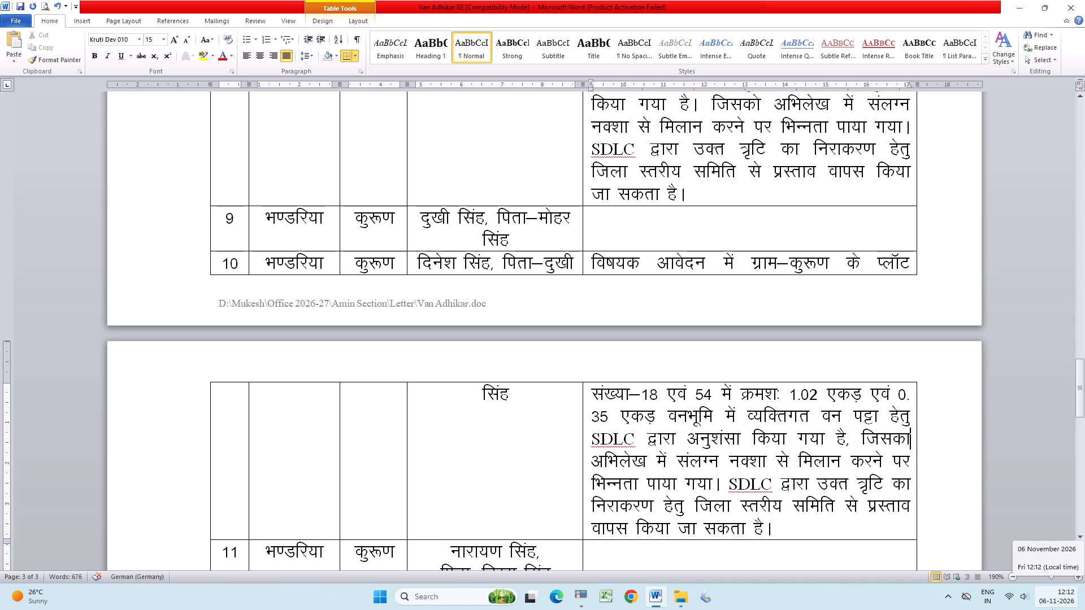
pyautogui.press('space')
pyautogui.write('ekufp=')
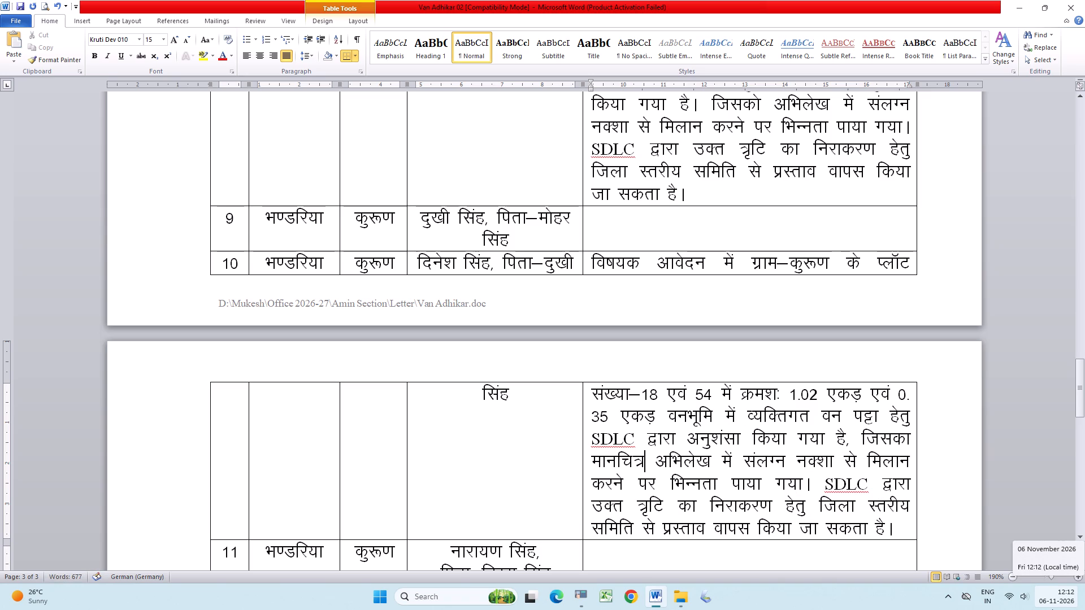
# Insert है, परंतु between संलग्न and नक्शा in row 10's remark.
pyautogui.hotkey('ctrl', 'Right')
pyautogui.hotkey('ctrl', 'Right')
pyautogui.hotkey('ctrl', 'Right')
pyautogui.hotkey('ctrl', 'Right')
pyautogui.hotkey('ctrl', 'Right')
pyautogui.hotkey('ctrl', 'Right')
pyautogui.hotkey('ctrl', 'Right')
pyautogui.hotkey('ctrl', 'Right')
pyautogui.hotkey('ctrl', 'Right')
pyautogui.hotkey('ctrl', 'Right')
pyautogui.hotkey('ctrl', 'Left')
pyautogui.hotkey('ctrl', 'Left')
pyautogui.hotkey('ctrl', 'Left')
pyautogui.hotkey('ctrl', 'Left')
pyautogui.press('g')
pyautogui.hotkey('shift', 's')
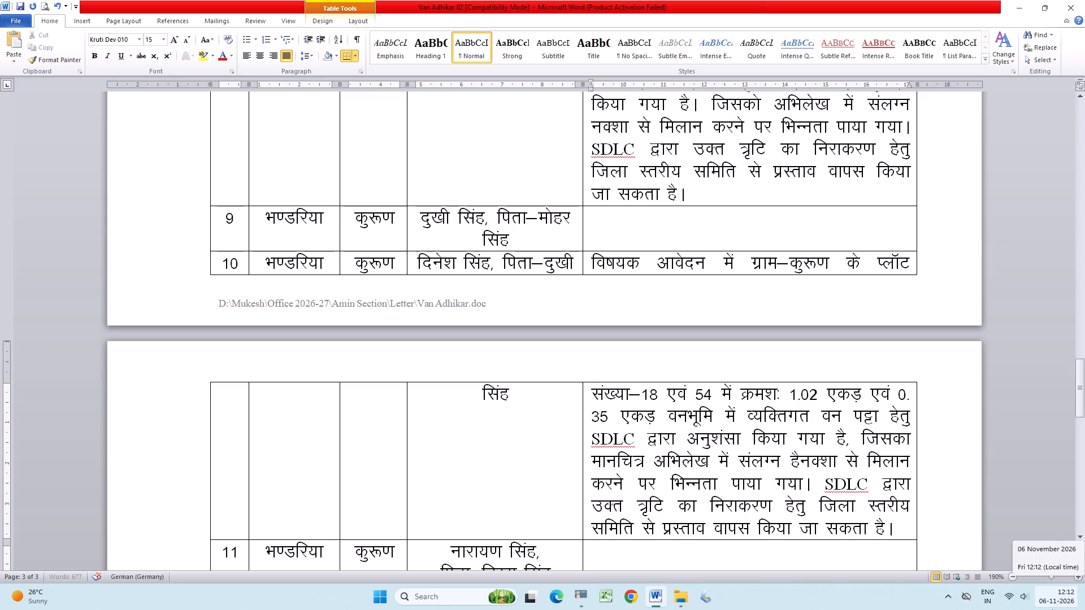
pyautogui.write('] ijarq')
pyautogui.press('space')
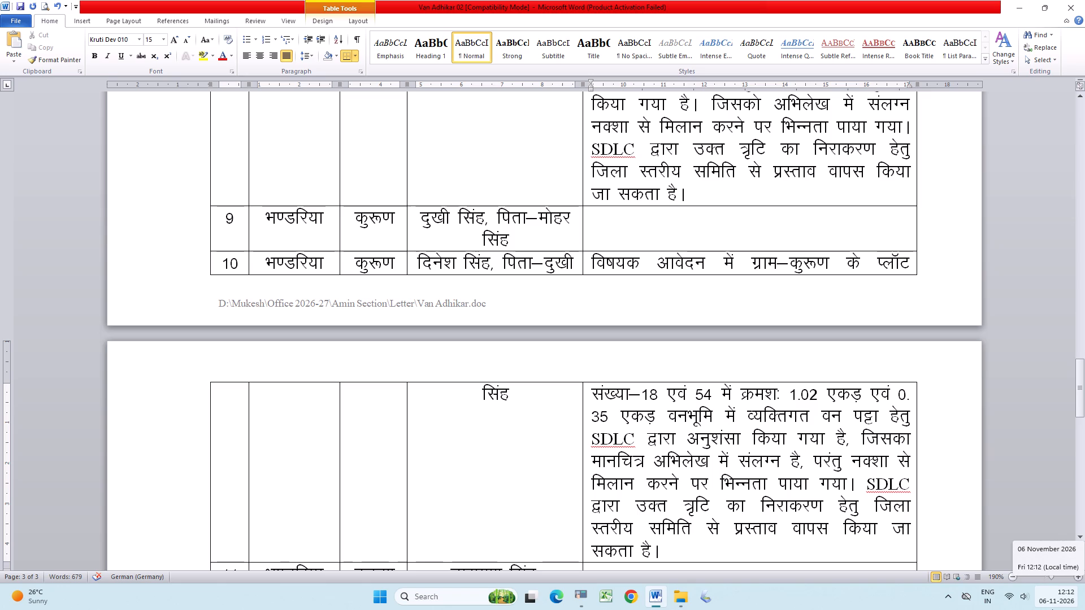
# Add संयुक्त जाँच प्रतिवेदन में after परंतु in row 10's remark.
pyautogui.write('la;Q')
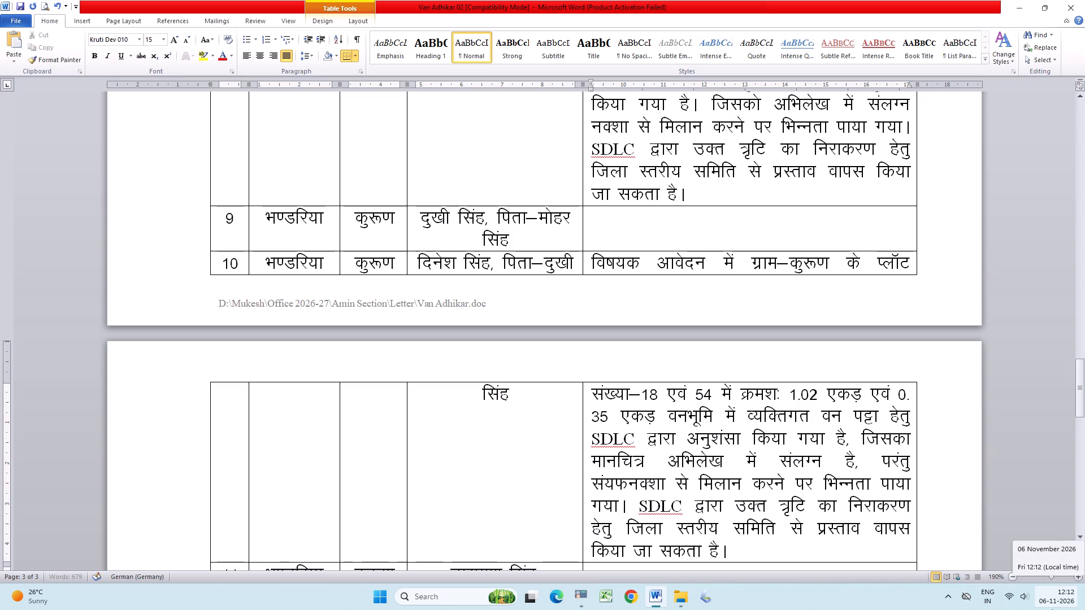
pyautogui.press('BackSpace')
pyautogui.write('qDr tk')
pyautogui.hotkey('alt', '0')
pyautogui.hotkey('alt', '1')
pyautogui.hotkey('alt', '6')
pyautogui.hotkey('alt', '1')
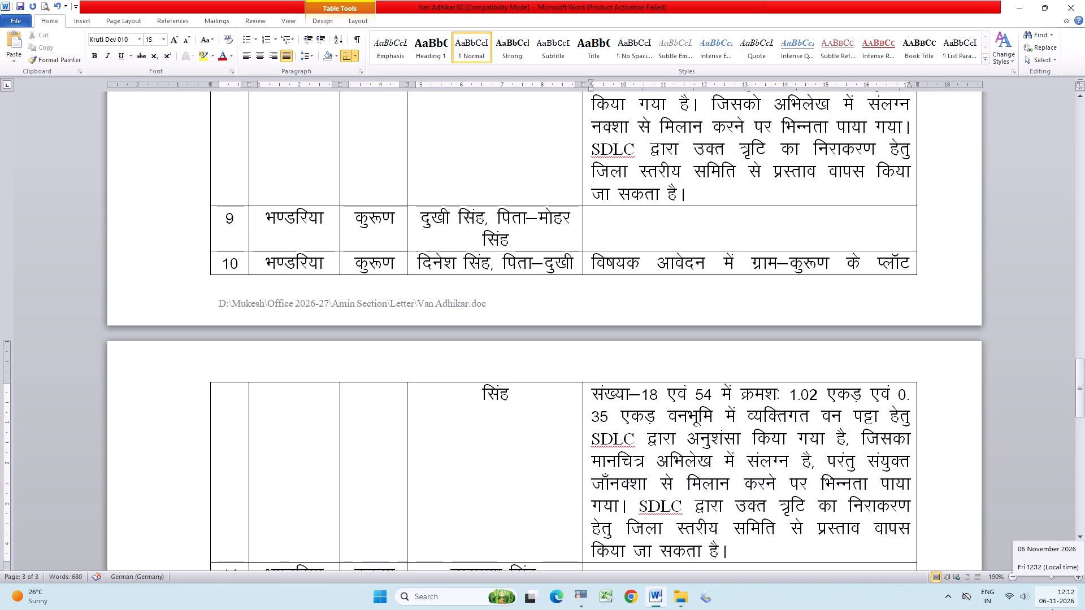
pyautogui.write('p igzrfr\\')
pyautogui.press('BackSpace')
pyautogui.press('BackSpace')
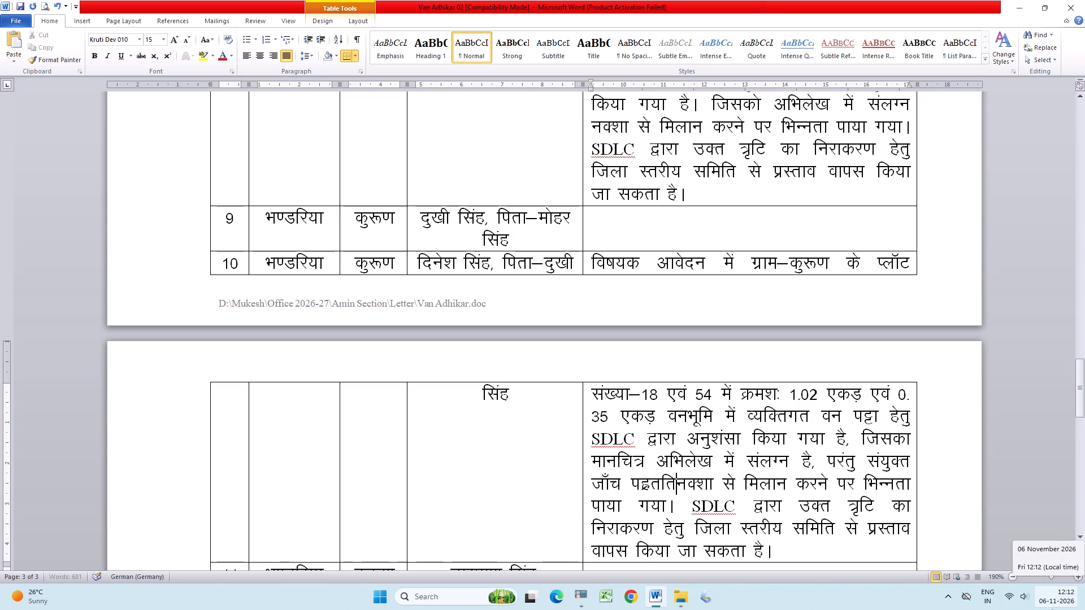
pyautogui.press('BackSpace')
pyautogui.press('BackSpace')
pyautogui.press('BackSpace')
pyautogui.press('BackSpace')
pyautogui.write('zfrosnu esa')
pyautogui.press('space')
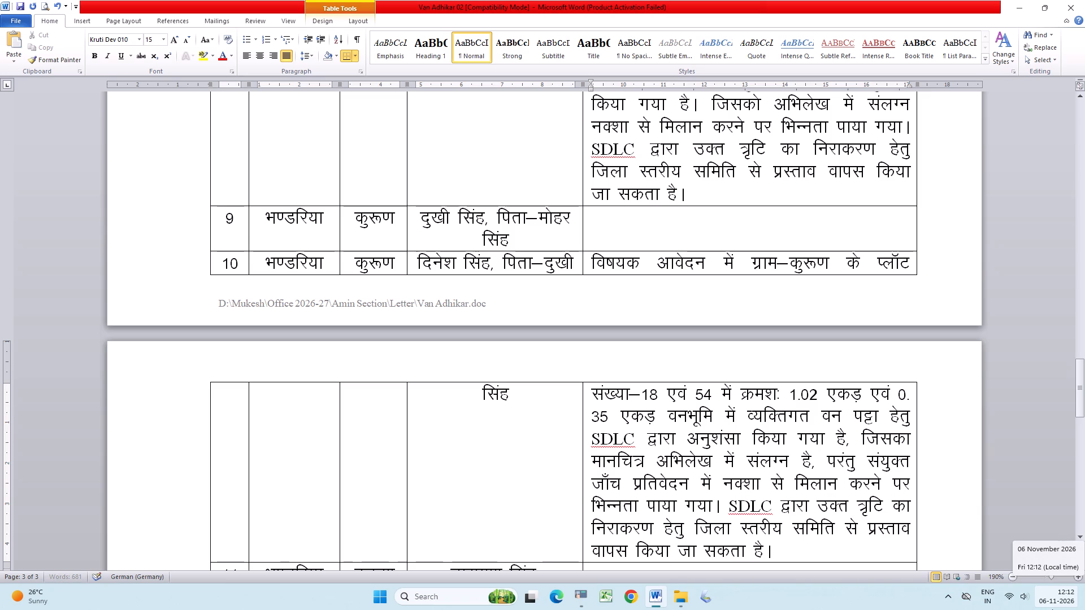
# Continue row 10's remark after प्रतिवेदन में with प्लॉट संख्या–18 के रकबा–1.02 एकड़ पर.
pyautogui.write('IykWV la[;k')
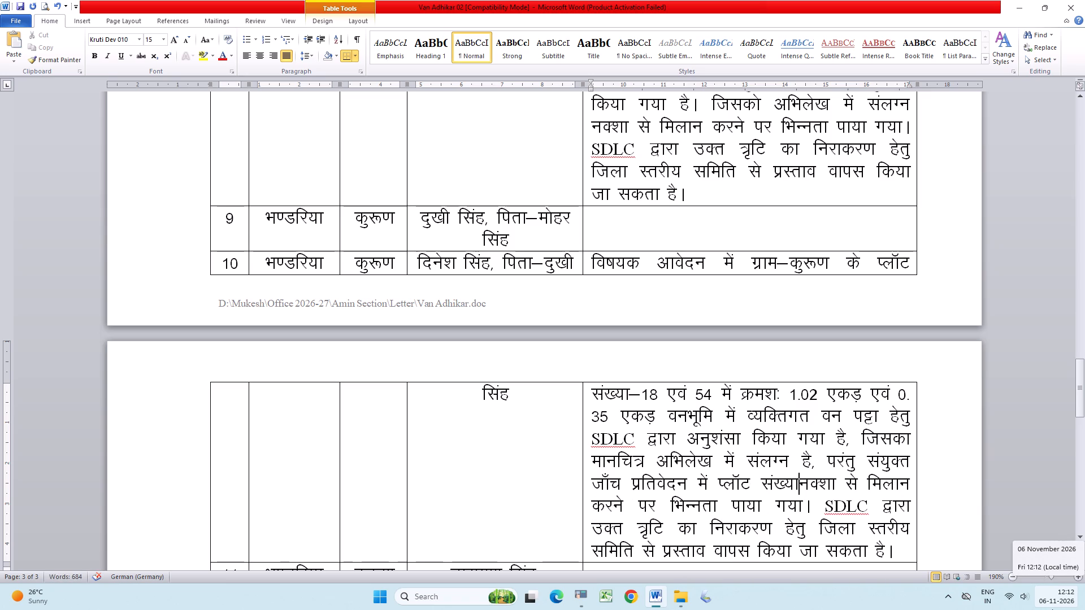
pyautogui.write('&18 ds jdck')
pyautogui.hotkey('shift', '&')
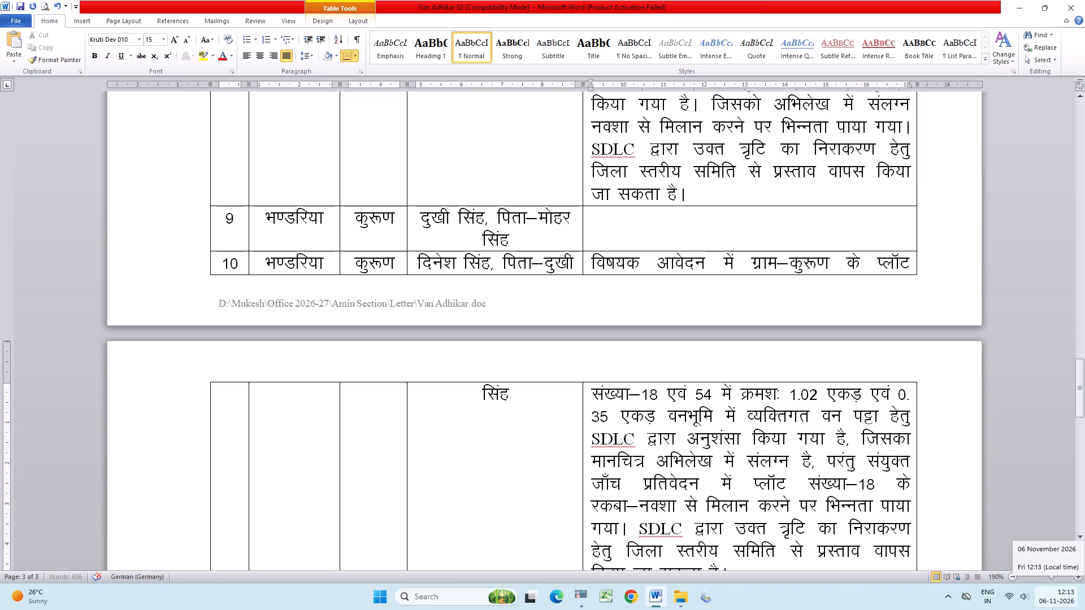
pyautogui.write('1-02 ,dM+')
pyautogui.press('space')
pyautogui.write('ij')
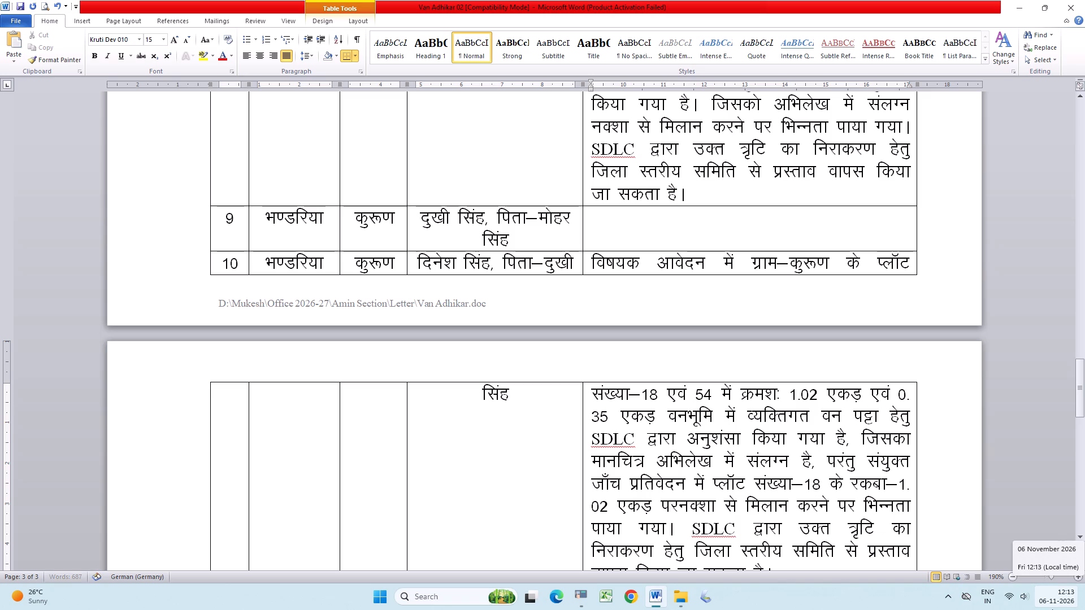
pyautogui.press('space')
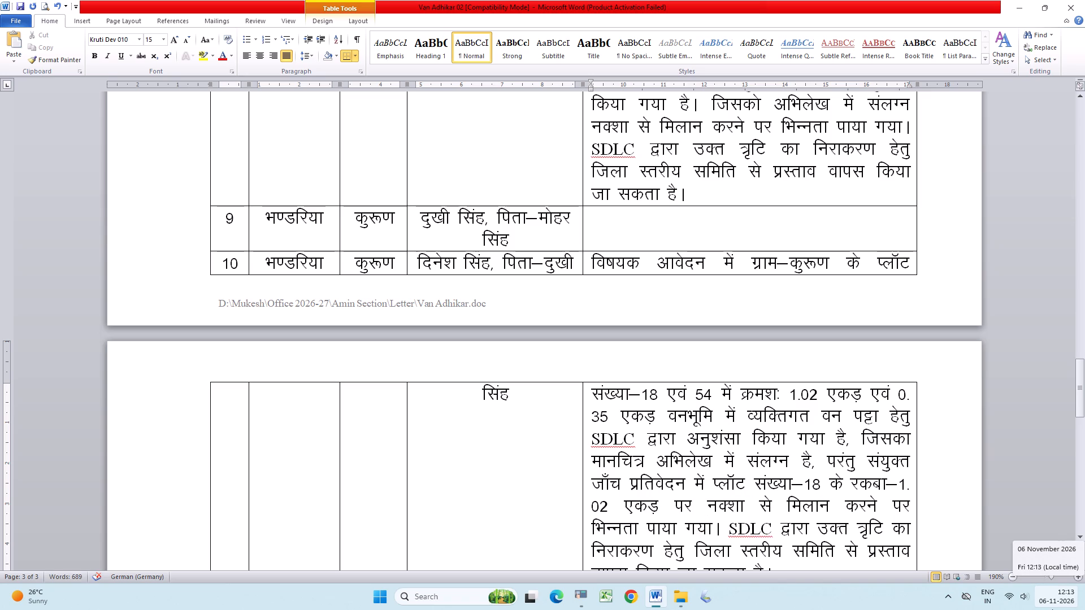
# Complete the joint-inquiry sentence in row 10's remark with ही वास्तविक कब्जा पाया गया है।.
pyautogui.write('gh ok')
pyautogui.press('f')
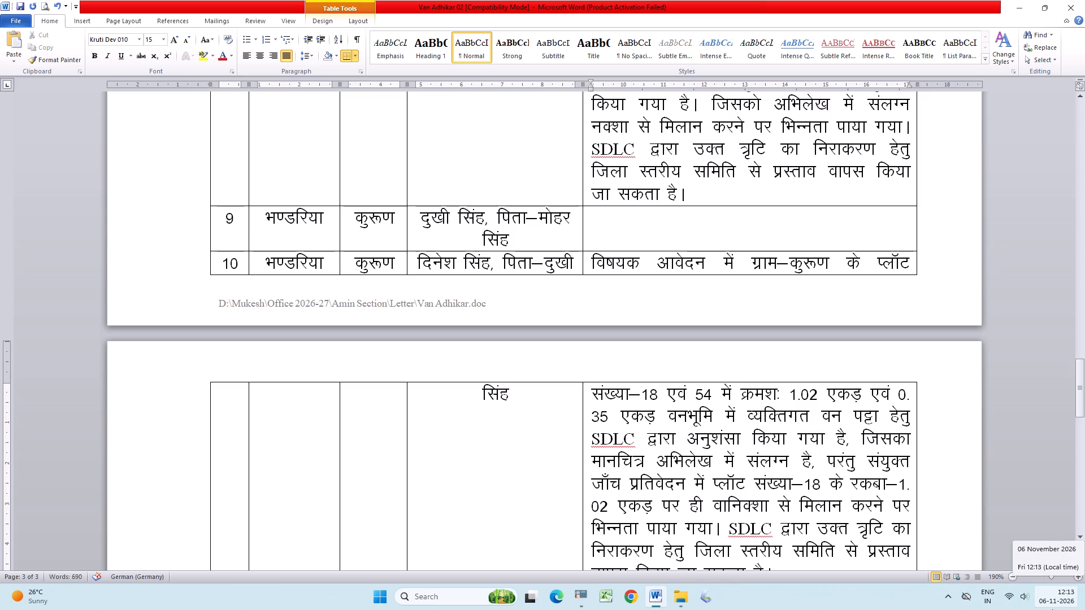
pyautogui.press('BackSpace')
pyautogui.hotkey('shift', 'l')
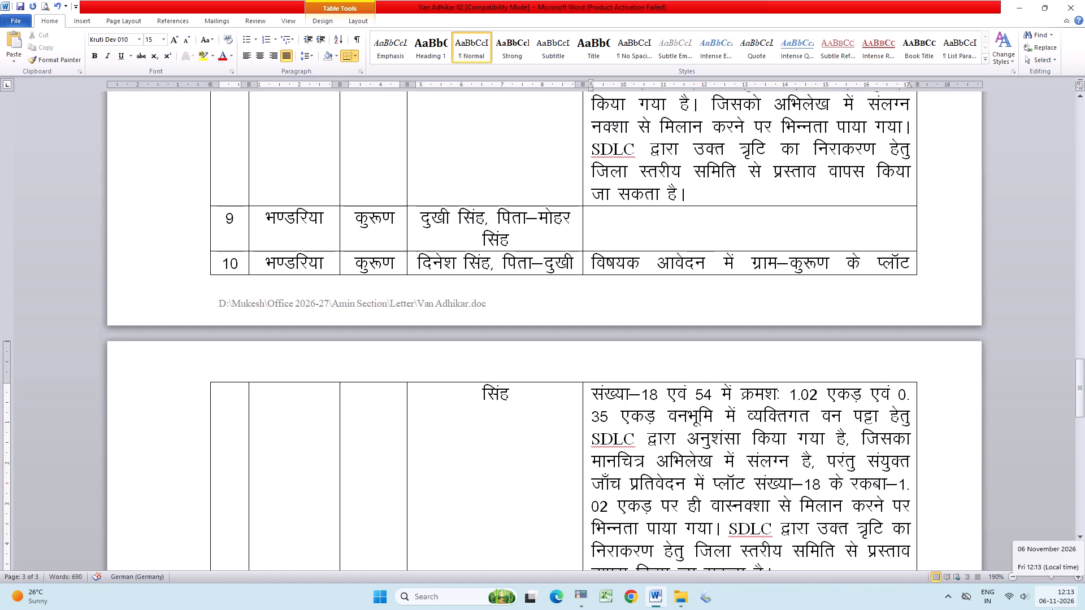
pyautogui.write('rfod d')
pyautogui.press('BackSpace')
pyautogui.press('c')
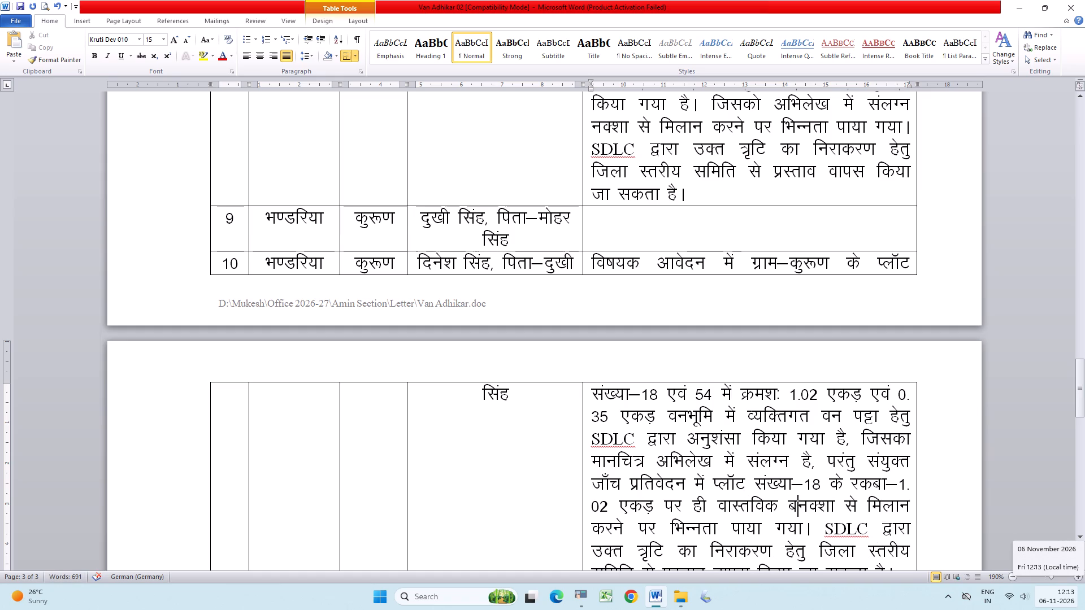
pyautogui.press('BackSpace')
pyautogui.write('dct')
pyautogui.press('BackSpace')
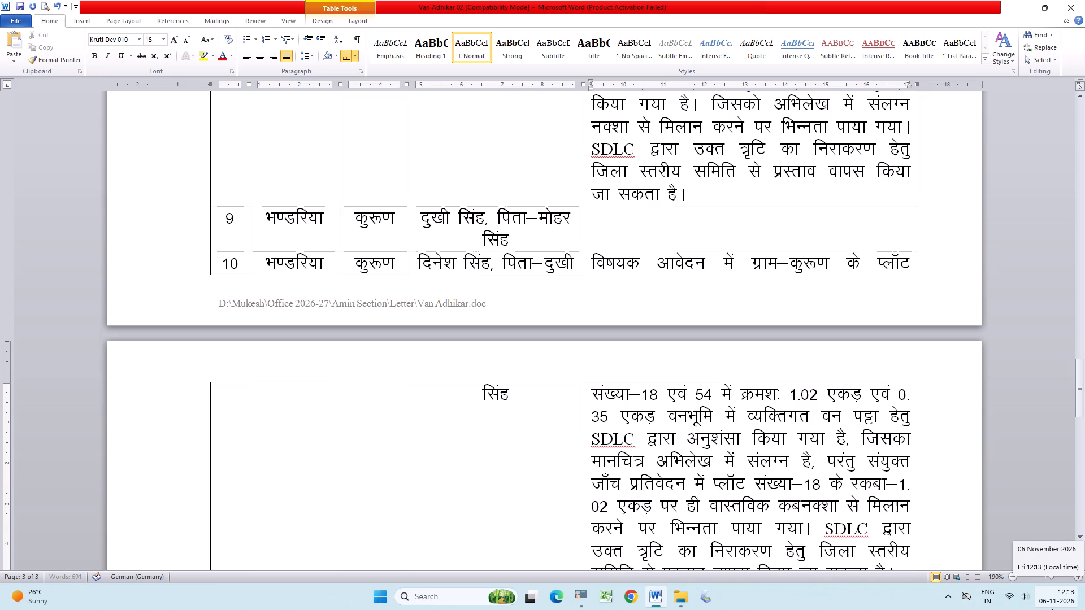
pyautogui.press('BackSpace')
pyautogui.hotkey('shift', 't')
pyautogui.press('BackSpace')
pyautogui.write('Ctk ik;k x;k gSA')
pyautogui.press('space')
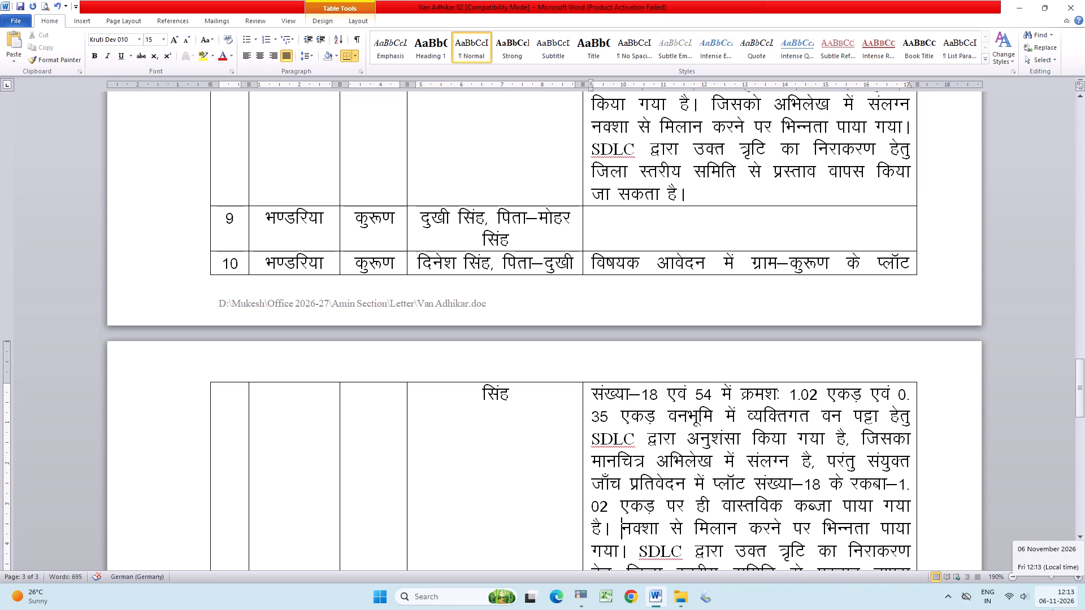
# Start a new paragraph before नक्शा in row 10's remark, opening with अतः उक्त.
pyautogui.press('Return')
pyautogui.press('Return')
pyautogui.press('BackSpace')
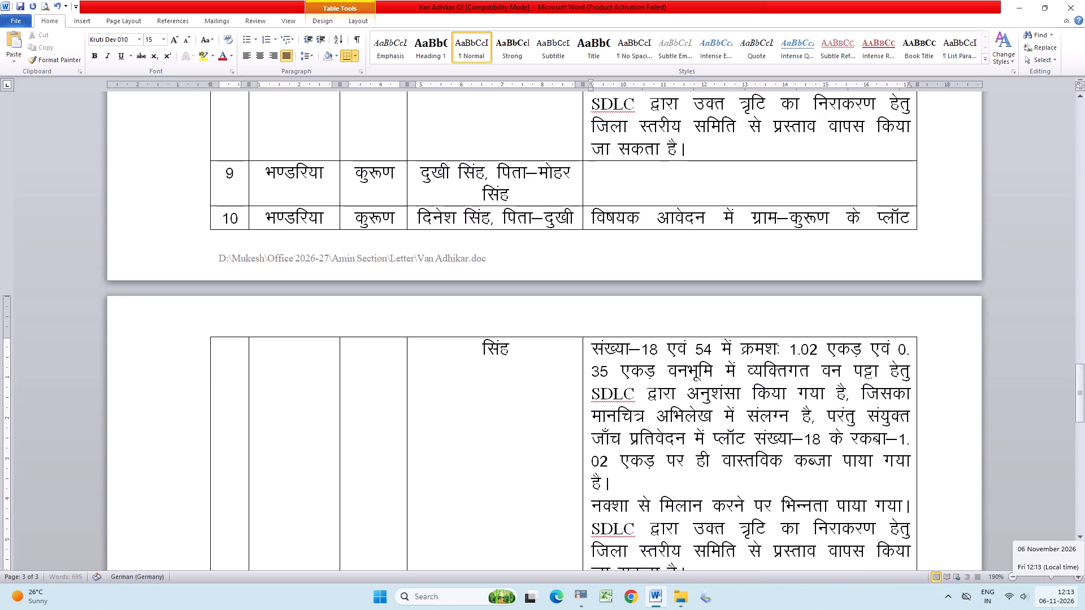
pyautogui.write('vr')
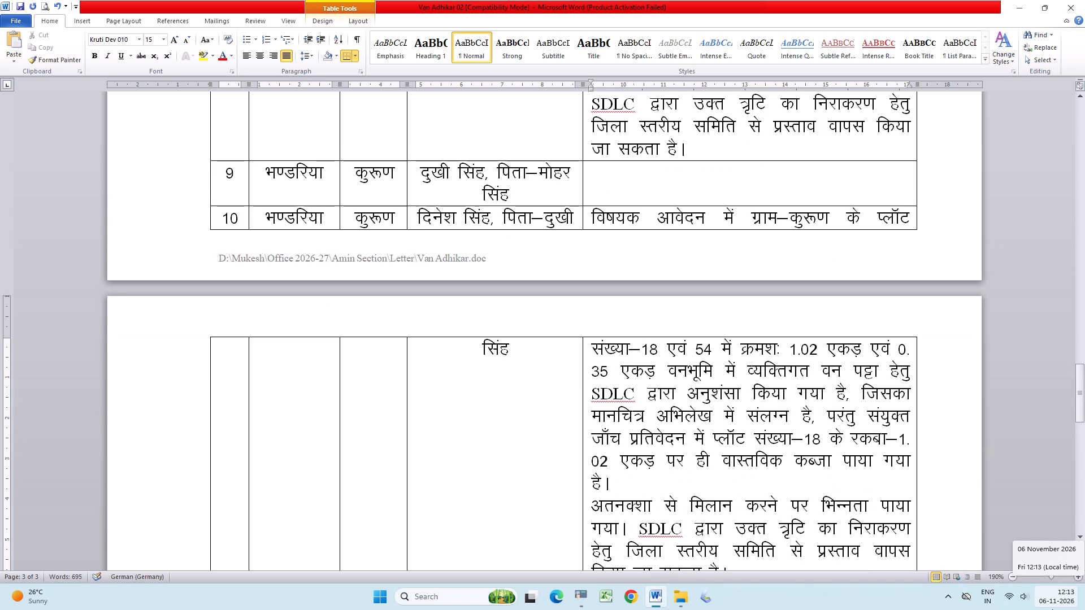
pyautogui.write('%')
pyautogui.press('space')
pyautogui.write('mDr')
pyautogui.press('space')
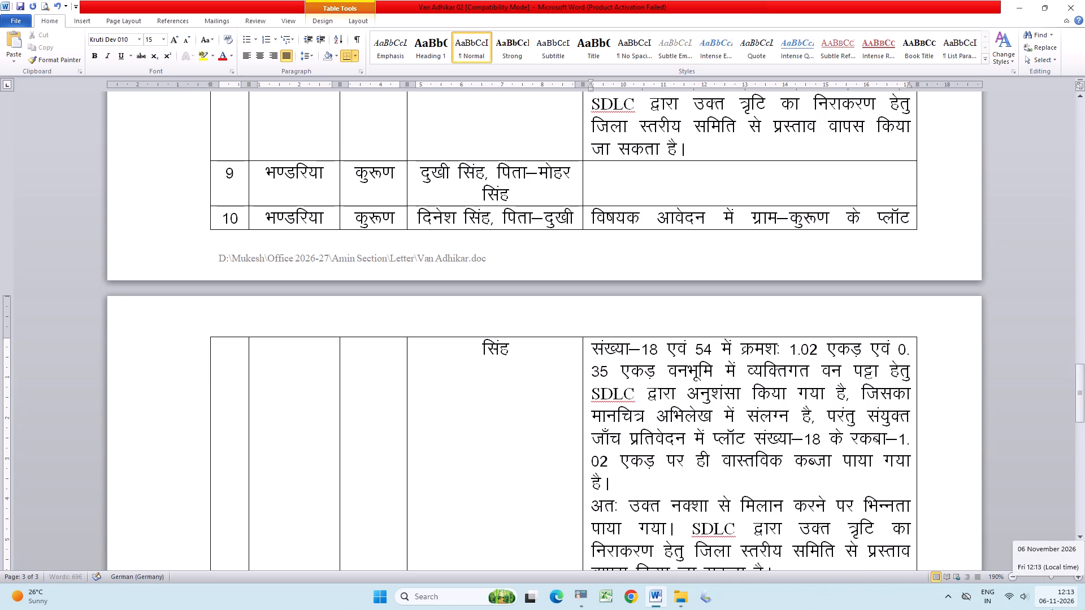
# Add प्लॉट संख्या–18, रकबा–1.02 एकड़ भूमि को after अतः उक्त in row 10's remark.
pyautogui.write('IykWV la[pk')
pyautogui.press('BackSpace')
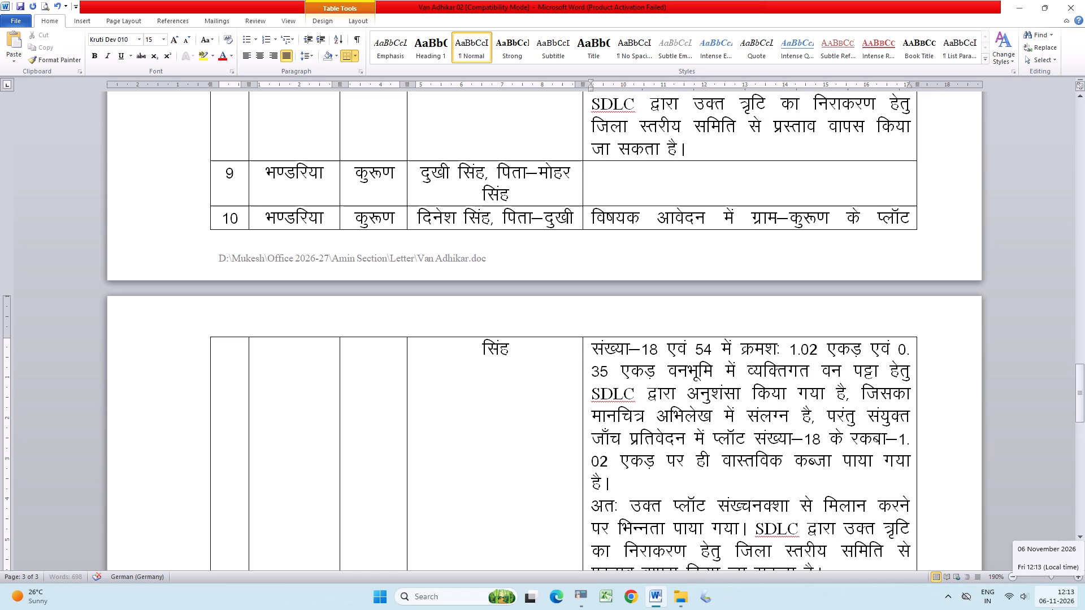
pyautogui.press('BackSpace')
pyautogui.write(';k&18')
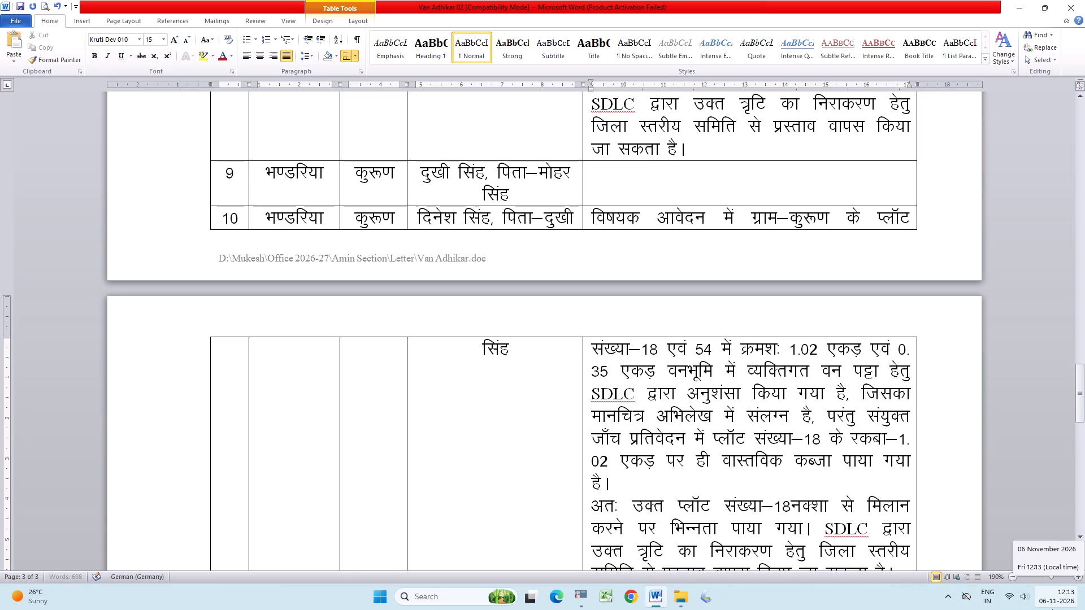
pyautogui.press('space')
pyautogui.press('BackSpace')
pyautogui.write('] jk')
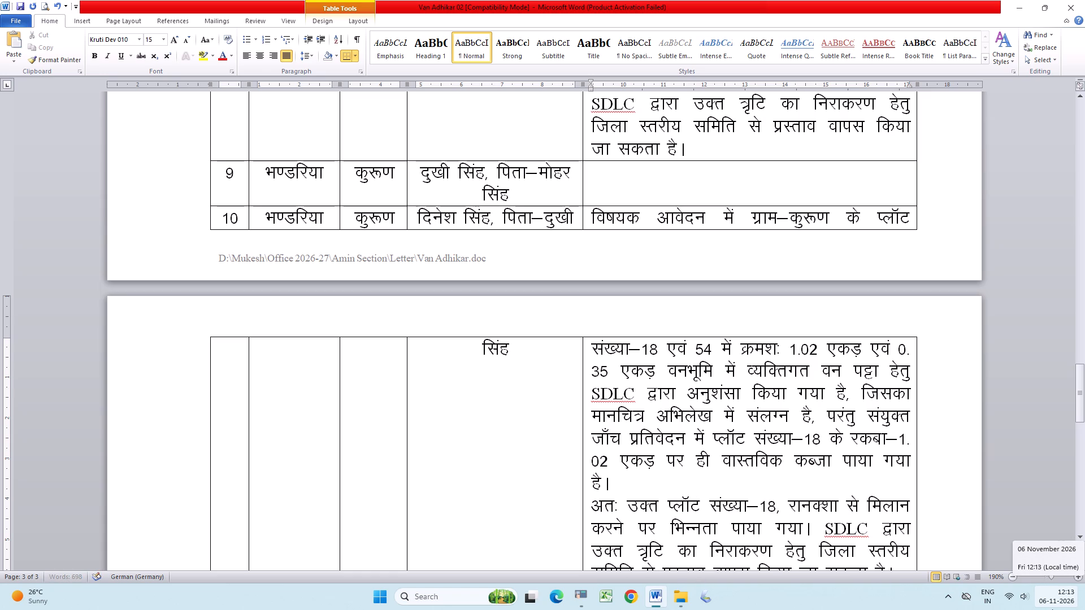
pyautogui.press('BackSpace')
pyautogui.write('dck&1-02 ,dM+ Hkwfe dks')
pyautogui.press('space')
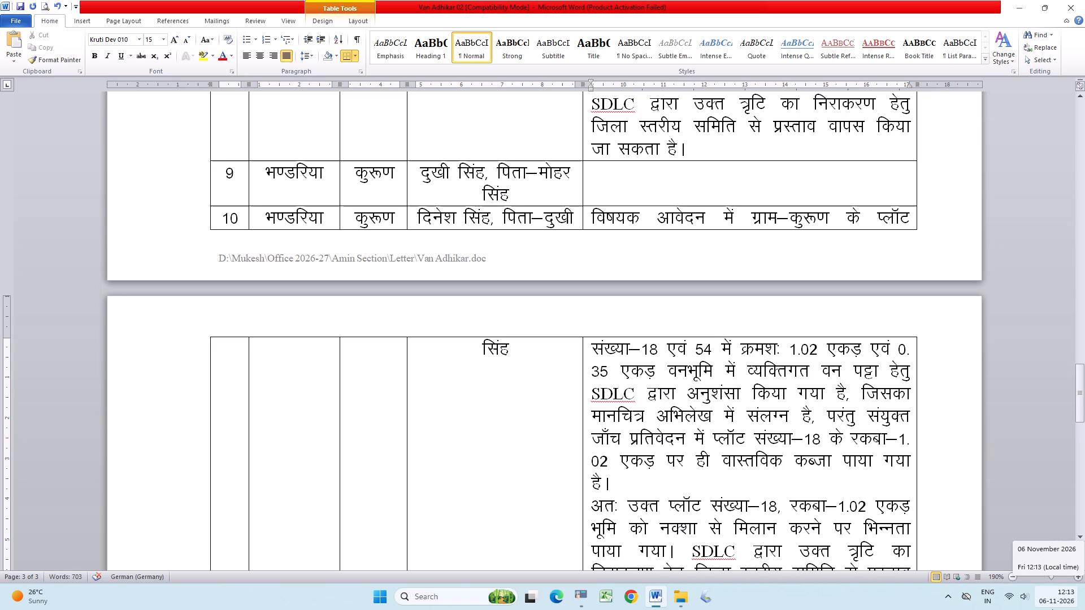
# Add स्पष्ट मानचित्र एवं चौहद्दी के साथ after भूमि को in row 10's second paragraph.
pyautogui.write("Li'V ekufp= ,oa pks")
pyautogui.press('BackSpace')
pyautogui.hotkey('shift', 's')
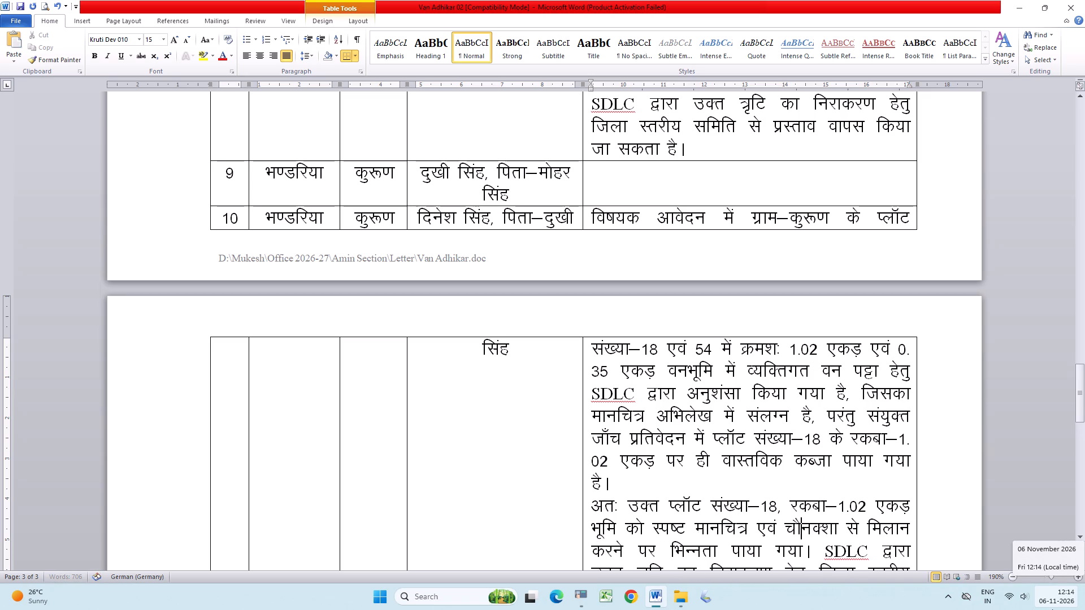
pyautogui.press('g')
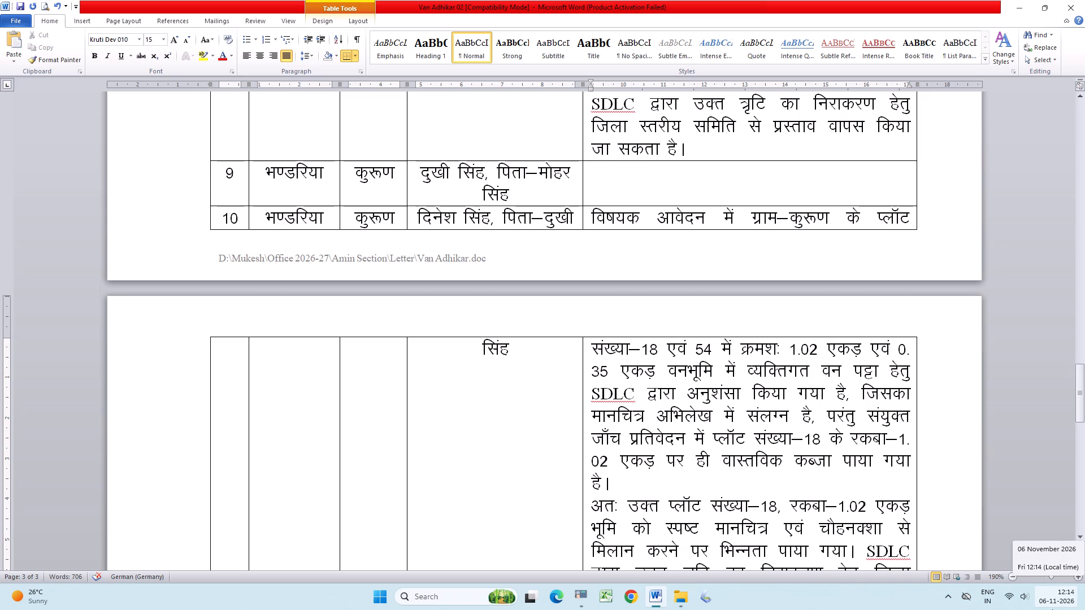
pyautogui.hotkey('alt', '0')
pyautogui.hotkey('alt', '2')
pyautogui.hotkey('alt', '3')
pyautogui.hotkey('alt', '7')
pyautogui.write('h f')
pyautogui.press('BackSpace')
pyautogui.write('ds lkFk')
pyautogui.press('space')
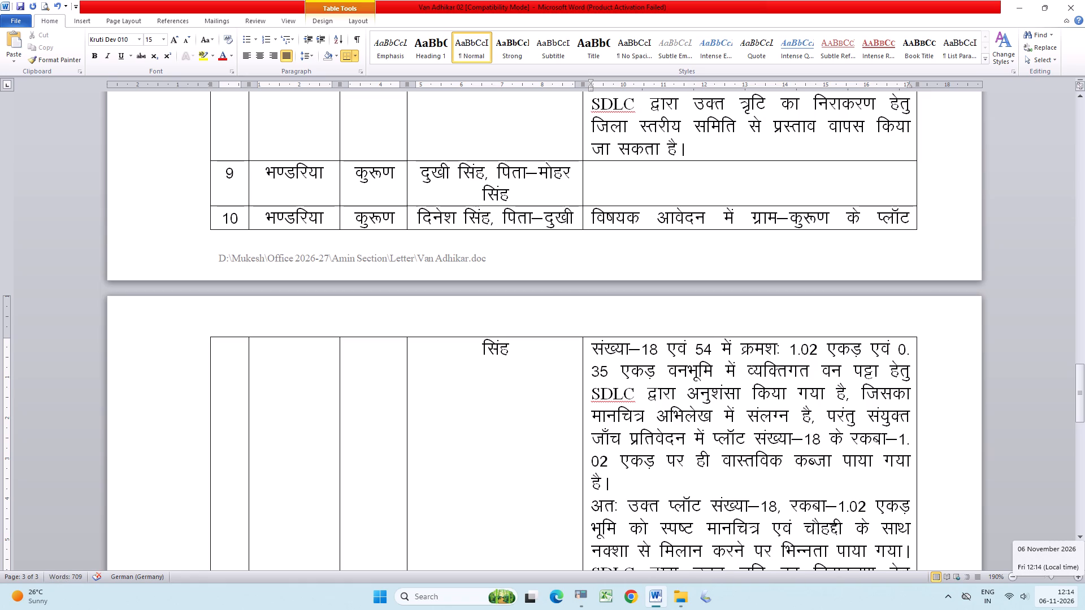
# Add दर्शाते हुए प्रस्ताव पुनः समर्पित करने पर after के साथ in row 10's second paragraph.
pyautogui.write('n"kk')
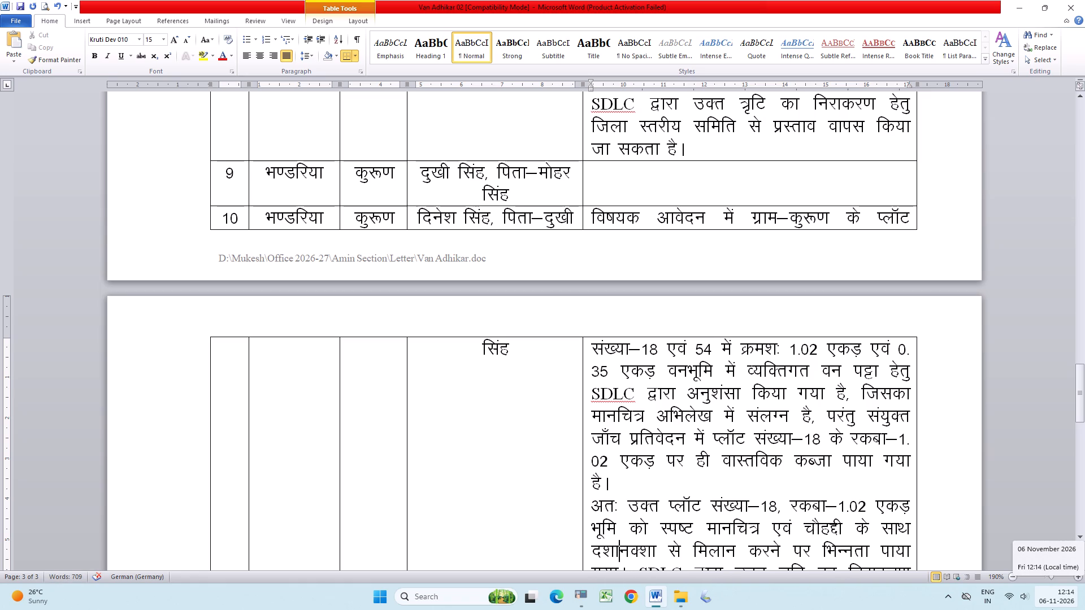
pyautogui.write('Zrs gq, izR')
pyautogui.press('BackSpace')
pyautogui.write('Lrko iuq')
pyautogui.press('BackSpace')
pyautogui.press('BackSpace')
pyautogui.write('qu')
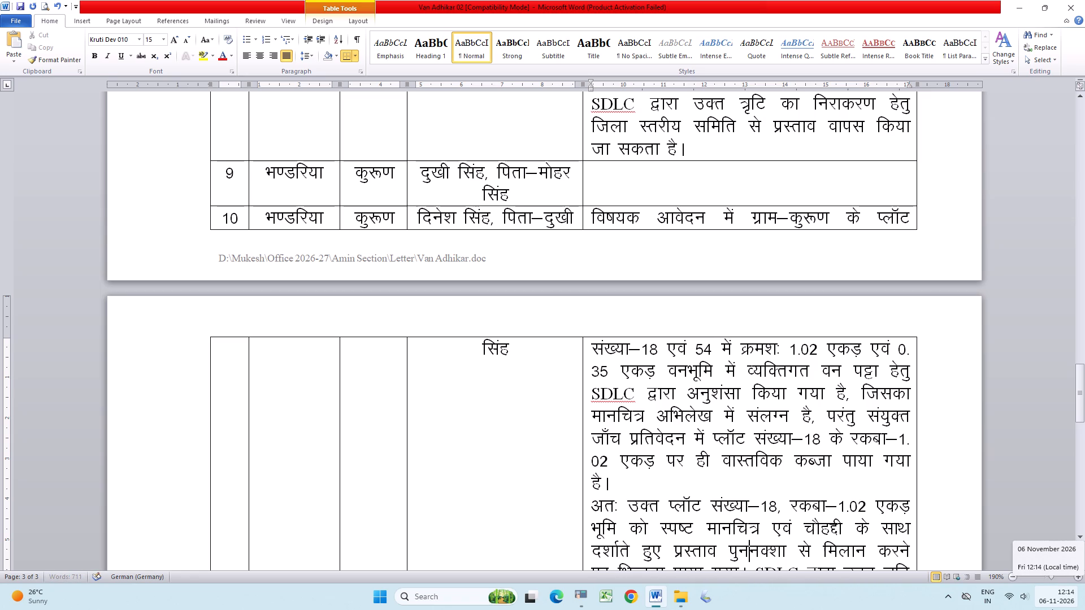
pyautogui.write('% lefiZr djus ij')
pyautogui.press('space')
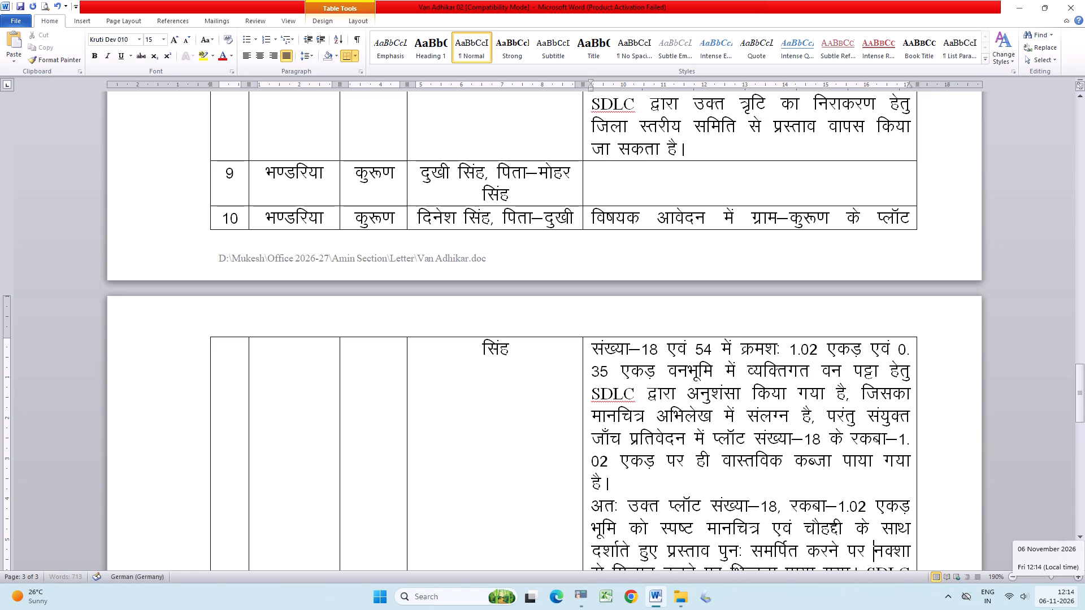
# Cut the leftover phrase नक्शा से मिलान करने पर भिन्नता पाया गया। from row 10's second paragraph.
pyautogui.scroll(-1, 1061, 550)
pyautogui.scroll(-1, 786, 423)
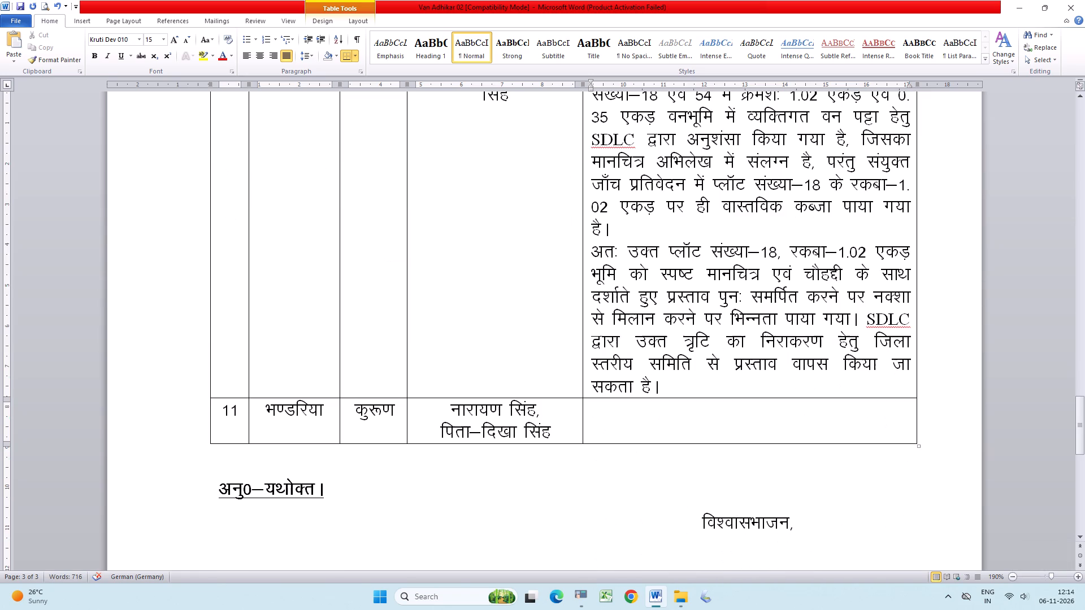
pyautogui.moveTo(870, 290); pyautogui.dragTo(872, 320)
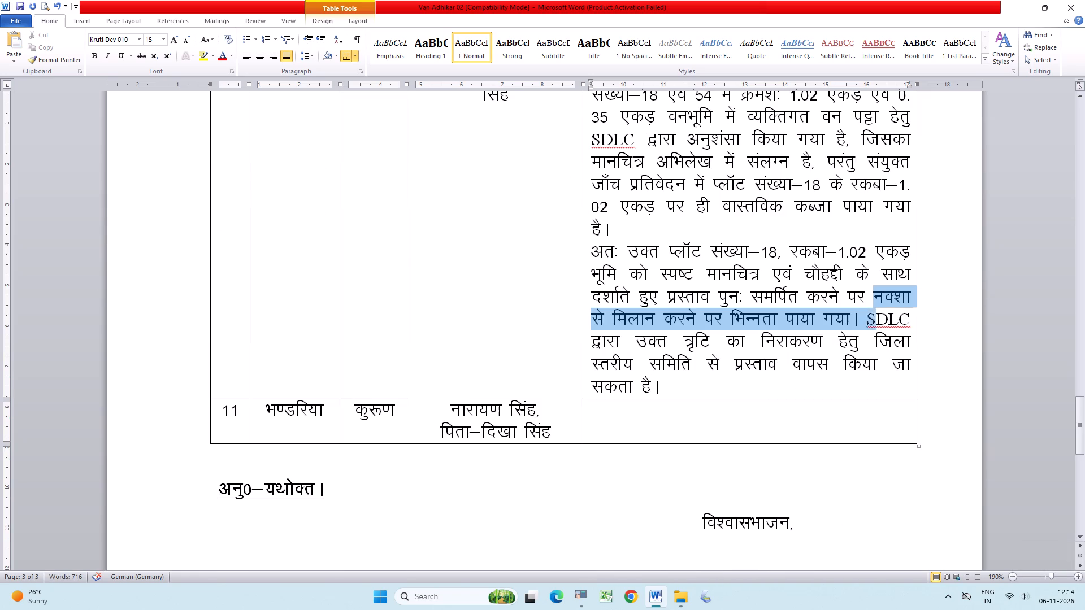
pyautogui.moveTo(872, 320); pyautogui.dragTo(867, 320)
pyautogui.hotkey('ctrl', 'x')
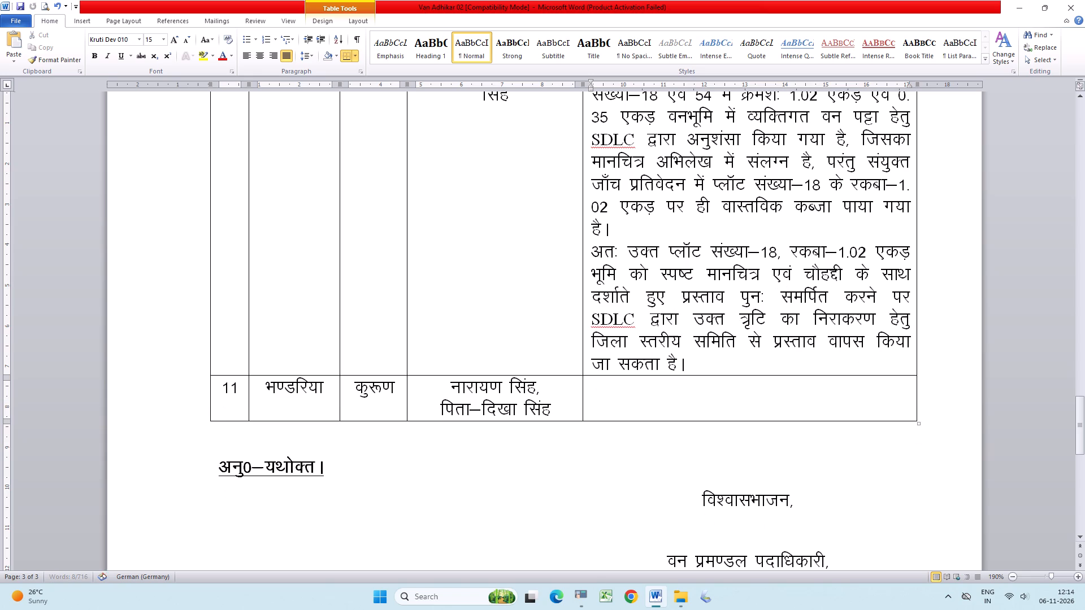
# Add विचार हेतु after SDLC द्वारा in row 10's second paragraph.
pyautogui.click(694, 313)
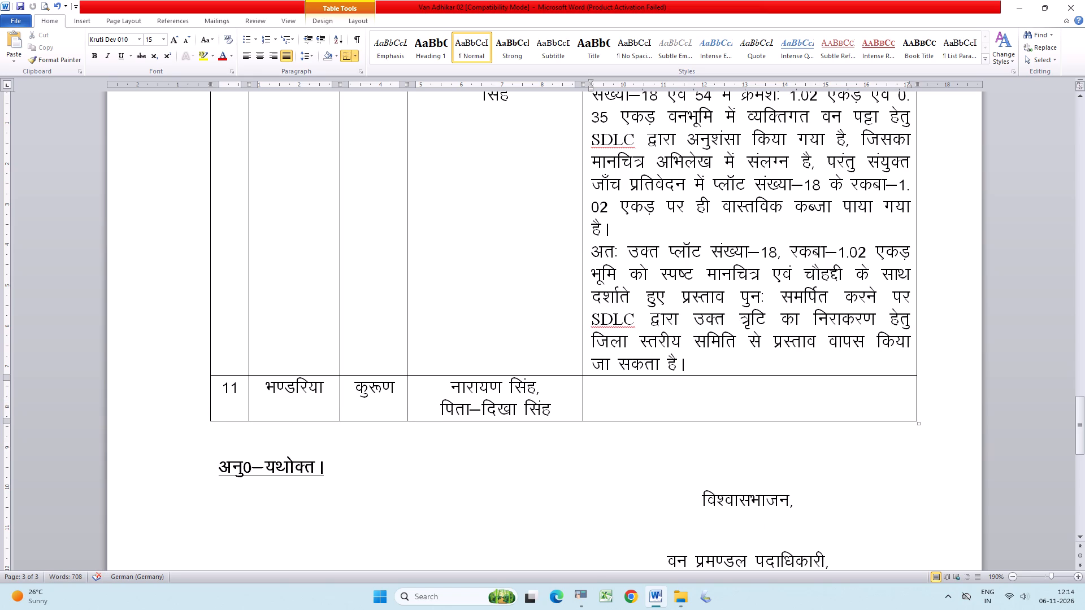
pyautogui.write('fpk')
pyautogui.press('BackSpace')
pyautogui.press('BackSpace')
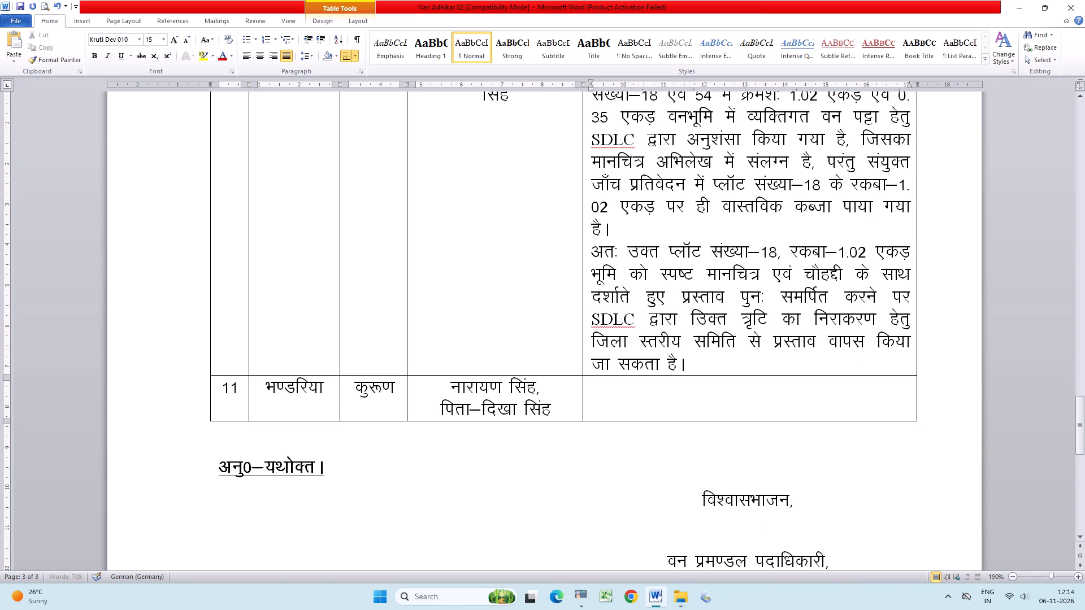
pyautogui.write('opkj gsrq')
pyautogui.press('space')
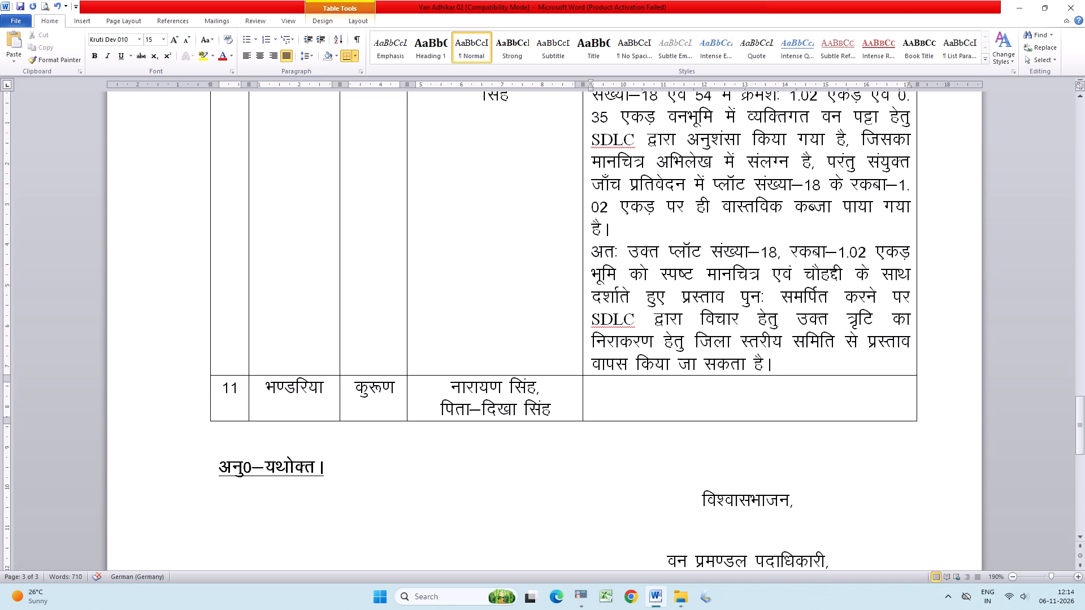
# Cut the phrase उक्त त्रृटि का निराकरण हेतु before जिला स्तरीय समिति in row 10's second paragraph and save the letter.
pyautogui.hotkey('ctrl', 'shift', 'Right')
pyautogui.hotkey('ctrl', 'shift', 'Right')
pyautogui.hotkey('ctrl', 'shift', 'Right')
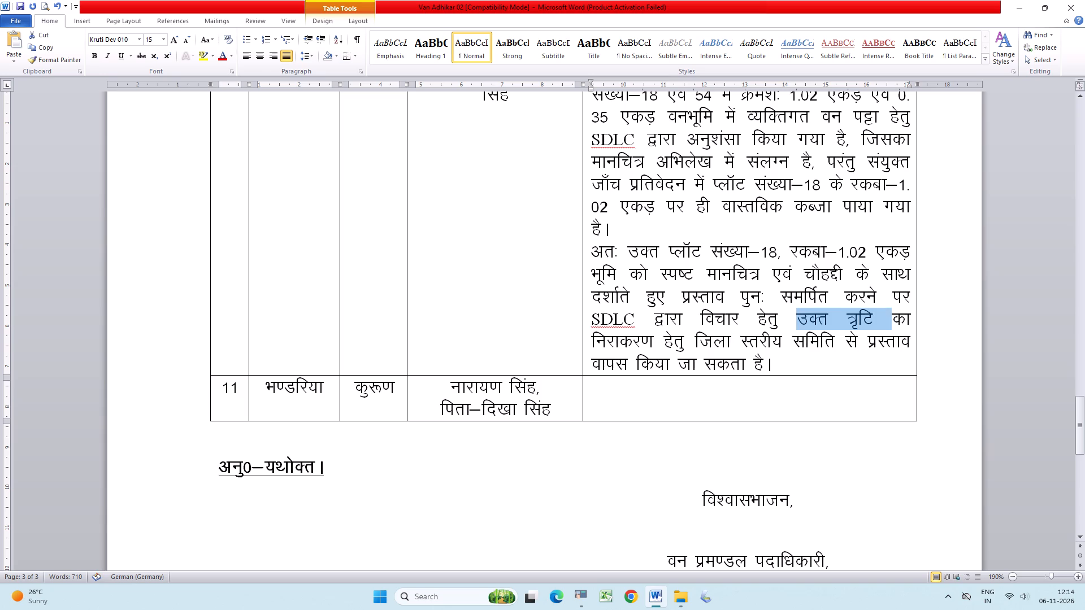
pyautogui.hotkey('ctrl', 'shift', 'Right')
pyautogui.hotkey('ctrl', 'shift', 'Right')
pyautogui.hotkey('ctrl', 'shift', 'Right')
pyautogui.hotkey('ctrl', 'shift', 'Right')
pyautogui.hotkey('ctrl', 'shift', 'Right')
pyautogui.hotkey('ctrl', 'x')
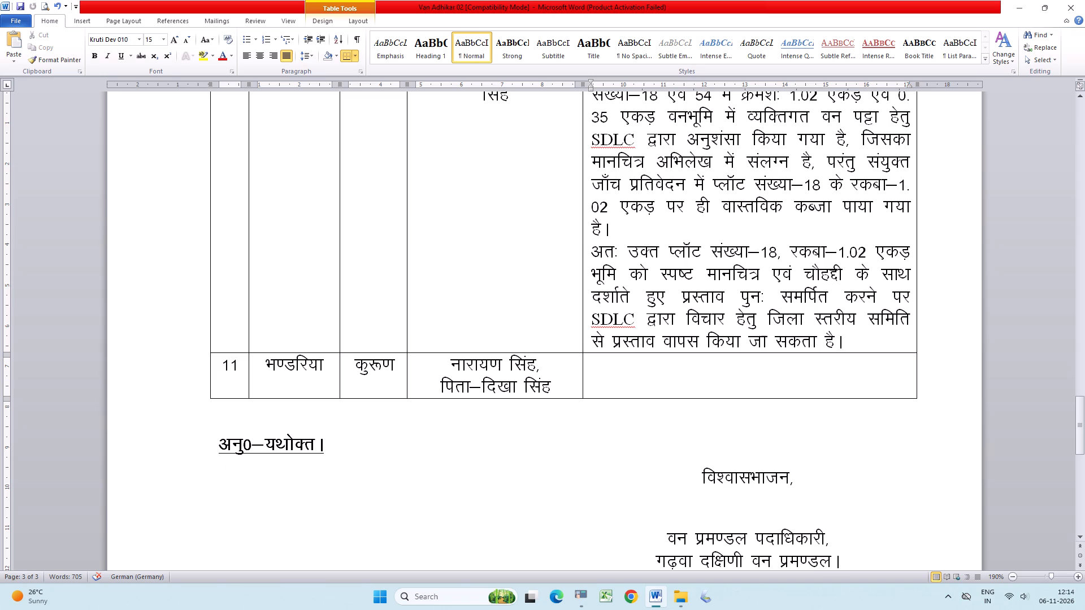
pyautogui.hotkey('ctrl', 's')
pyautogui.hotkey('ctrl', 's')
pyautogui.hotkey('ctrl', 's')
# Add a space before 0.35 and before the split 1.02 in row 10's first paragraph to keep each area unbroken, and save.
pyautogui.scroll(1, 855, 238)
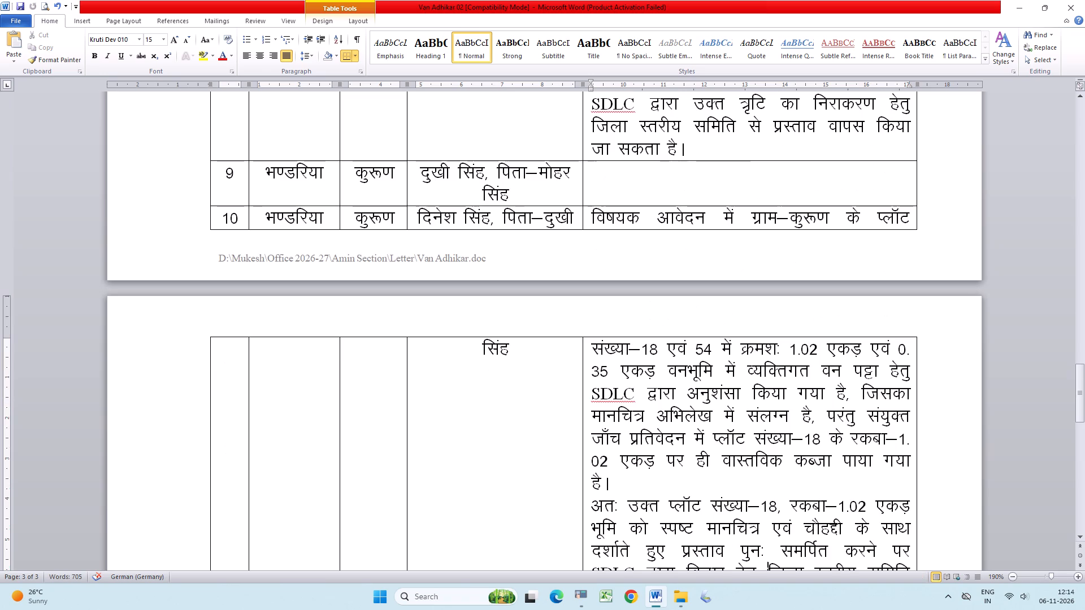
pyautogui.click(892, 347)
pyautogui.press('space')
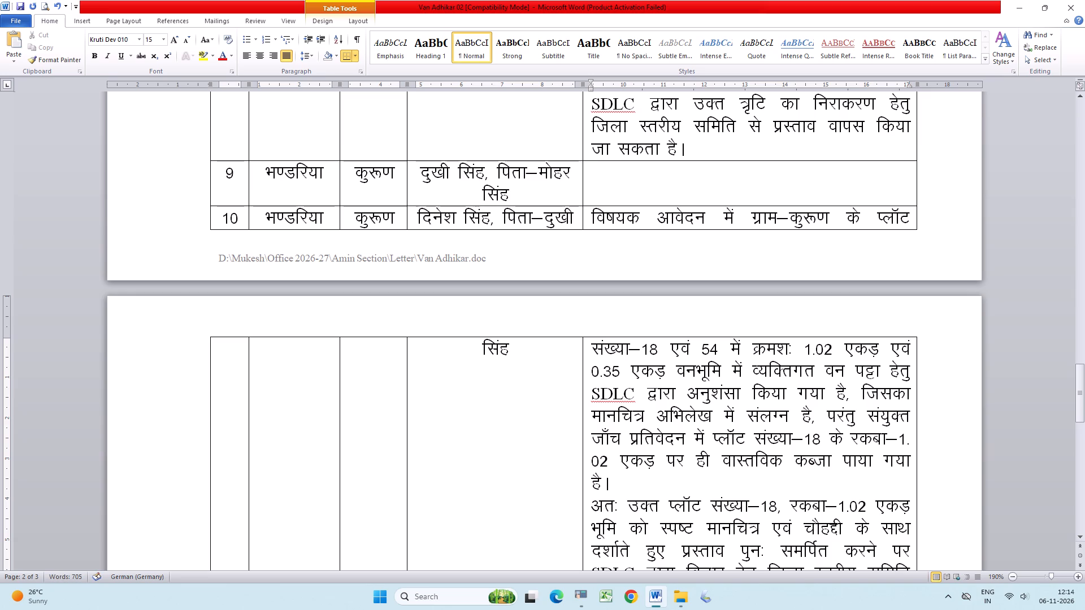
pyautogui.click(899, 433)
pyautogui.press('space')
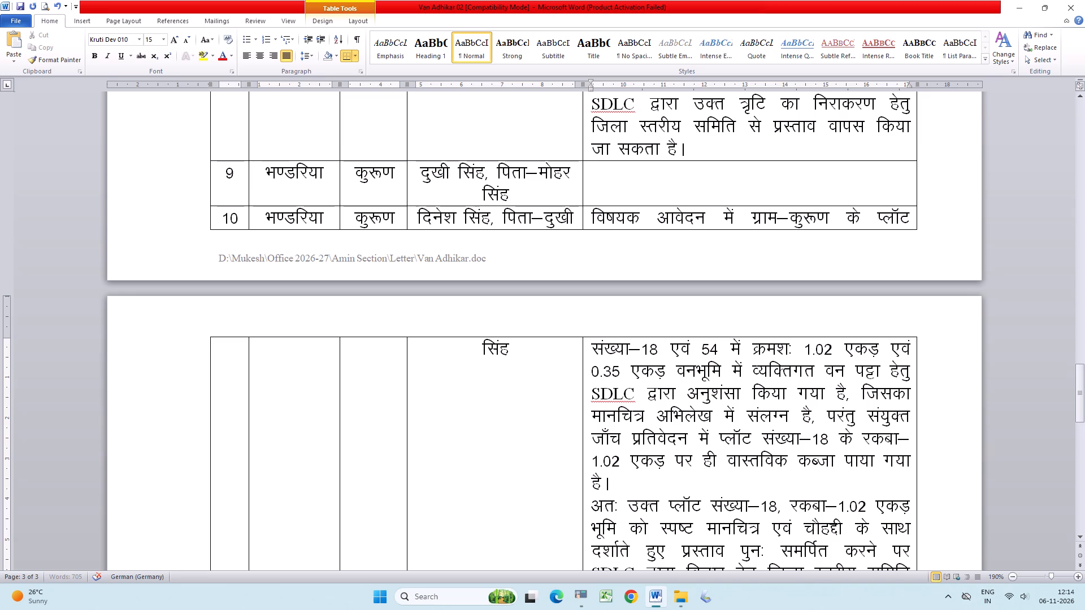
pyautogui.scroll(-1, 868, 478)
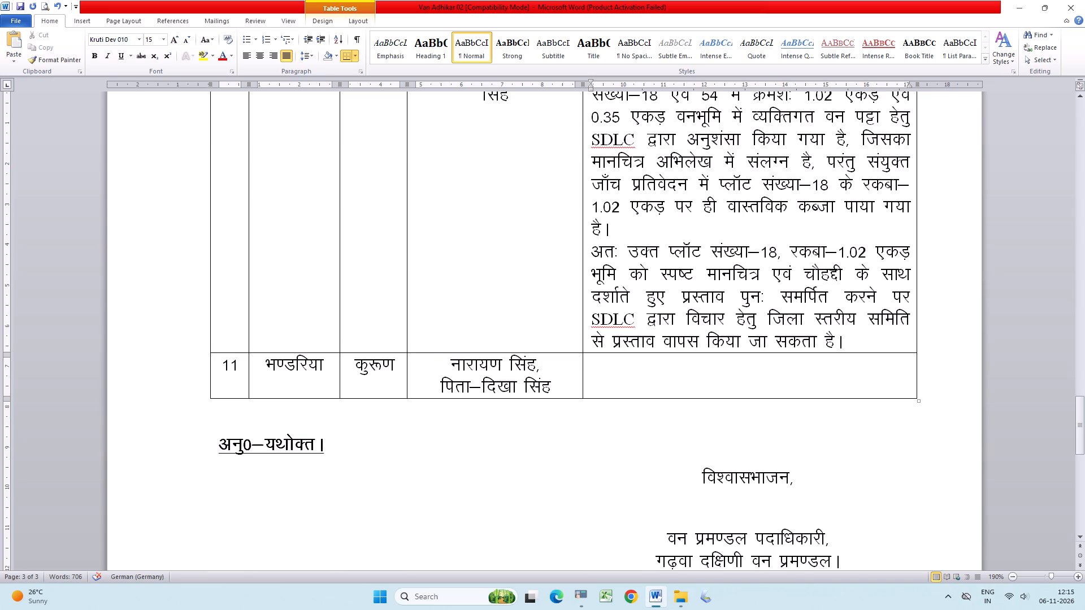
pyautogui.hotkey('ctrl', 's')
pyautogui.hotkey('ctrl', 's')
pyautogui.hotkey('ctrl', 's')
pyautogui.hotkey('ctrl', 's')
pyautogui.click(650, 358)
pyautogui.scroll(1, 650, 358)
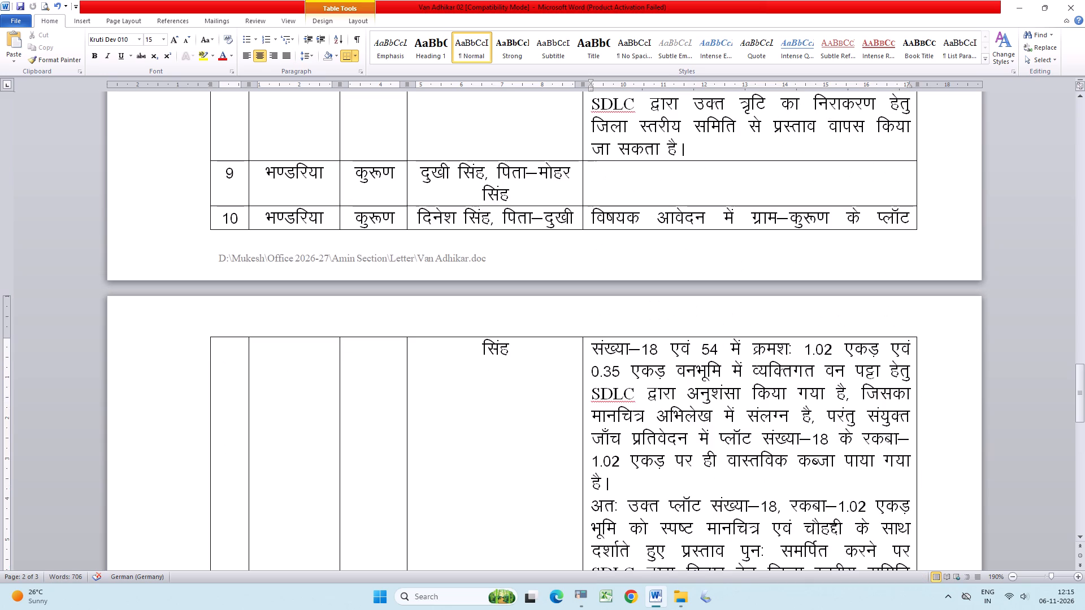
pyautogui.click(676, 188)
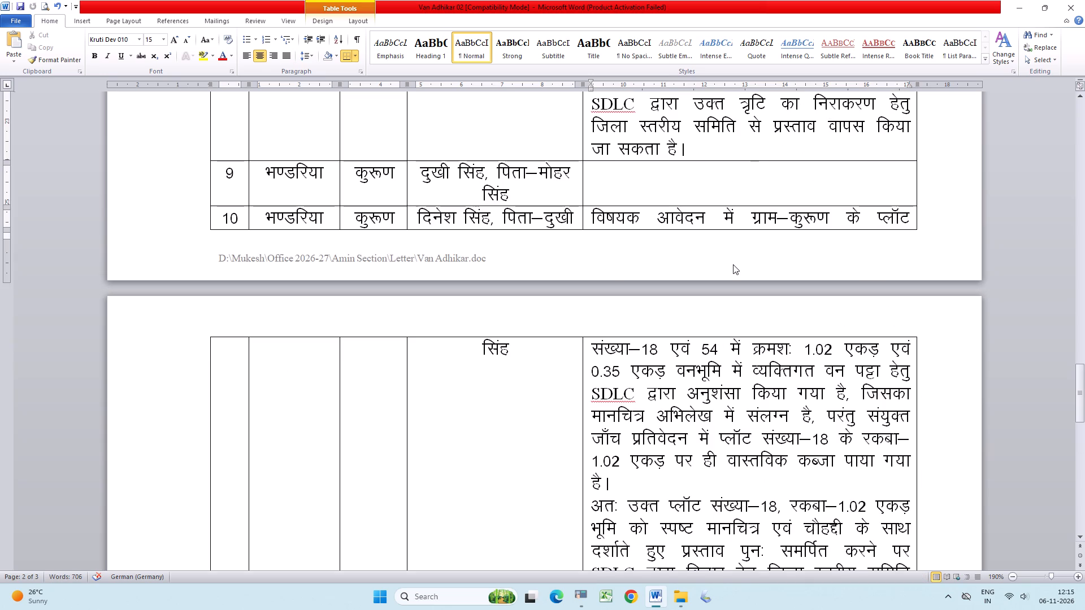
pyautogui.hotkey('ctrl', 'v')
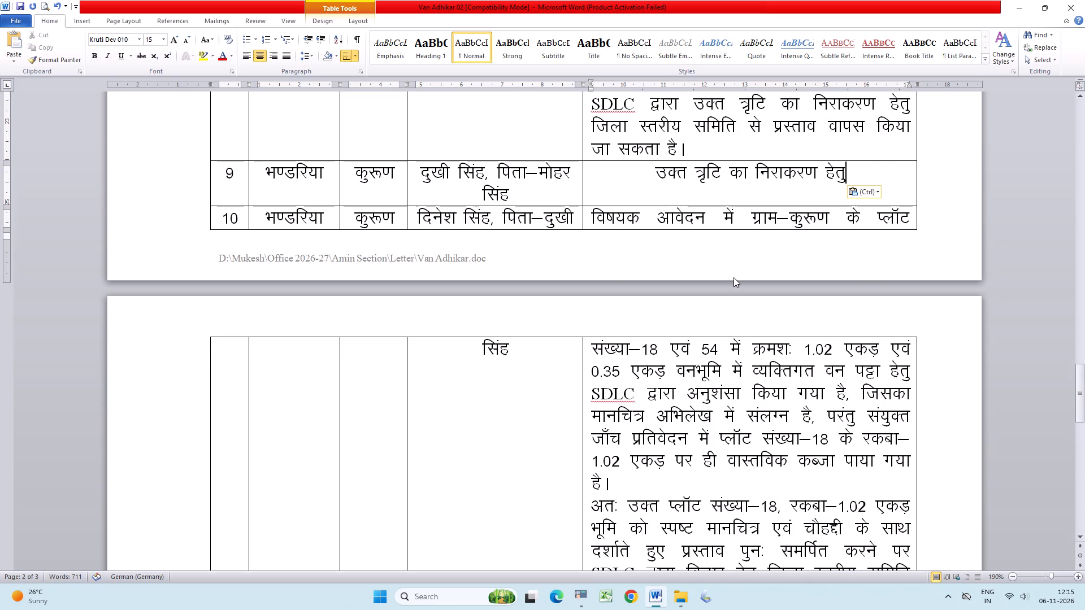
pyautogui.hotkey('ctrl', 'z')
# Copy row 1's complete अभियुक्ति remark into row 9's empty अभियुक्ति cell.
pyautogui.scroll(7, 735, 293)
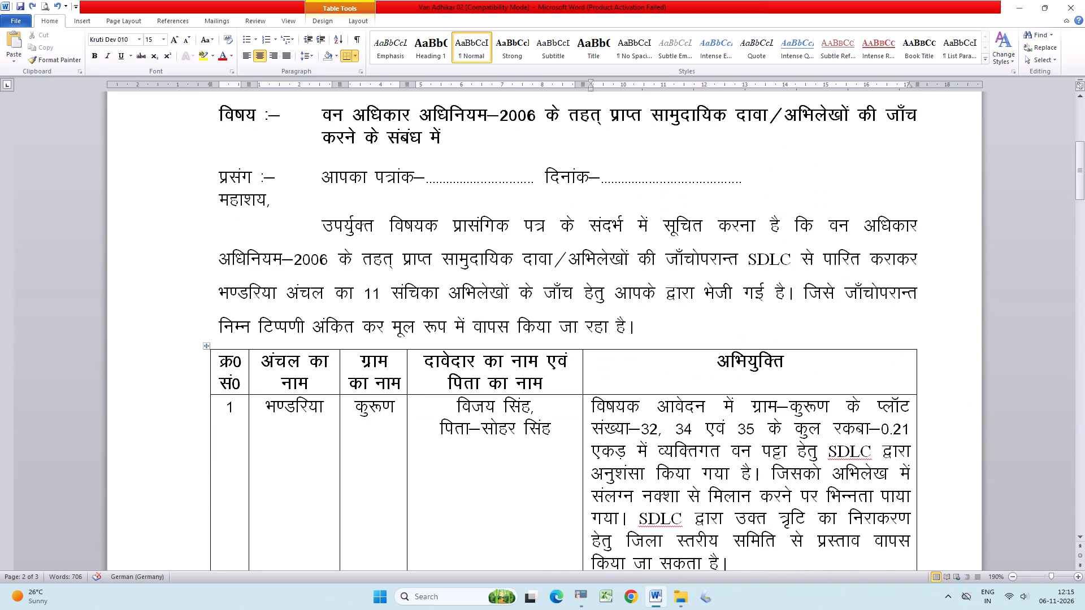
pyautogui.moveTo(588, 401); pyautogui.dragTo(604, 432)
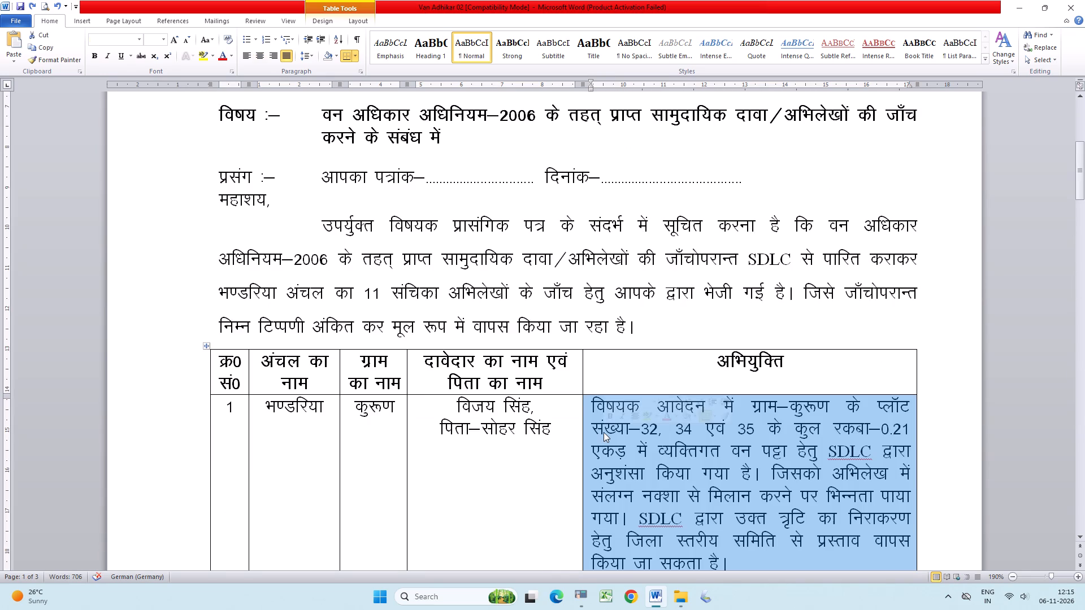
pyautogui.hotkey('ctrl', 'c')
pyautogui.scroll(-2, 639, 422)
pyautogui.scroll(-2, 693, 399)
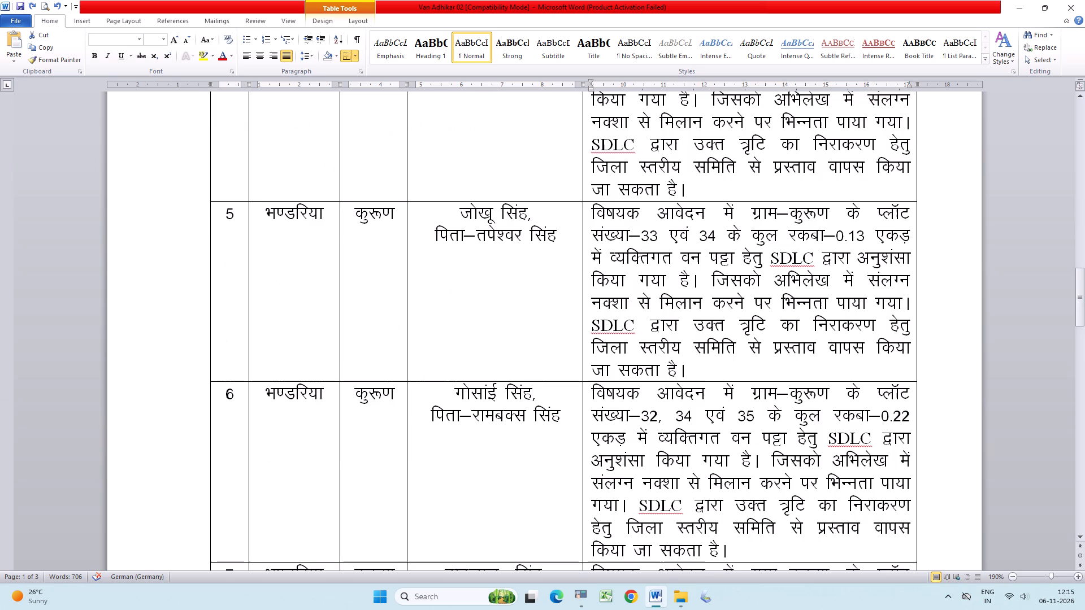
pyautogui.scroll(-3, 693, 399)
pyautogui.click(670, 175)
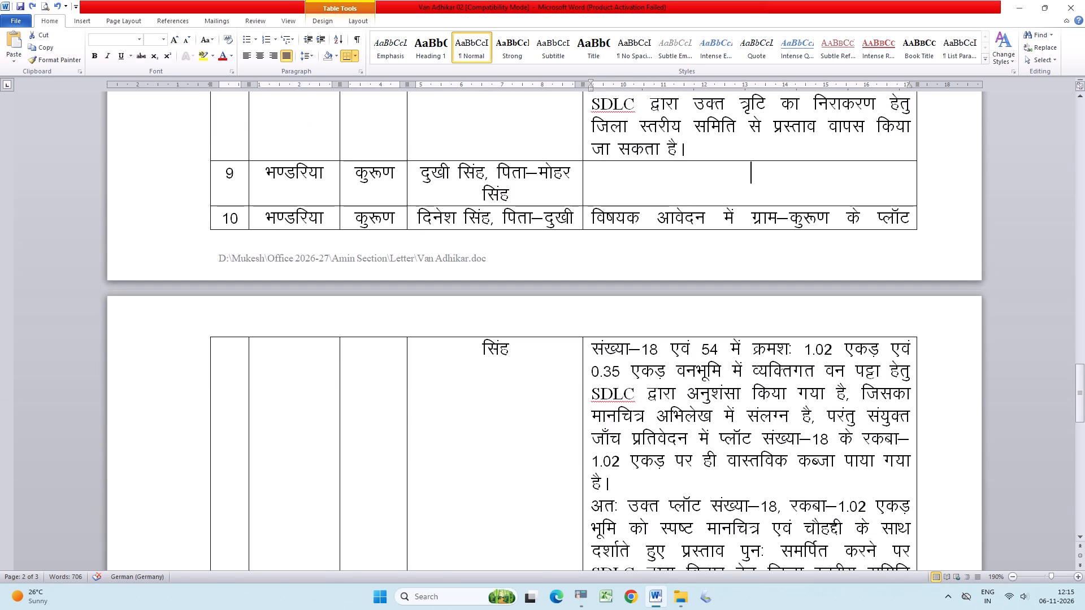
pyautogui.hotkey('ctrl', 'v')
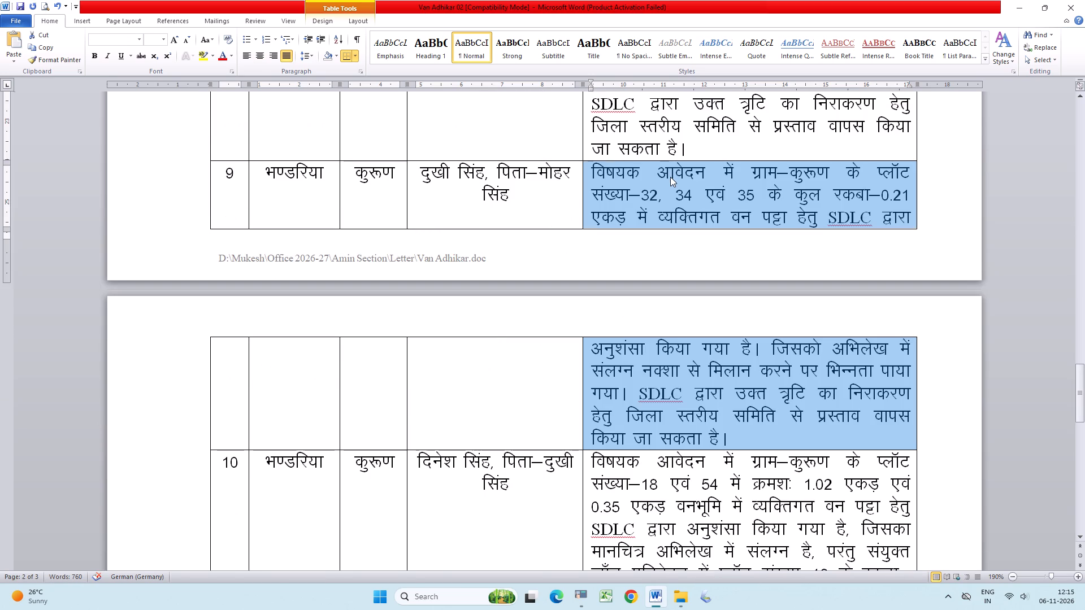
pyautogui.click(670, 177)
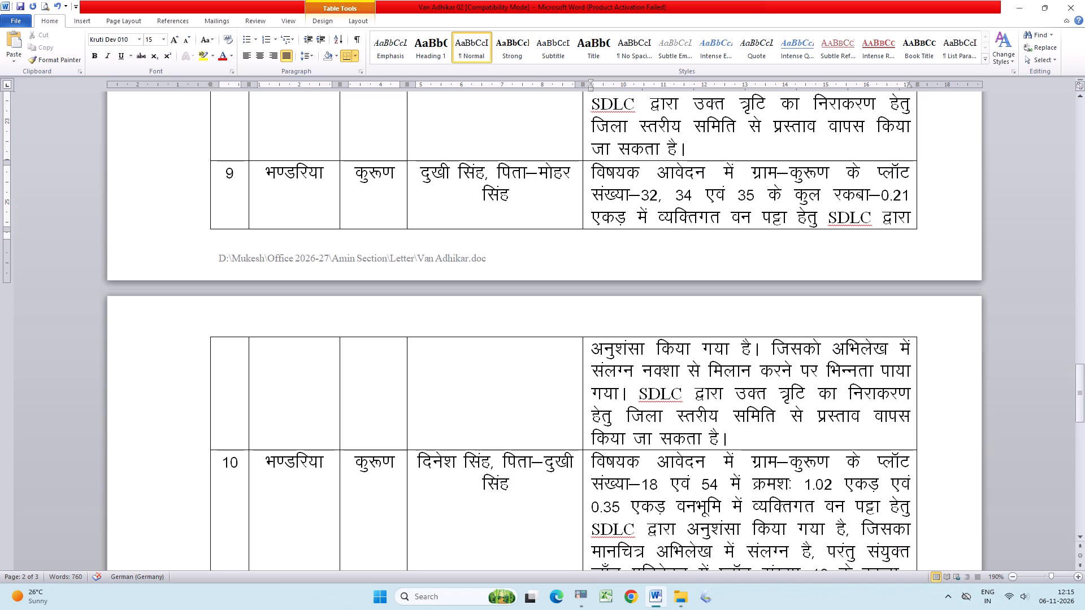
# Review the claims table's अभियुक्ति remarks from row 1 through row 11.
pyautogui.press('Left')
pyautogui.press('Left')
pyautogui.press('Left')
pyautogui.press('Left')
pyautogui.press('Left')
pyautogui.press('Left')
pyautogui.press('Left')
pyautogui.press('Left')
pyautogui.scroll(1, 567, 302)
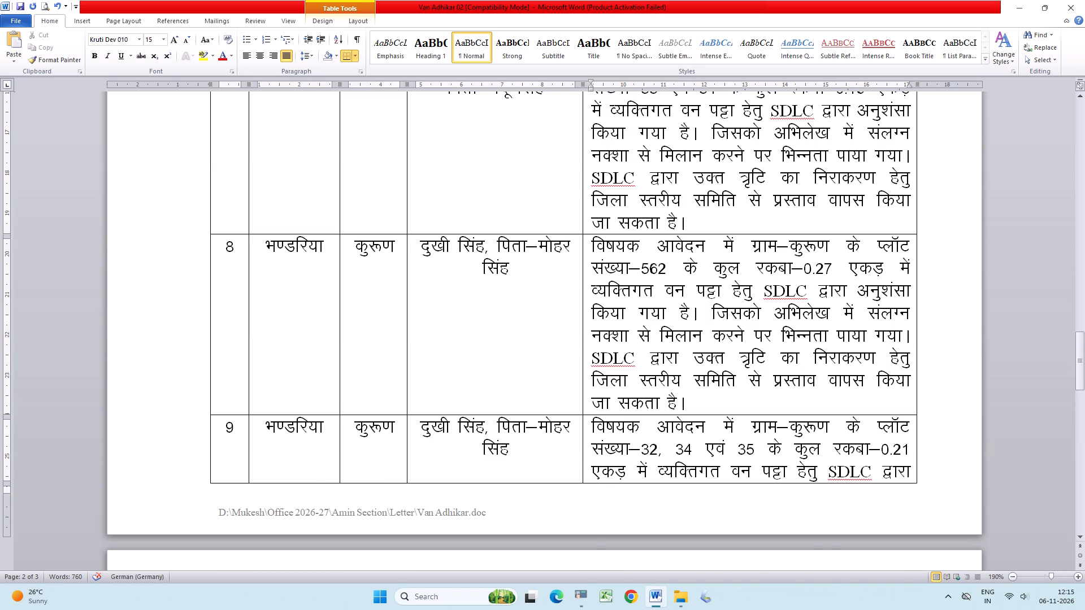
pyautogui.scroll(1, 474, 387)
pyautogui.scroll(3, 479, 306)
pyautogui.scroll(2, 484, 261)
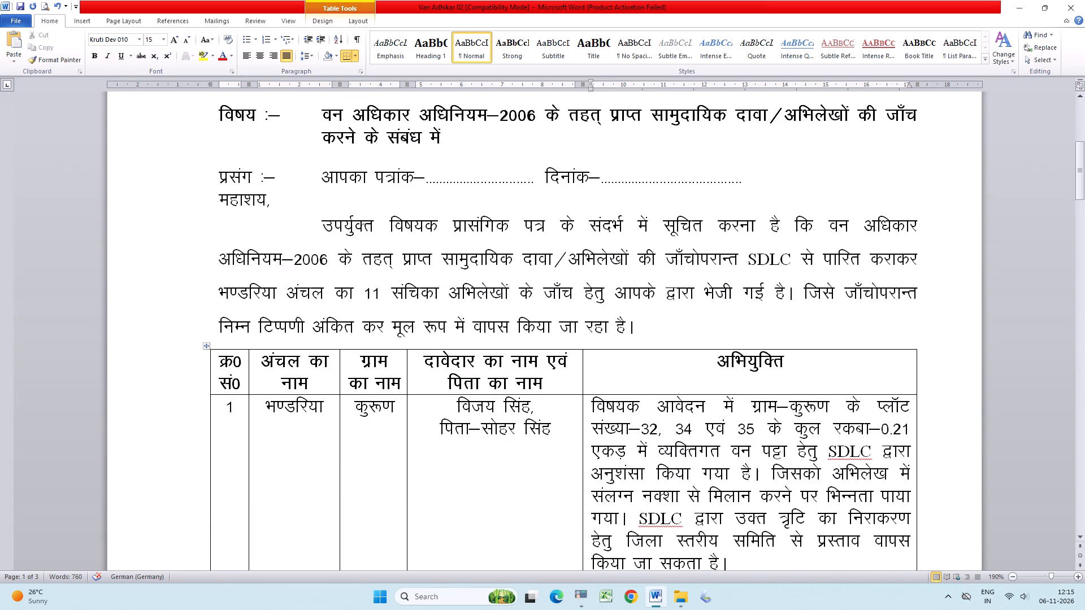
pyautogui.scroll(-3, 468, 420)
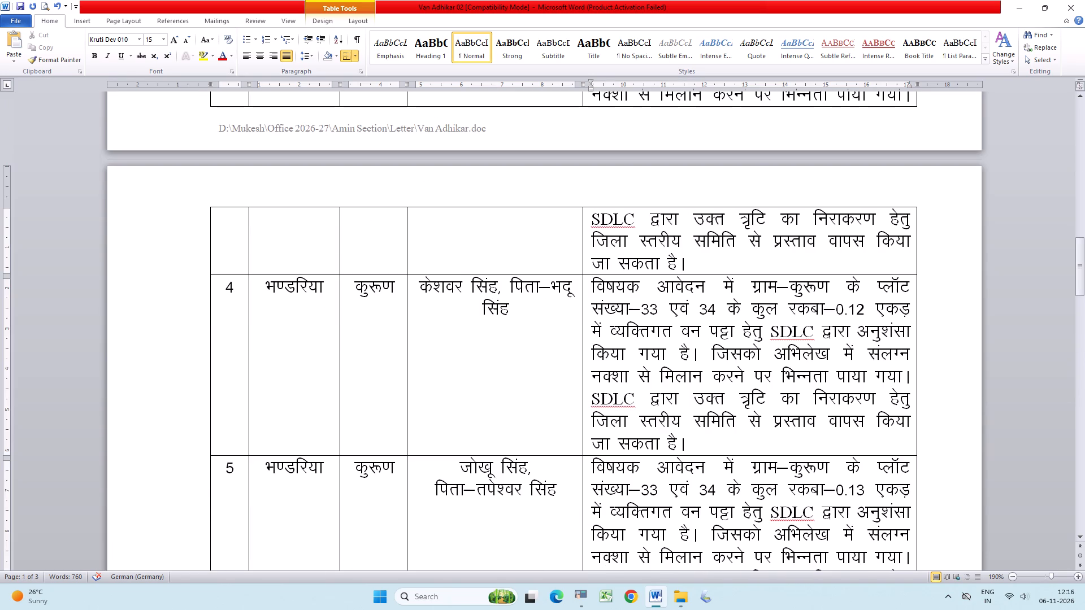
pyautogui.scroll(-3, 496, 371)
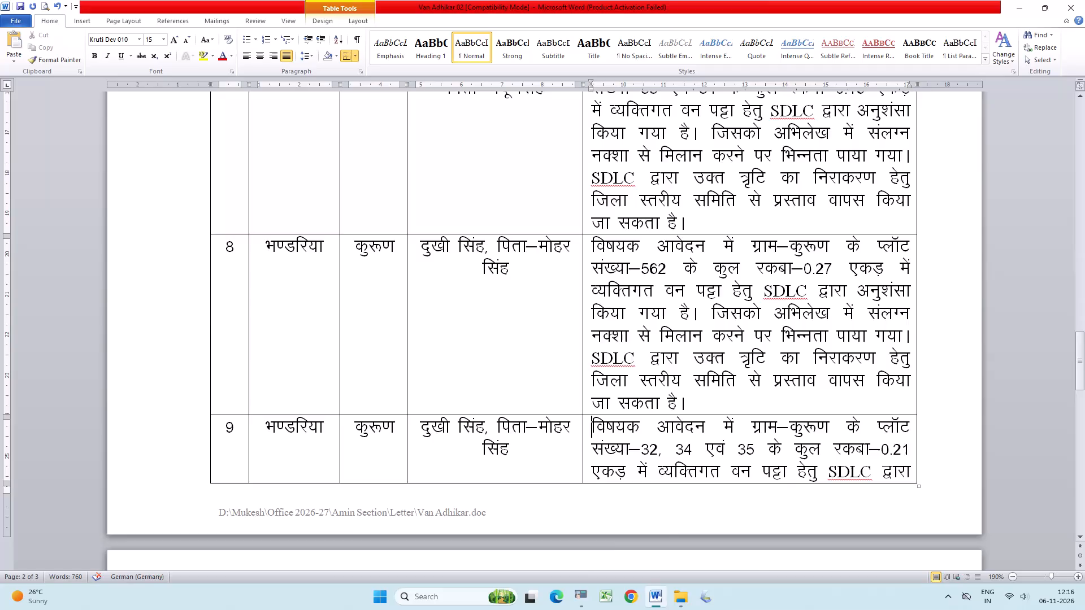
pyautogui.scroll(-2, 498, 410)
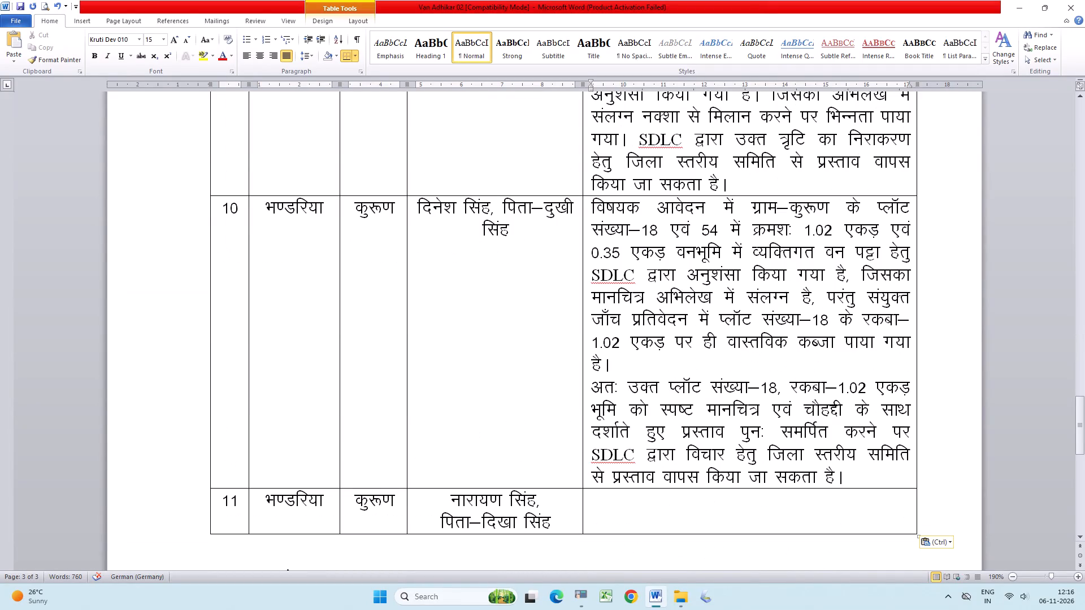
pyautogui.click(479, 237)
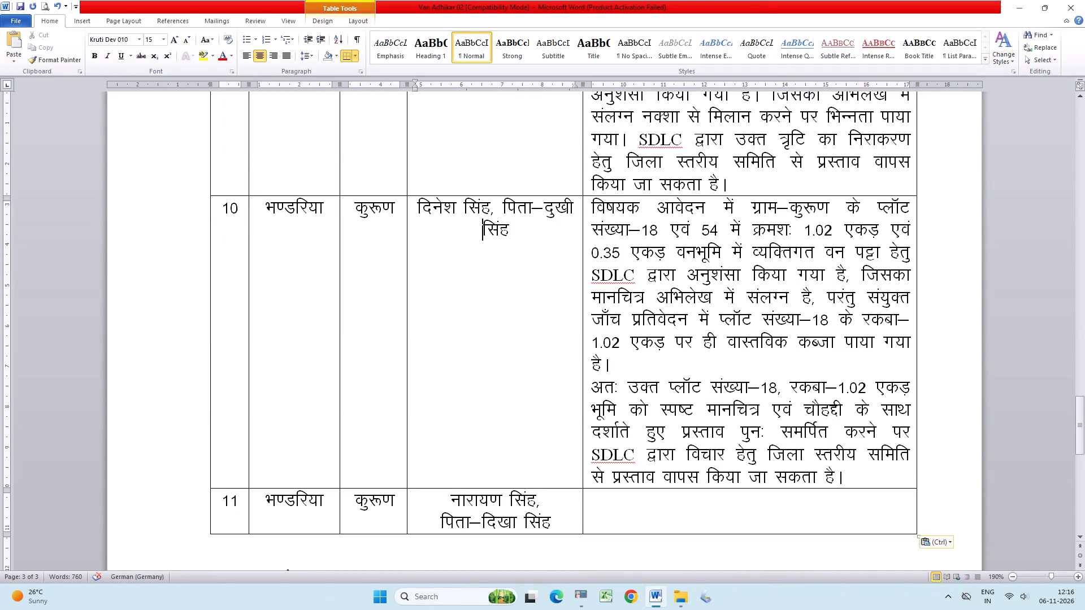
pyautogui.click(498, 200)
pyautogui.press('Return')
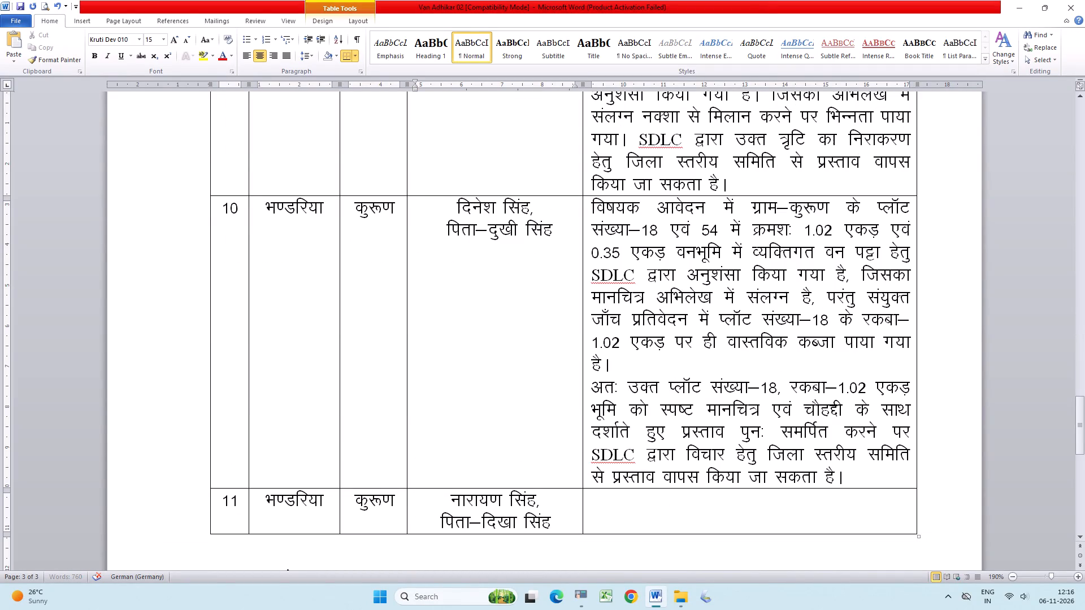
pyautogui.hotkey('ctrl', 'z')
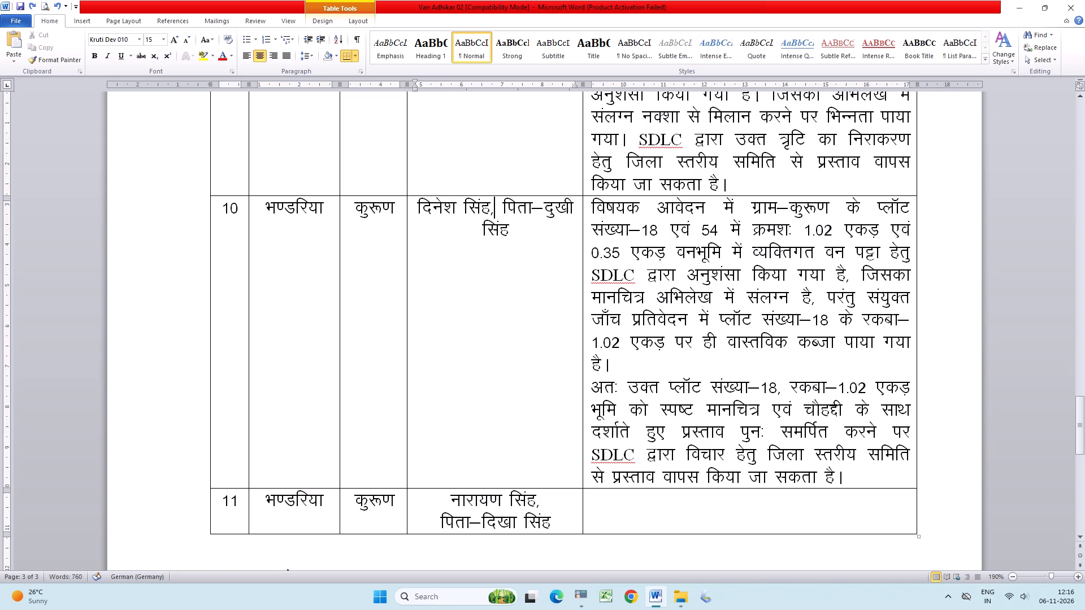
# Save the letter.
pyautogui.hotkey('ctrl', 's')
pyautogui.hotkey('ctrl', 's')
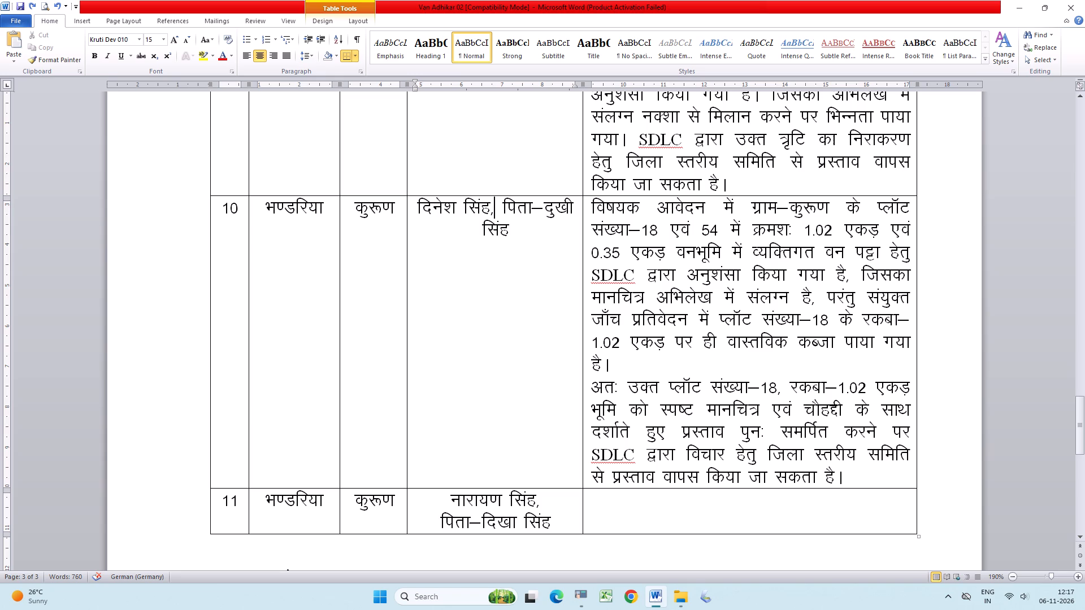
# Review the claimant names and अभियुक्ति remarks in rows 6 to 10 of the claims table.
pyautogui.scroll(1, 464, 386)
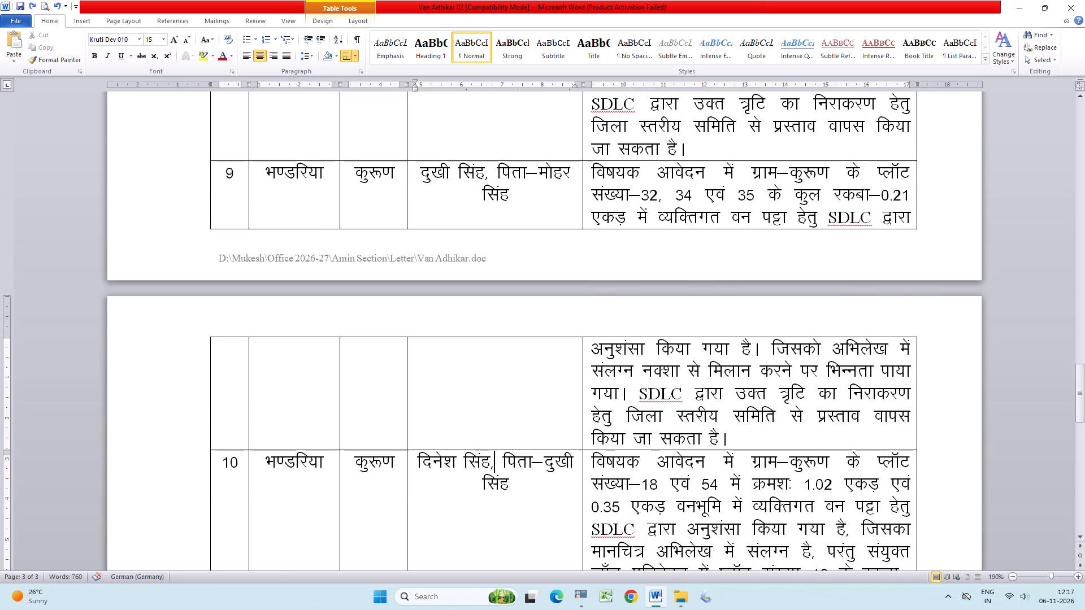
pyautogui.scroll(2, 464, 381)
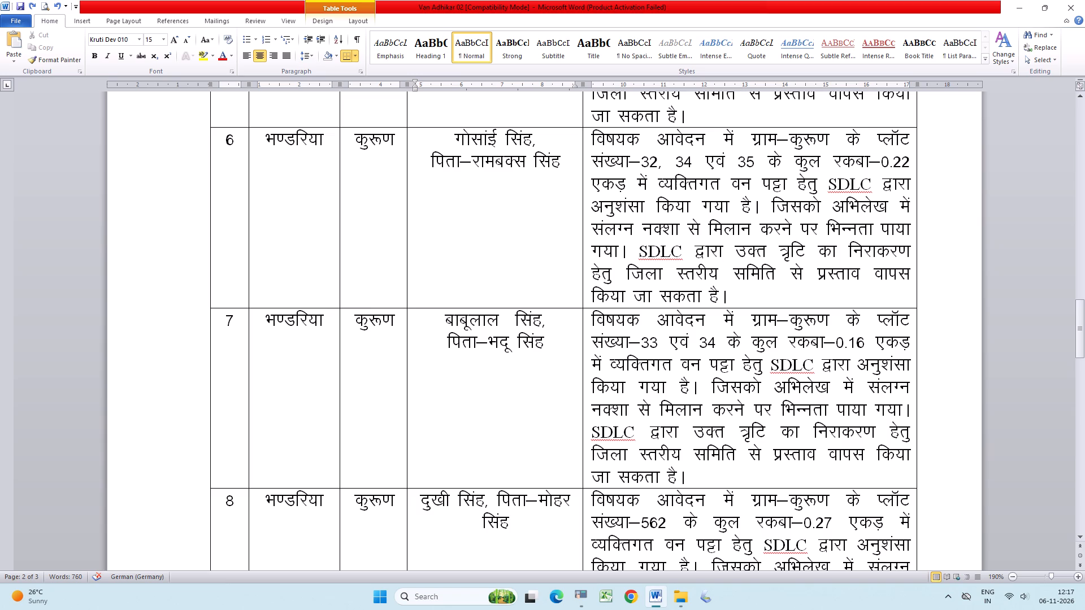
pyautogui.moveTo(1084, 322); pyautogui.dragTo(1084, 351)
pyautogui.click(680, 336)
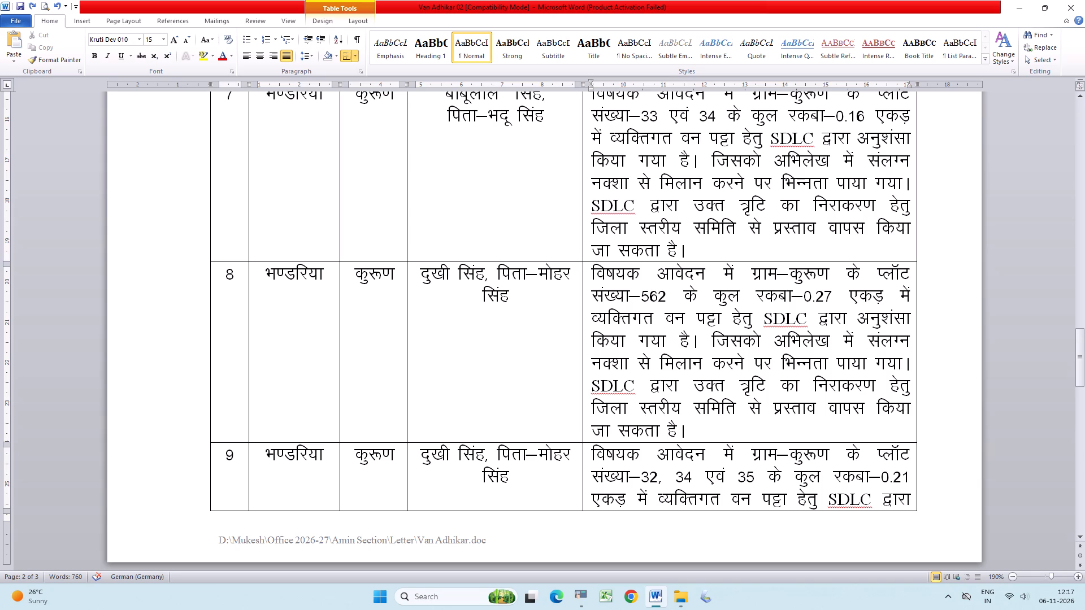
pyautogui.click(815, 272)
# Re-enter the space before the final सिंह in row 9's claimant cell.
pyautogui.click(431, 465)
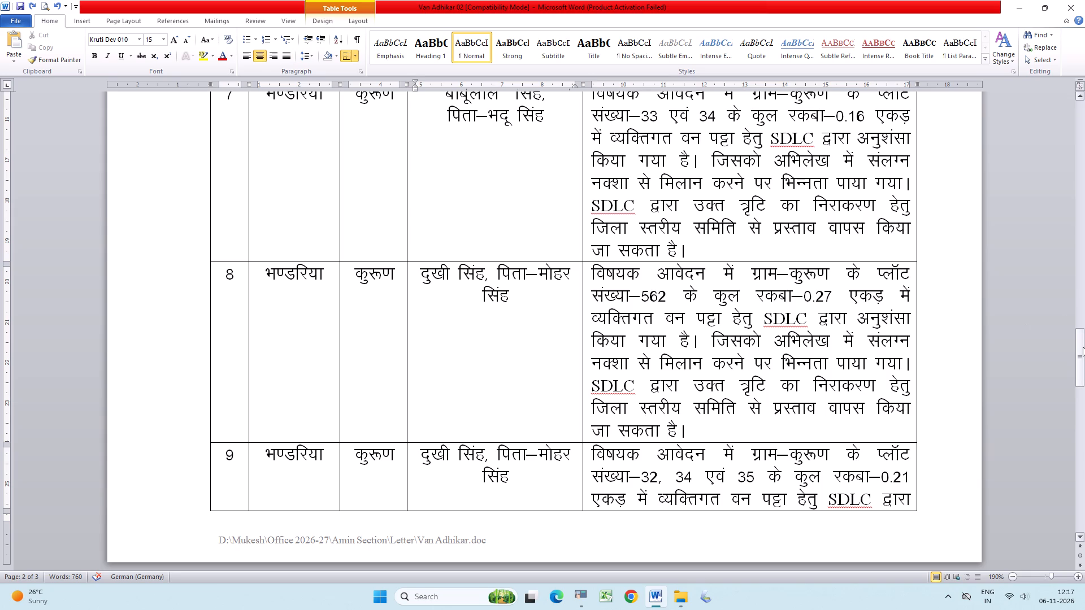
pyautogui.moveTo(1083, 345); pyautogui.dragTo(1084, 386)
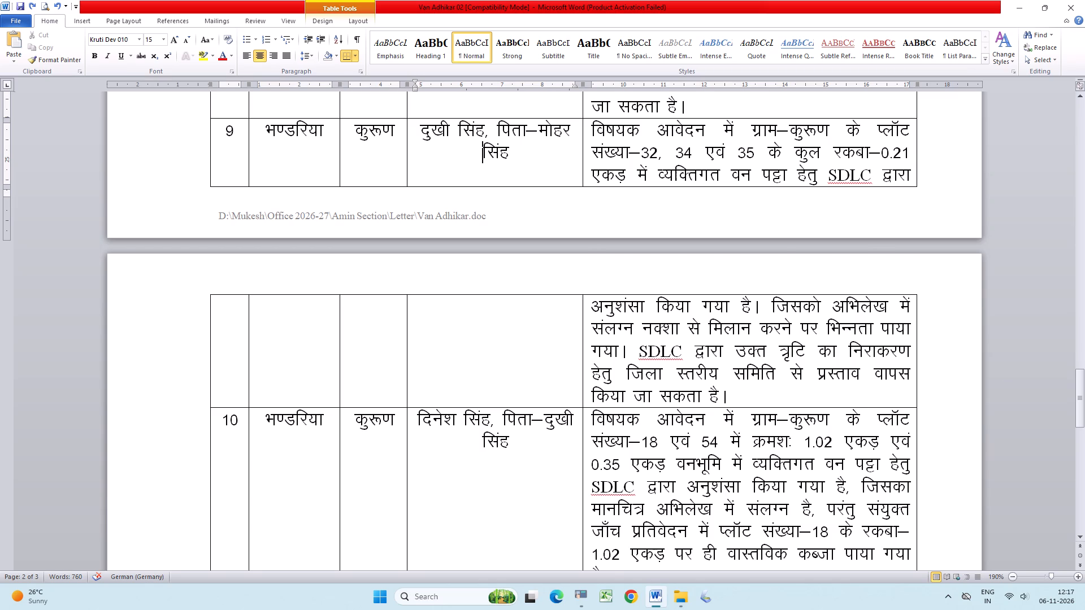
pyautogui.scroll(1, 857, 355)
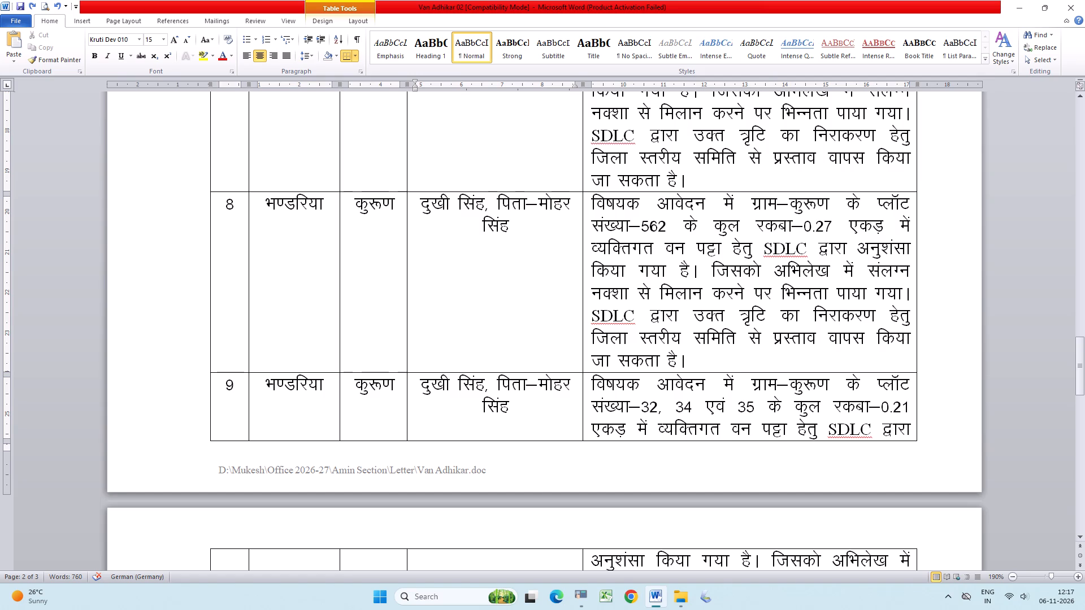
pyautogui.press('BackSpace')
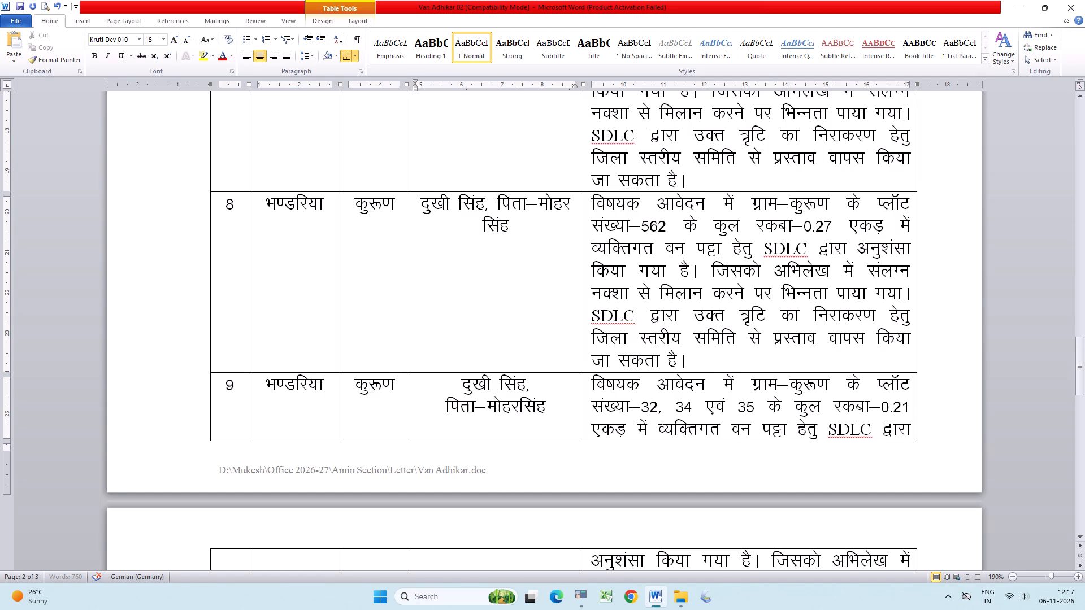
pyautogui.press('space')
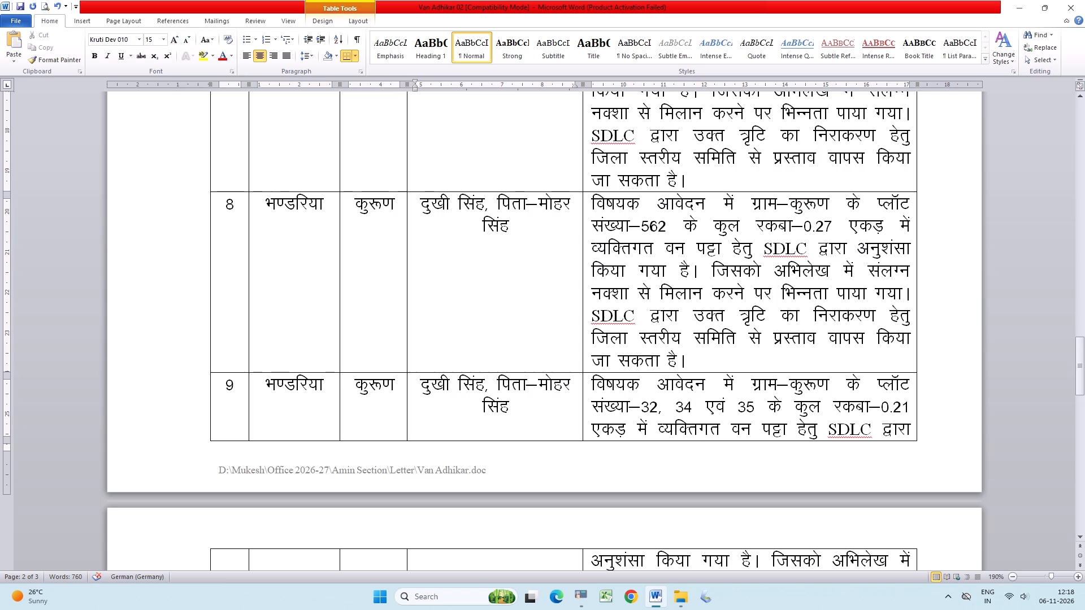
# Check the plot numbers and areas in the अभियुक्ति remarks of rows 8 to 10 against their claimants.
pyautogui.click(726, 254)
pyautogui.click(714, 97)
pyautogui.click(716, 290)
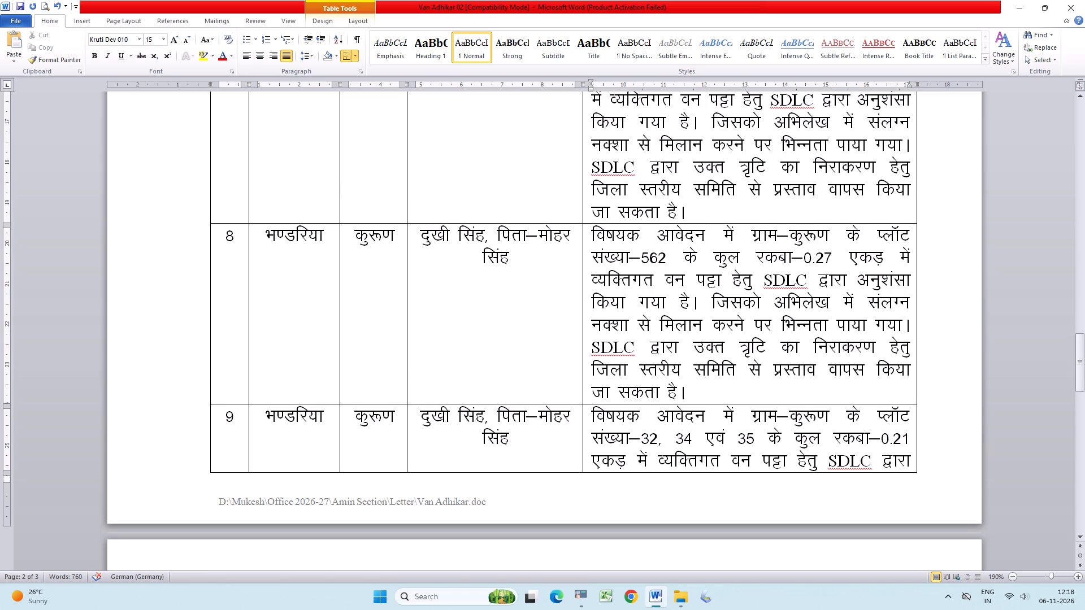
pyautogui.click(694, 387)
pyautogui.moveTo(1081, 361); pyautogui.dragTo(1084, 391)
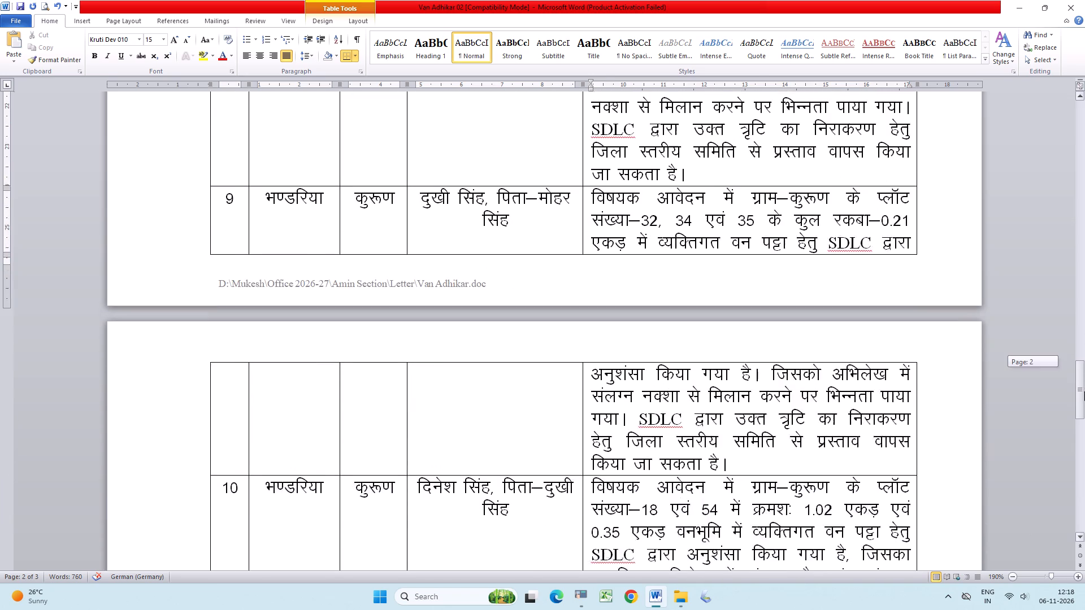
pyautogui.moveTo(1084, 391); pyautogui.dragTo(1084, 430)
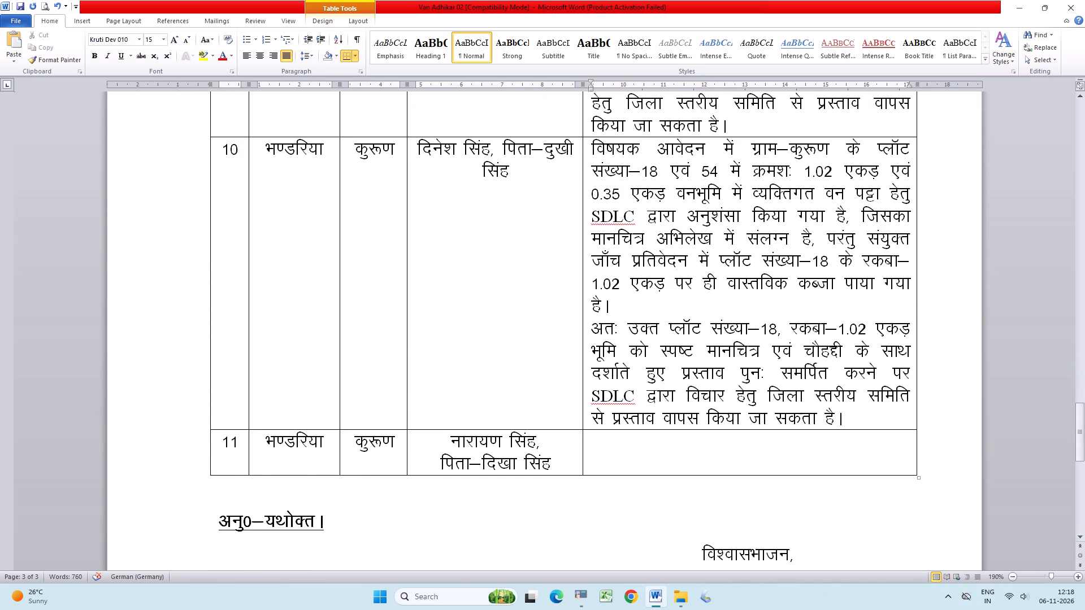
pyautogui.click(641, 181)
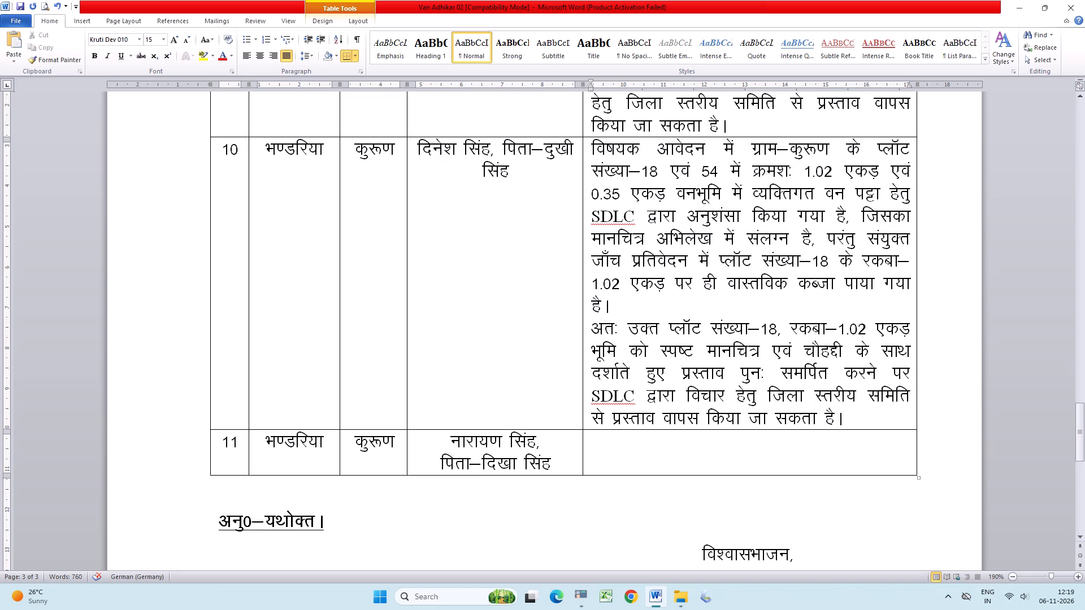
pyautogui.scroll(1, 713, 262)
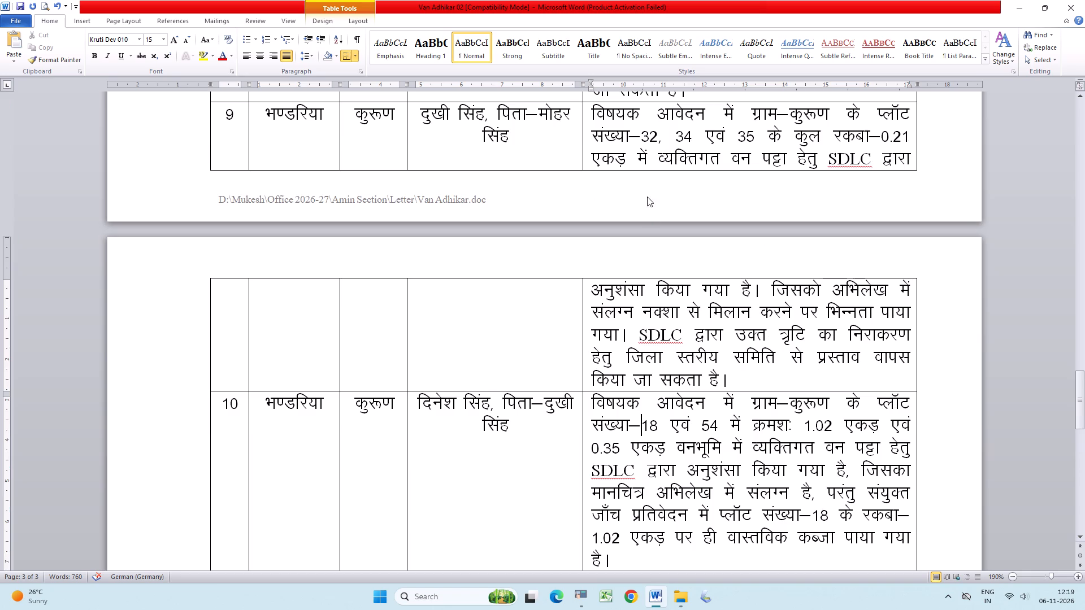
pyautogui.click(644, 132)
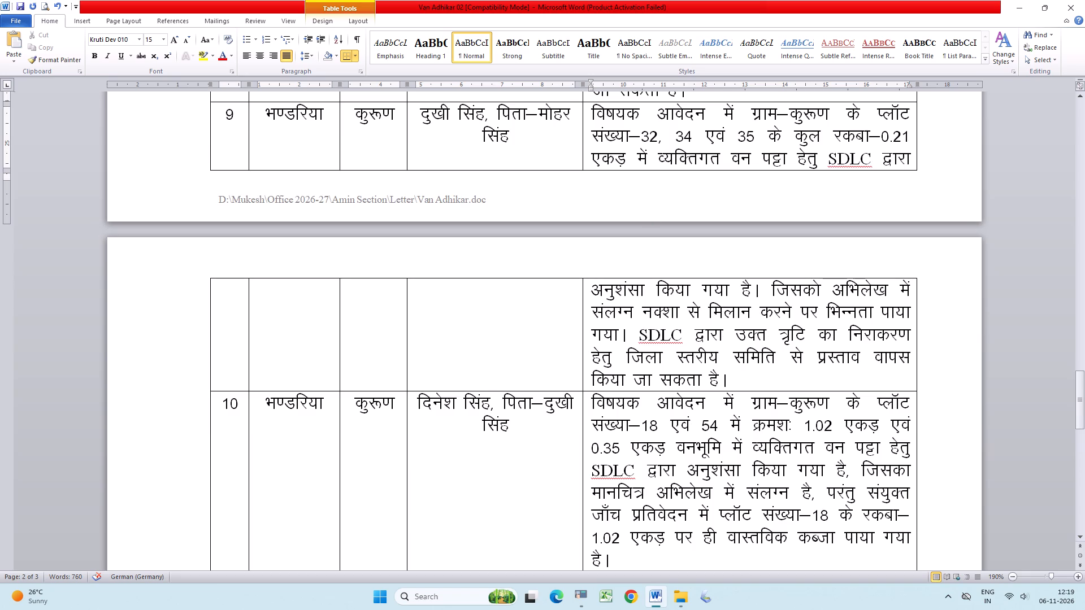
pyautogui.hotkey('shift', 'Right')
pyautogui.hotkey('shift', 'Right')
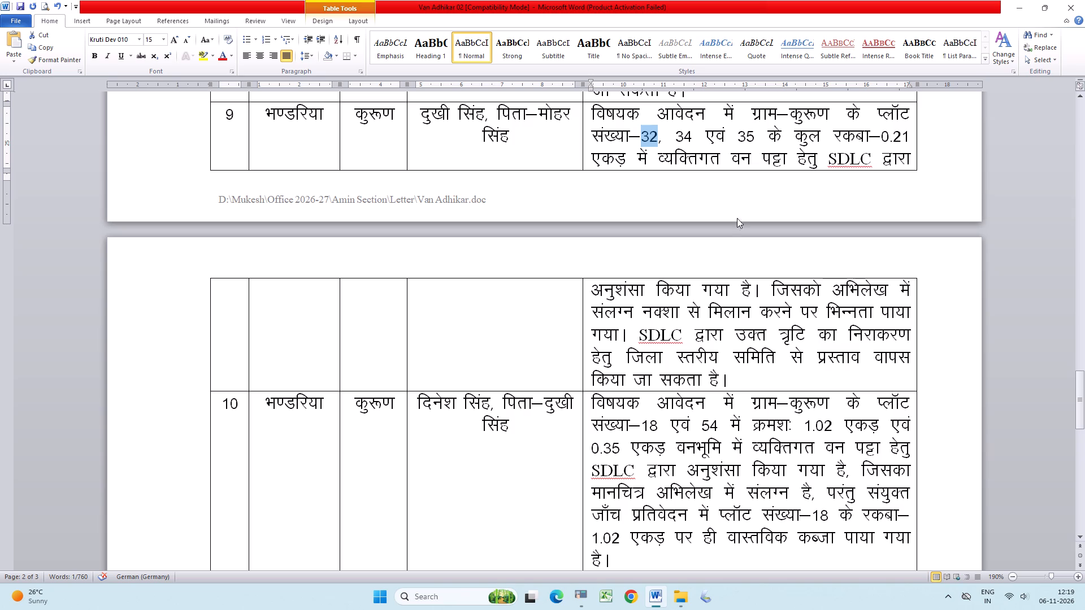
pyautogui.click(711, 429)
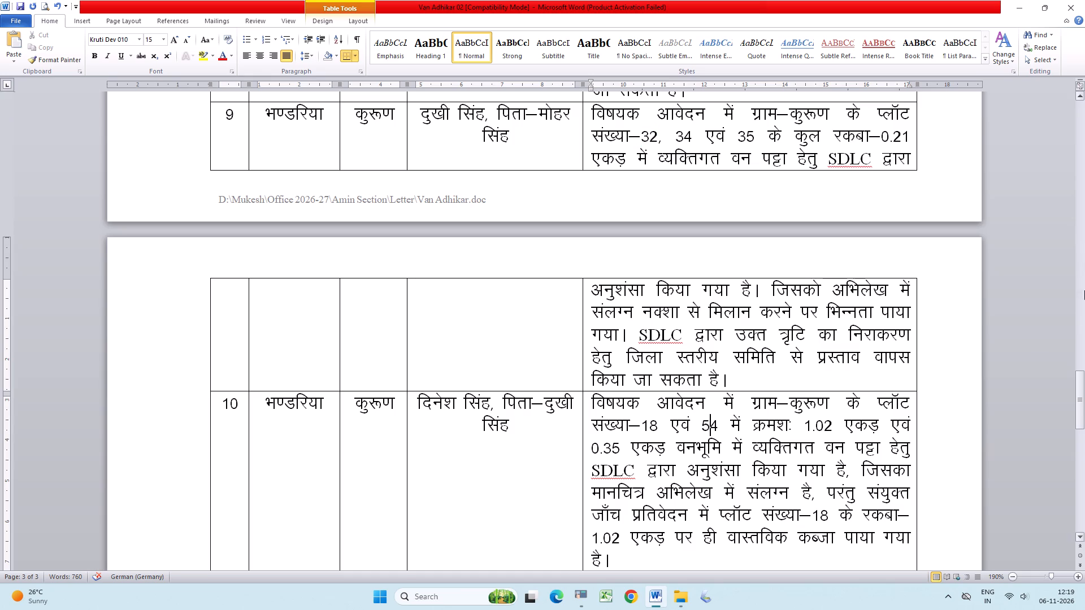
pyautogui.moveTo(1083, 391); pyautogui.dragTo(1084, 414)
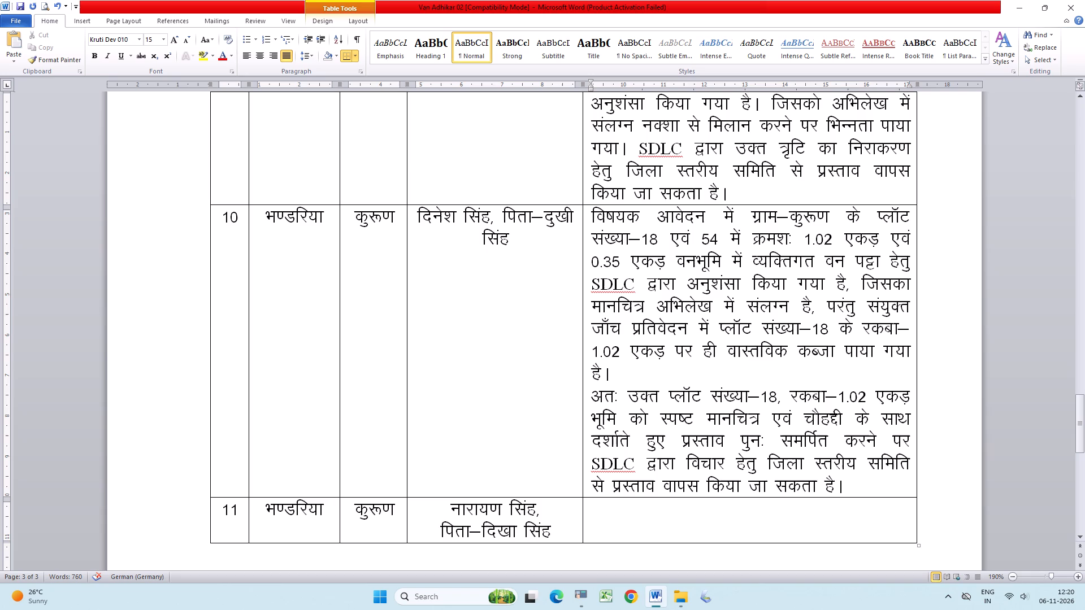
pyautogui.moveTo(1083, 420); pyautogui.dragTo(1081, 405)
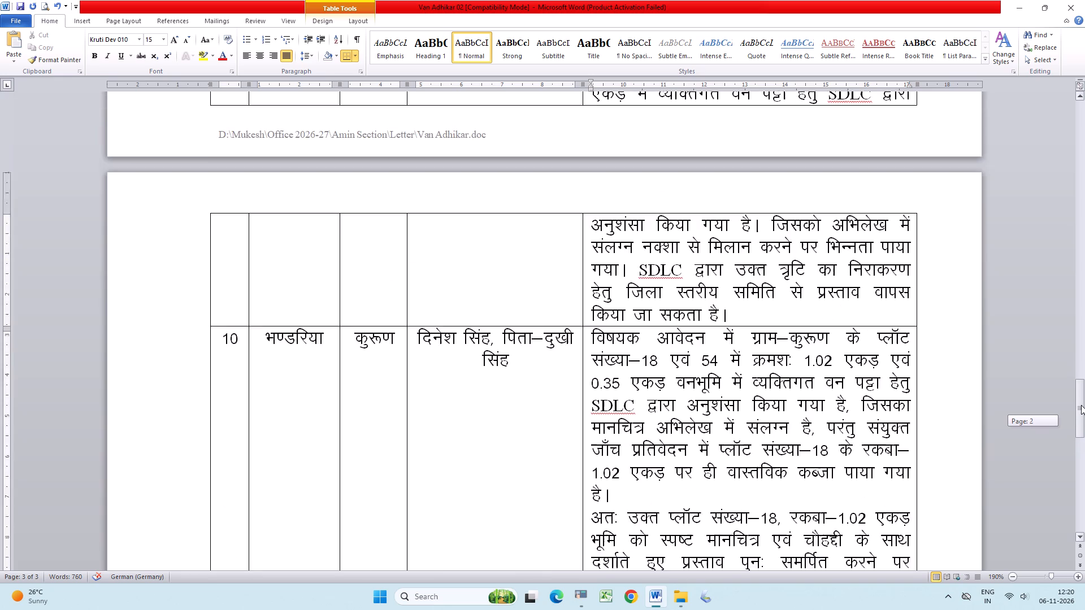
pyautogui.moveTo(1081, 405); pyautogui.dragTo(1082, 388)
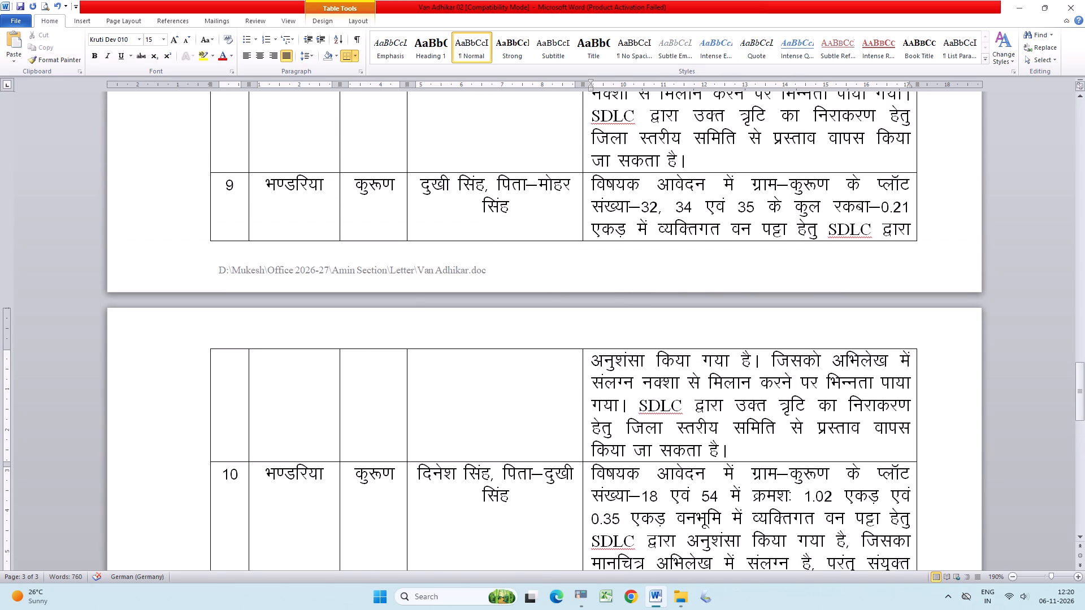
# Move row 10's complete two-paragraph अभियुक्ति remark into row 9, replacing row 9's existing remark, and save the letter.
pyautogui.moveTo(592, 470); pyautogui.dragTo(798, 479)
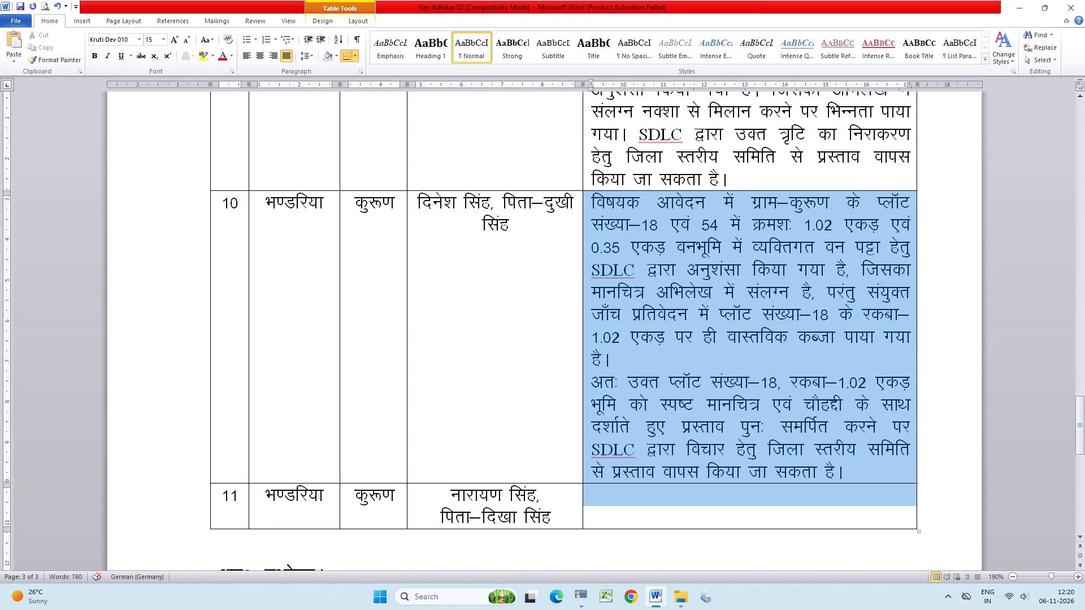
pyautogui.moveTo(798, 479); pyautogui.dragTo(839, 467)
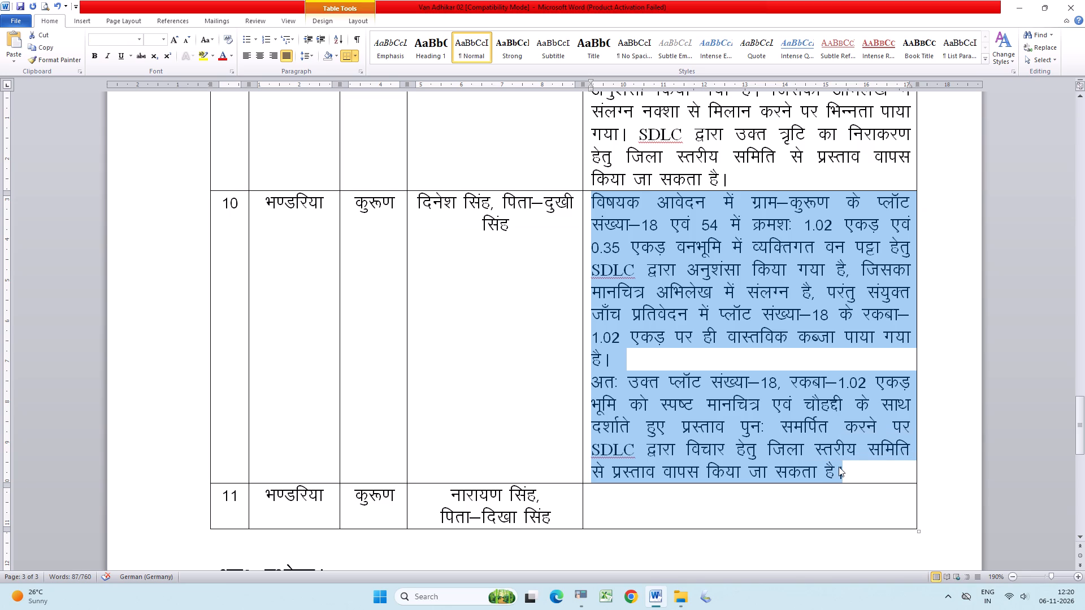
pyautogui.hotkey('ctrl', 'x')
pyautogui.scroll(1, 629, 368)
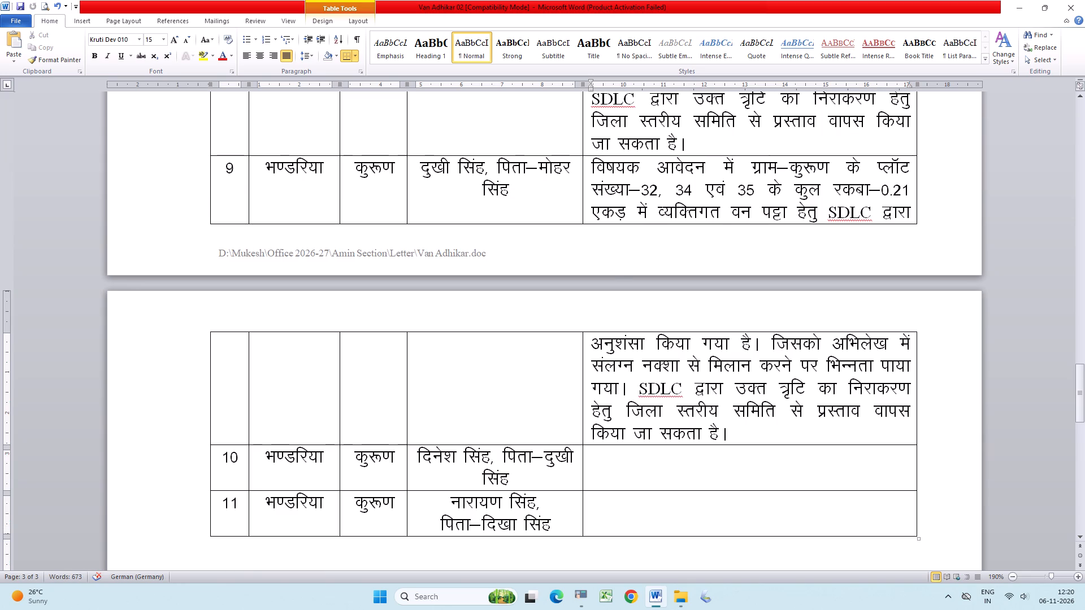
pyautogui.moveTo(592, 164); pyautogui.dragTo(630, 298)
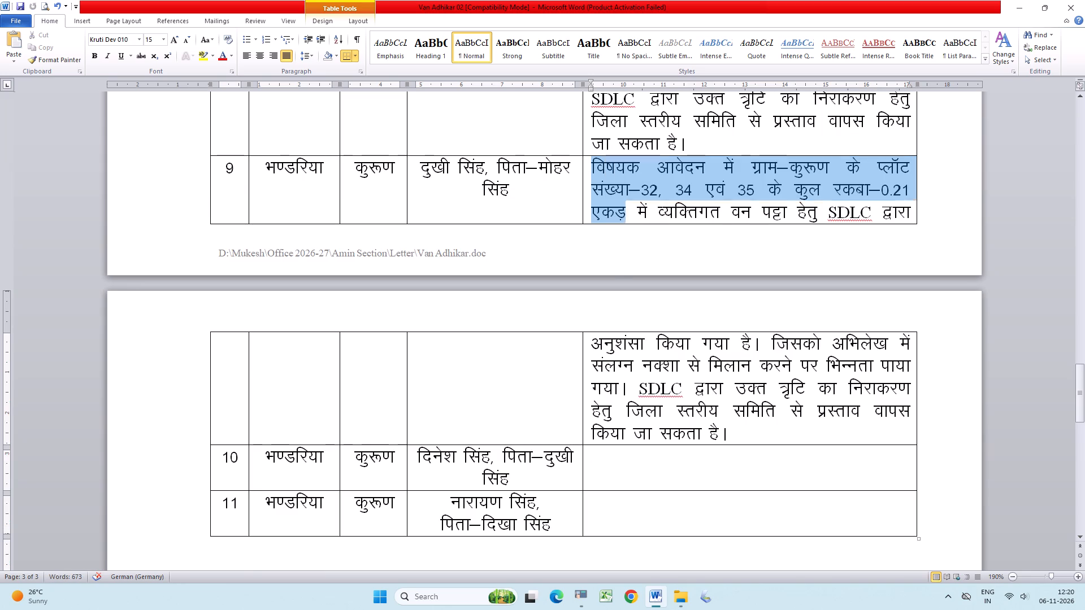
pyautogui.moveTo(630, 298); pyautogui.dragTo(757, 428)
pyautogui.hotkey('ctrl', 'v')
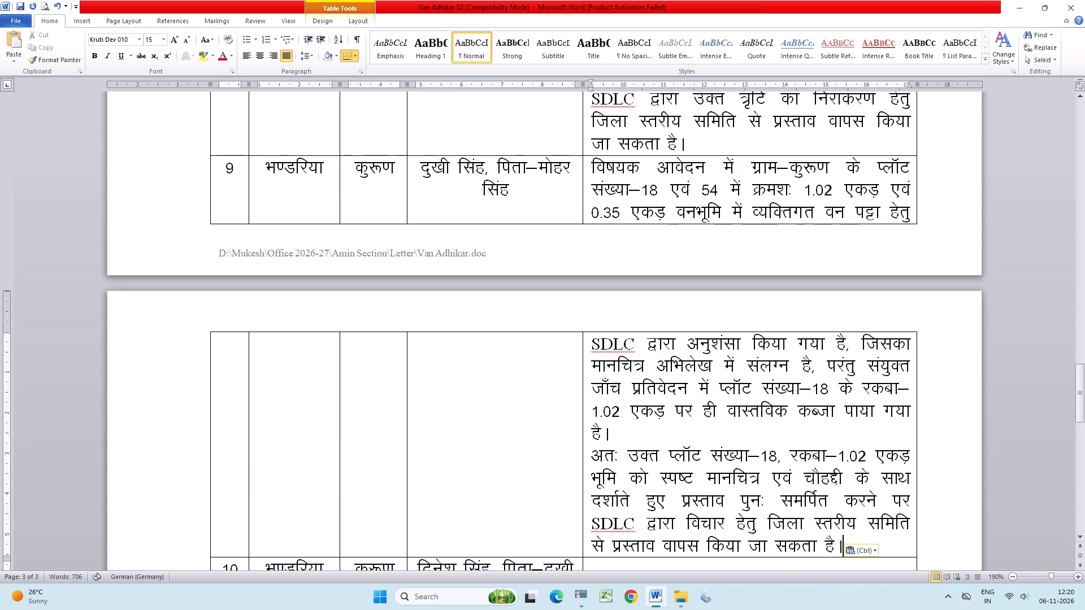
pyautogui.hotkey('ctrl', 's')
pyautogui.hotkey('ctrl', 's')
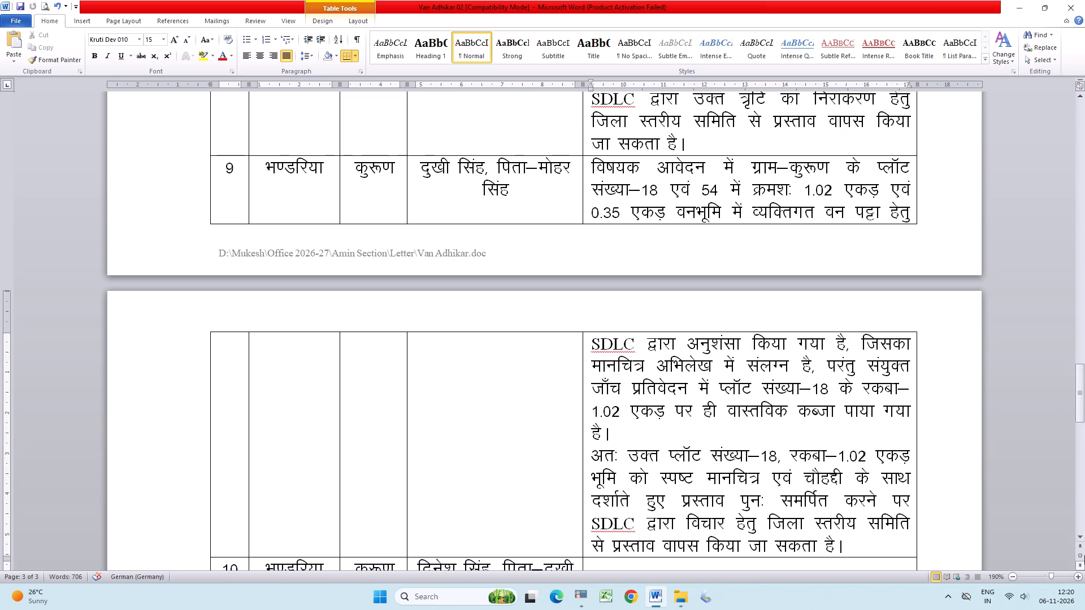
pyautogui.doubleClick(1080, 538)
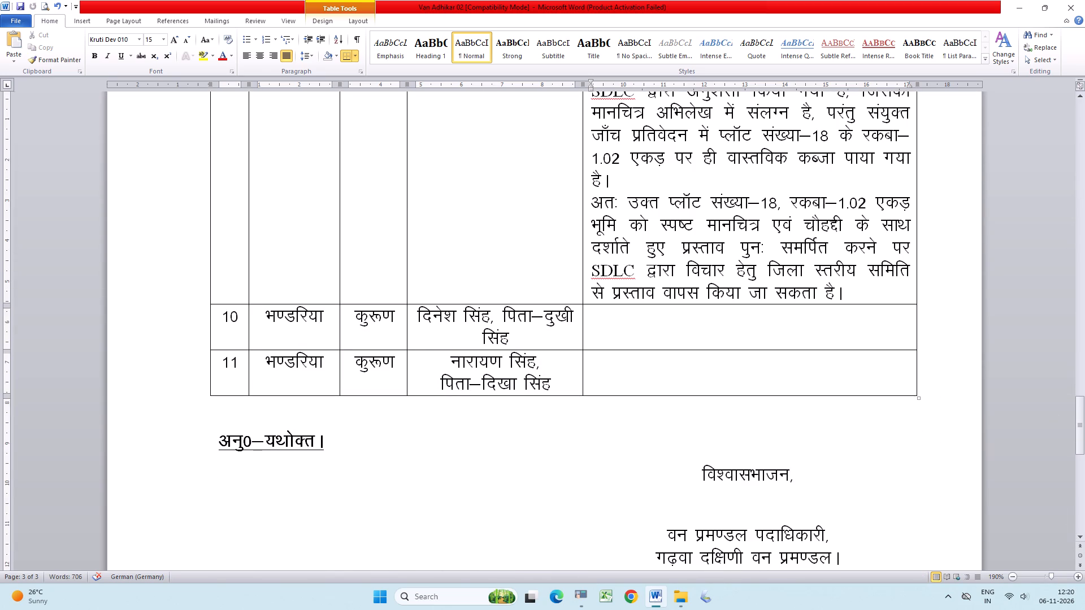
# Place the cursor in row 10's empty अभियुक्ति cell and save the letter.
pyautogui.click(657, 310)
pyautogui.hotkey('ctrl', 's')
# Switch to Chrome with a new browser window.
pyautogui.click(628, 595)
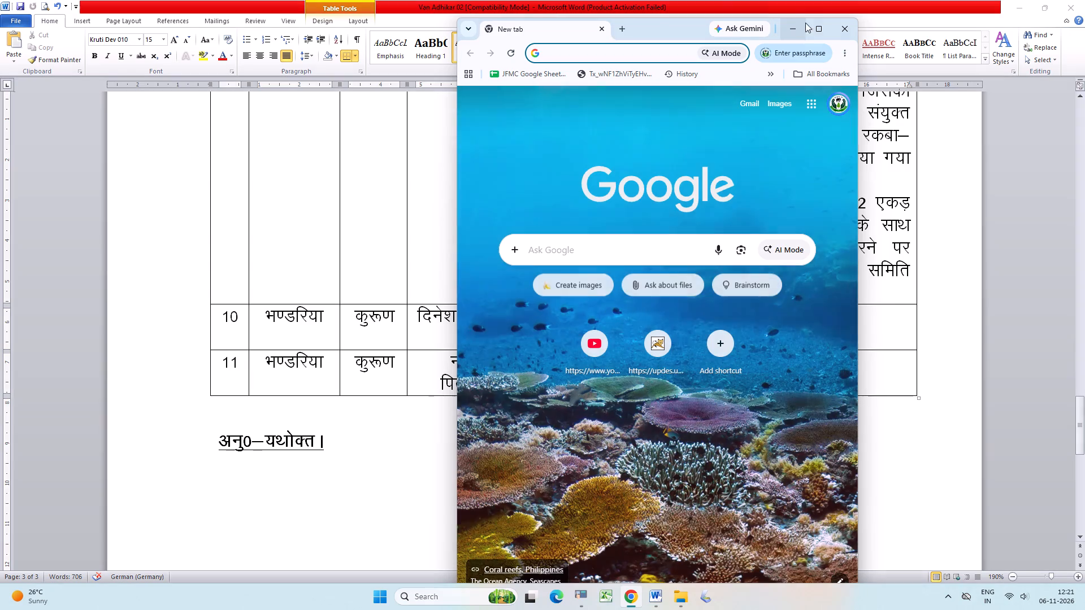
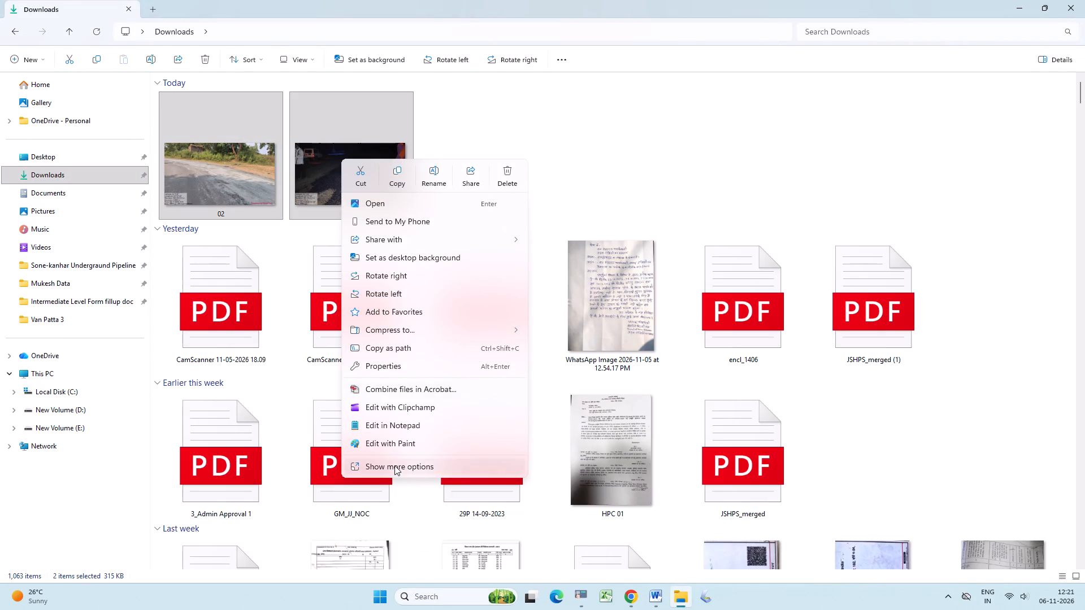
# Set up the two selected road photos from today for printing together on one page in the 10 x 15 cm. (2) layout.
pyautogui.click(394, 465)
pyautogui.click(387, 256)
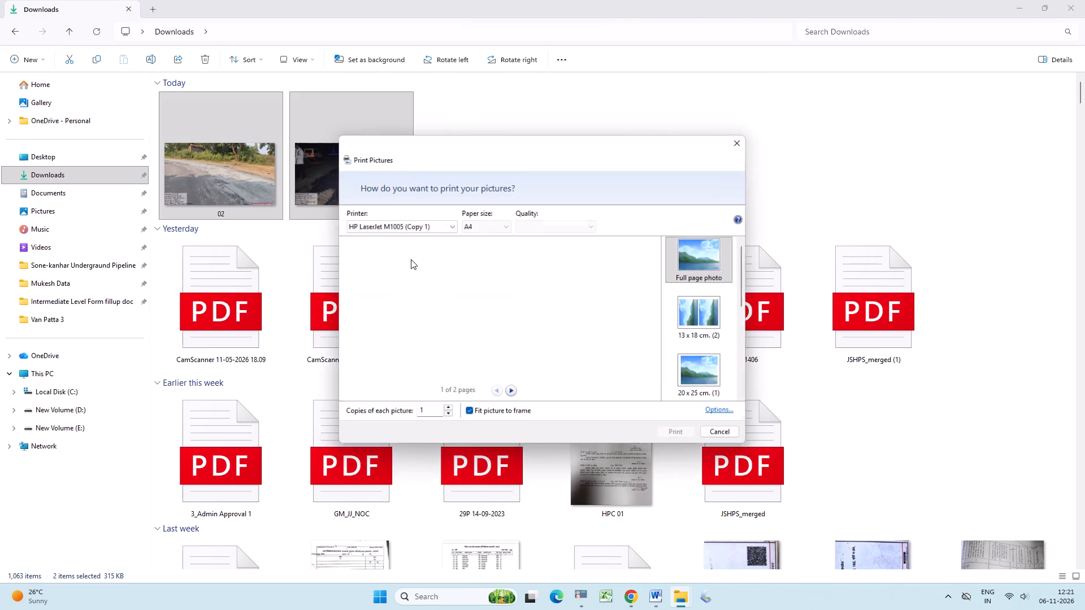
pyautogui.click(706, 322)
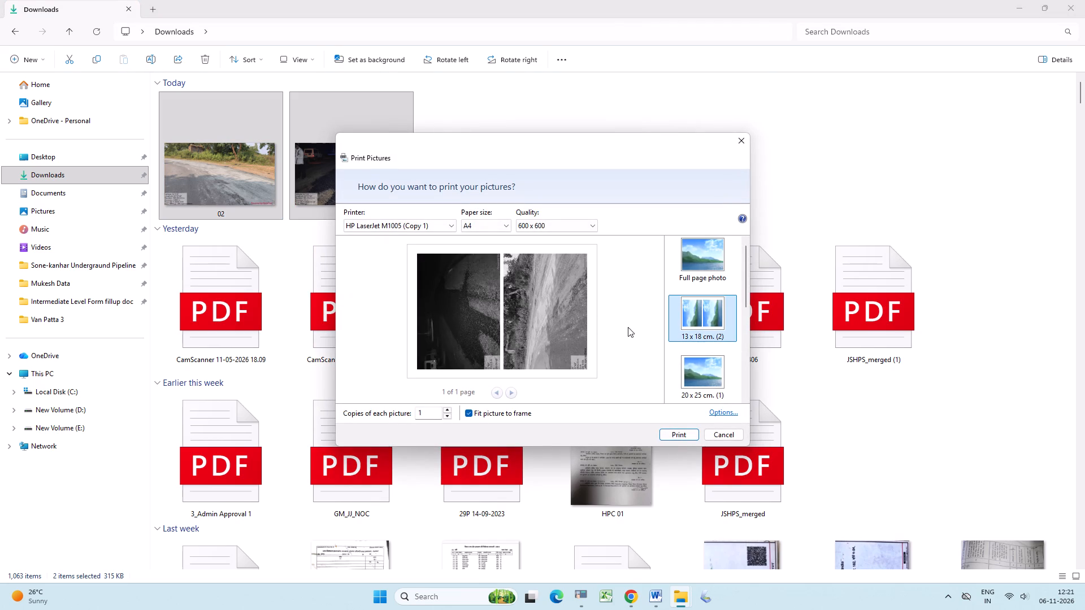
pyautogui.moveTo(744, 278); pyautogui.dragTo(748, 307)
pyautogui.click(721, 345)
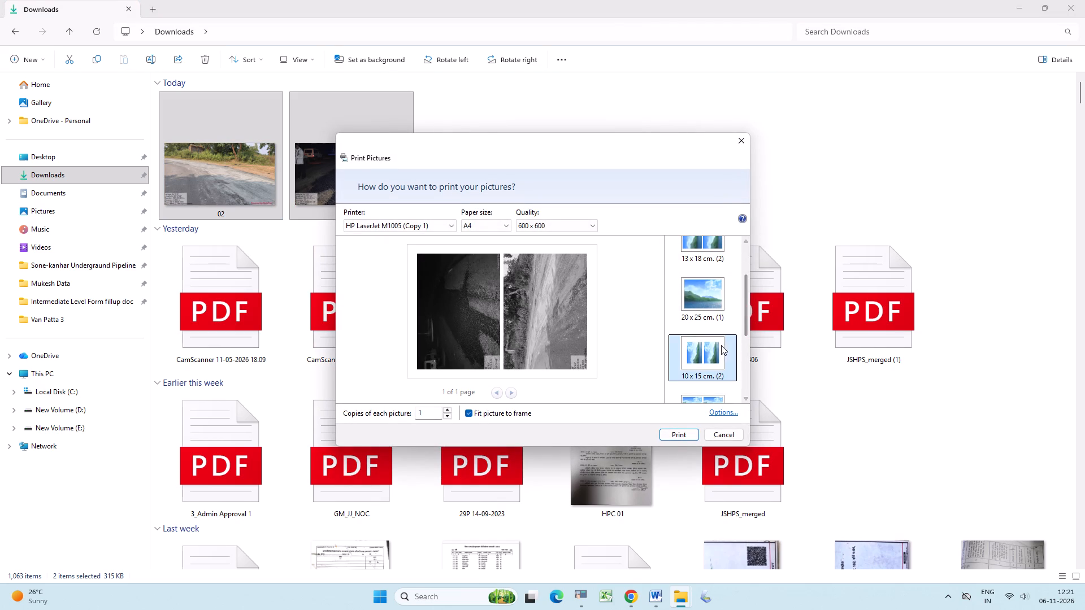
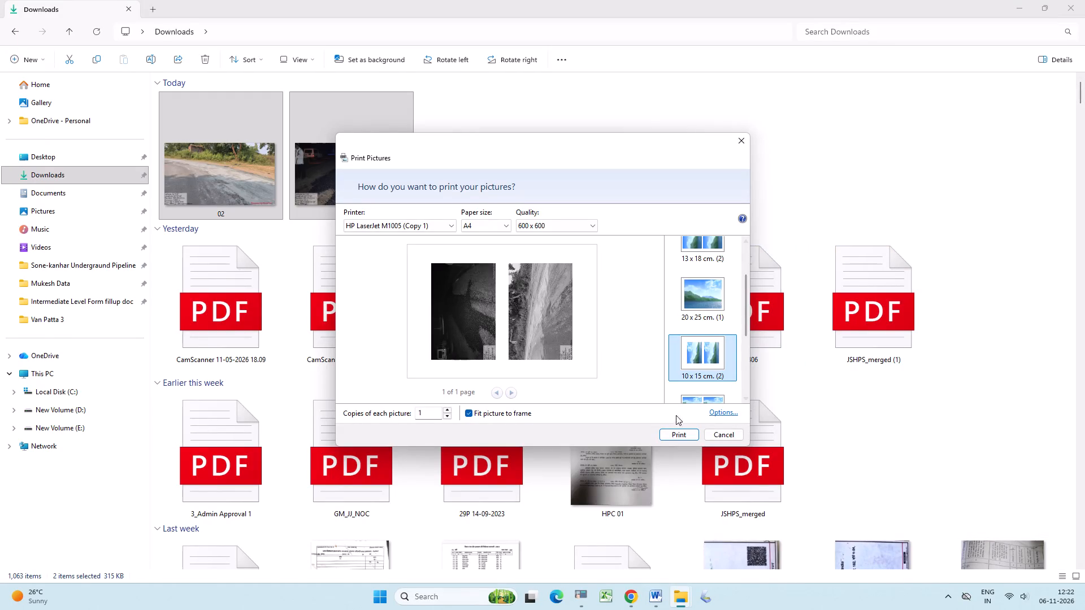
# Check the HP LaserJet M1005 (Copy 1) printer properties and the colour management settings for the photo print.
pyautogui.click(728, 413)
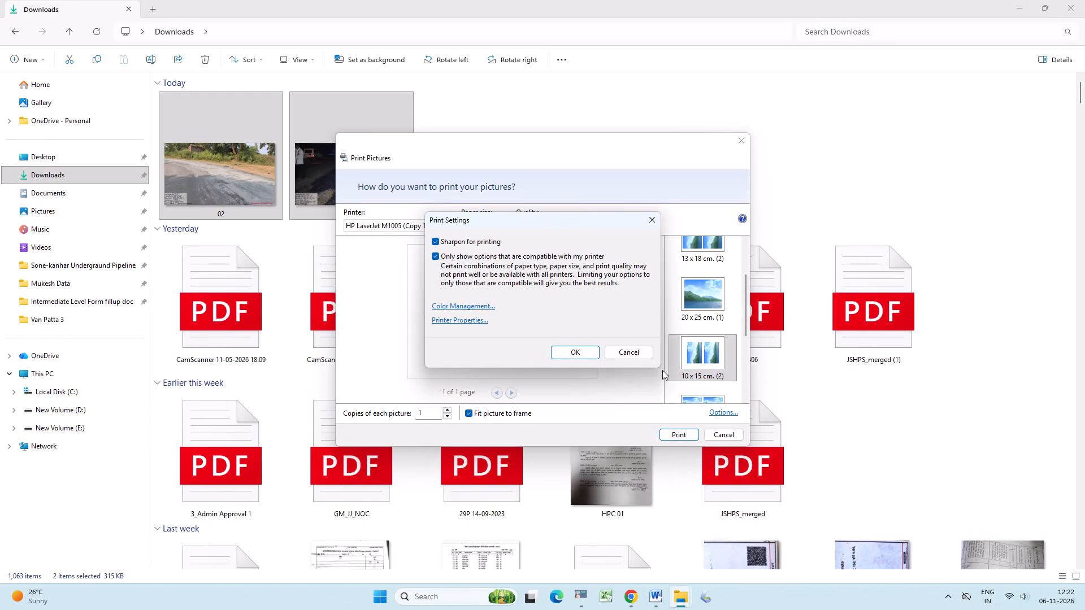
pyautogui.click(463, 316)
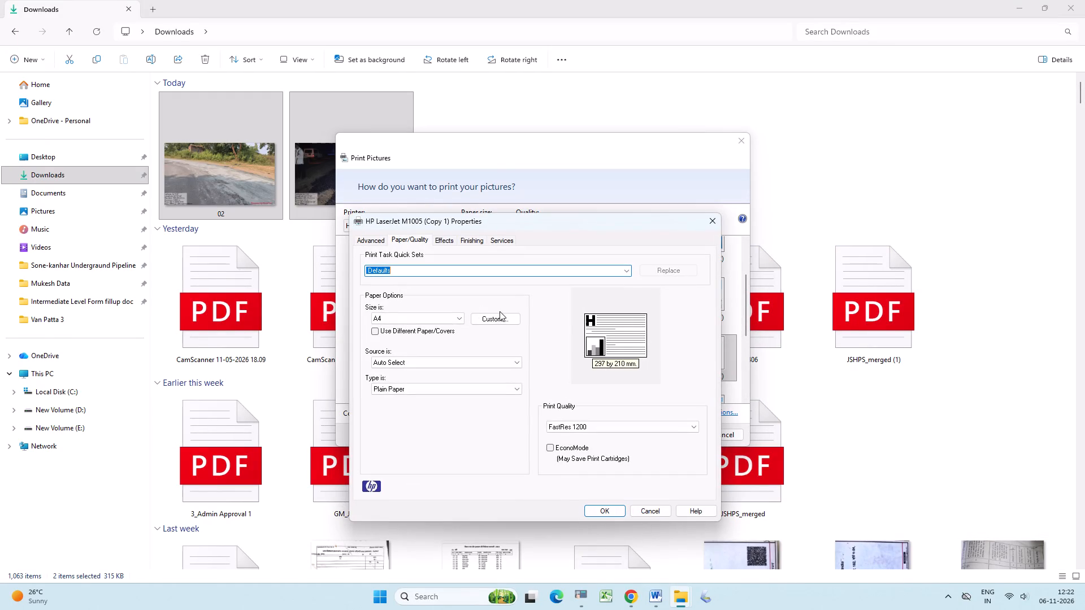
pyautogui.click(707, 227)
pyautogui.click(724, 414)
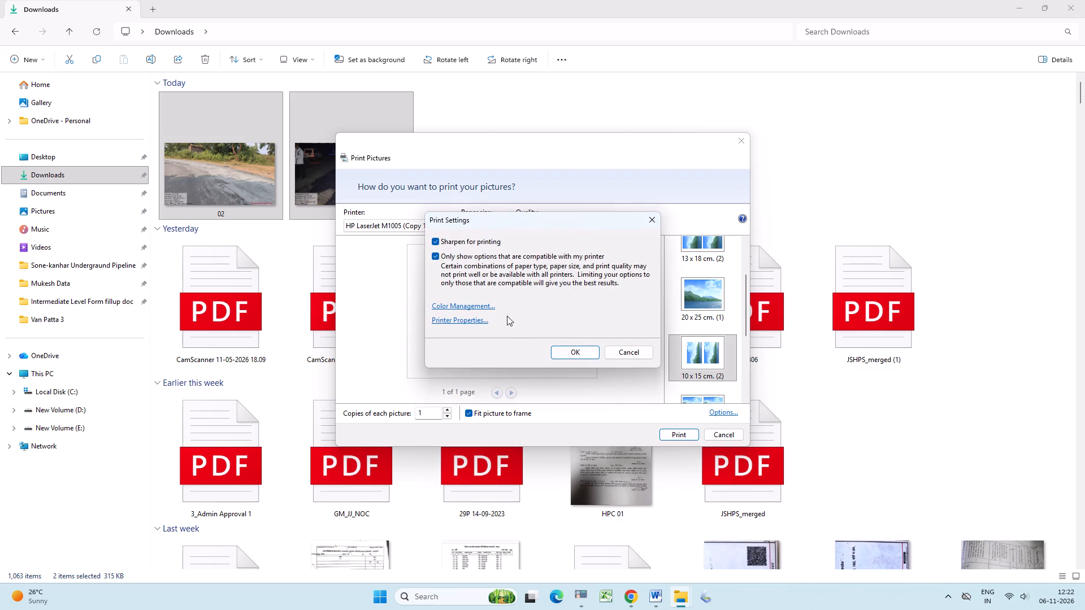
pyautogui.click(474, 306)
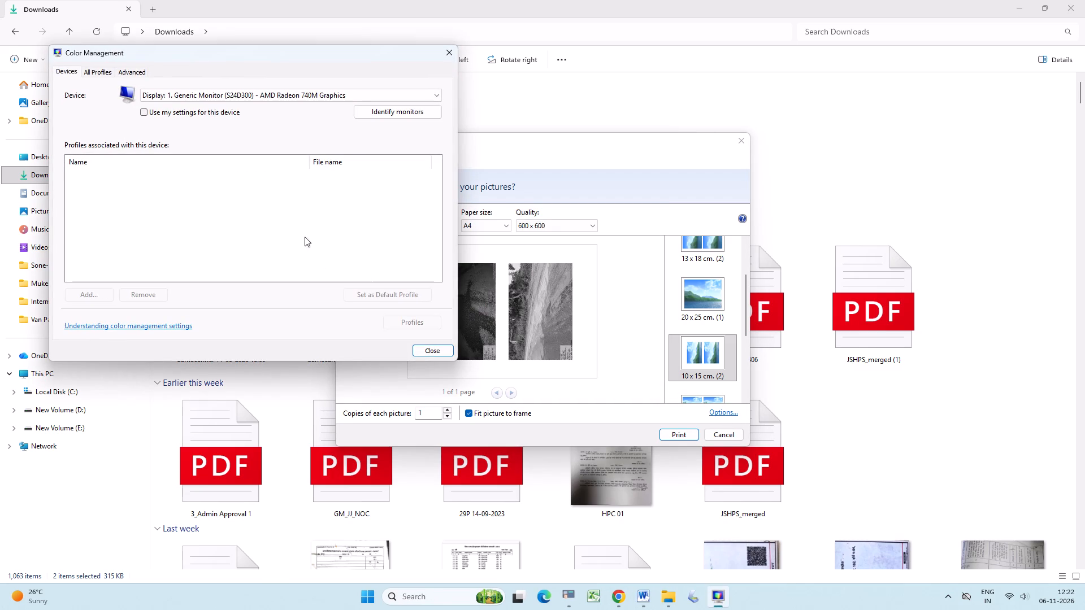
pyautogui.click(426, 351)
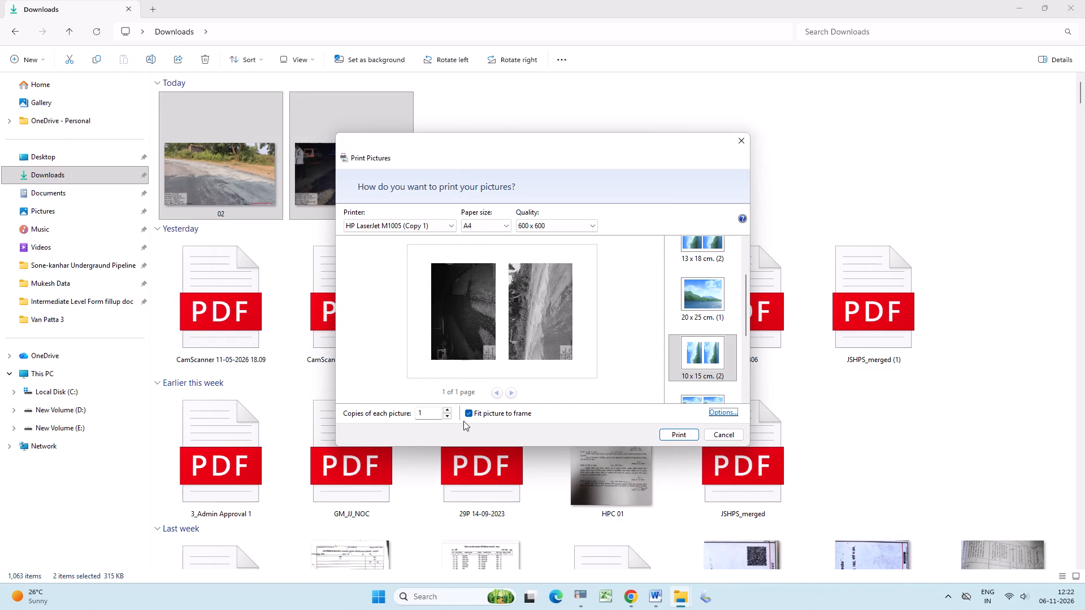
# Turn off fitting pictures to the frame and print the two-photo page on the HP LaserJet M1005 (Copy 1).
pyautogui.click(483, 410)
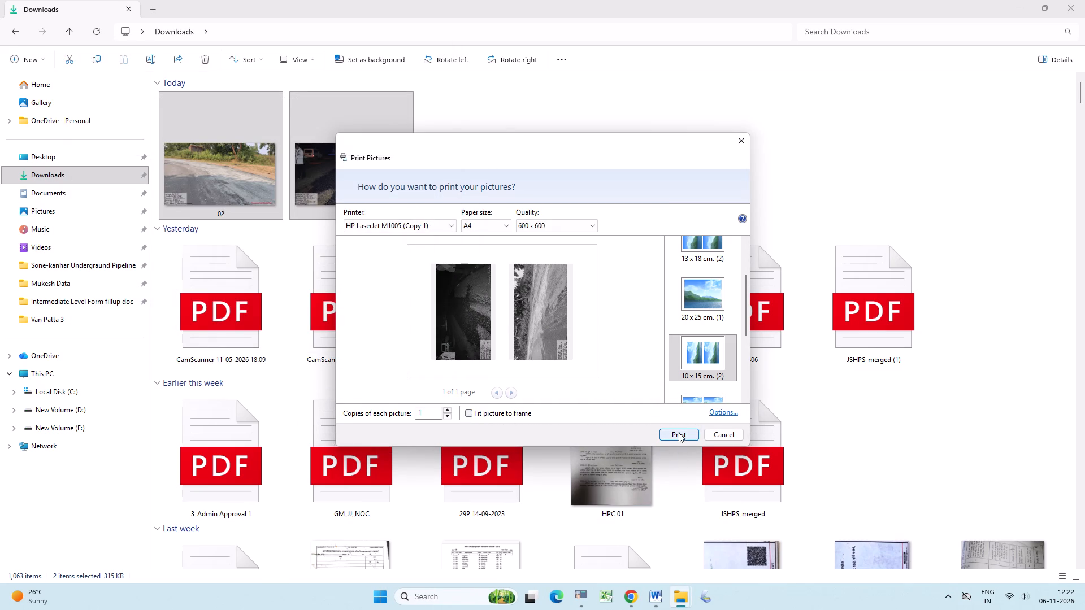
pyautogui.click(679, 436)
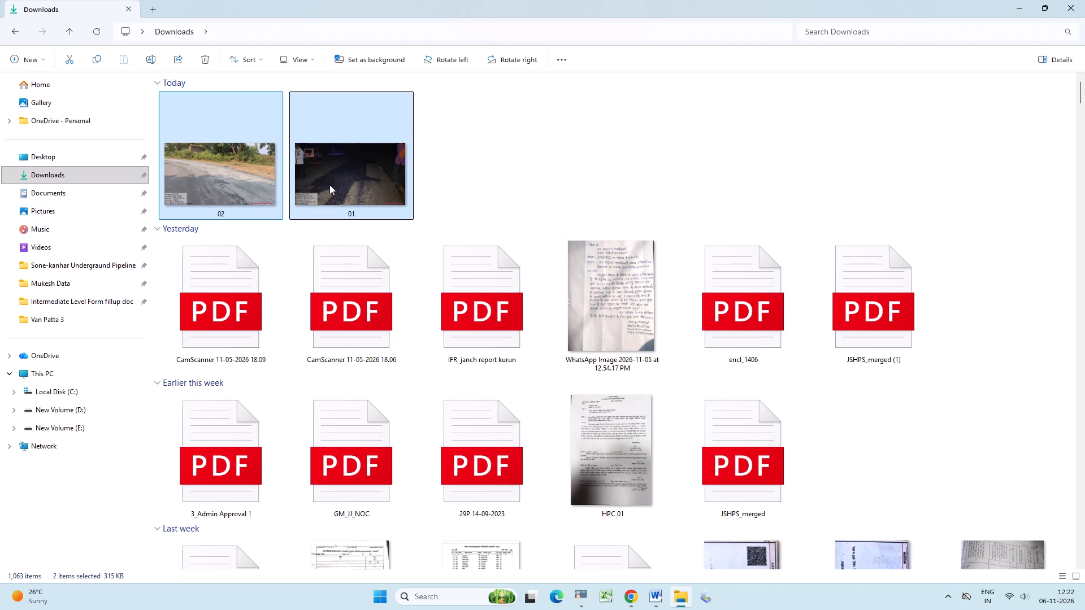
# Open road photo 02 enlarged, examine its location and note stamp, and close it.
pyautogui.click(223, 160)
pyautogui.doubleClick(223, 164)
pyautogui.scroll(3, 571, 302)
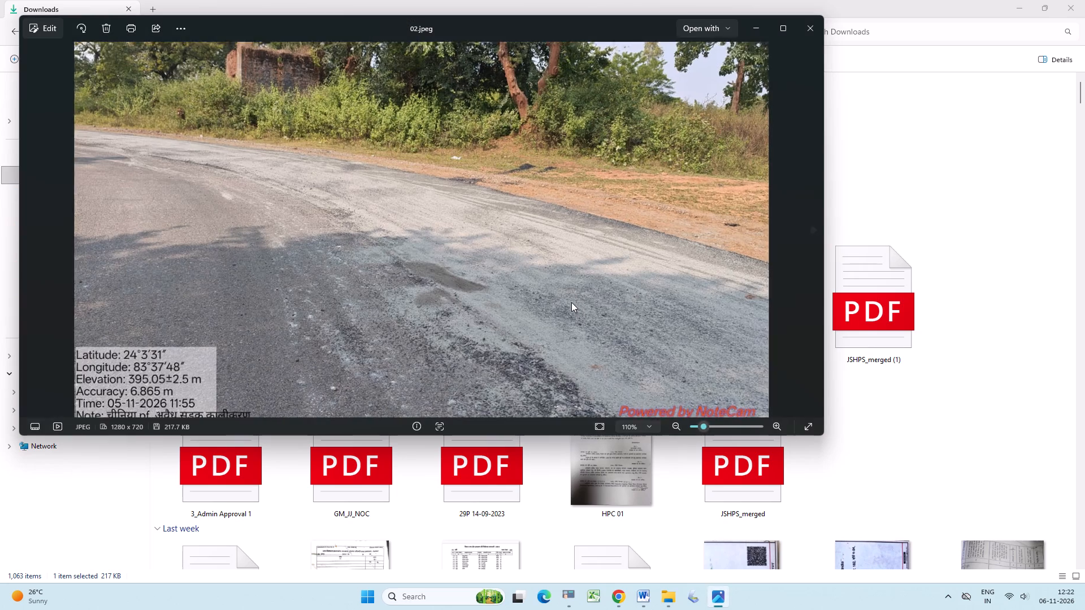
pyautogui.scroll(4, 571, 302)
pyautogui.moveTo(333, 251); pyautogui.dragTo(750, 53)
pyautogui.moveTo(543, 123); pyautogui.dragTo(555, 137)
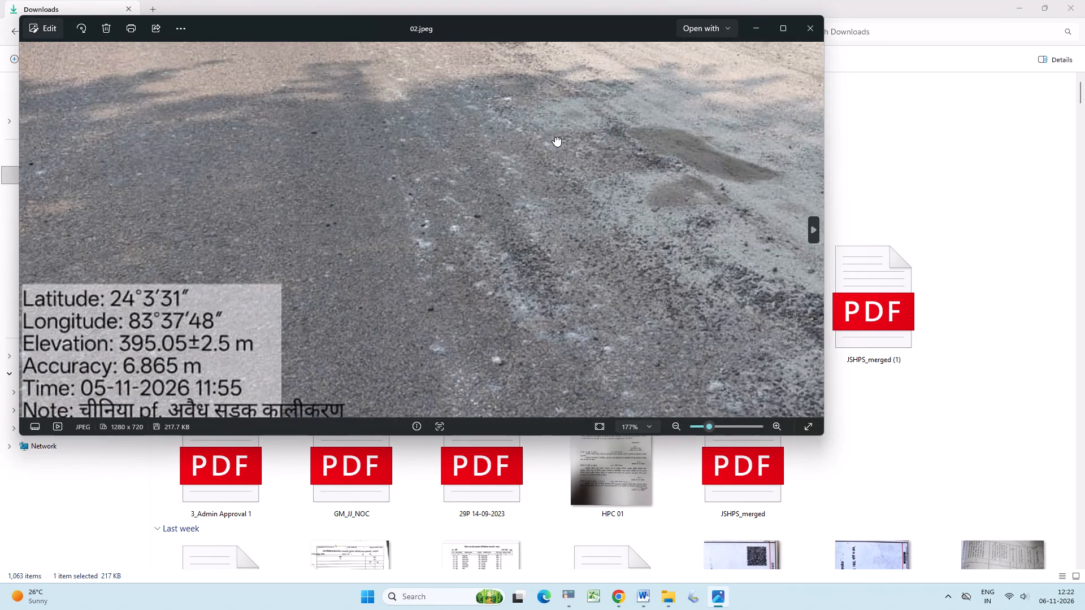
pyautogui.moveTo(555, 137); pyautogui.dragTo(589, 84)
pyautogui.moveTo(573, 124); pyautogui.dragTo(743, 70)
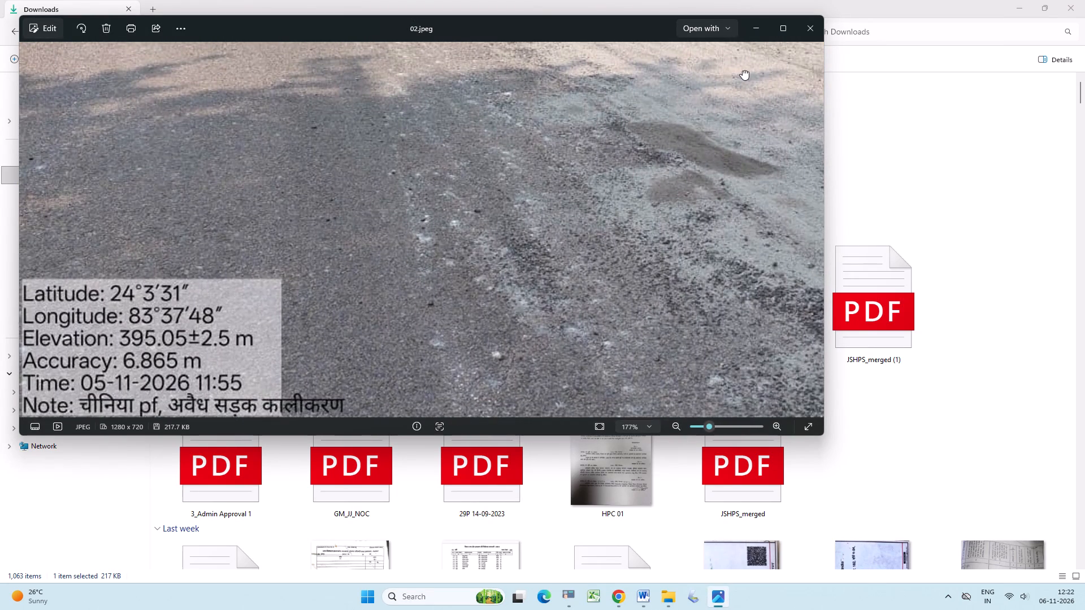
pyautogui.moveTo(743, 70); pyautogui.dragTo(211, 294)
pyautogui.moveTo(812, 28); pyautogui.dragTo(810, 34)
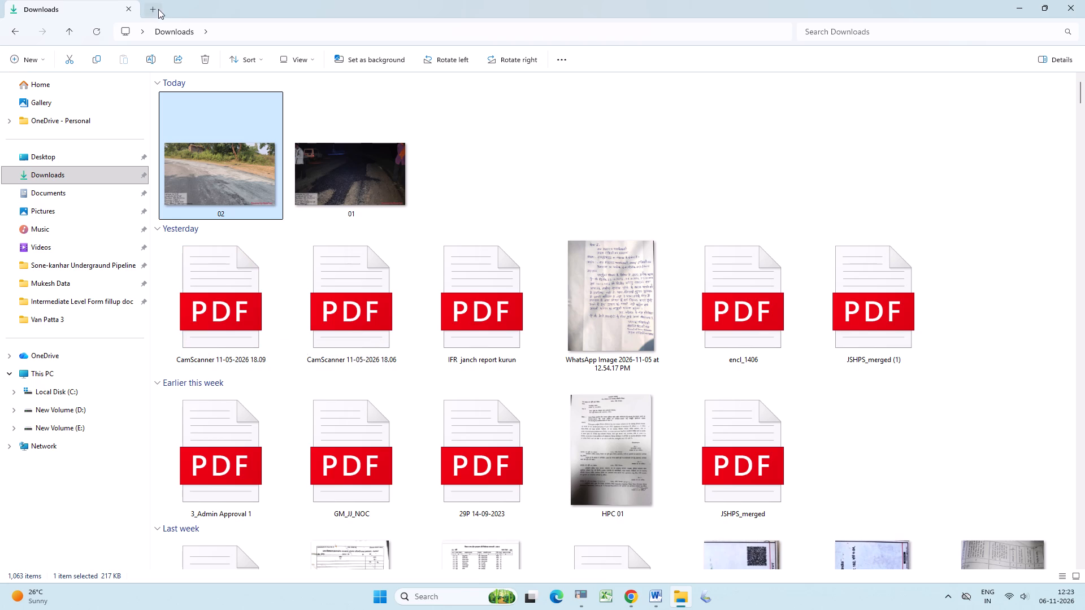
# Print road photos 01 and 02 on the Brother HL-L3280CDW series printer in the 10 x 15 cm. (2) layout, with fit to frame off.
pyautogui.keyDown('ctrl'); pyautogui.click(333, 160); pyautogui.keyUp('ctrl')
pyautogui.rightClick(333, 160)
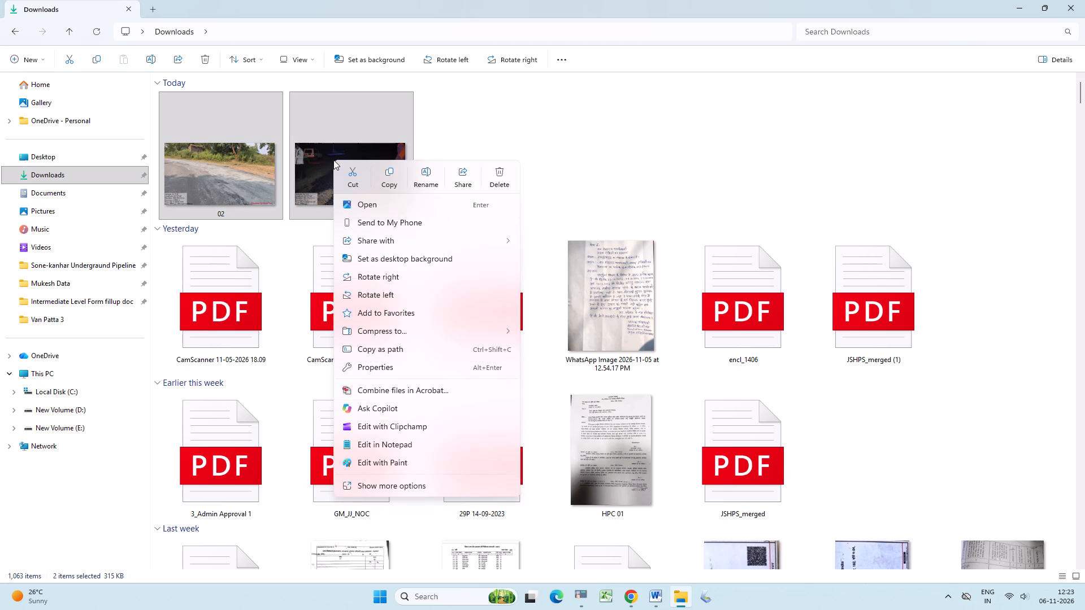
pyautogui.click(385, 489)
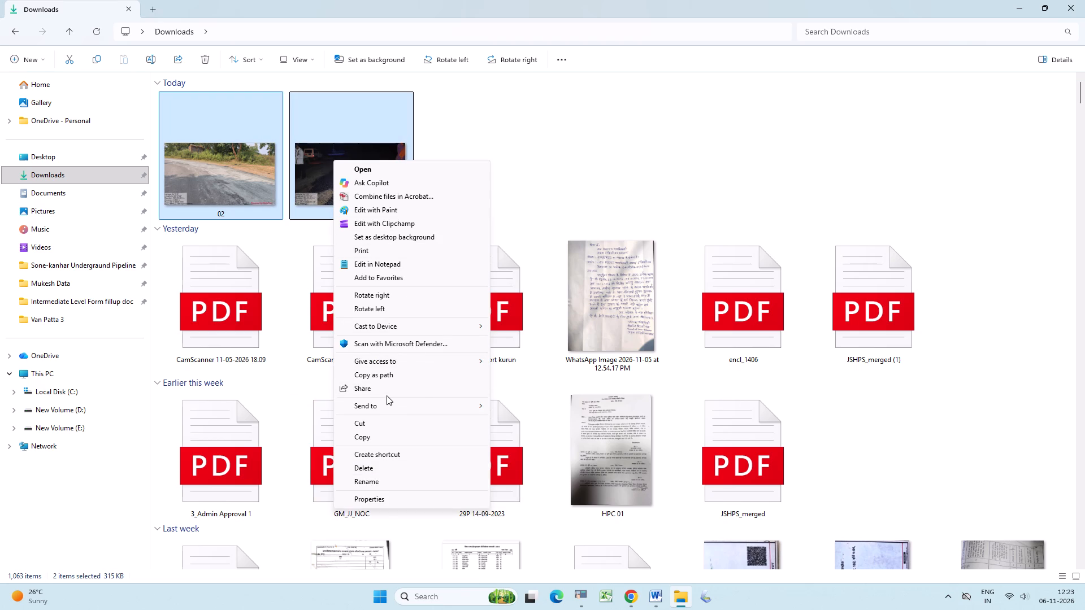
pyautogui.click(379, 252)
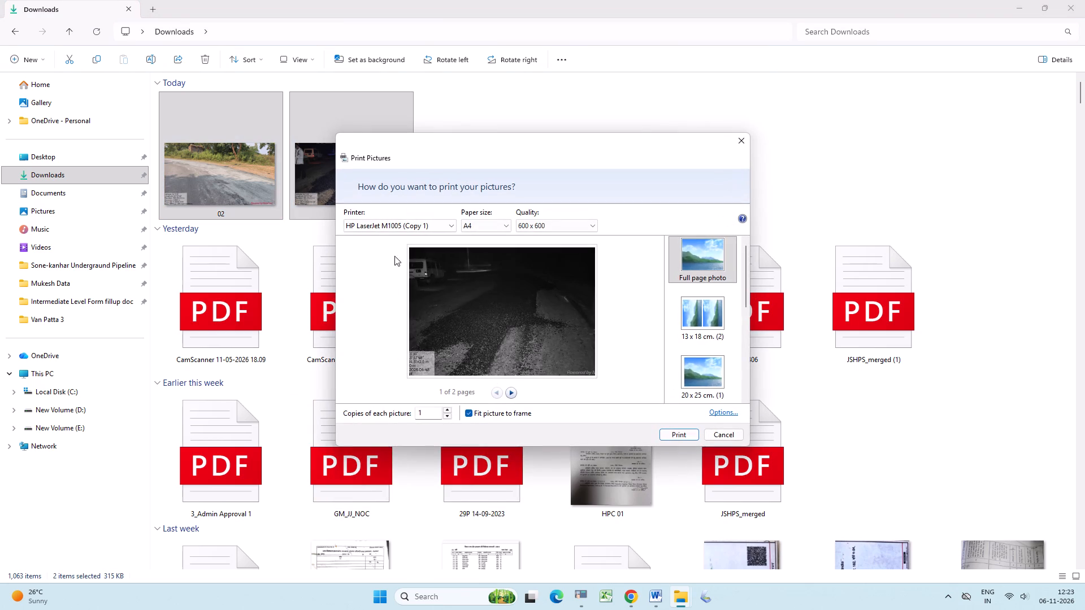
pyautogui.click(450, 221)
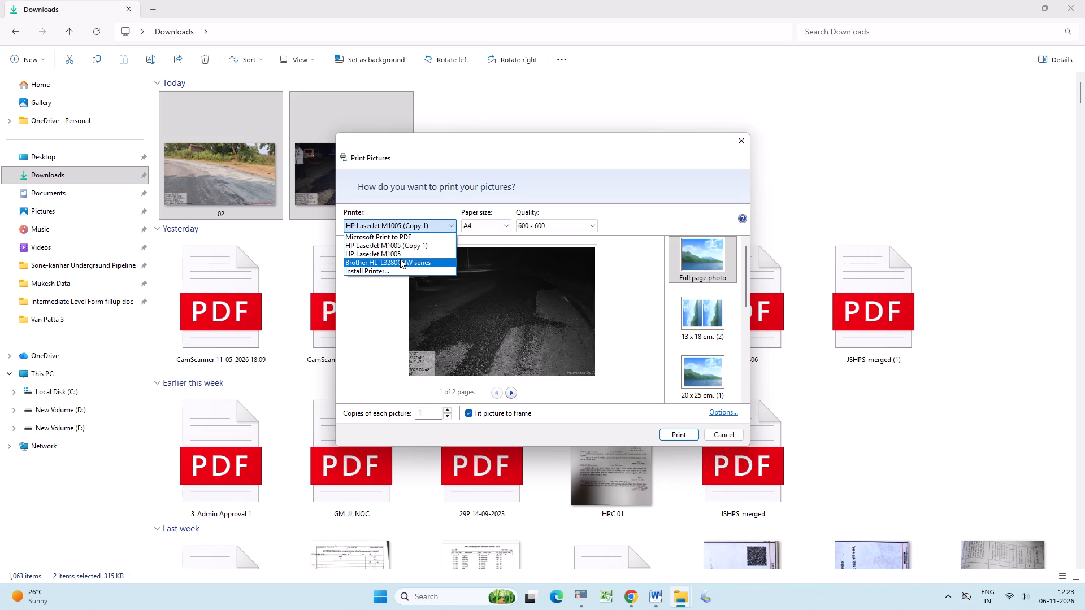
pyautogui.click(400, 259)
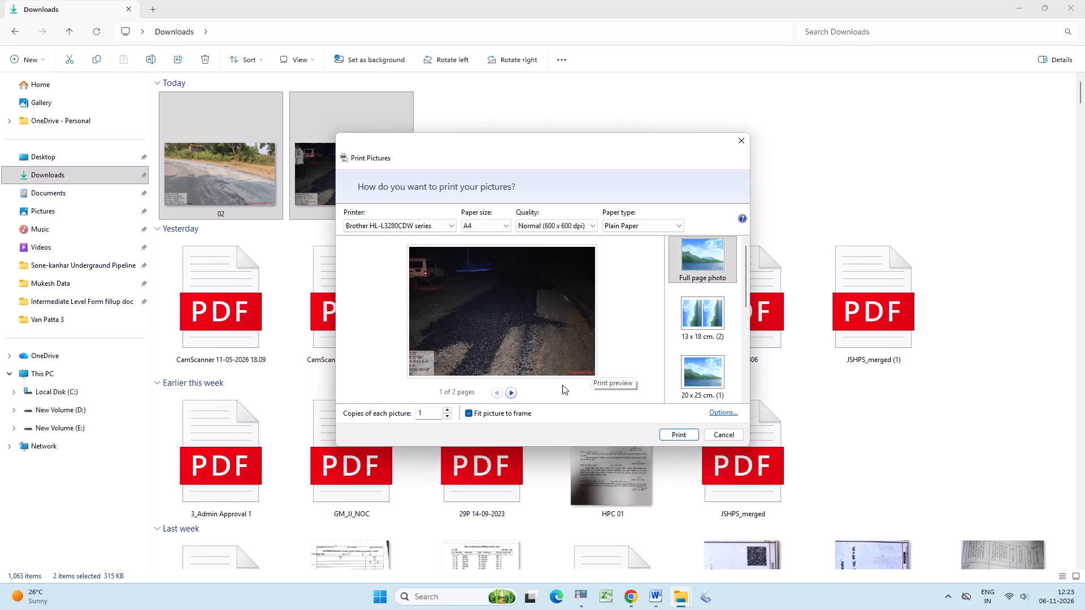
pyautogui.click(717, 327)
pyautogui.scroll(-1, 717, 334)
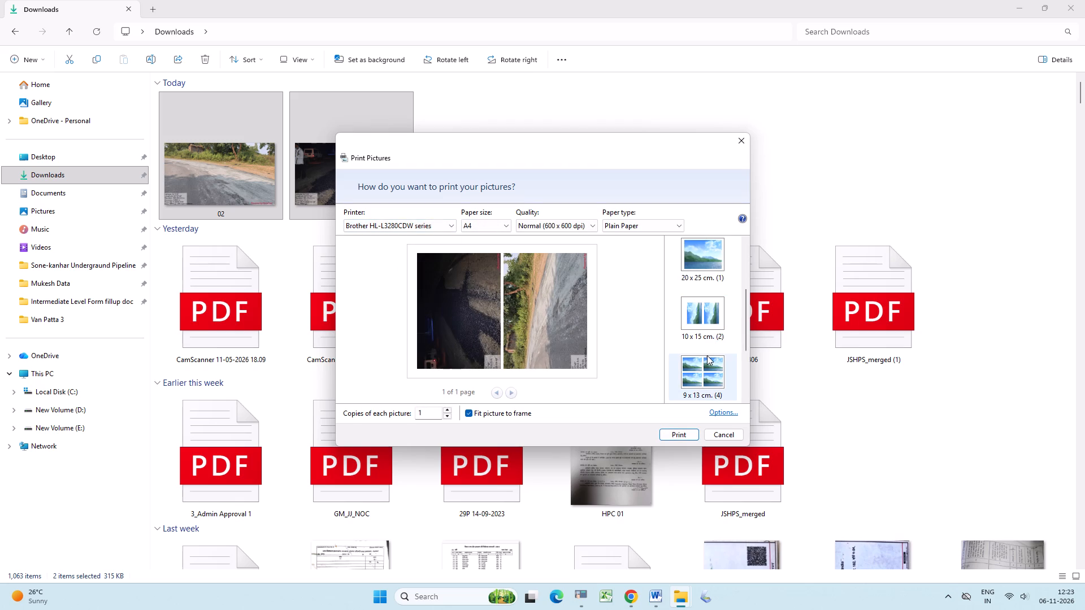
pyautogui.click(704, 314)
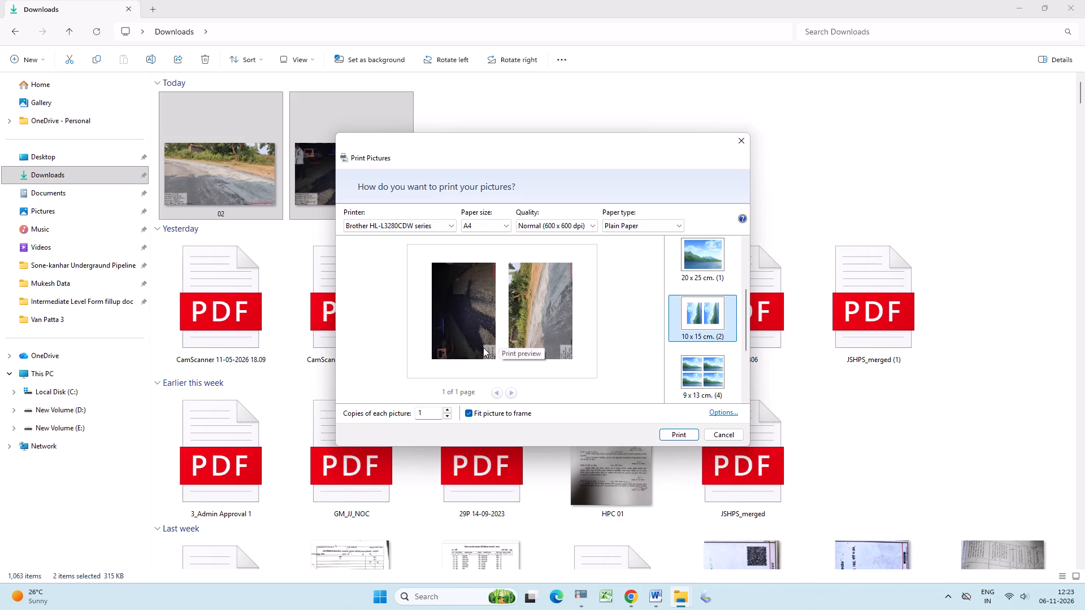
pyautogui.click(444, 348)
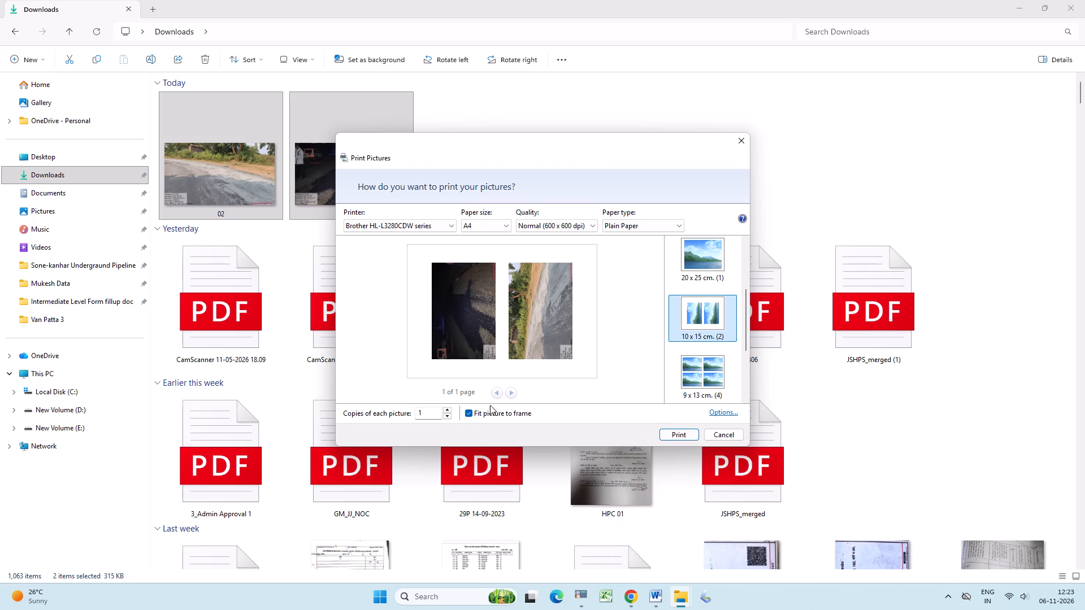
pyautogui.click(489, 409)
pyautogui.click(674, 432)
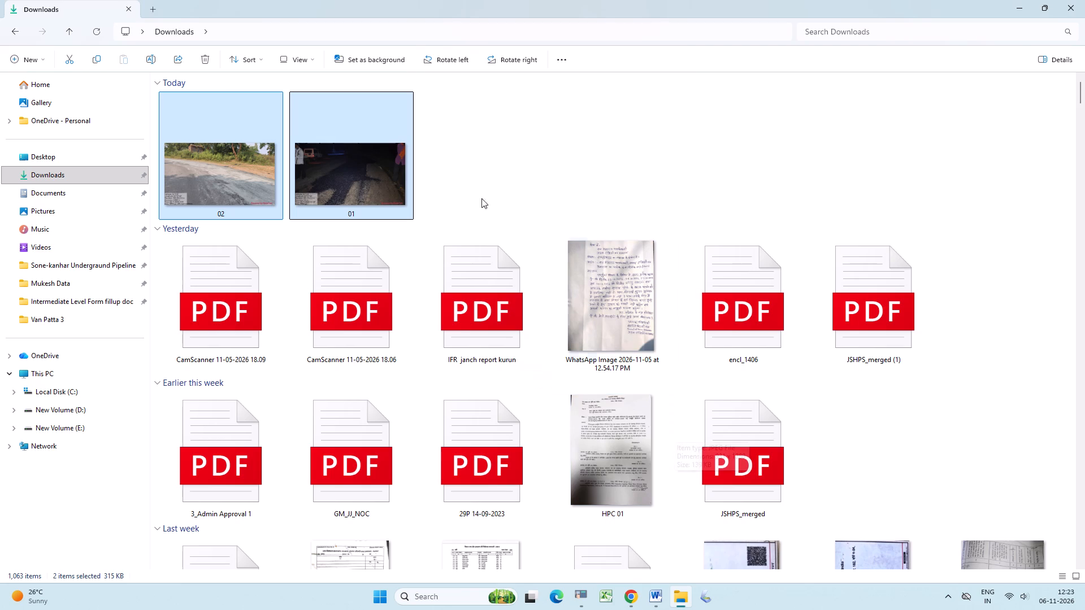
# Print both road photos again on the Brother printer, one copy each, in the 10 x 15 cm. (2) layout without fitting to frame.
pyautogui.rightClick(363, 142)
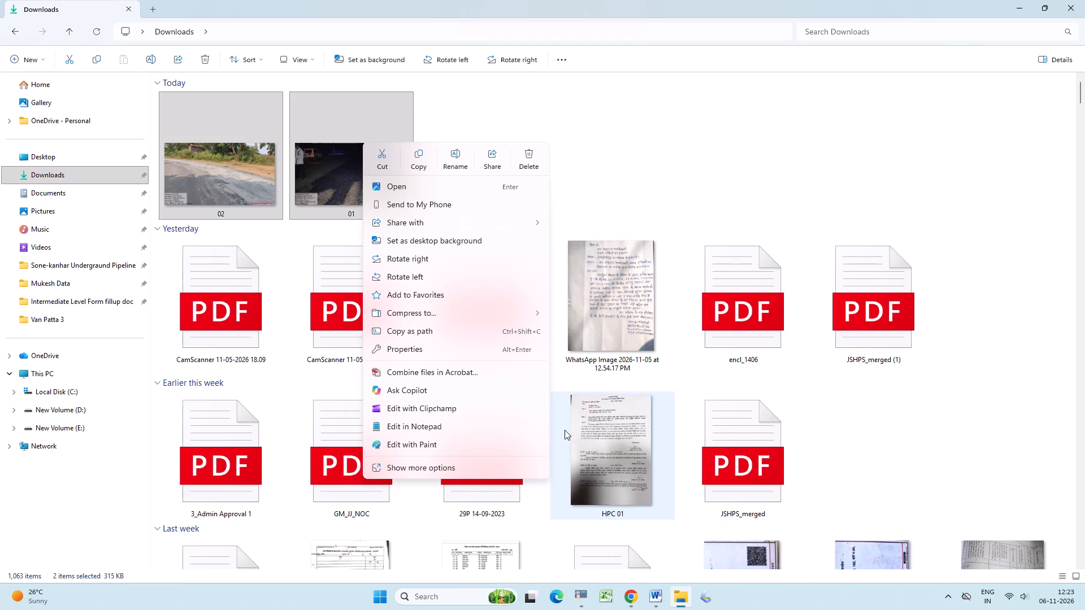
pyautogui.click(426, 473)
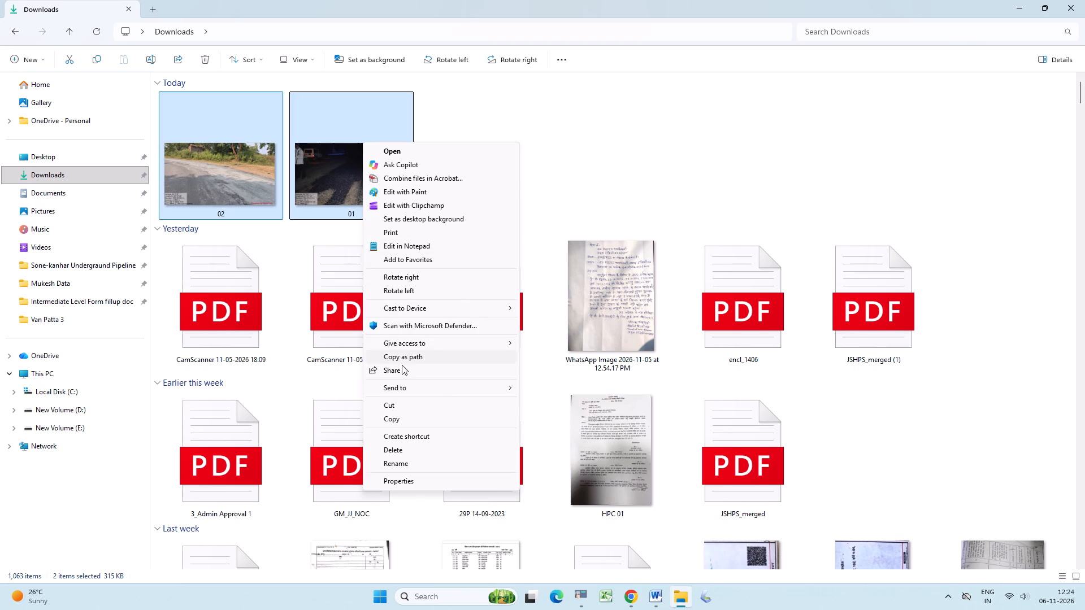
pyautogui.click(416, 235)
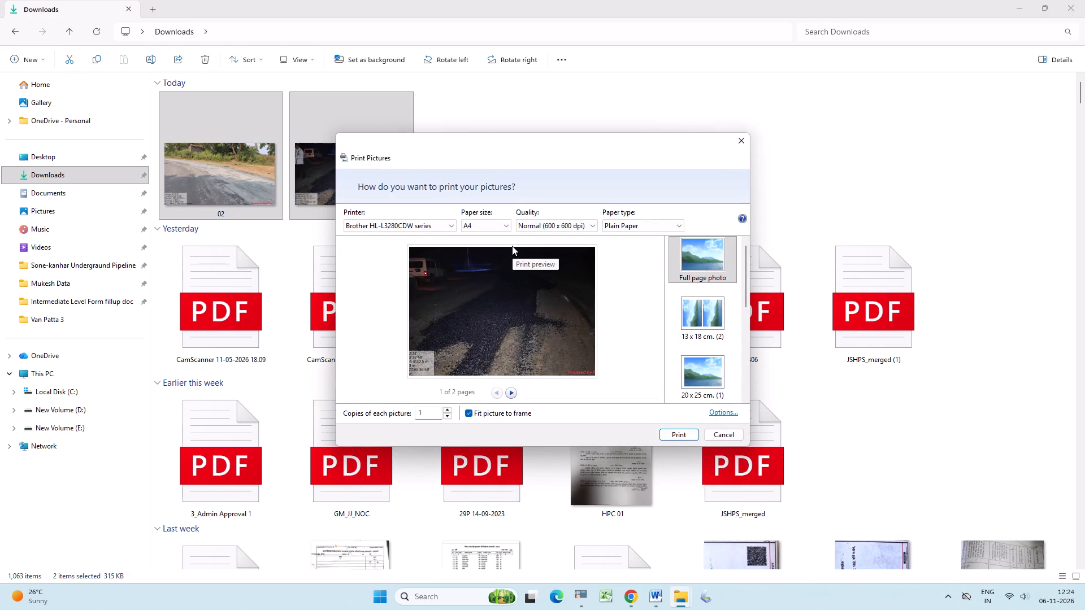
pyautogui.click(705, 319)
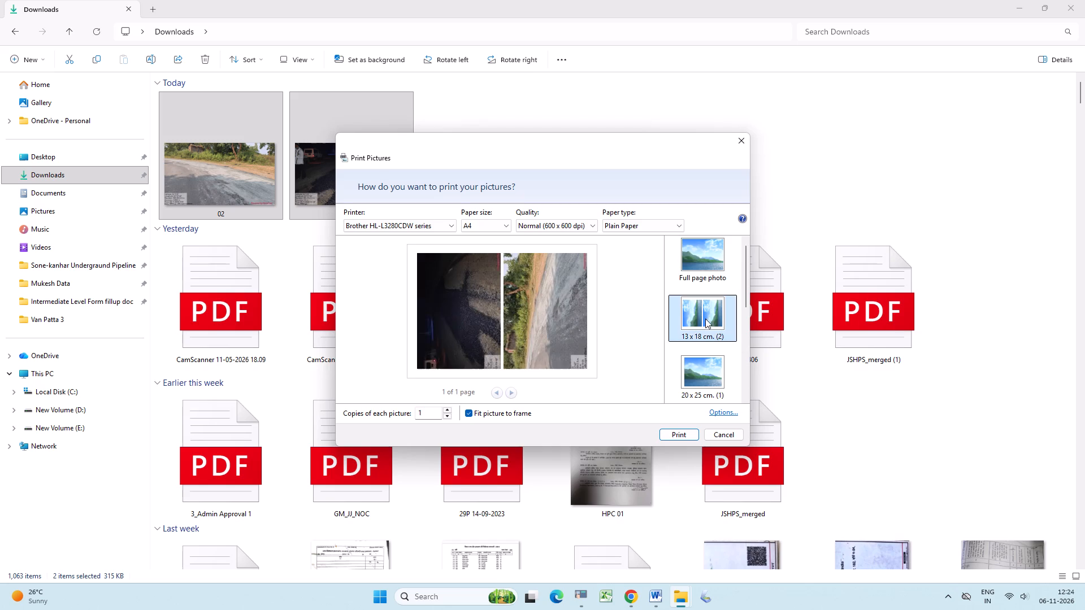
pyautogui.scroll(-1, 715, 391)
pyautogui.click(700, 315)
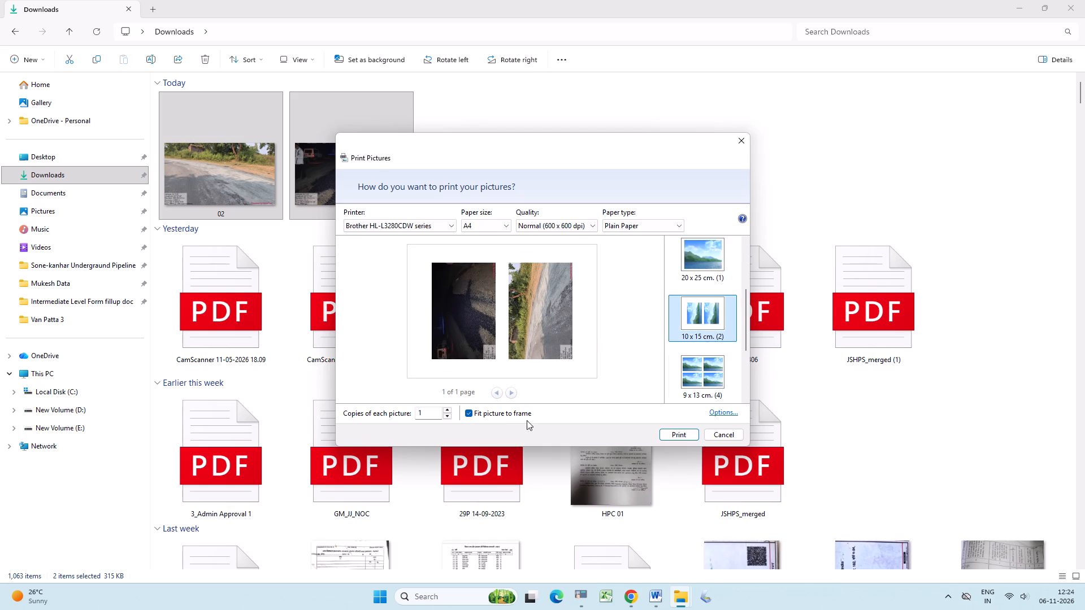
pyautogui.click(500, 417)
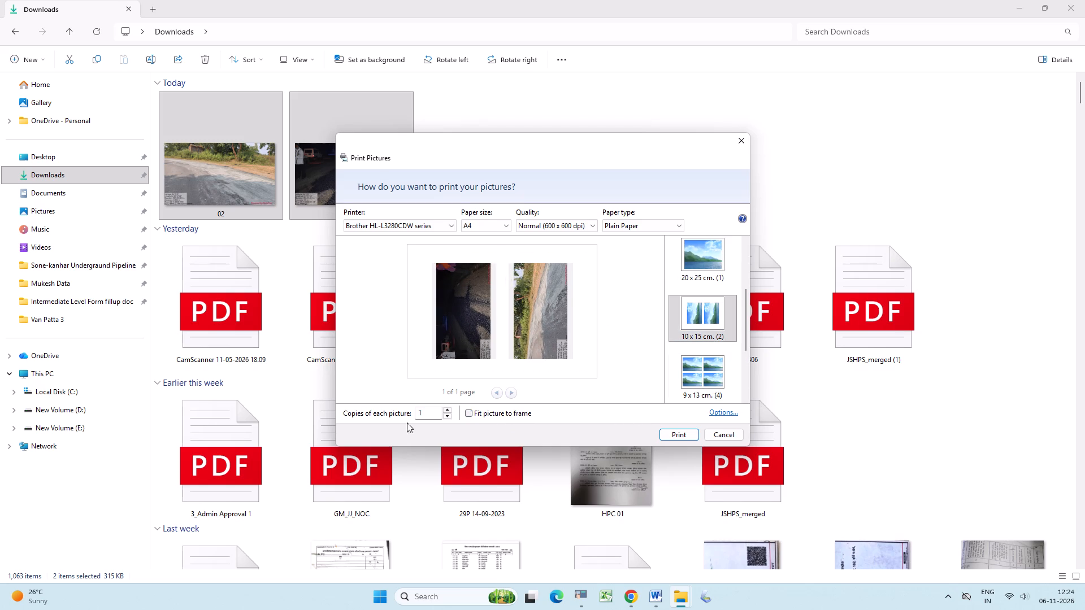
pyautogui.click(448, 408)
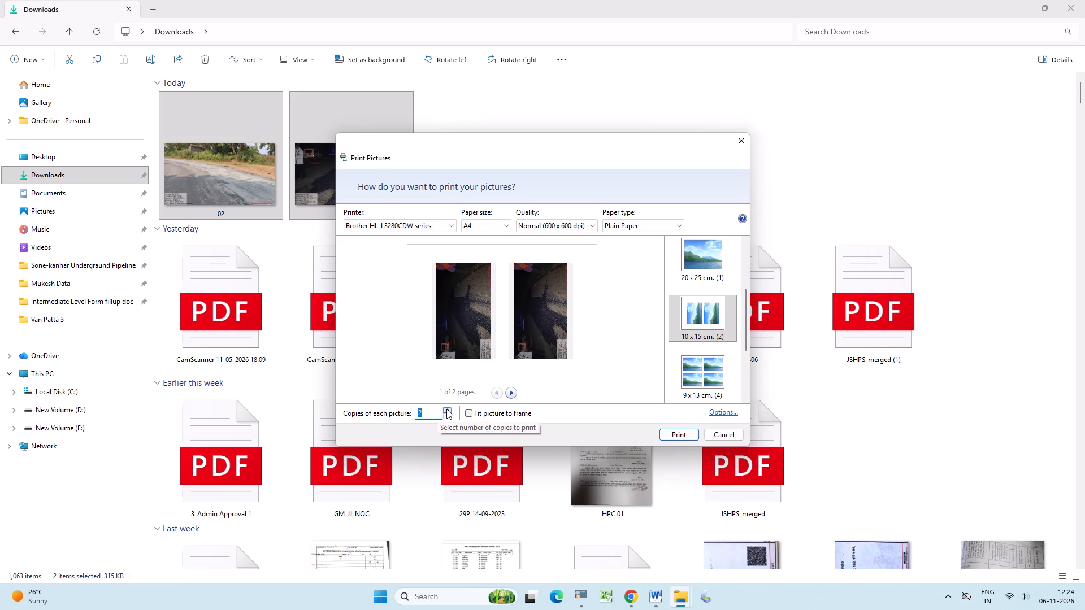
pyautogui.press('1')
pyautogui.click(618, 358)
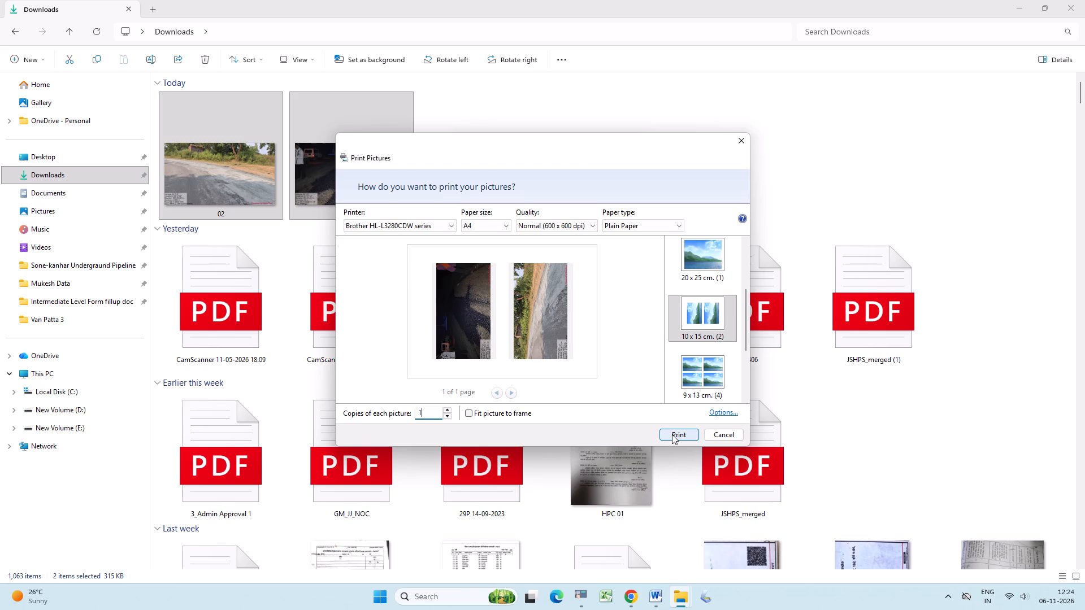
pyautogui.click(672, 434)
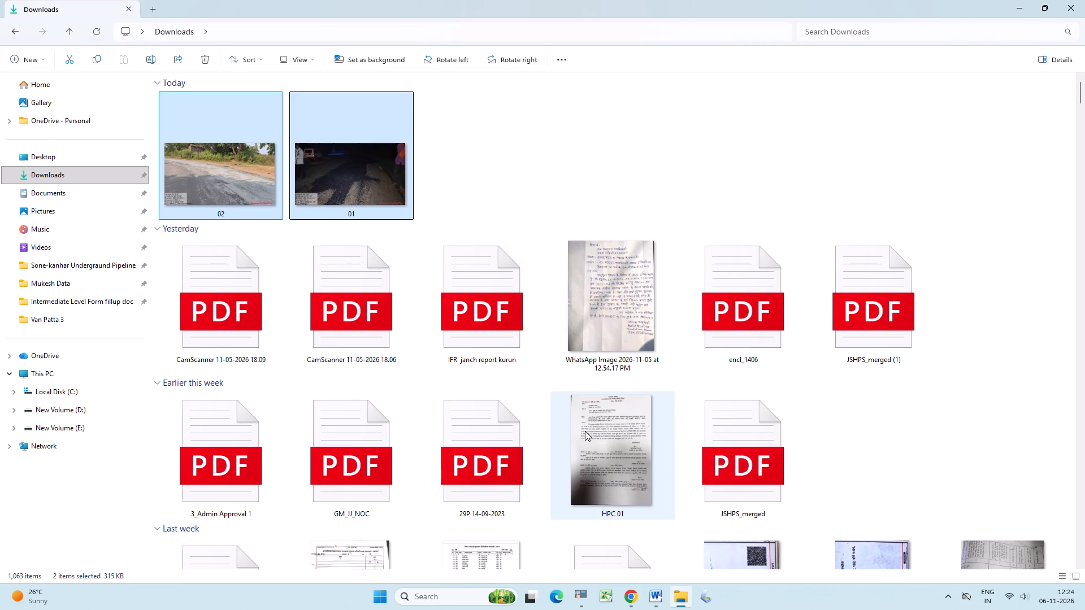
# Set up another print of both road photos in the 10 x 15 cm. (2) layout with fit to frame off.
pyautogui.rightClick(375, 183)
pyautogui.click(421, 486)
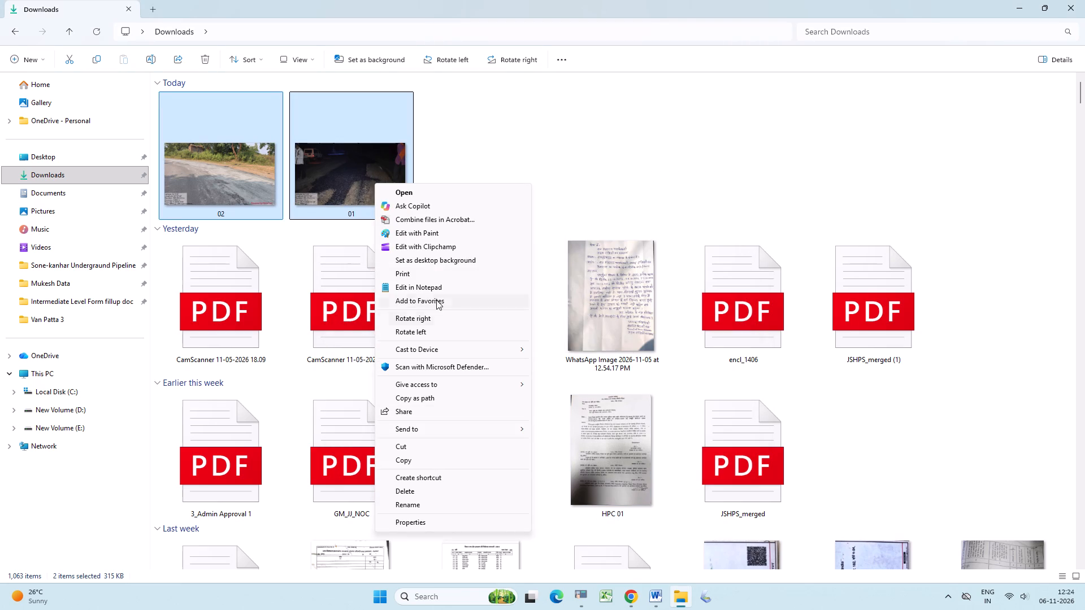
pyautogui.click(416, 275)
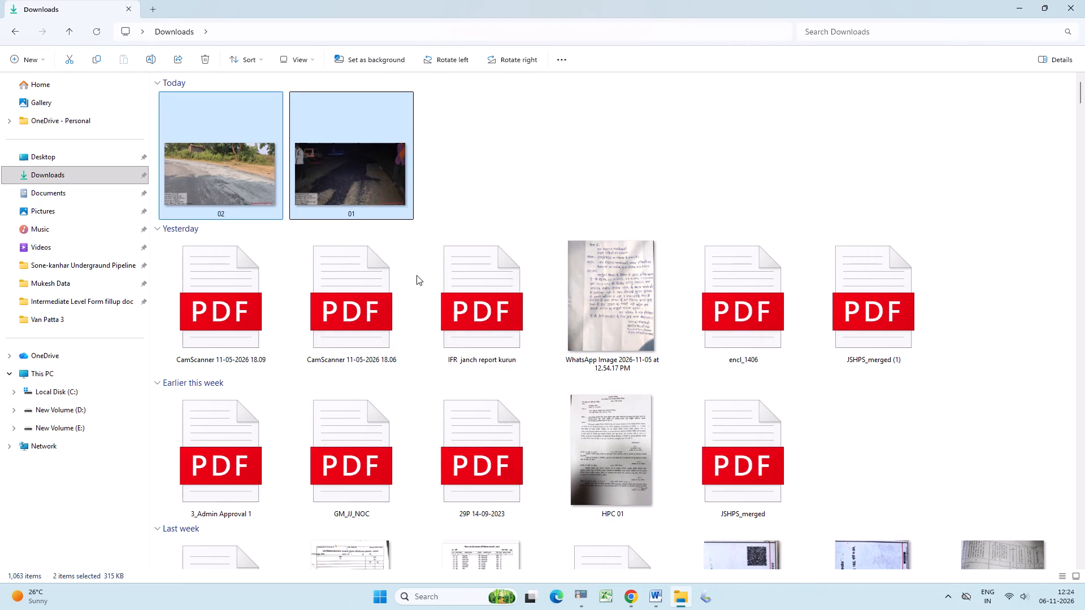
pyautogui.scroll(-1, 706, 332)
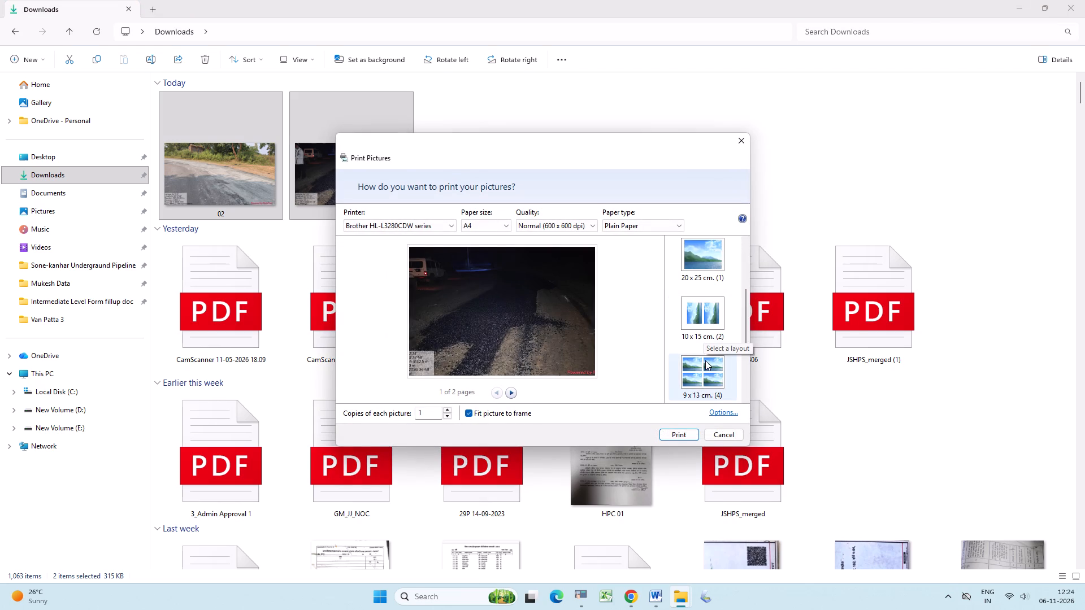
pyautogui.click(710, 320)
pyautogui.click(505, 415)
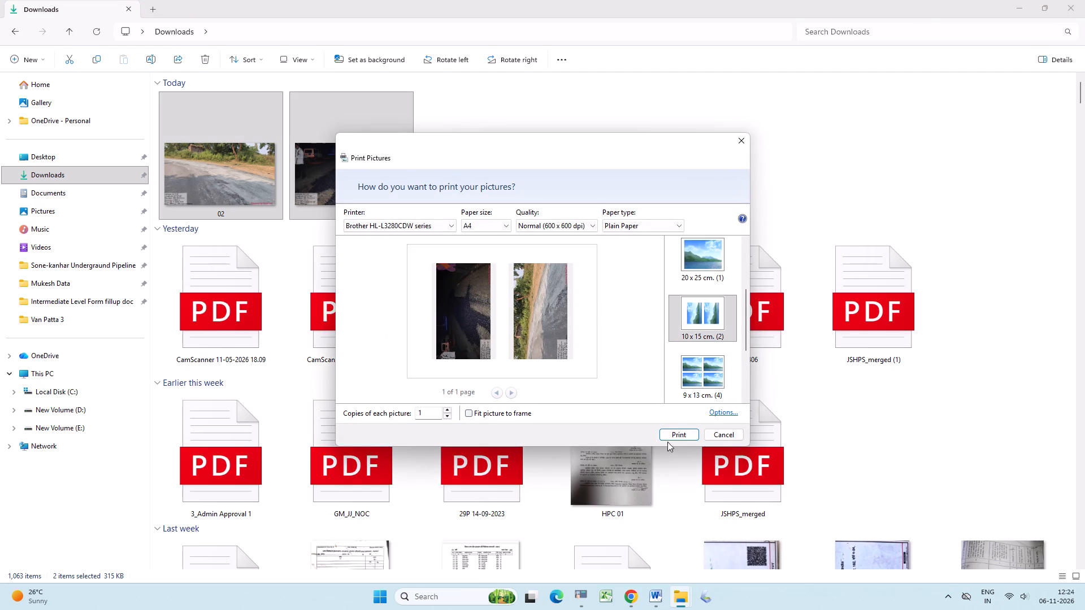
# Print road photos 01 and 02 on the Brother HL-L3280CDW series printer with the prepared 10 x 15 cm. (2) layout.
pyautogui.click(678, 433)
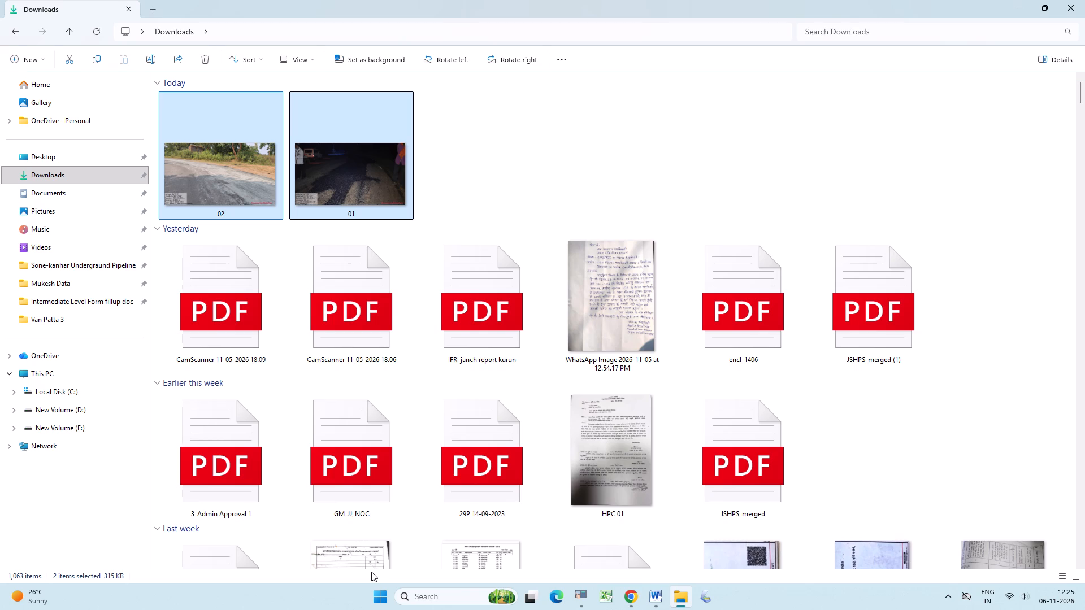
pyautogui.click(545, 154)
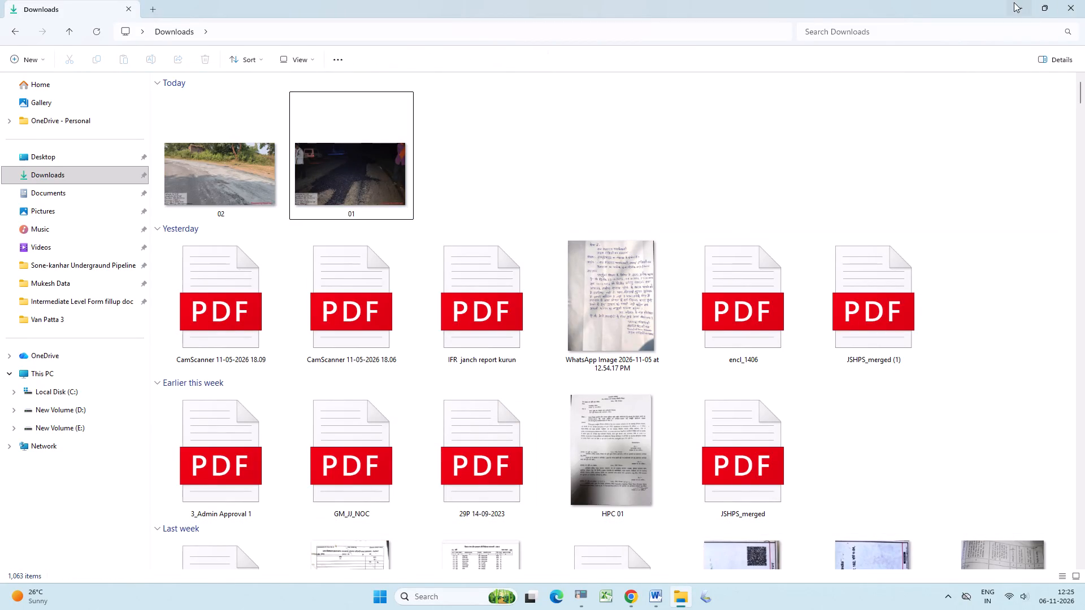
# Return to the Van Adhikar letter in Word, save it, and place the cursor in row 10's empty remarks cell.
pyautogui.click(1014, 2)
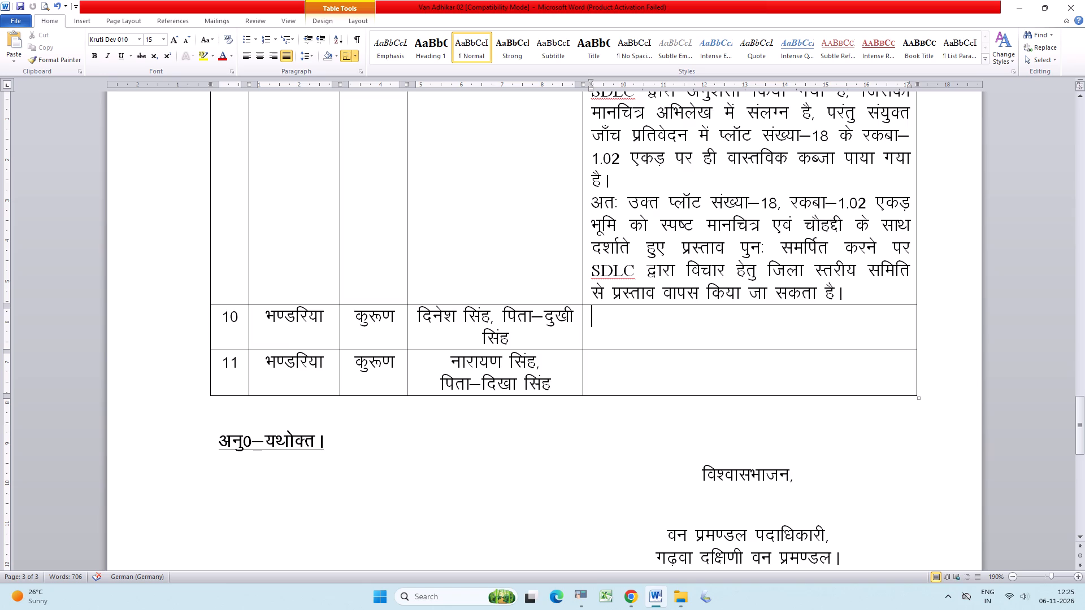
pyautogui.click(648, 338)
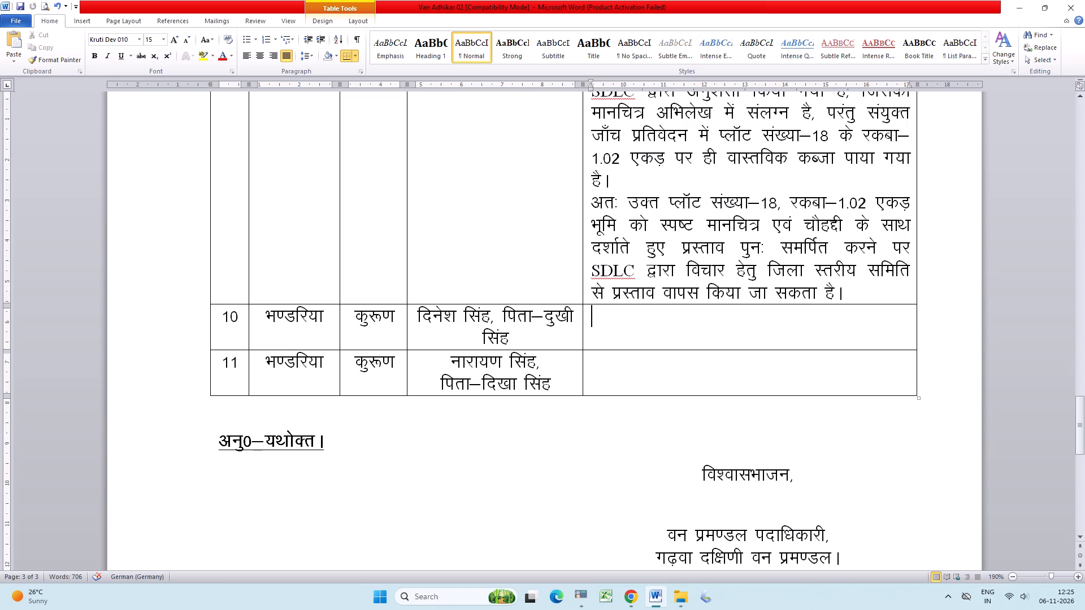
pyautogui.hotkey('ctrl', 's')
pyautogui.click(649, 339)
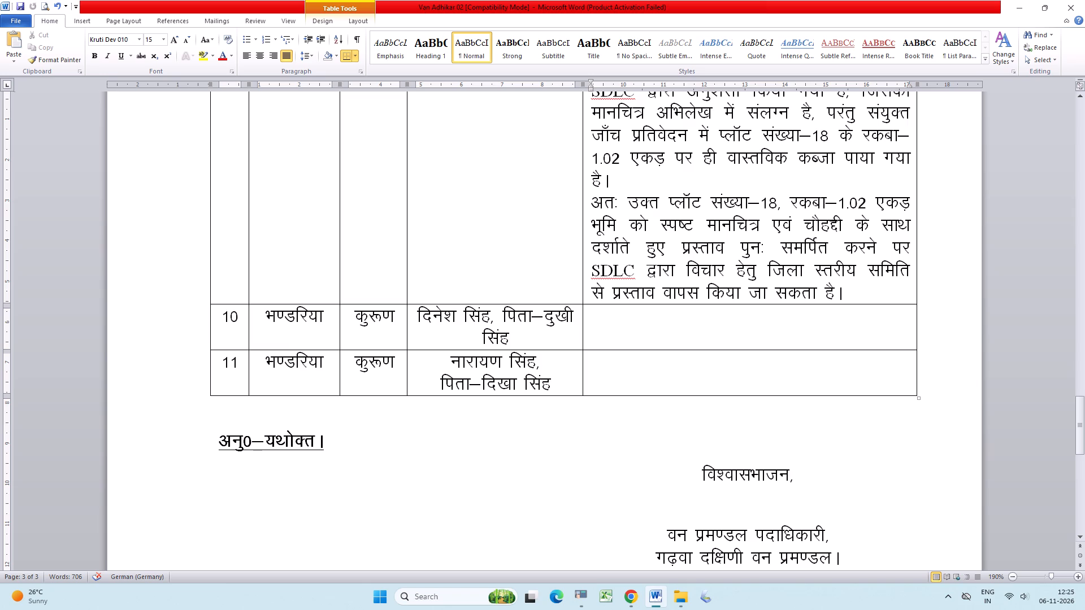
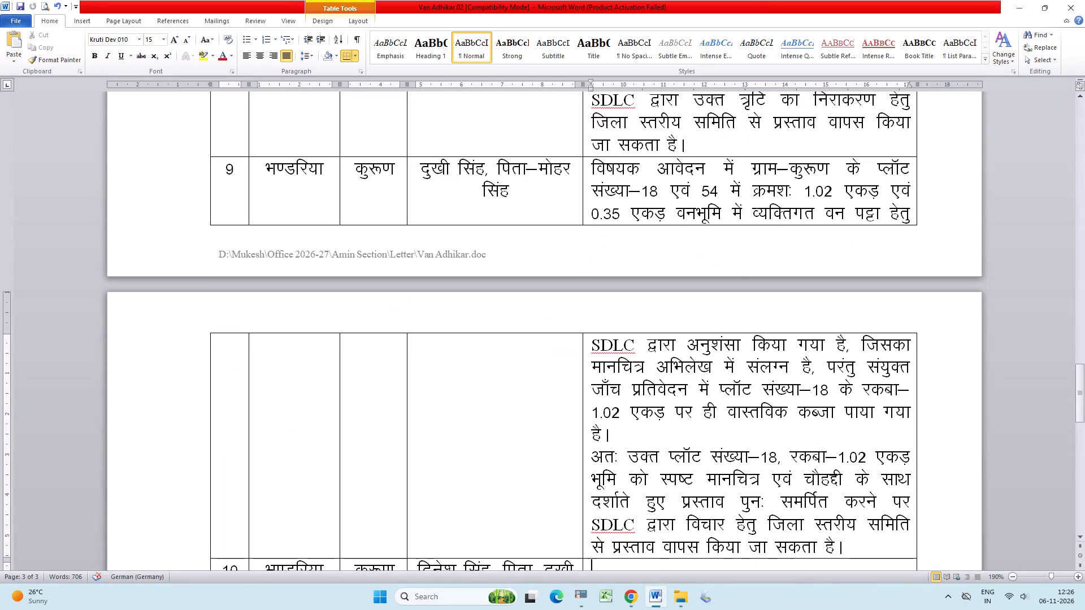
# Review the letter's claims table through to the signature block and save the document.
pyautogui.scroll(1, 659, 320)
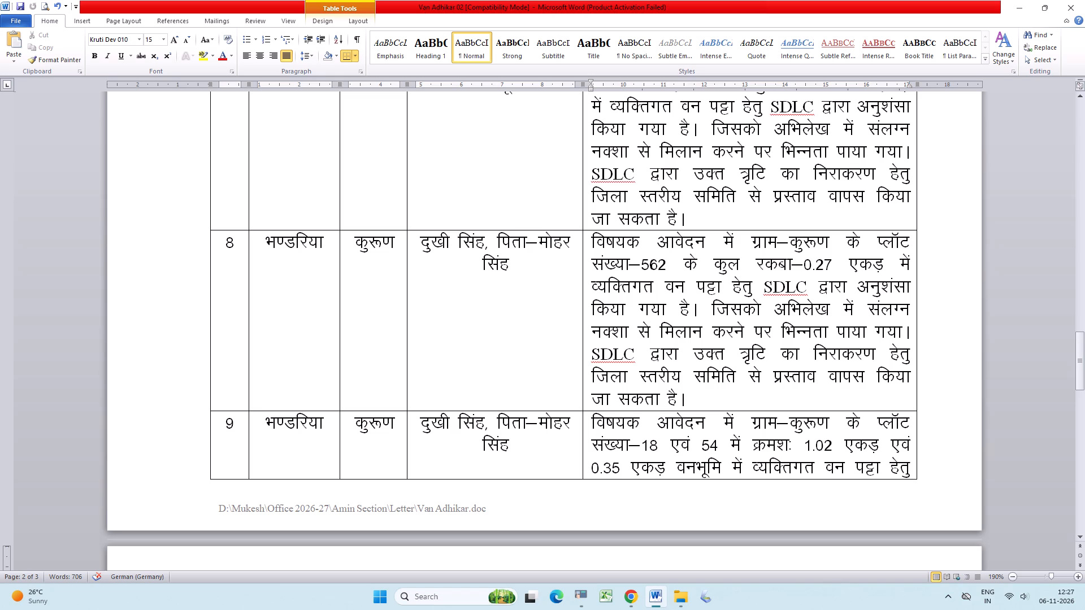
pyautogui.scroll(2, 697, 344)
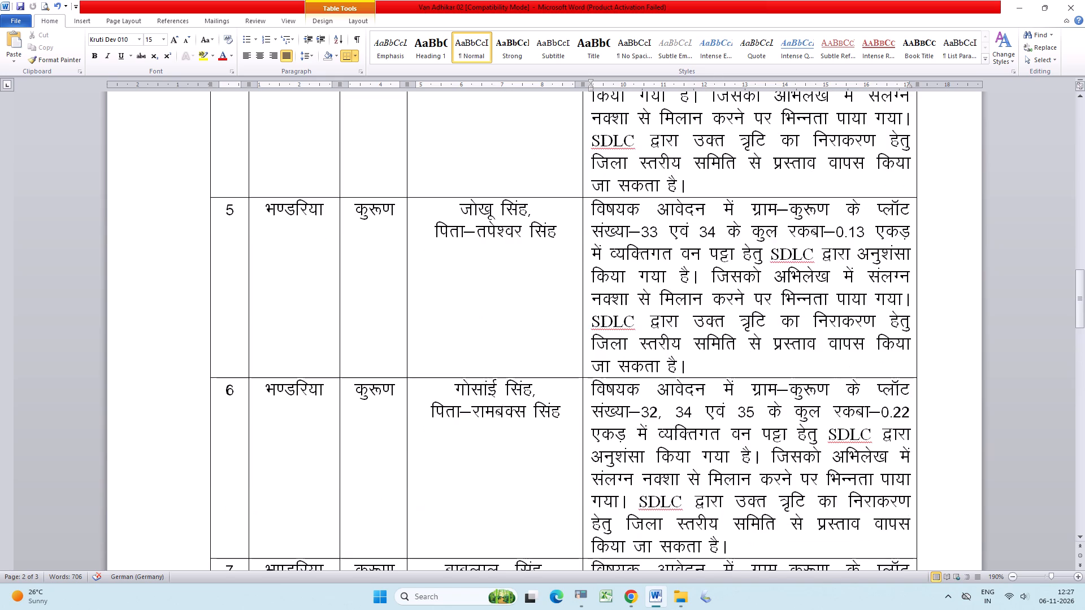
pyautogui.scroll(2, 697, 343)
pyautogui.scroll(-5, 698, 342)
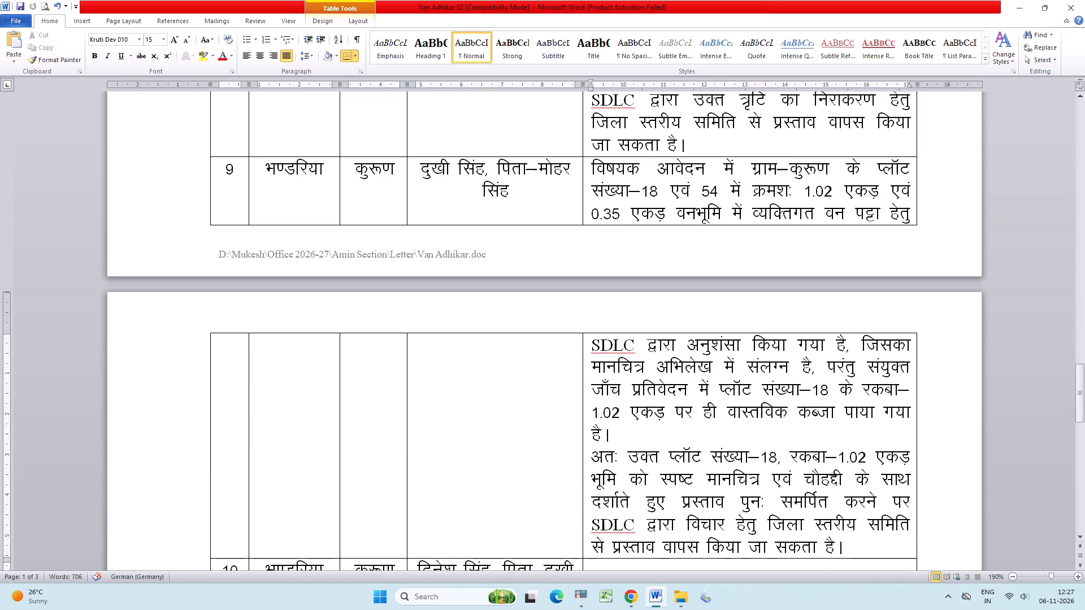
pyautogui.scroll(-2, 698, 342)
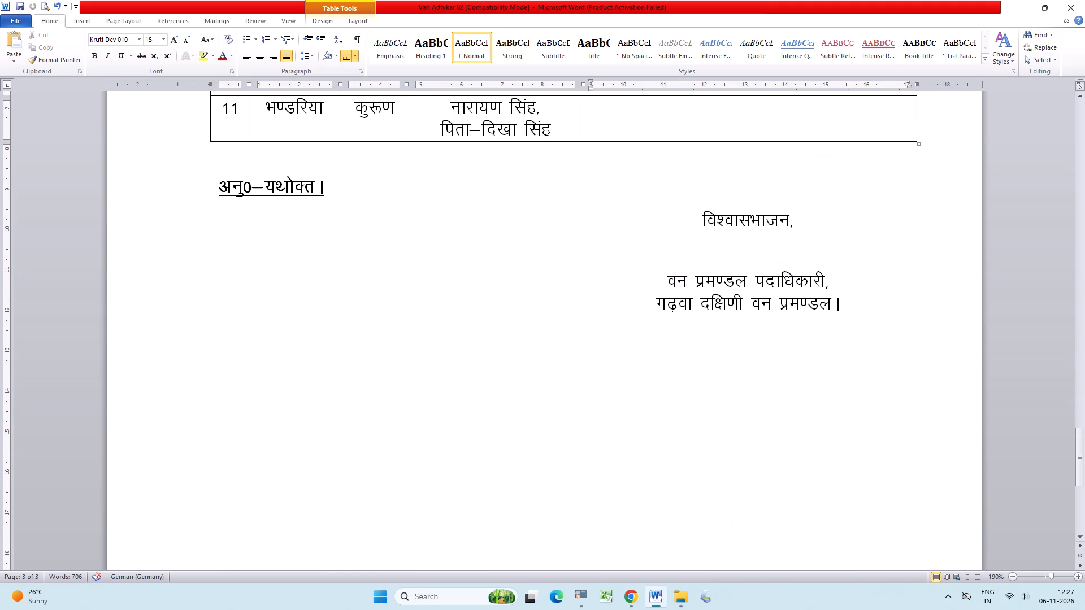
pyautogui.hotkey('ctrl', 's')
pyautogui.hotkey('ctrl', 's')
# Check the letter's pages in the print preview and print one copy of all pages on the HP LaserJet M1005.
pyautogui.scroll(1, 683, 357)
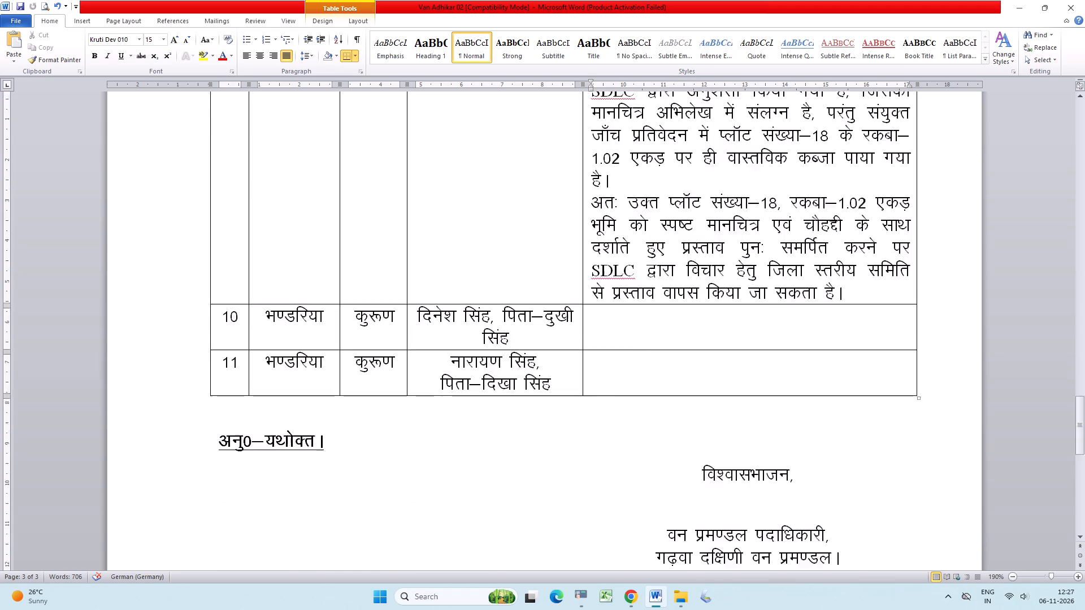
pyautogui.scroll(2, 665, 346)
pyautogui.scroll(3, 453, 249)
pyautogui.click(45, 4)
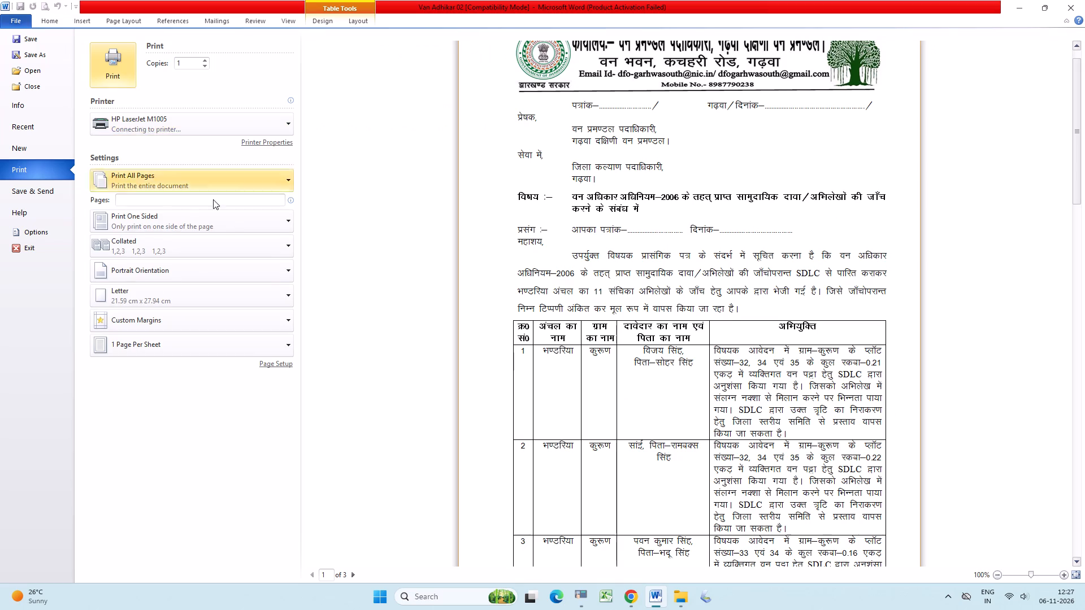
pyautogui.scroll(3, 510, 269)
pyautogui.scroll(-3, 632, 320)
pyautogui.scroll(-3, 681, 344)
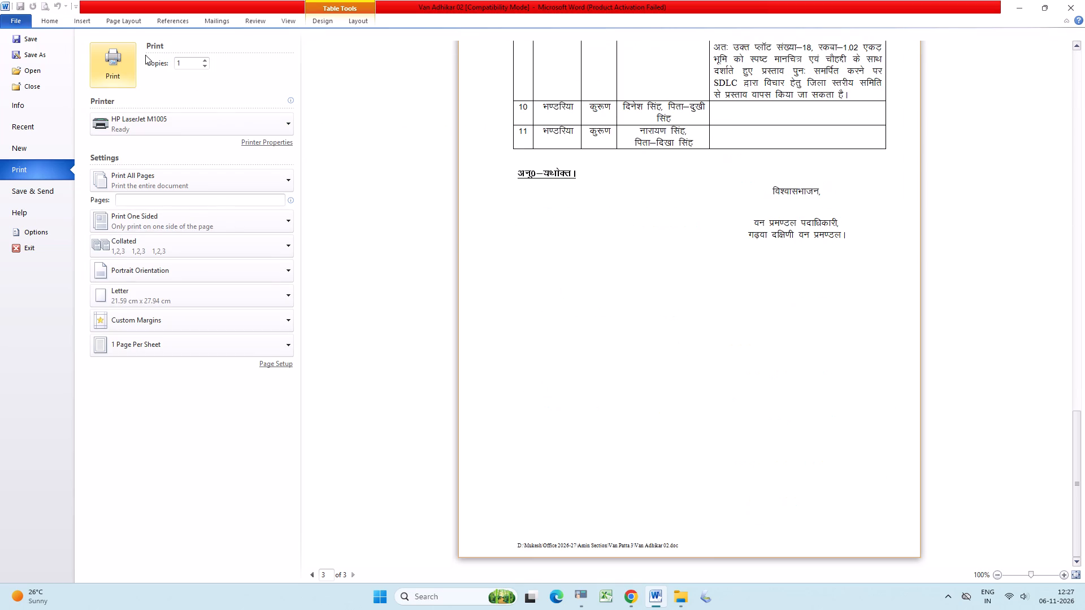
pyautogui.scroll(3, 468, 211)
pyautogui.scroll(-3, 479, 221)
pyautogui.scroll(1, 587, 293)
pyautogui.scroll(4, 657, 289)
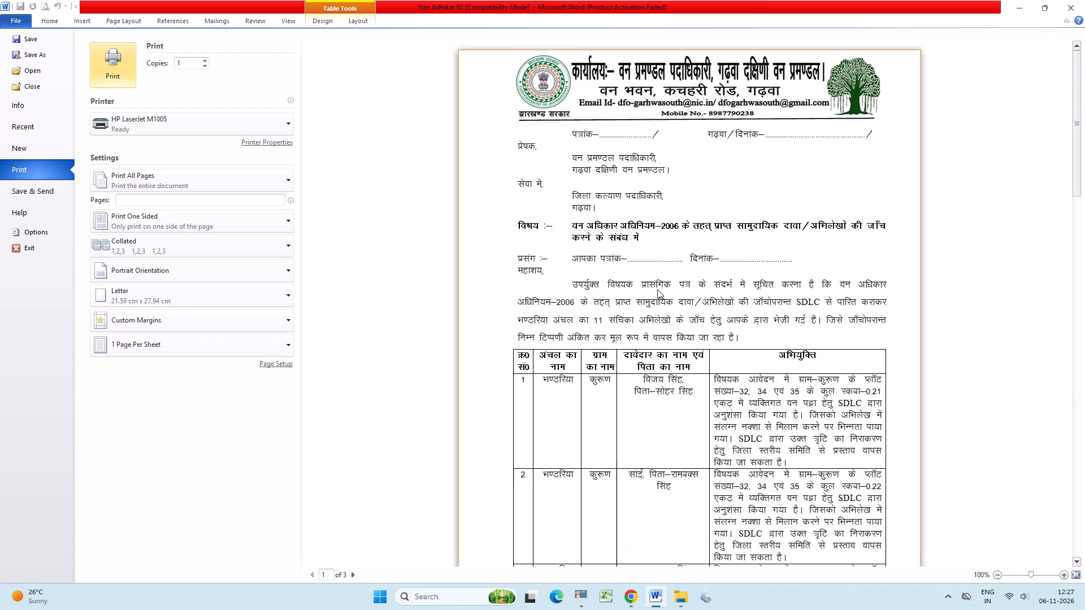
pyautogui.scroll(1, 657, 289)
pyautogui.click(134, 201)
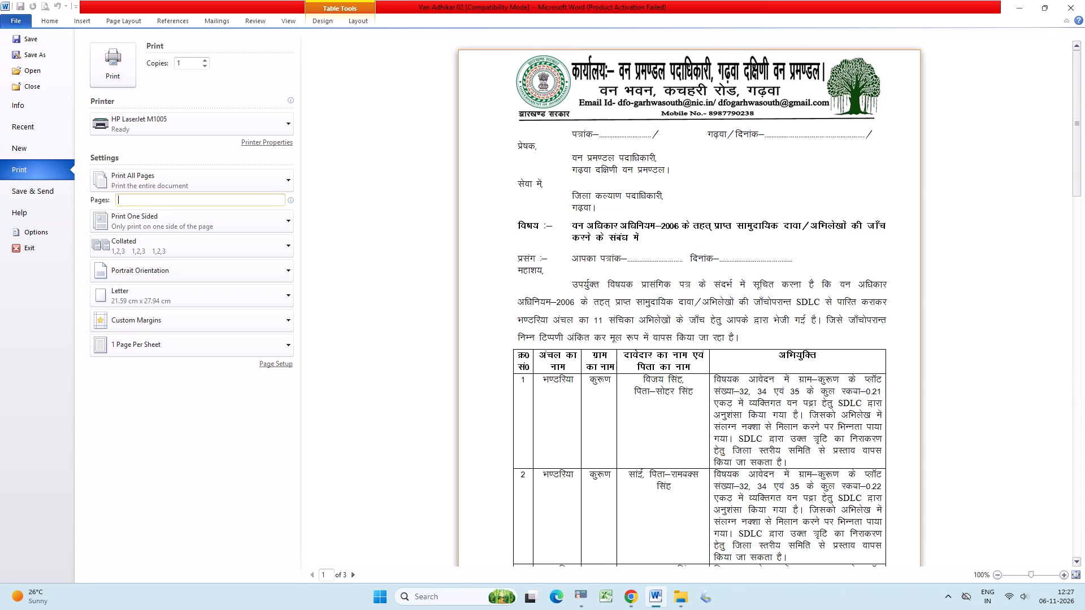
pyautogui.click(112, 66)
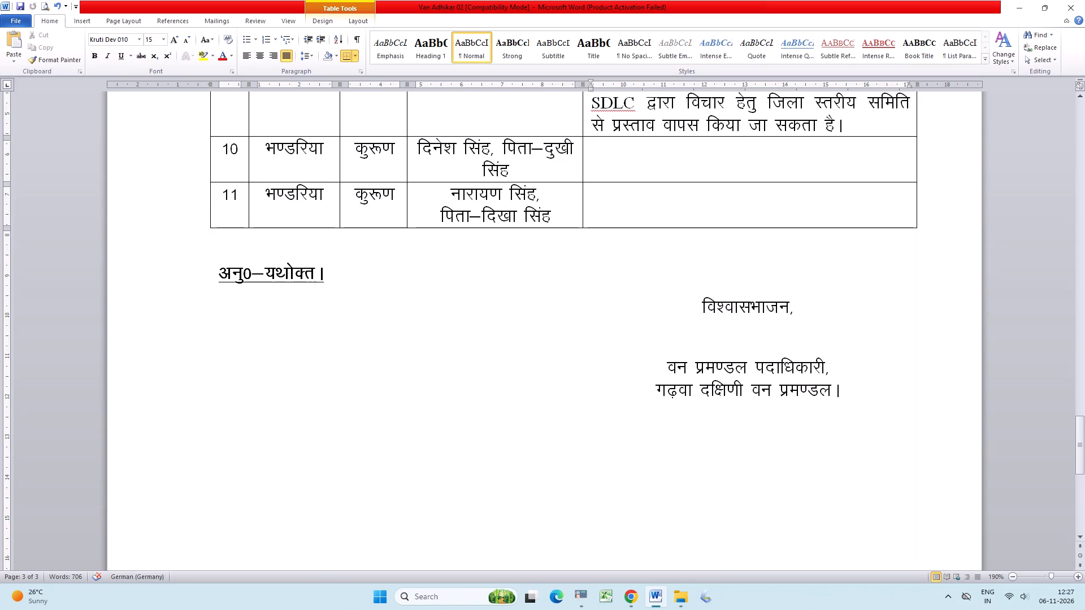
# Print another copy of the whole letter, selecting the HP LaserJet M1005 instead of the Brother printer.
pyautogui.click(49, 2)
pyautogui.click(162, 120)
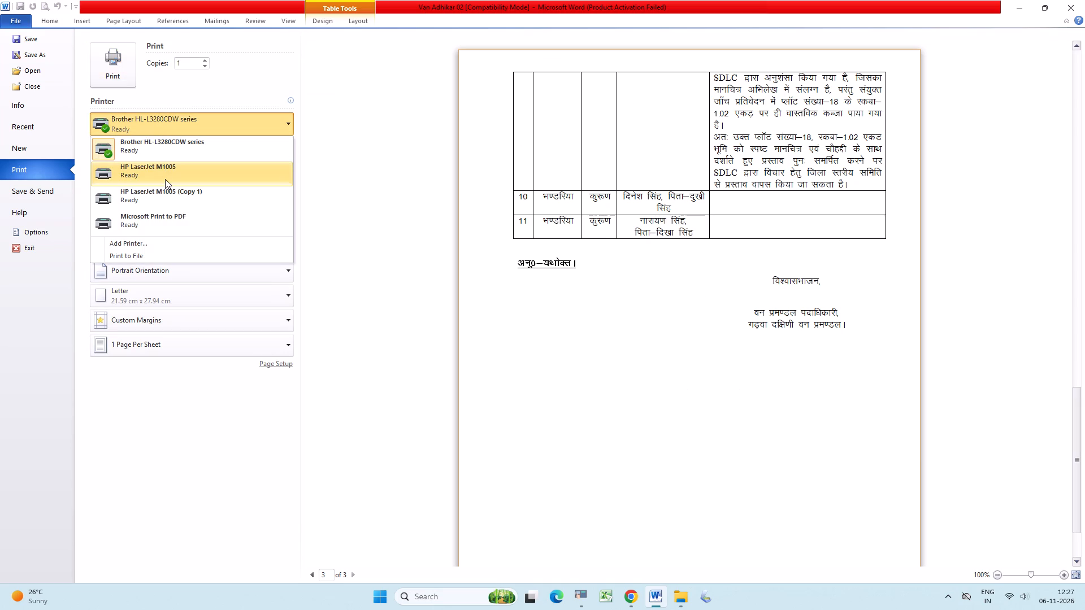
pyautogui.click(164, 171)
pyautogui.click(117, 67)
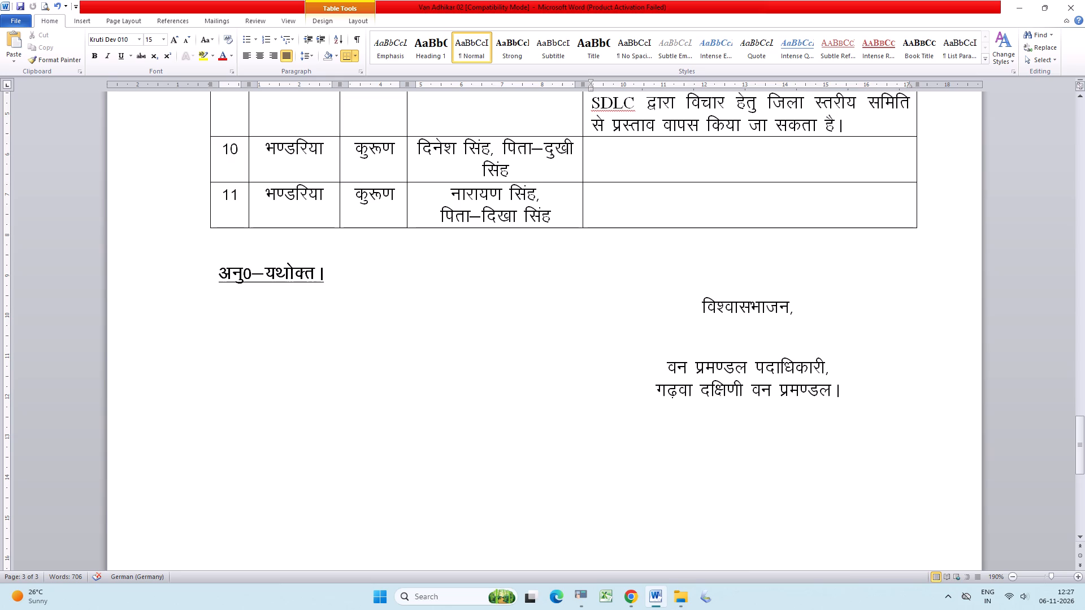
# Save the Van Adhikar 02 letter and close it.
pyautogui.hotkey('ctrl', 's')
pyautogui.hotkey('ctrl', 's')
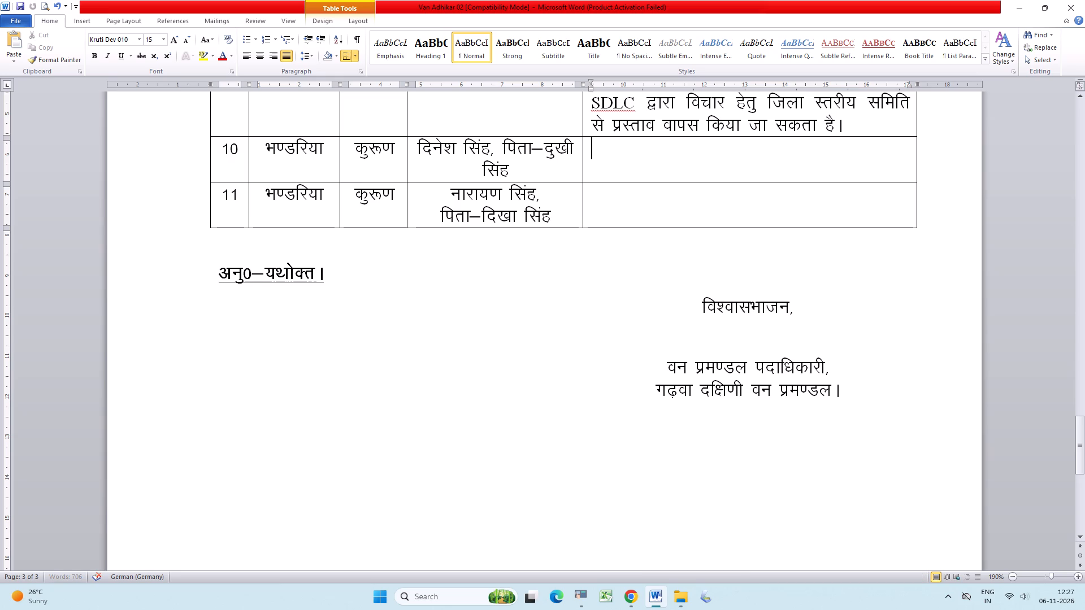
pyautogui.hotkey('ctrl', 's')
pyautogui.click(1084, 0)
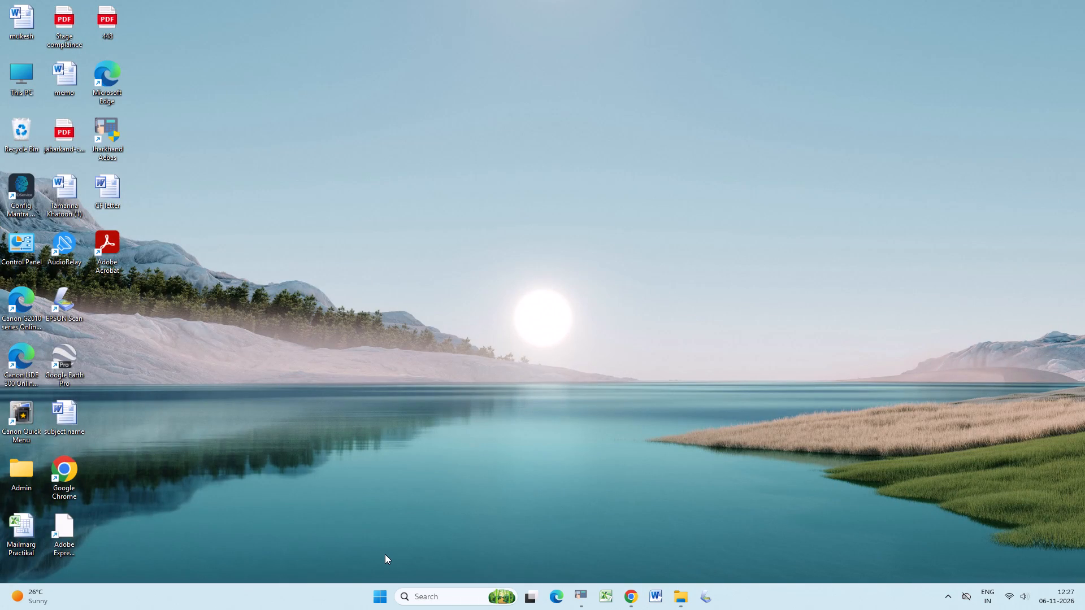
# Lock the computer.
pyautogui.press('super+l')
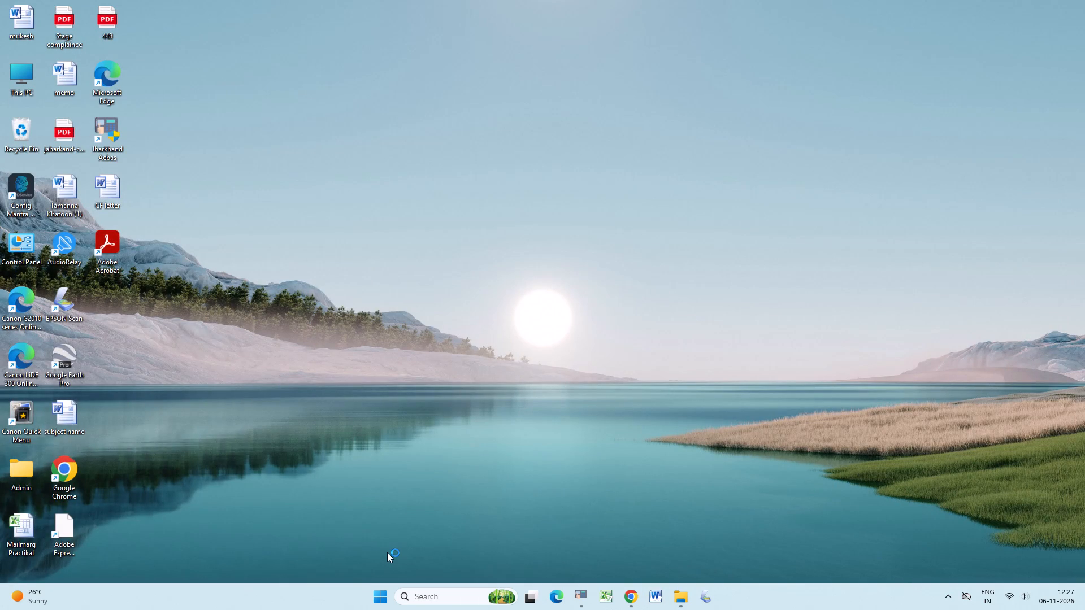
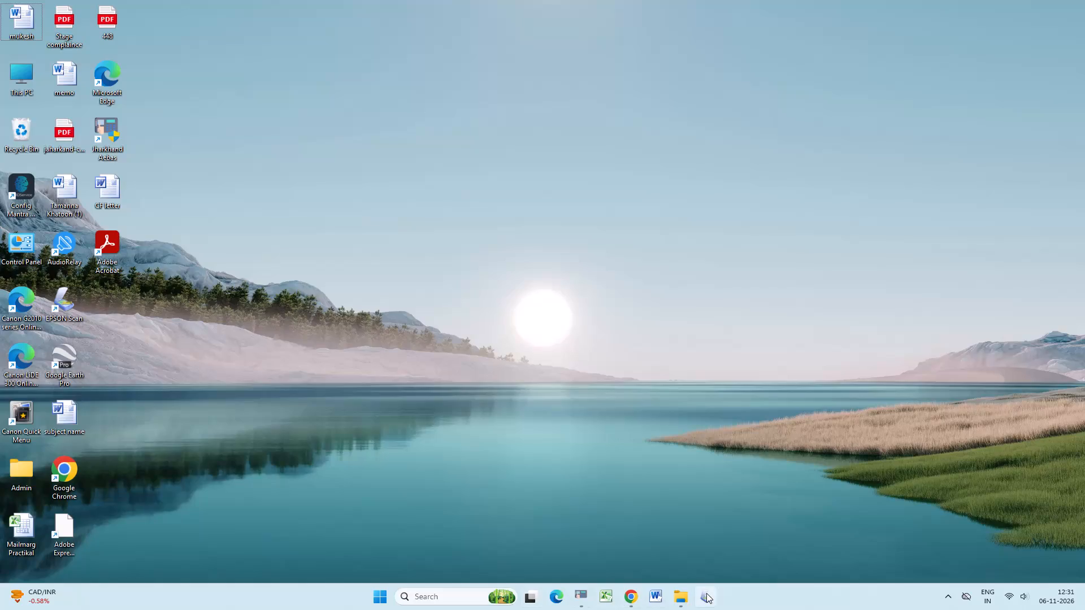
# Reopen the Van Adhikar 02 letter in Word and dismiss the activation wizard.
pyautogui.rightClick(656, 594)
pyautogui.click(632, 347)
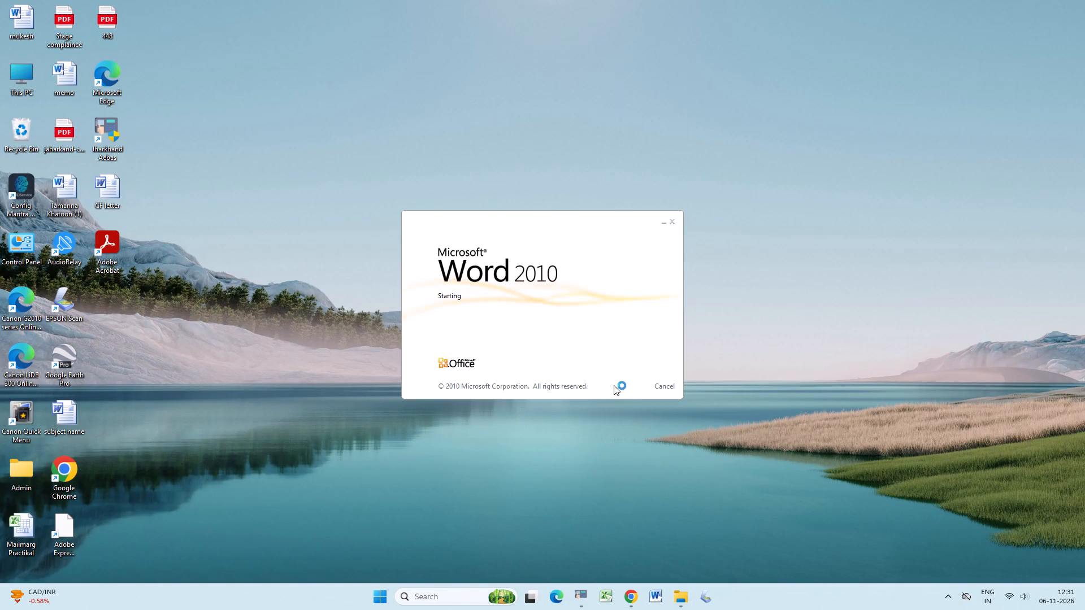
pyautogui.click(645, 409)
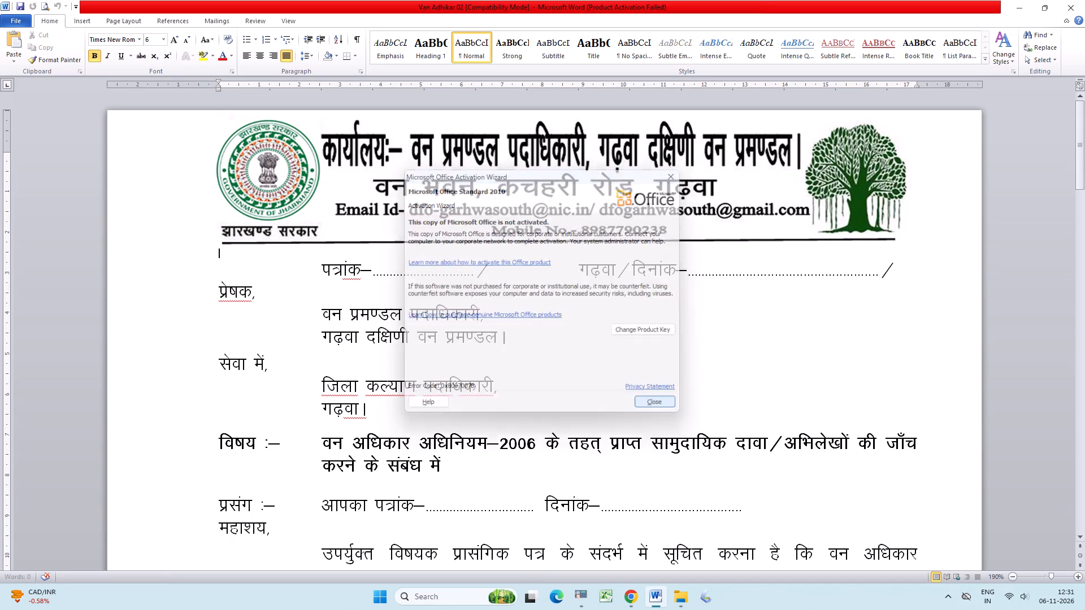
# In the remarks of table row 8, add a space between "पाया गया" and the full stop.
pyautogui.scroll(-3, 647, 428)
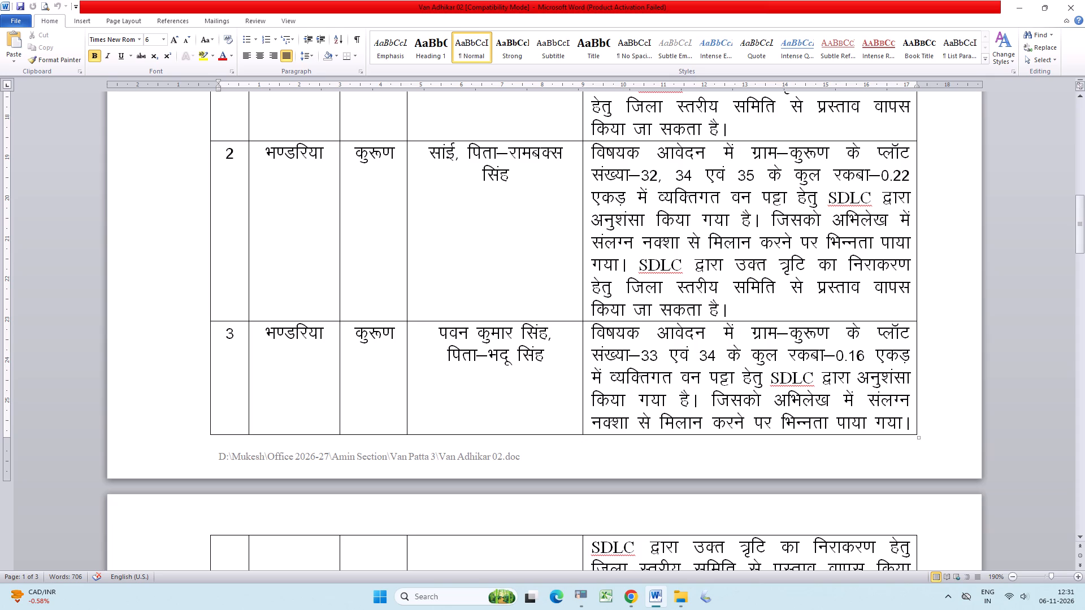
pyautogui.scroll(-3, 631, 402)
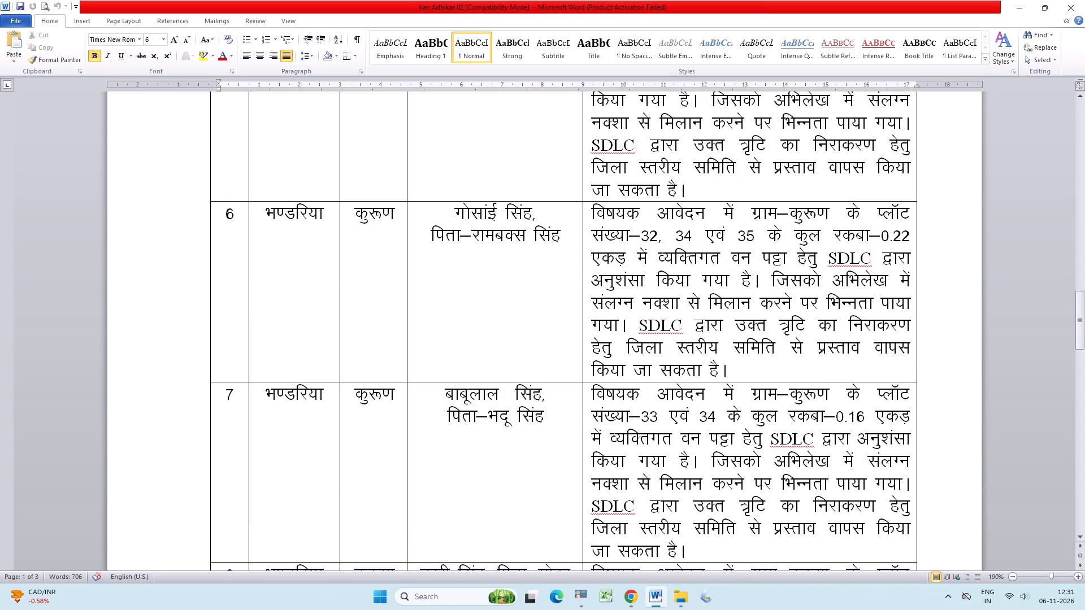
pyautogui.scroll(-2, 633, 398)
pyautogui.scroll(1, 721, 294)
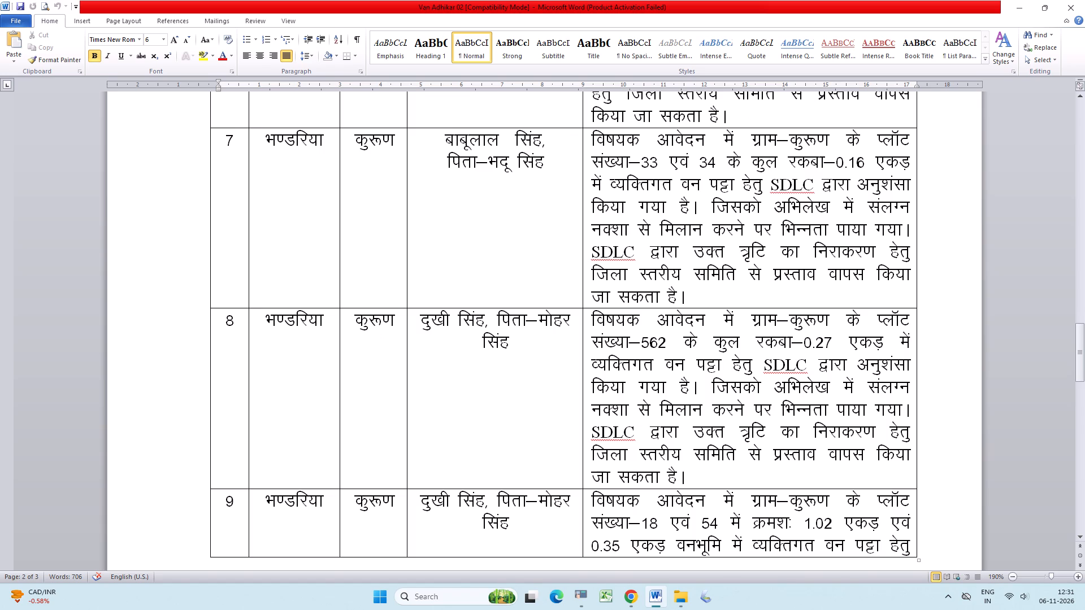
pyautogui.click(685, 471)
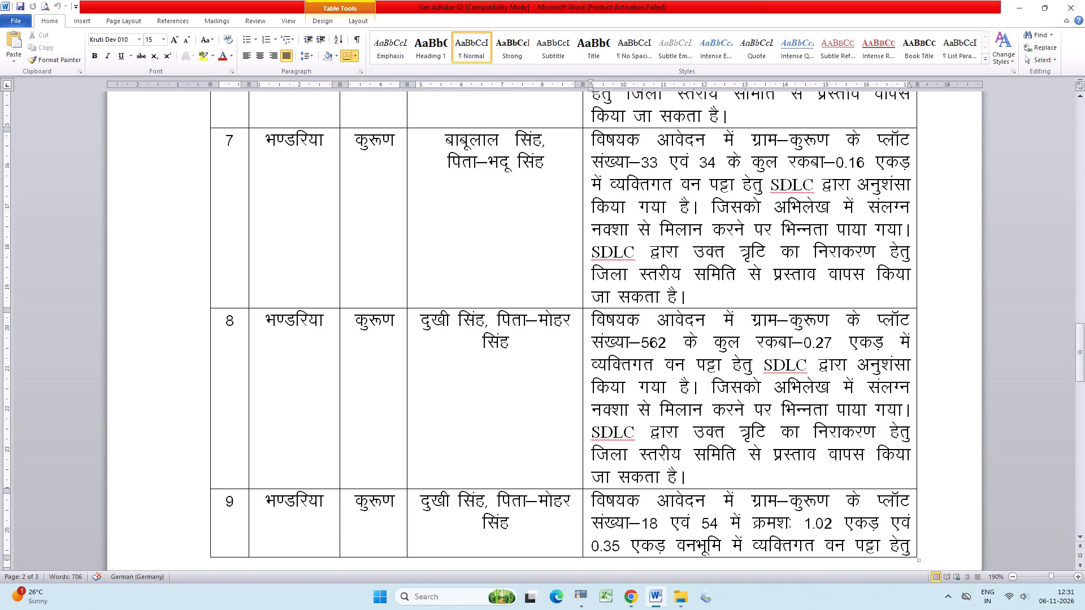
pyautogui.click(902, 402)
pyautogui.press('space')
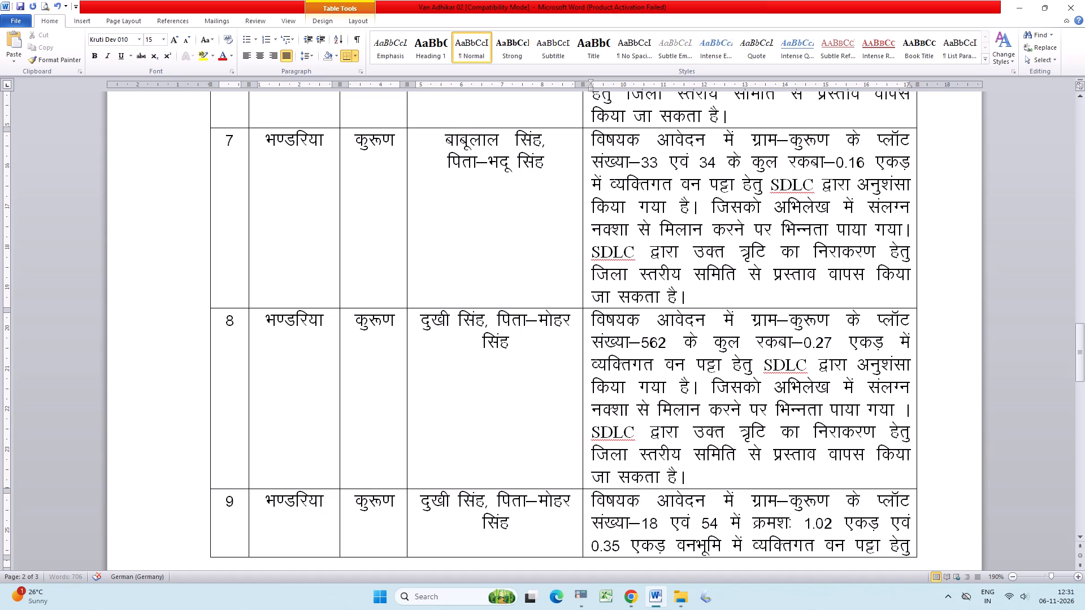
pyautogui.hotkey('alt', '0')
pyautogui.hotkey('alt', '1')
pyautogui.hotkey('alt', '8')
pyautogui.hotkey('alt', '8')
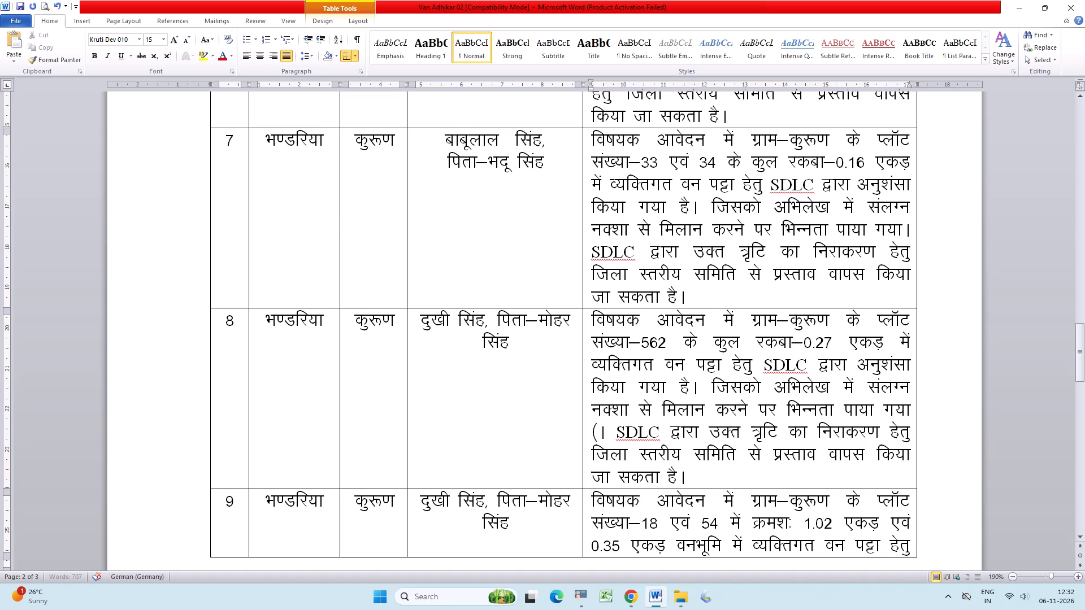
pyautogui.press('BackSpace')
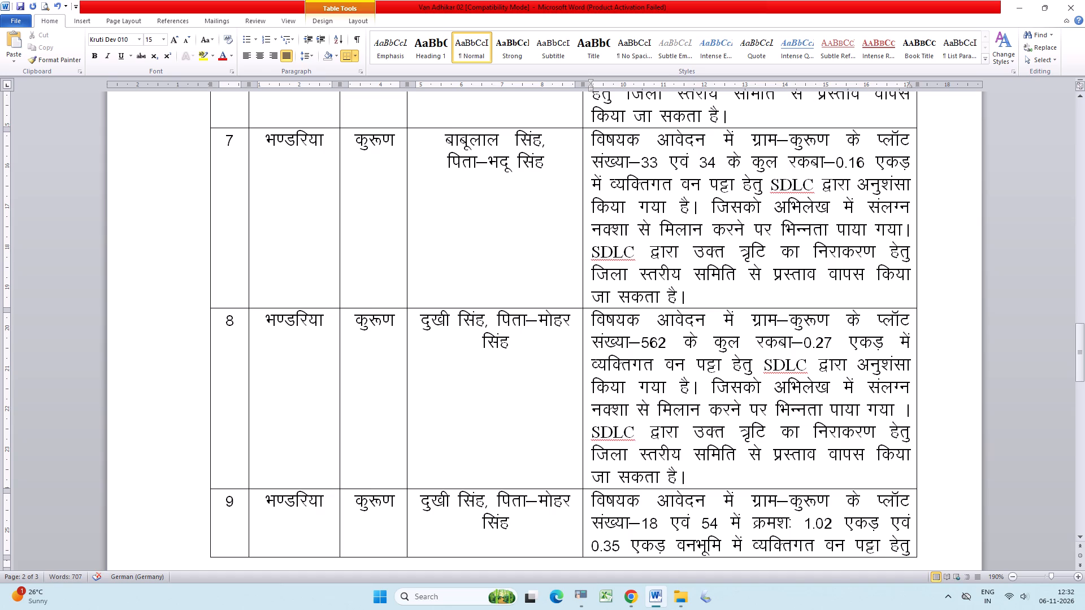
# Insert "(प्लॉट नं0–1428 एवं 1432)" between "भिन्नता" and "पाया गया" in the remarks of row 8.
pyautogui.press('Left')
pyautogui.press('Left')
pyautogui.press('Left')
pyautogui.press('Left')
pyautogui.press('Left')
pyautogui.press('Left')
pyautogui.press('Left')
pyautogui.press('Left')
pyautogui.press('Left')
pyautogui.press('Left')
pyautogui.press('space')
pyautogui.hotkey('alt', '0')
pyautogui.hotkey('alt', '1')
pyautogui.hotkey('alt', '8')
pyautogui.hotkey('alt', '8')
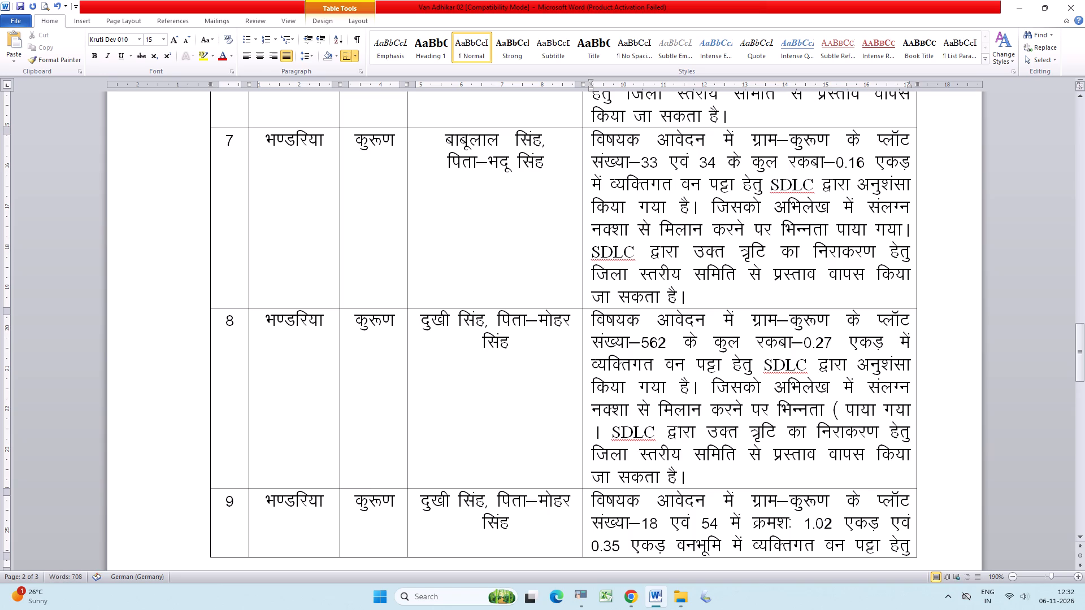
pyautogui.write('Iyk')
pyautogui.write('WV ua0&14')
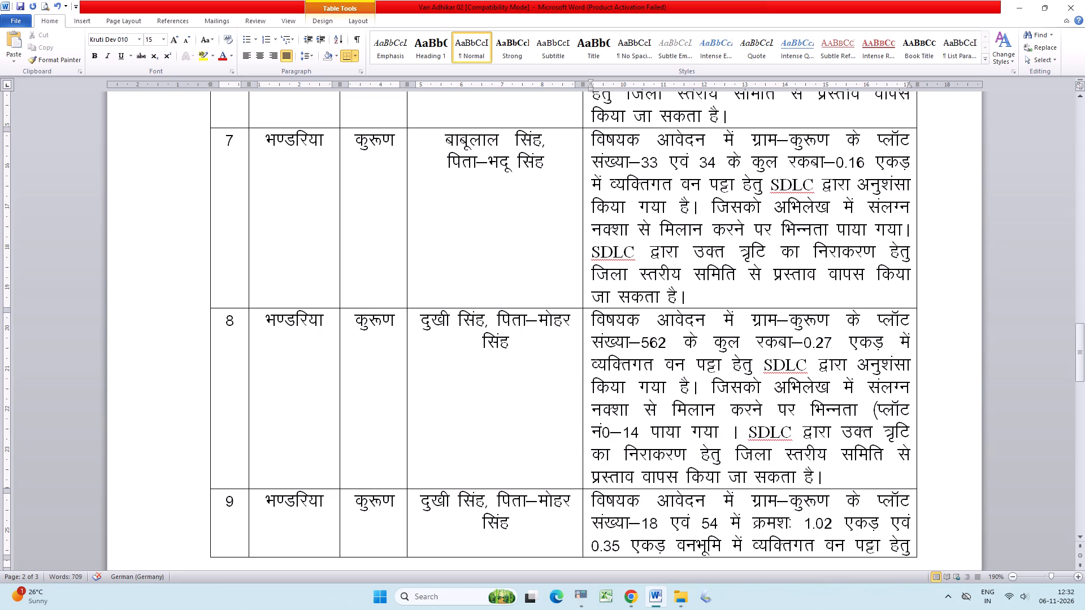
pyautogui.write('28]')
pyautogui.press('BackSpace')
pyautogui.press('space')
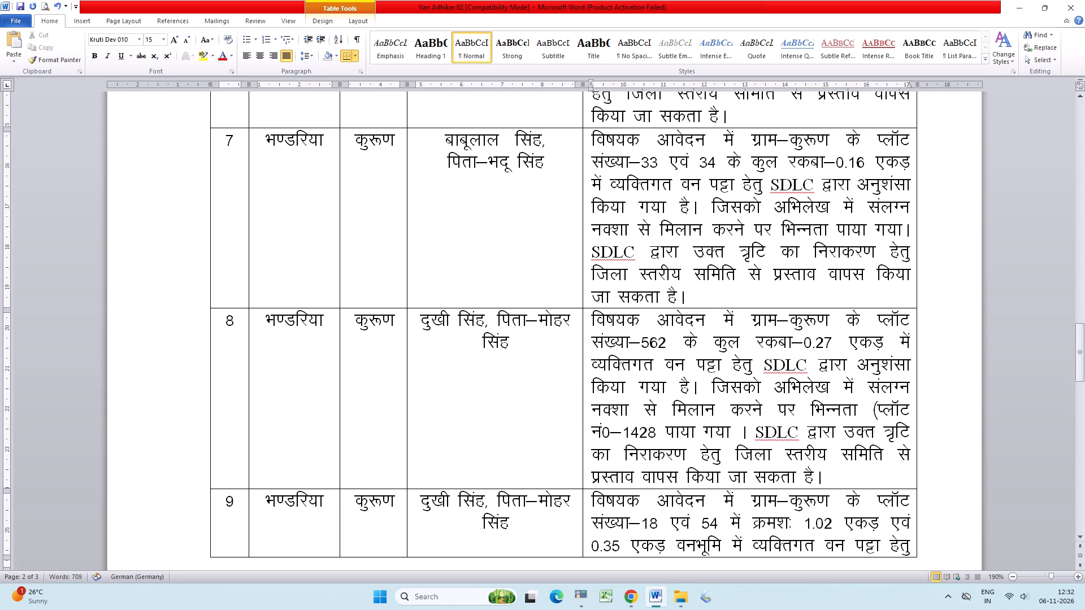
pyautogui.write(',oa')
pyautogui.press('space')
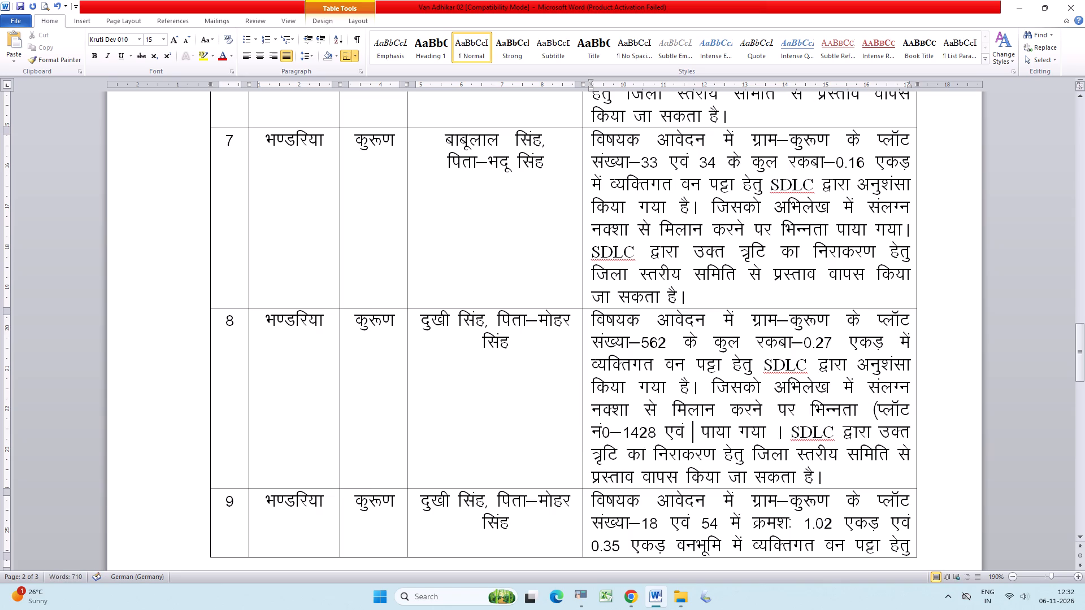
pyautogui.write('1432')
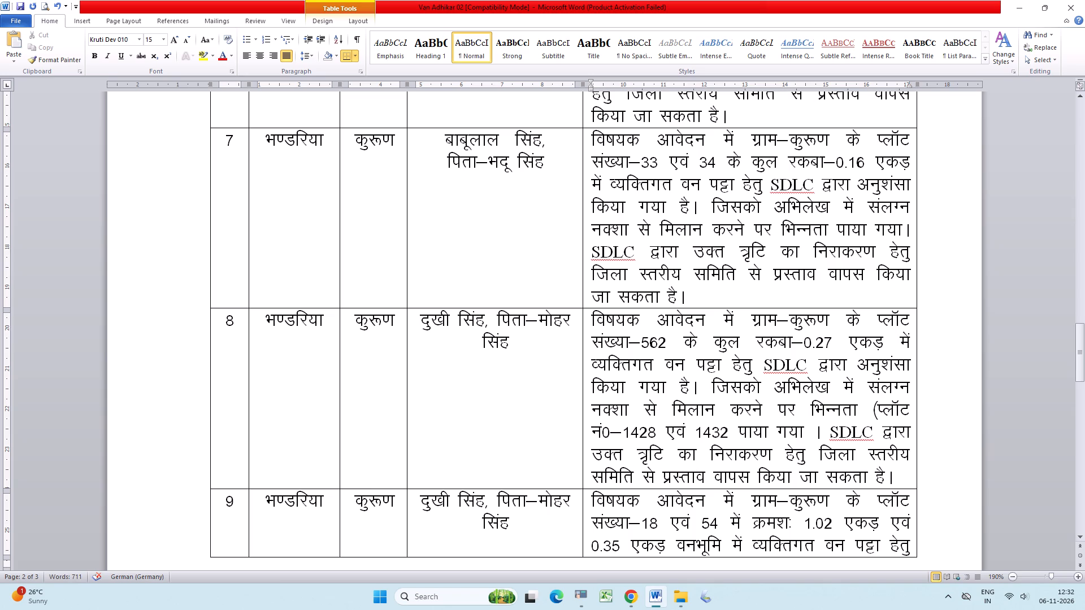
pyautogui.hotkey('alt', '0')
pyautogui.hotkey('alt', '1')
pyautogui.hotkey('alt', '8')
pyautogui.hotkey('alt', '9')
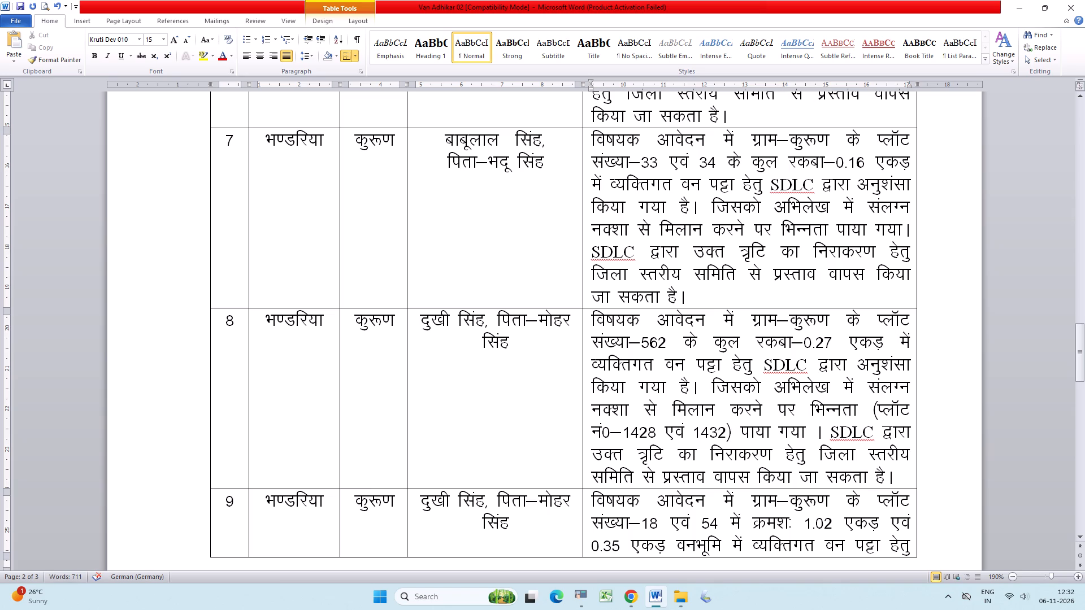
# Save the Van Adhikar 02 letter.
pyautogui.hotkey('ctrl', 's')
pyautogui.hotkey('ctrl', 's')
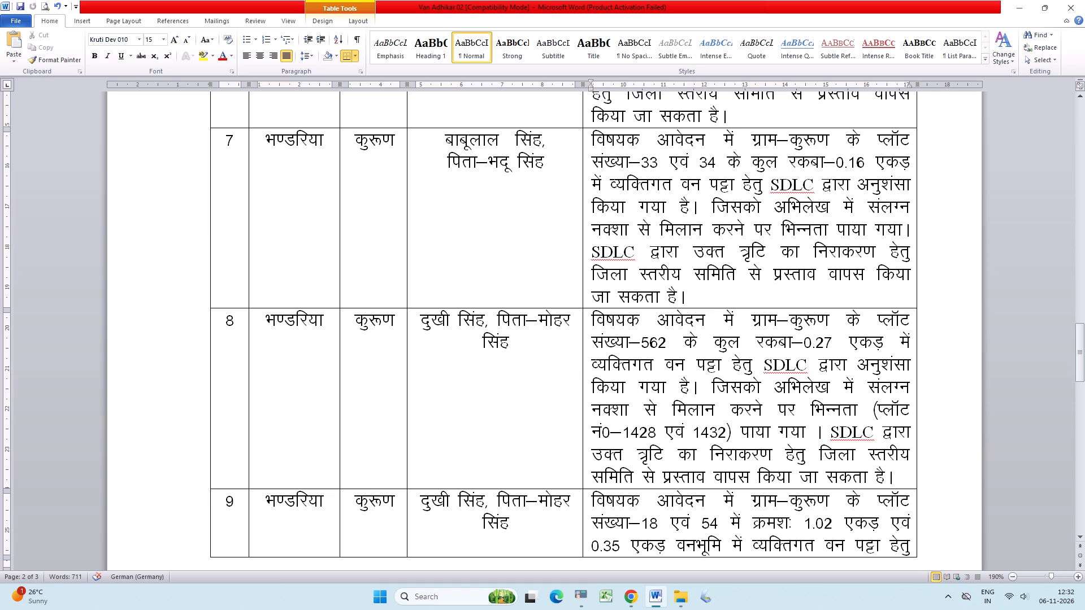
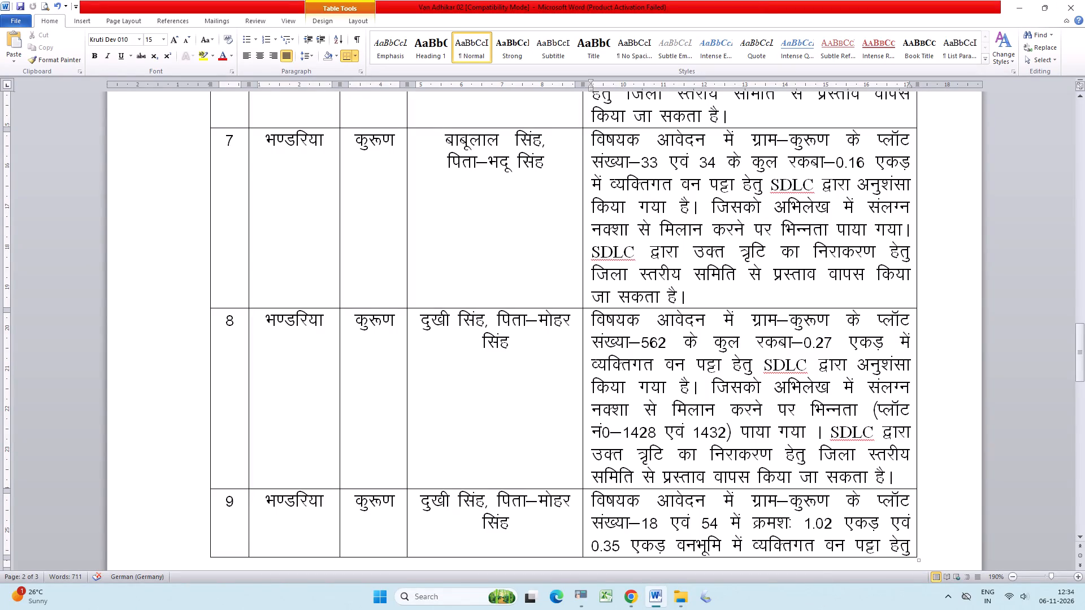
# Review the Van Adhikar 02 claims table from row 4 through row 11 and the closing signature block.
pyautogui.click(579, 601)
pyautogui.scroll(3, 682, 184)
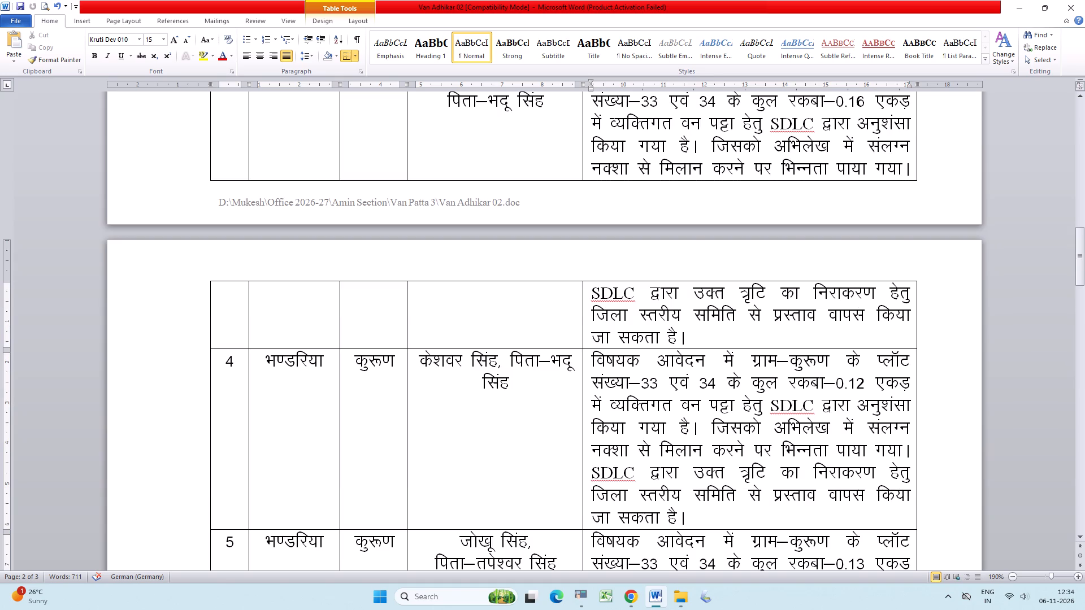
pyautogui.scroll(-4, 1007, 227)
pyautogui.scroll(-2, 1013, 123)
pyautogui.scroll(1, 989, 48)
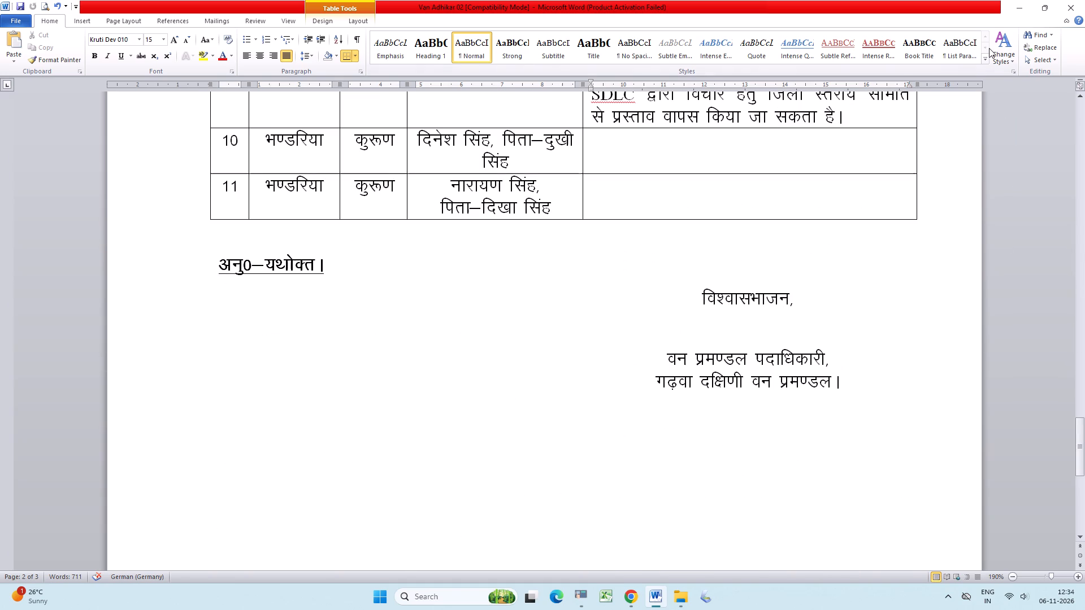
pyautogui.scroll(2, 989, 48)
pyautogui.scroll(1, 410, 381)
pyautogui.scroll(1, 462, 528)
pyautogui.scroll(-1, 461, 502)
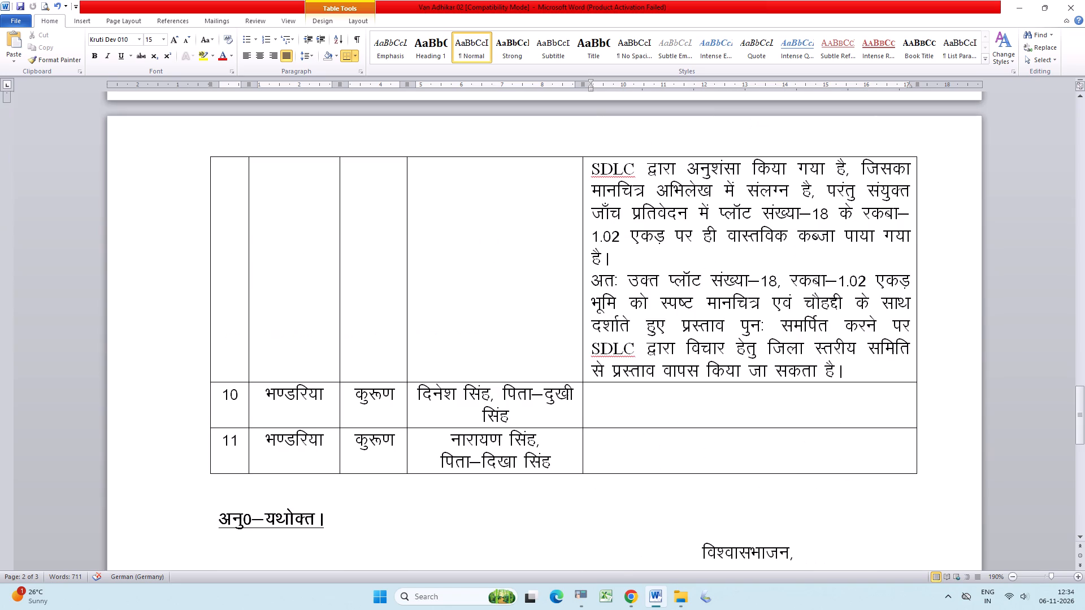
pyautogui.scroll(1, 454, 482)
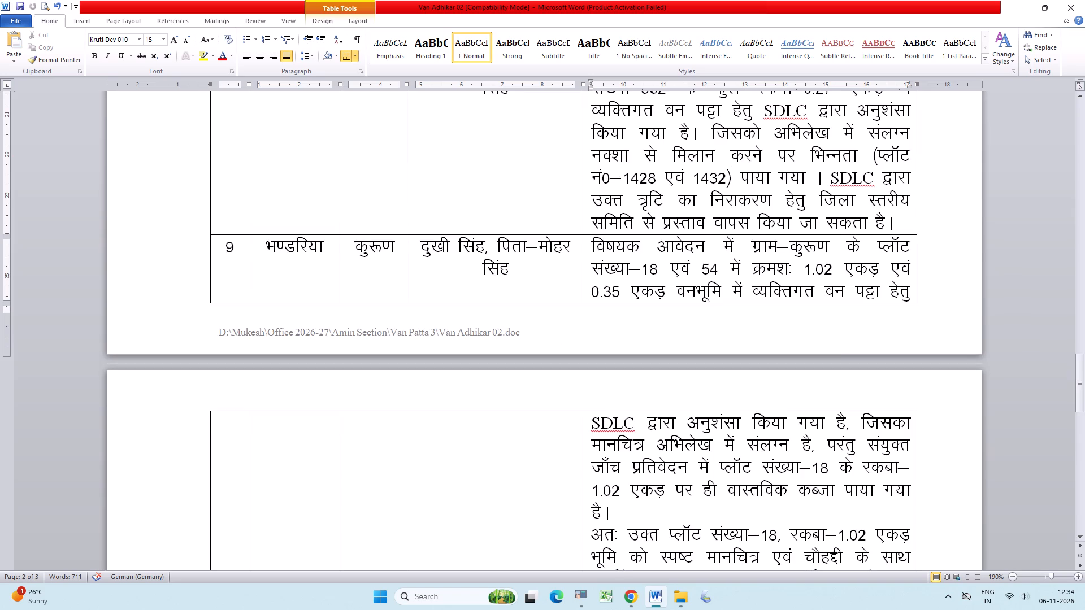
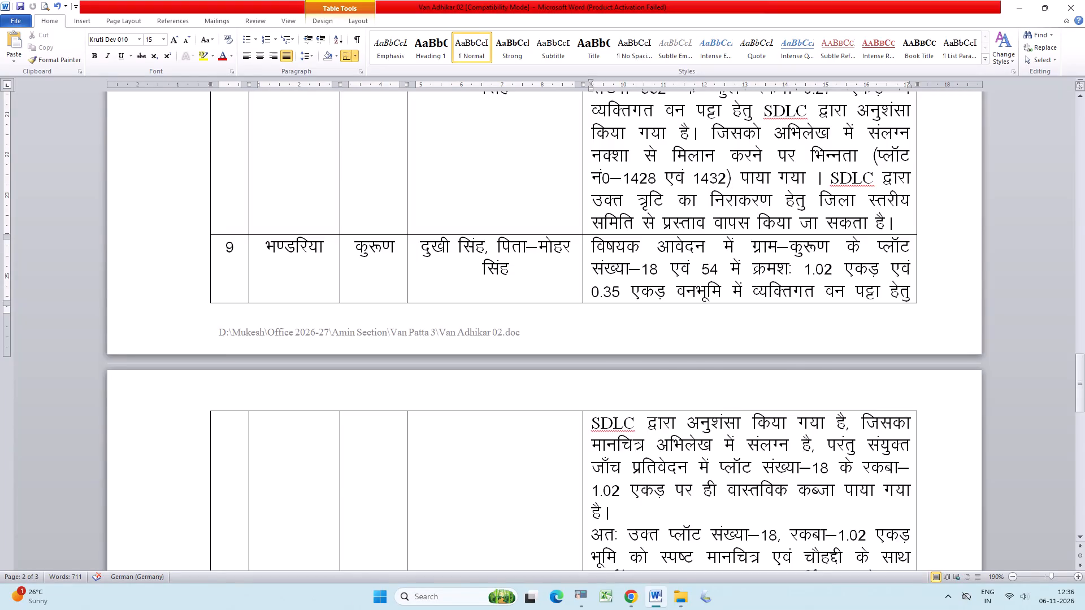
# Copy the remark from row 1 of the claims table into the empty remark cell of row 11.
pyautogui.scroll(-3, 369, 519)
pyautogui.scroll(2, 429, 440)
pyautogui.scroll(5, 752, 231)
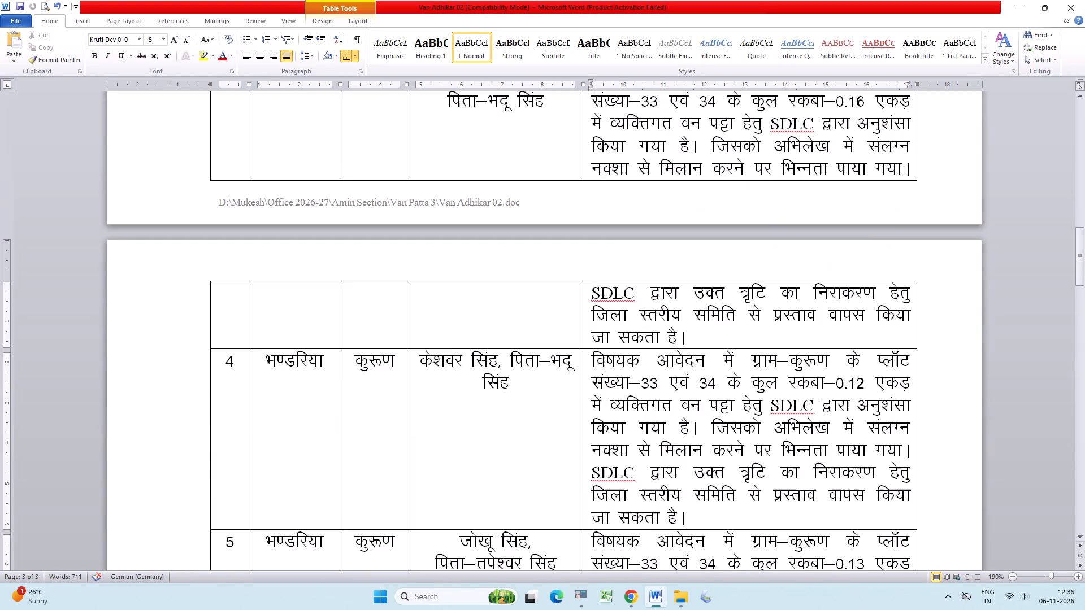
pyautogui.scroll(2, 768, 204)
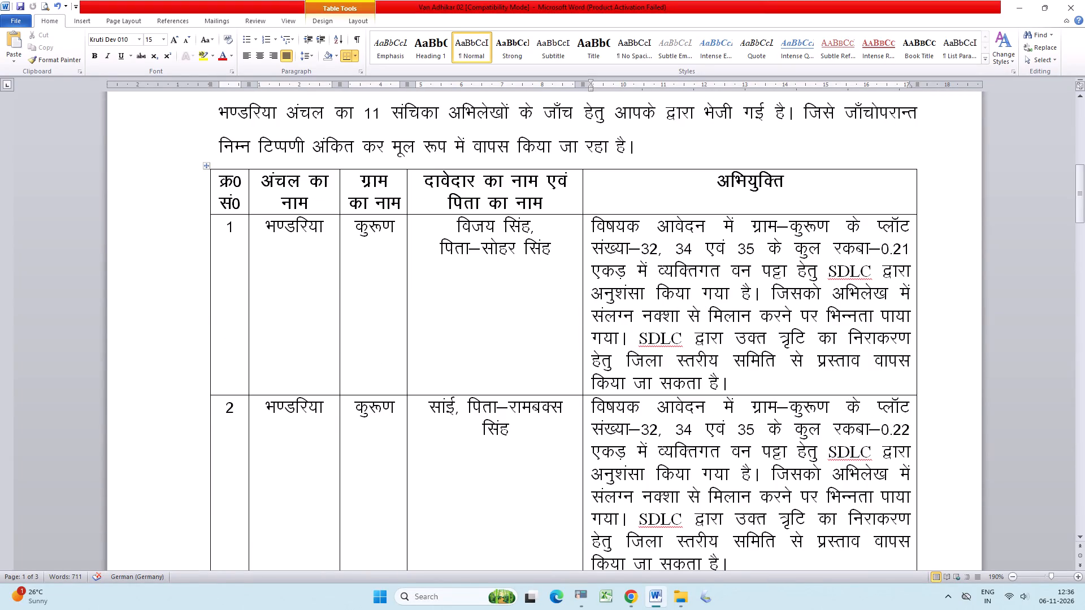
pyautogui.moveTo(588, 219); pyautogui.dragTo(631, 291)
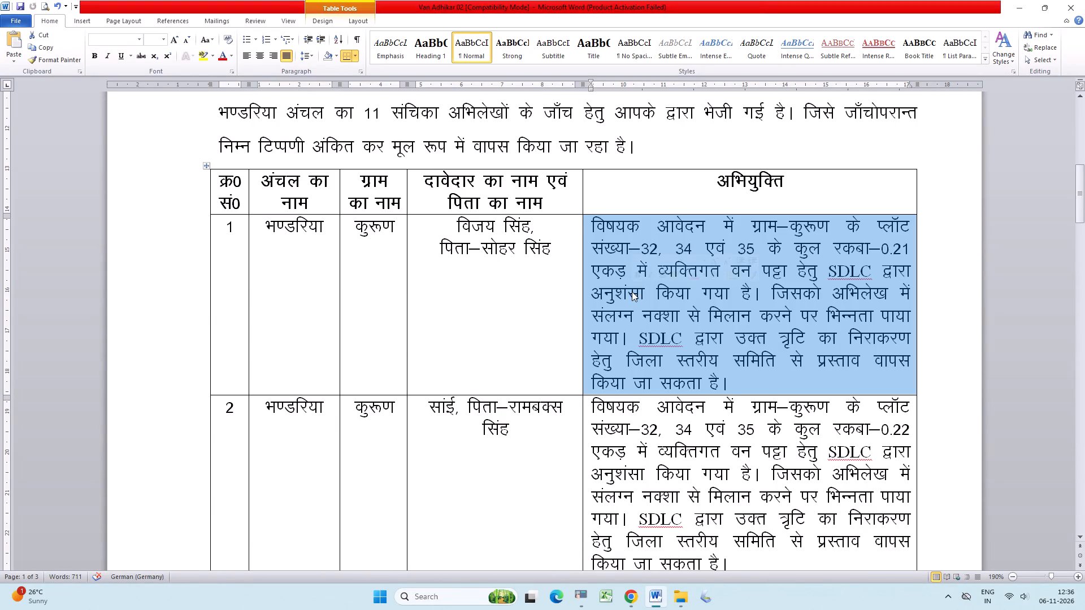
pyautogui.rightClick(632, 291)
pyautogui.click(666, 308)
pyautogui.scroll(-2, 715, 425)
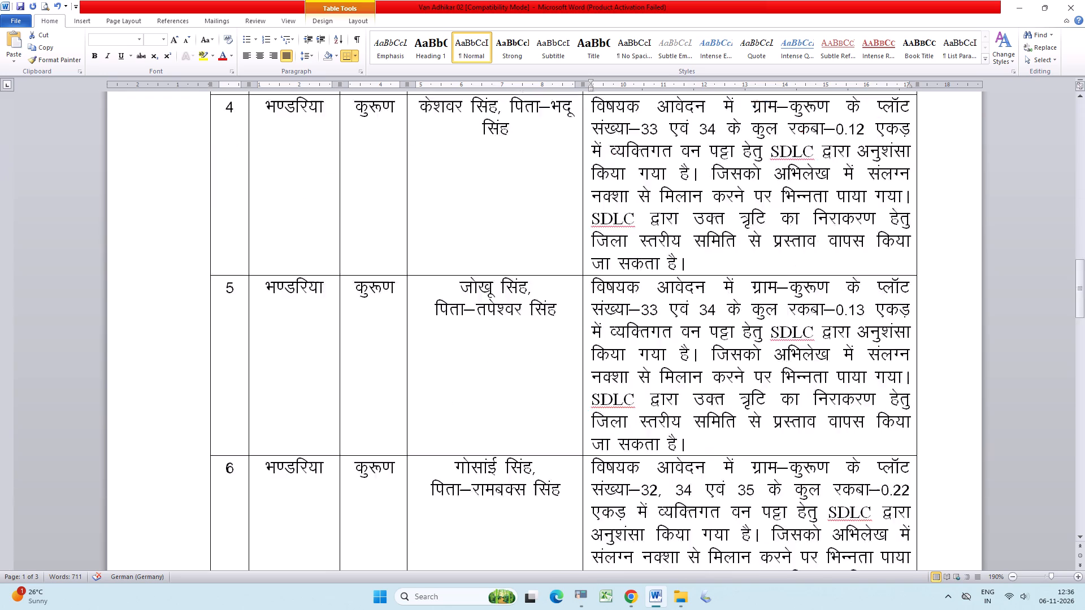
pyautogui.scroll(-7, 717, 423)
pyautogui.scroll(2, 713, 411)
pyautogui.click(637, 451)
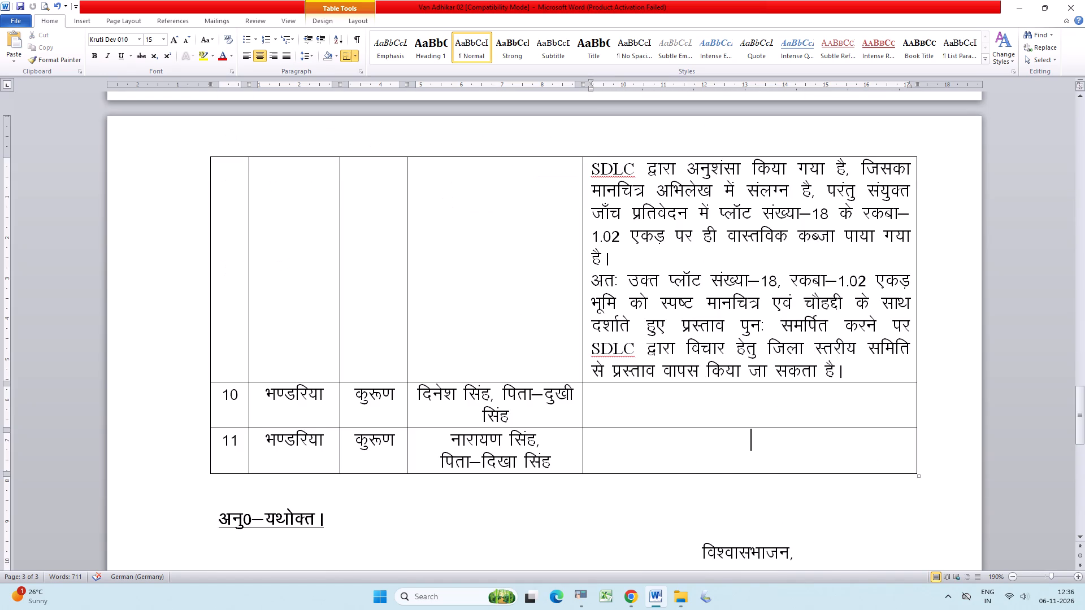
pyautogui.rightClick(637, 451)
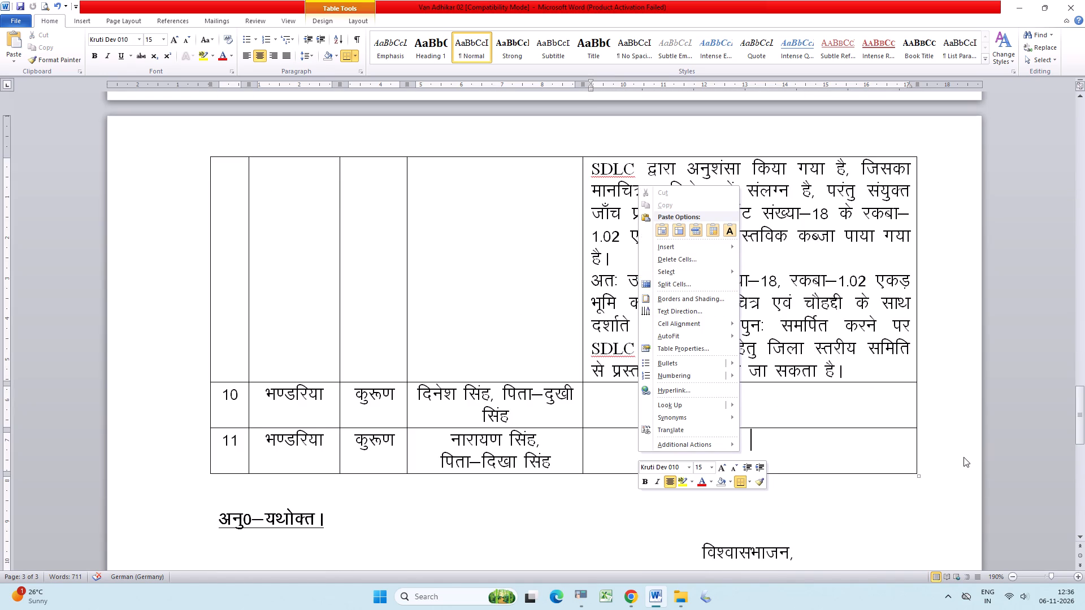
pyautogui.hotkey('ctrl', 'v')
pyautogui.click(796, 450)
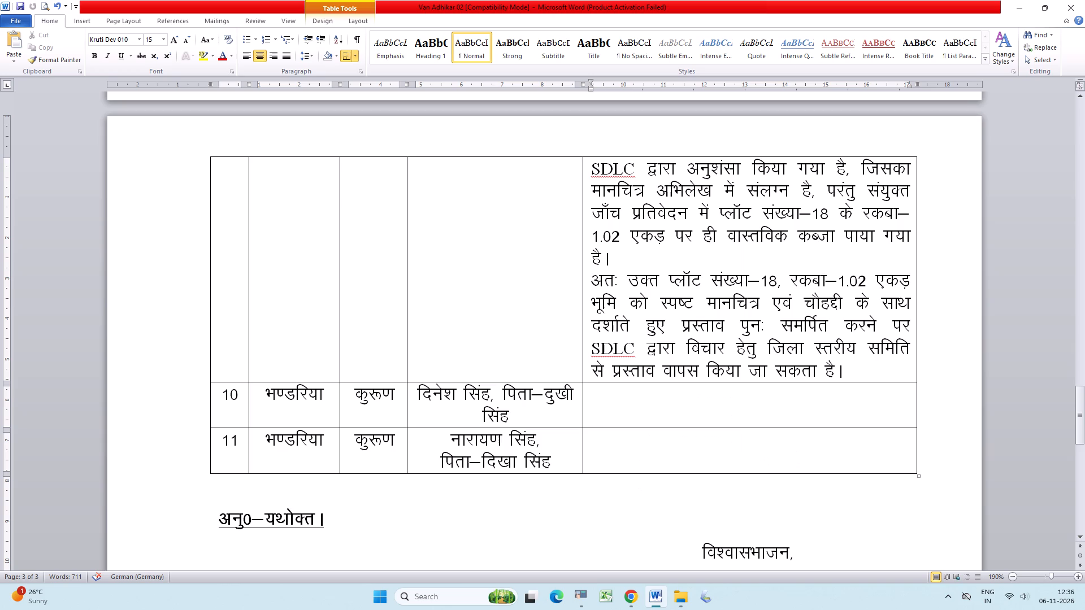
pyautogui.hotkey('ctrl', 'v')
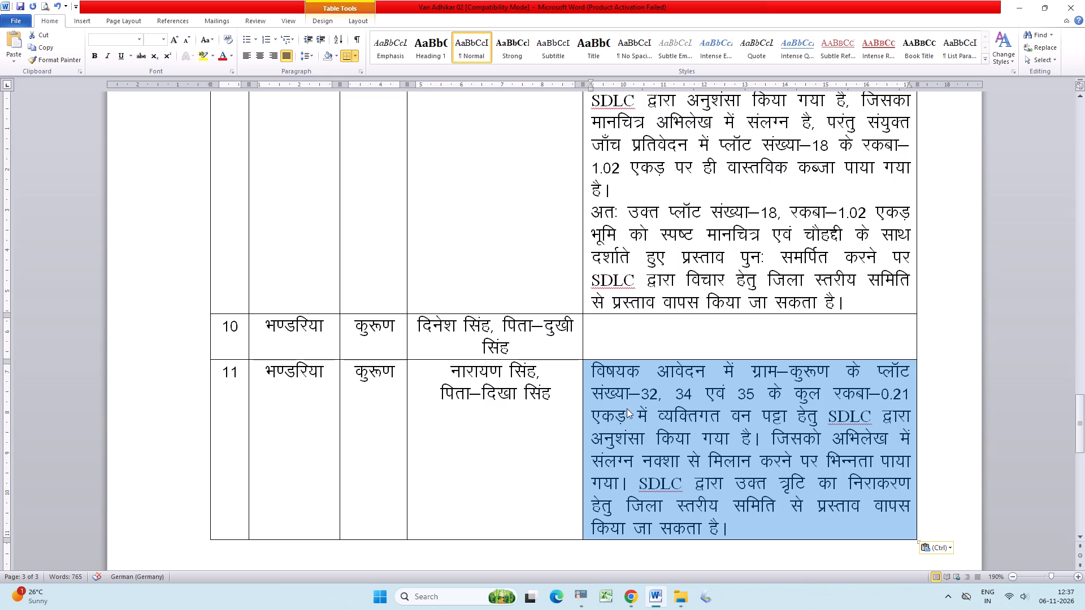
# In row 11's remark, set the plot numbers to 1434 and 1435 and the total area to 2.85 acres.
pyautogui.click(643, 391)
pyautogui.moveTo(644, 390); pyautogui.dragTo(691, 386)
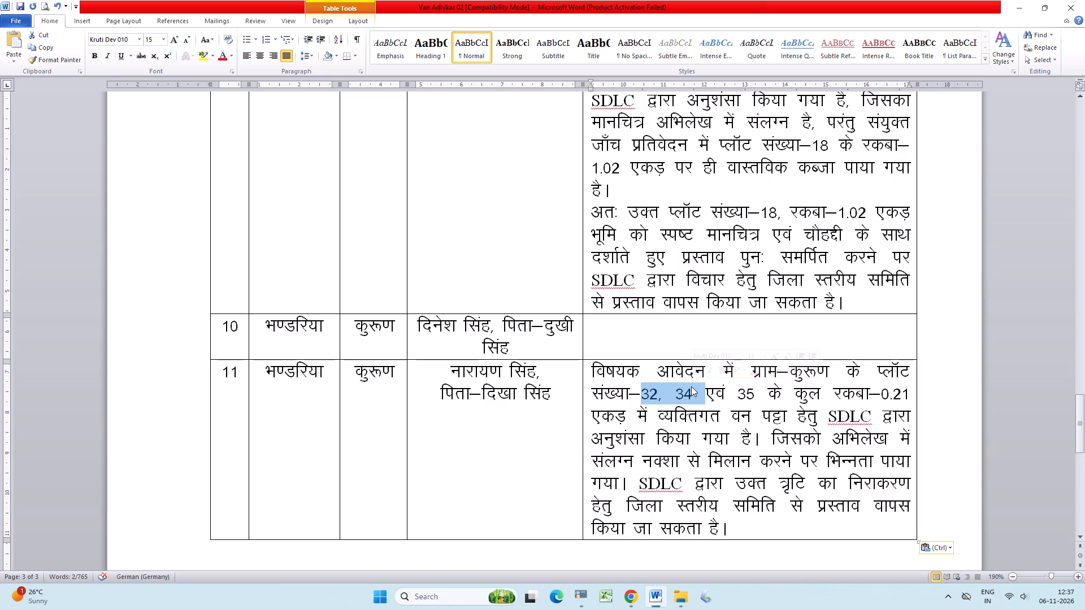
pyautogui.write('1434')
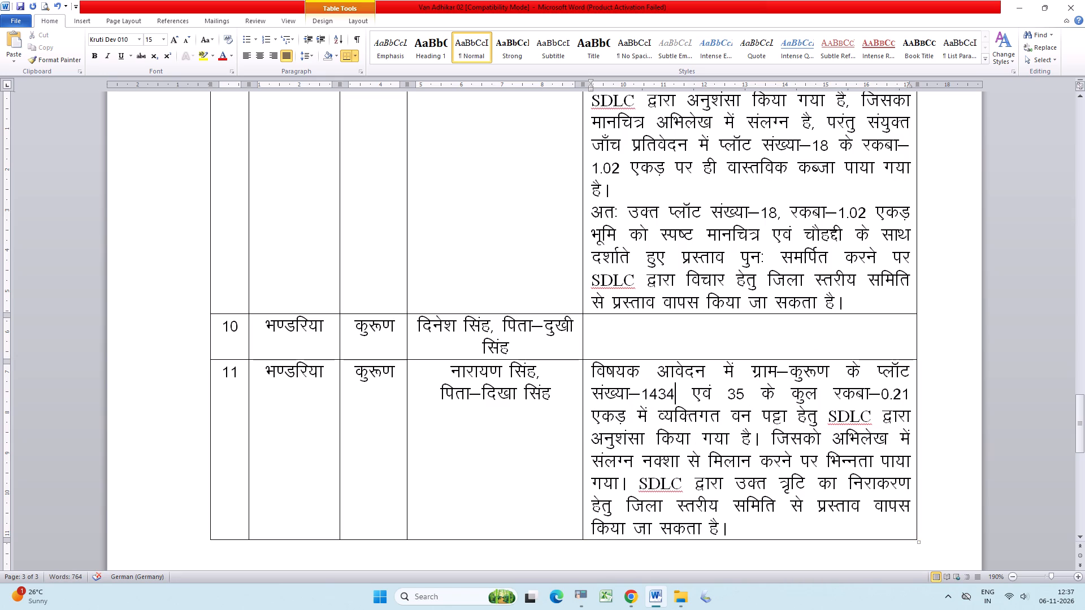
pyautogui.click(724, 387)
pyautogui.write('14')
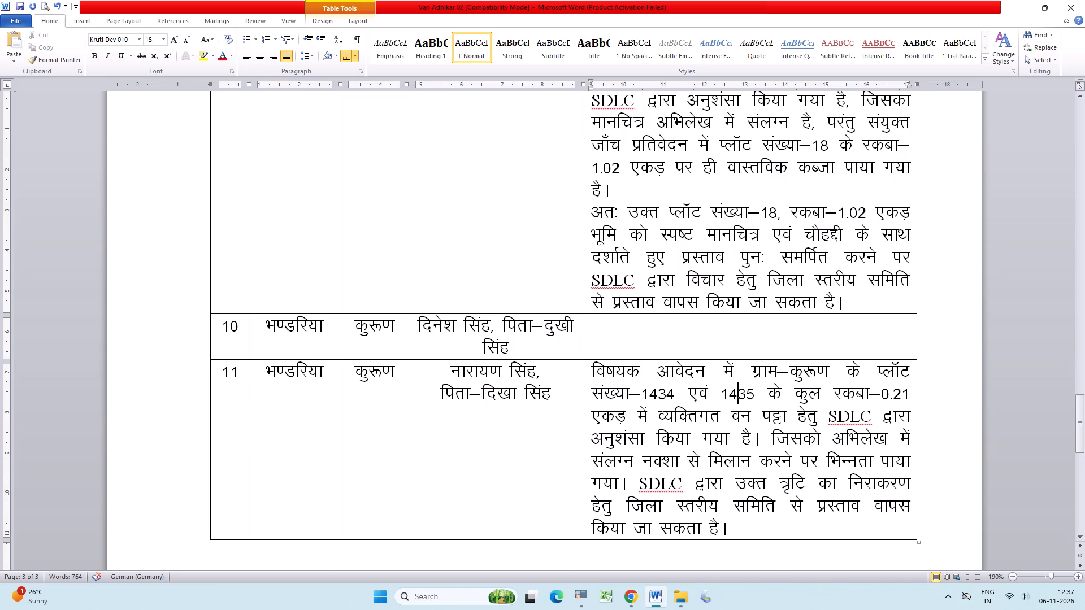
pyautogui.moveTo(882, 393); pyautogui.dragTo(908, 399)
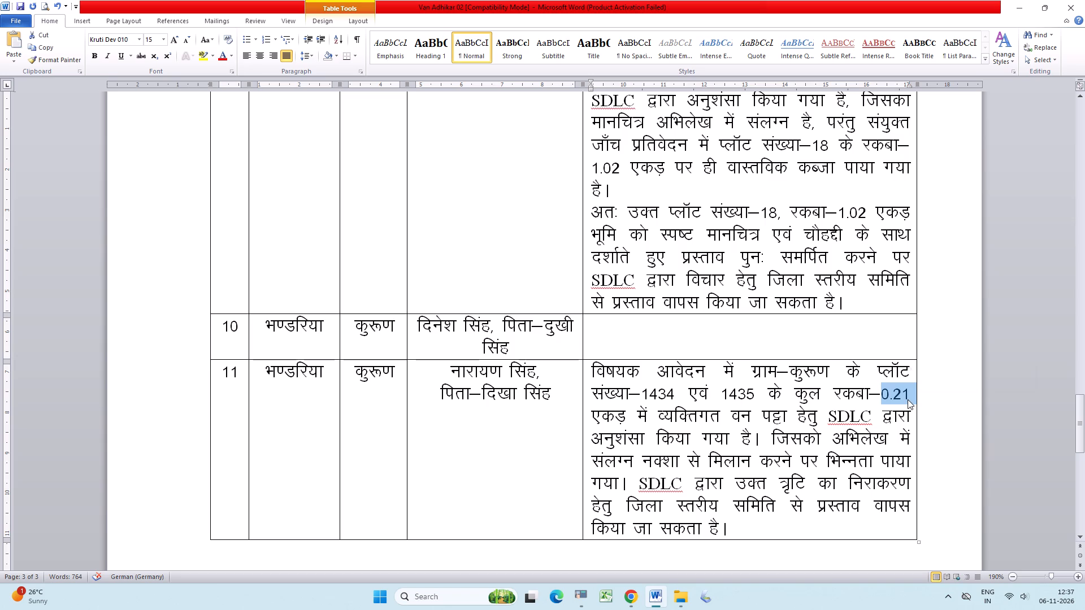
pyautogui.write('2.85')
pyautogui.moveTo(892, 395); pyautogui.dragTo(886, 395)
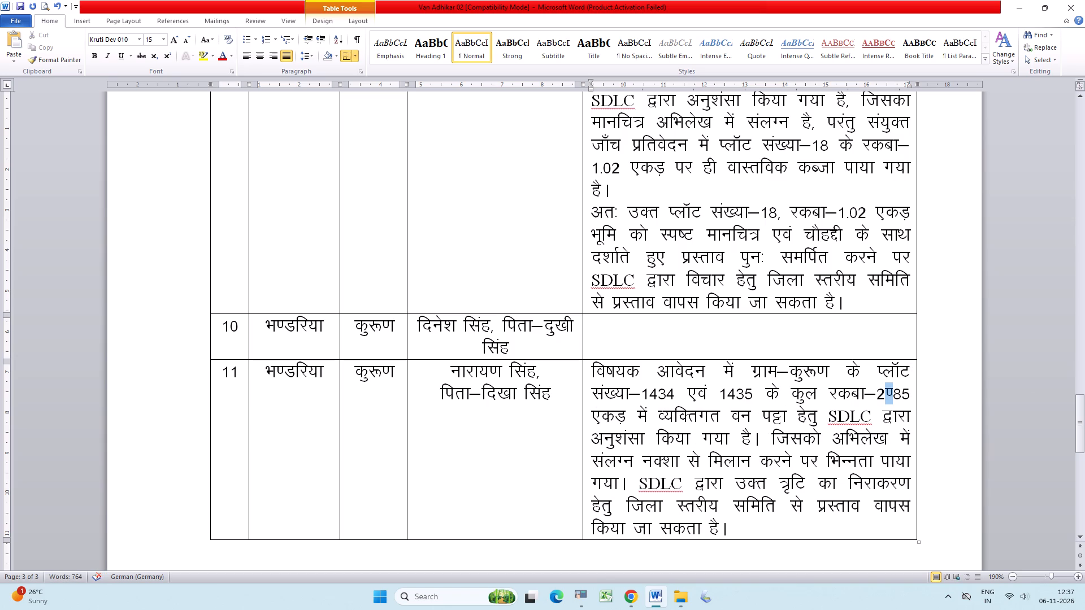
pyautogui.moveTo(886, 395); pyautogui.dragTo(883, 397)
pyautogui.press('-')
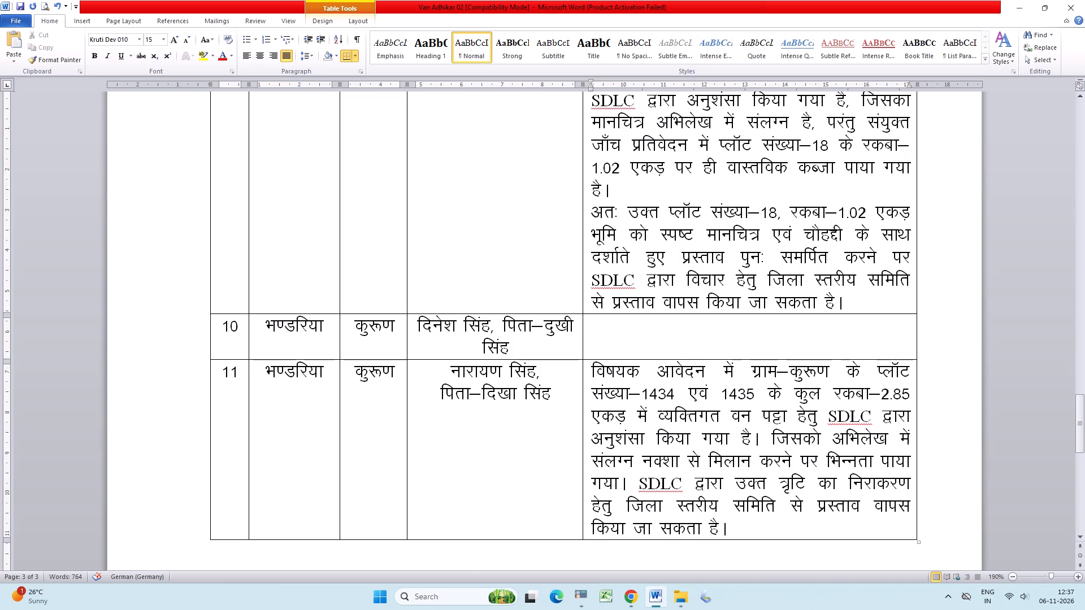
# Replace row 11's whole remark with a copy of row 9's remark.
pyautogui.scroll(1, 802, 398)
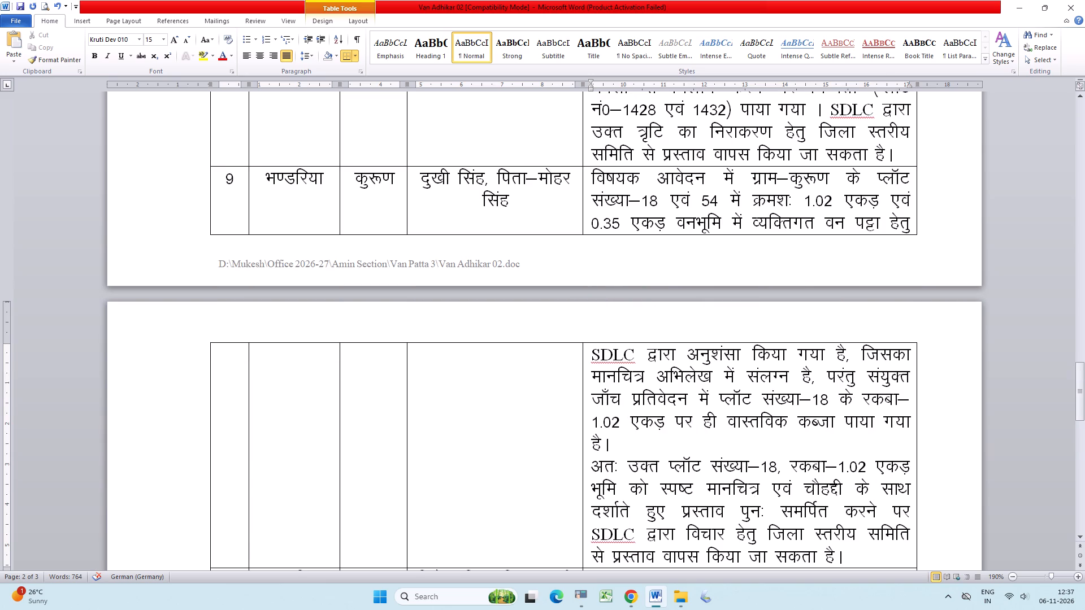
pyautogui.scroll(-1, 812, 435)
pyautogui.scroll(1, 780, 345)
pyautogui.click(589, 172)
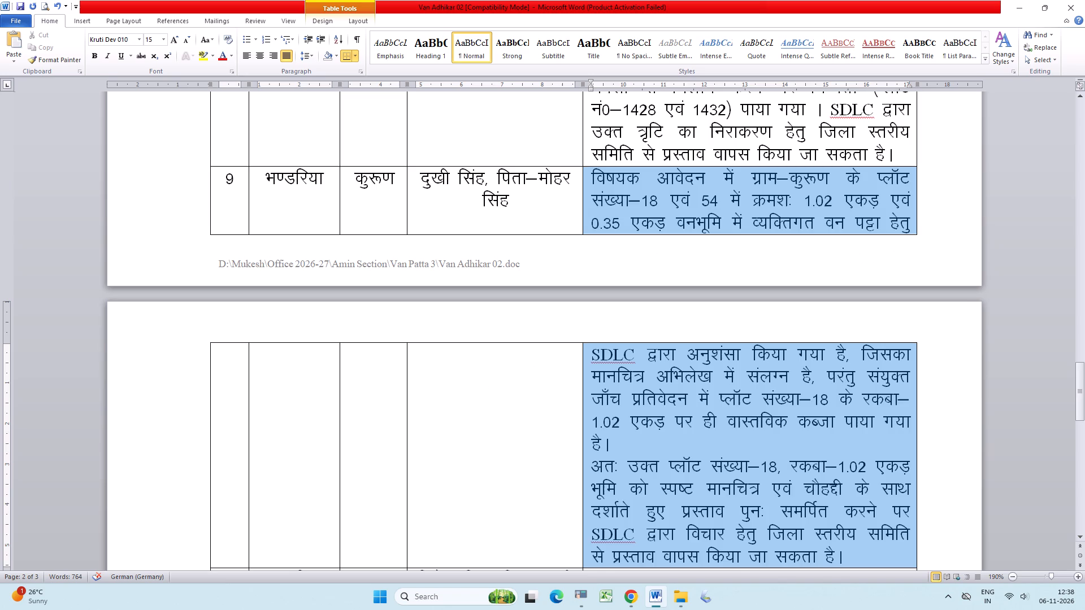
pyautogui.rightClick(627, 193)
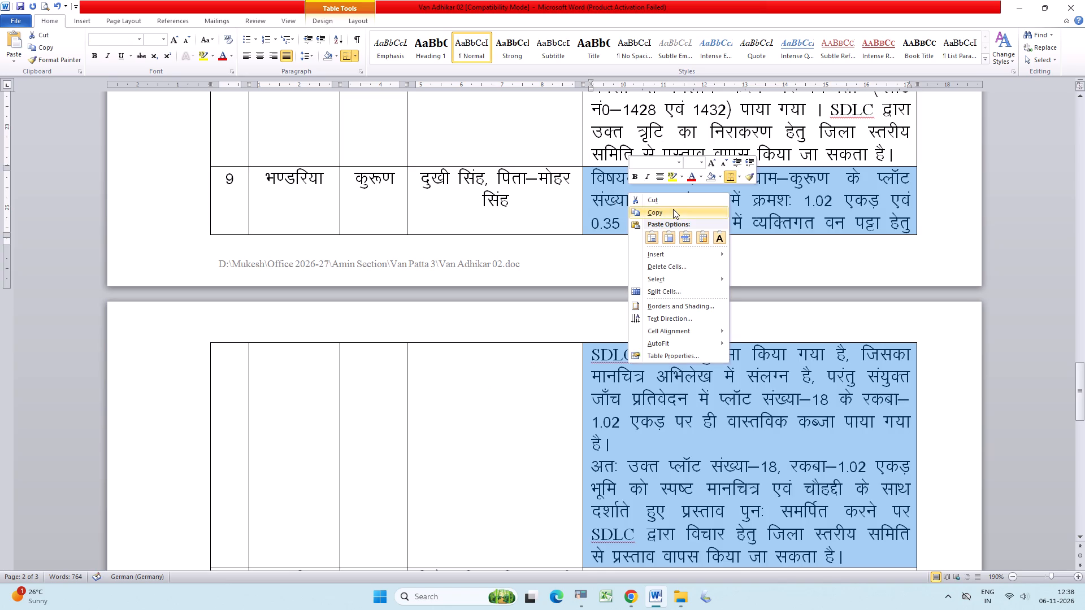
pyautogui.click(673, 209)
pyautogui.scroll(-2, 677, 316)
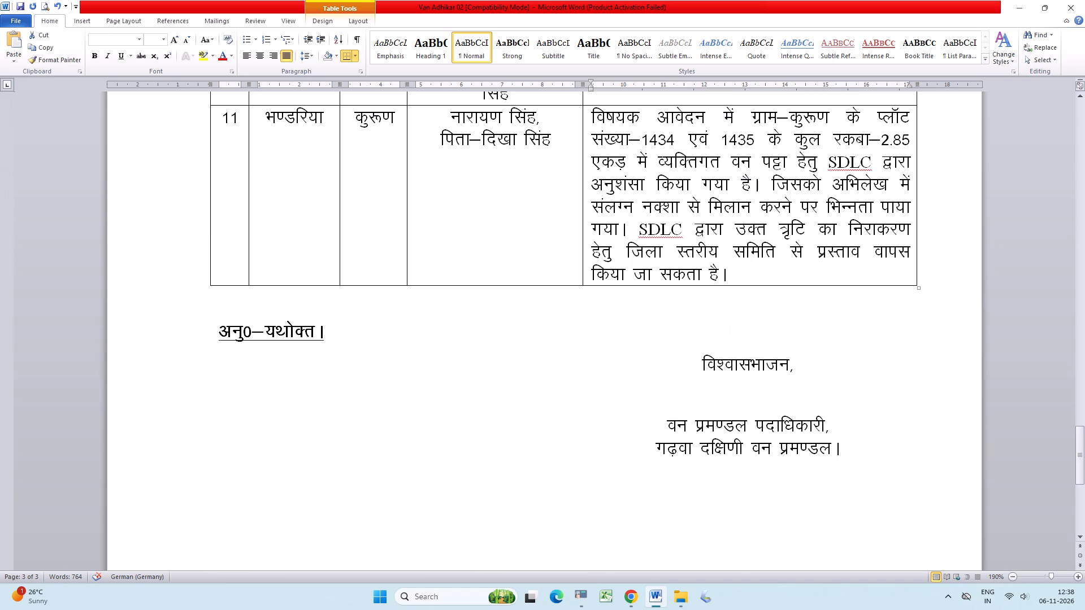
pyautogui.scroll(1, 630, 219)
pyautogui.moveTo(594, 373); pyautogui.dragTo(806, 529)
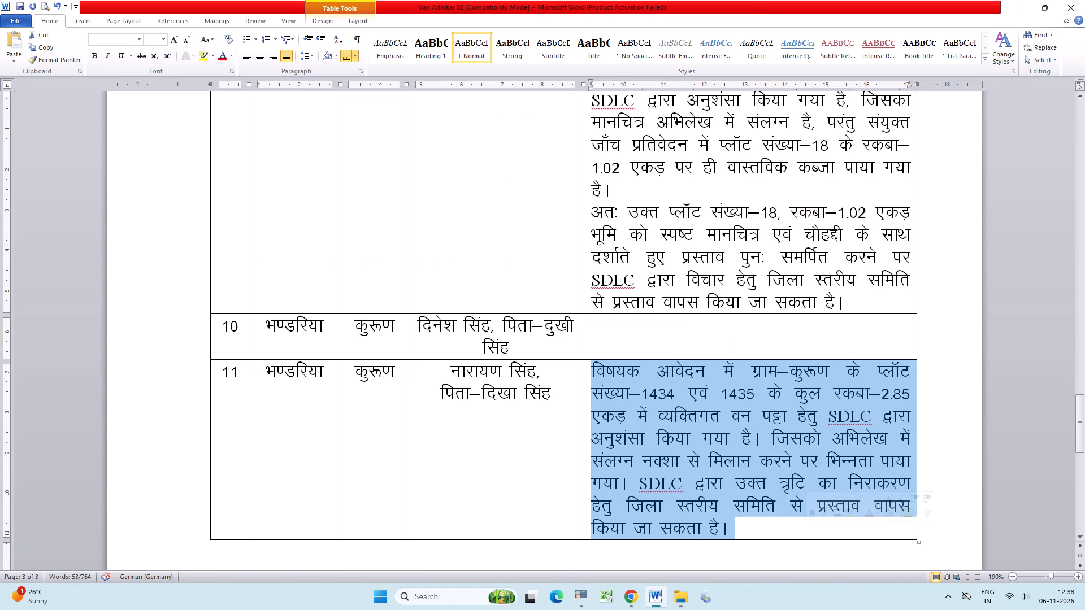
pyautogui.hotkey('ctrl', 'v')
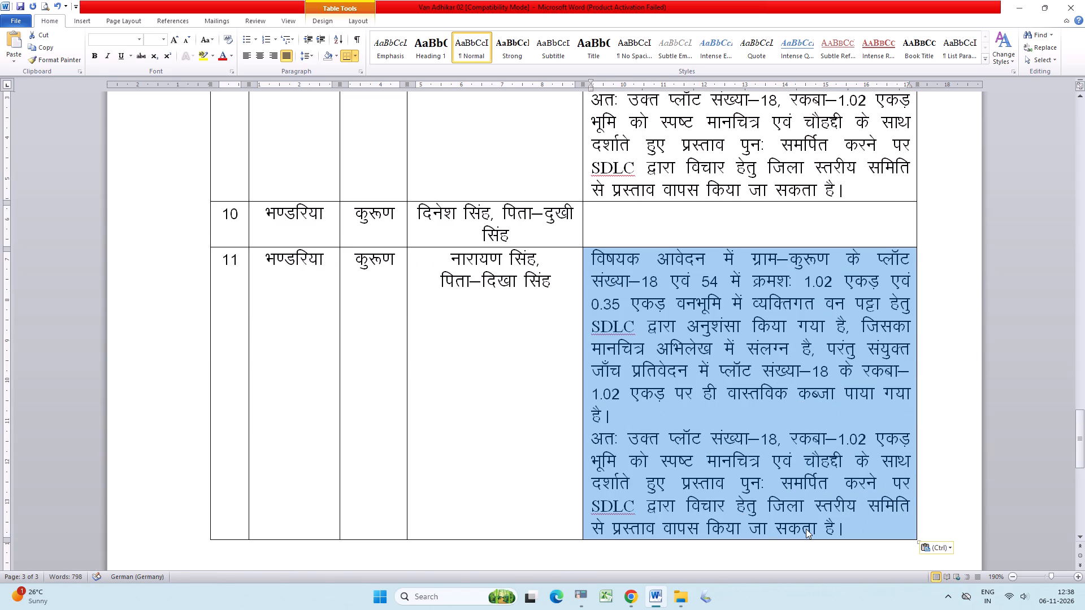
# Set the two plot numbers in the opening sentence of row 11's remark to 1434 and 1435.
pyautogui.click(659, 282)
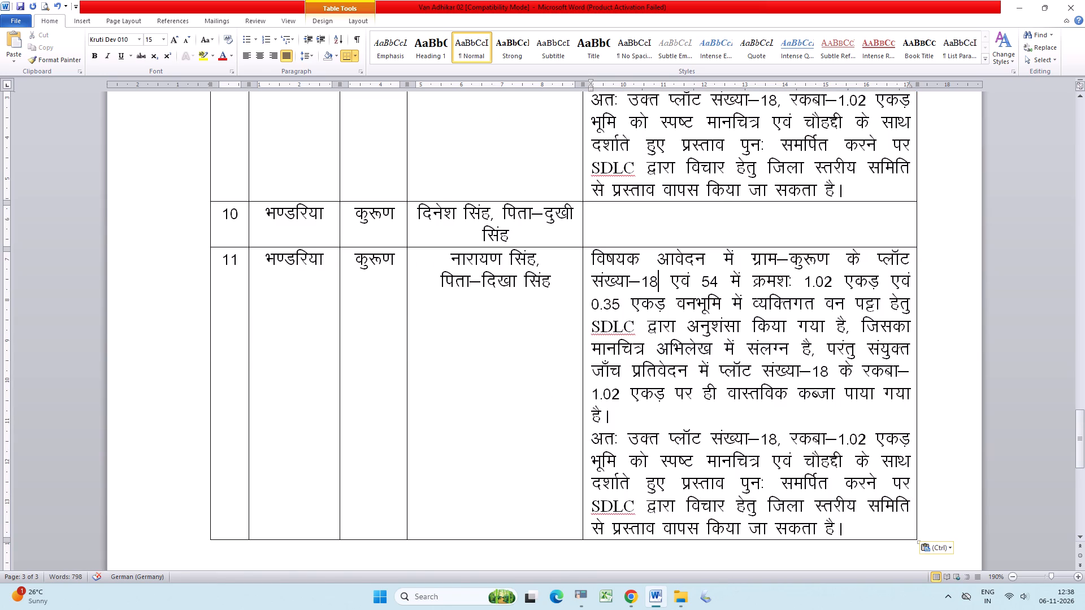
pyautogui.moveTo(655, 286); pyautogui.dragTo(643, 291)
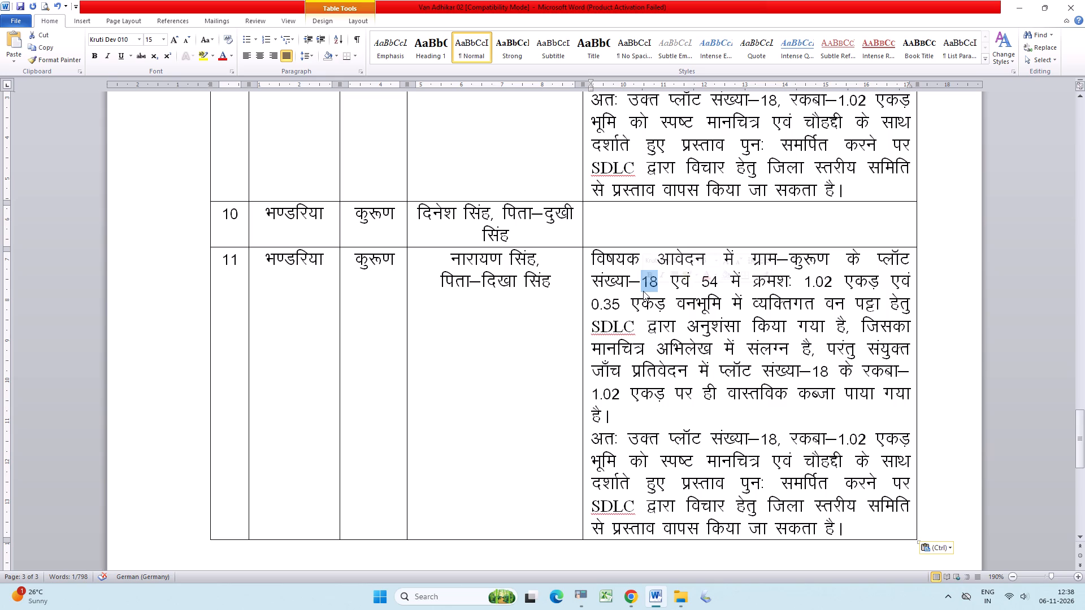
pyautogui.write('14')
pyautogui.write('34')
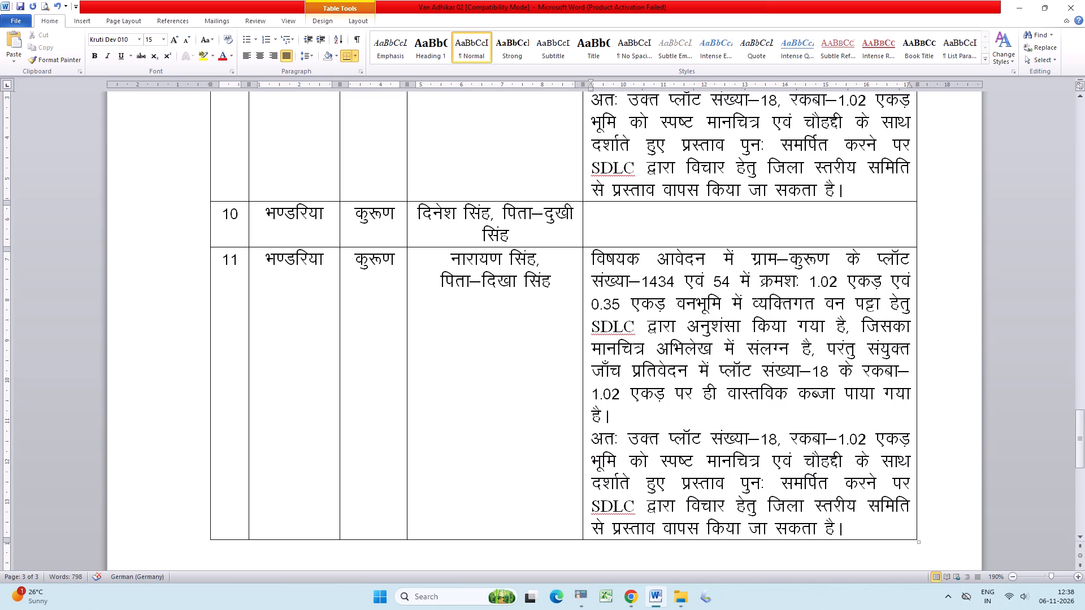
pyautogui.moveTo(717, 279); pyautogui.dragTo(730, 278)
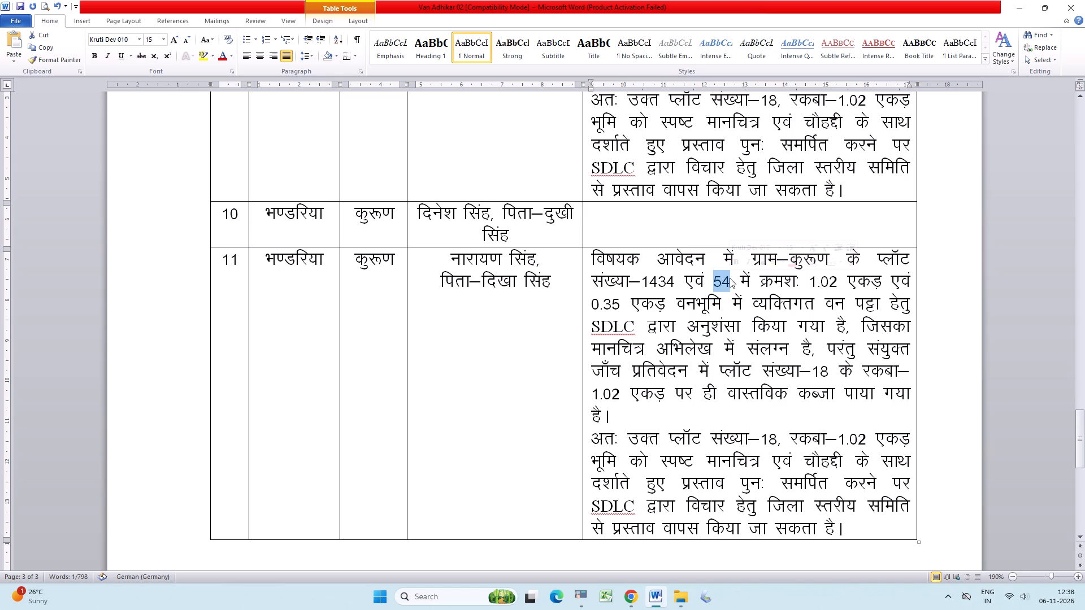
pyautogui.write('1435')
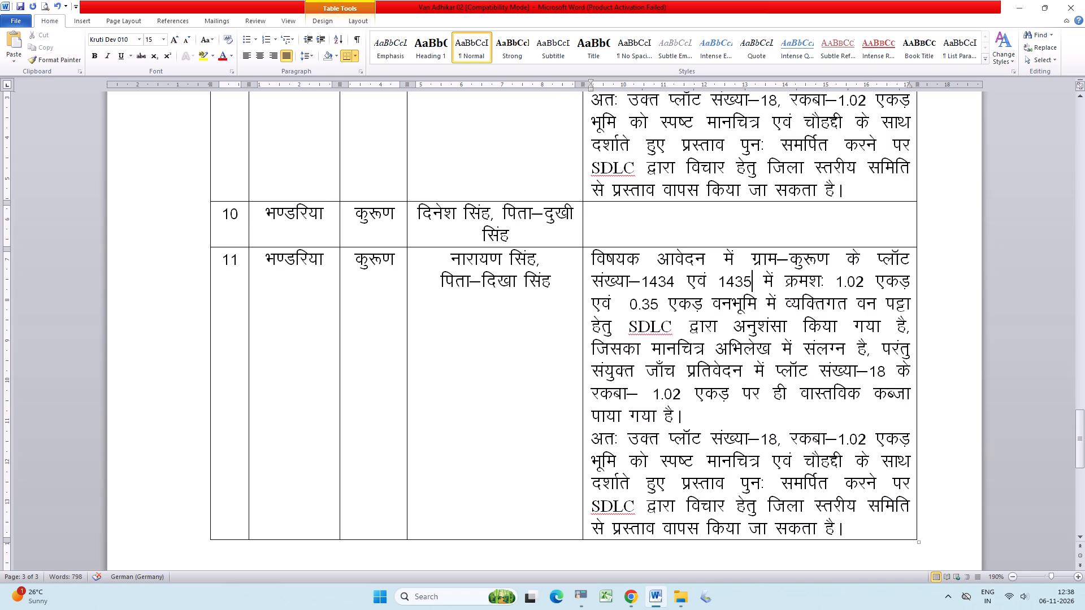
# Set the first area in row 11's opening sentence to 2.85 acres and delete the second area phrase, एवं 0.35 एकड़.
pyautogui.moveTo(837, 282); pyautogui.dragTo(856, 285)
pyautogui.press('2')
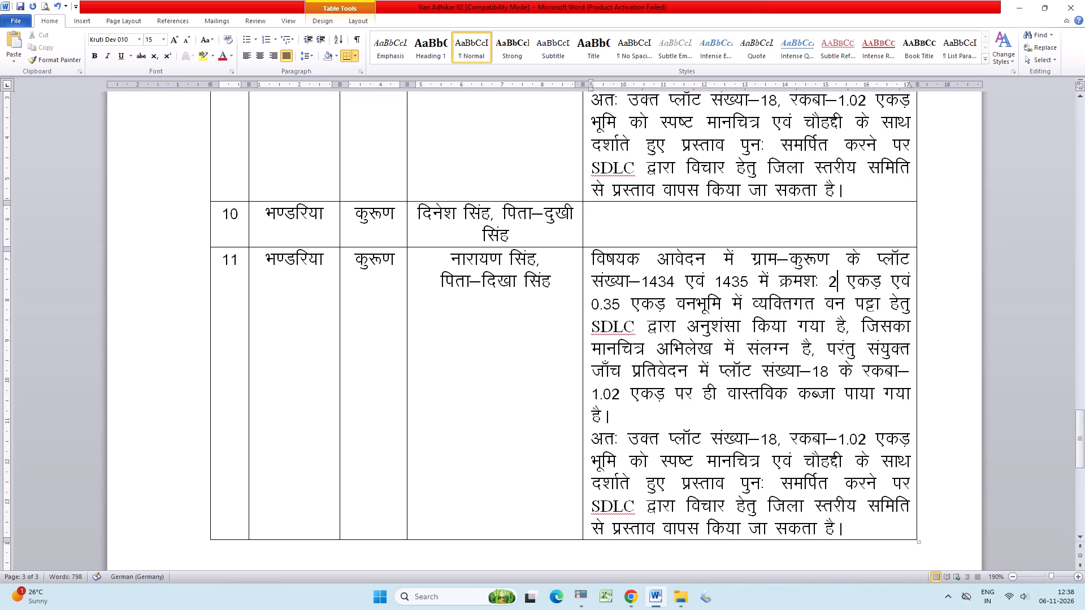
pyautogui.write('-82')
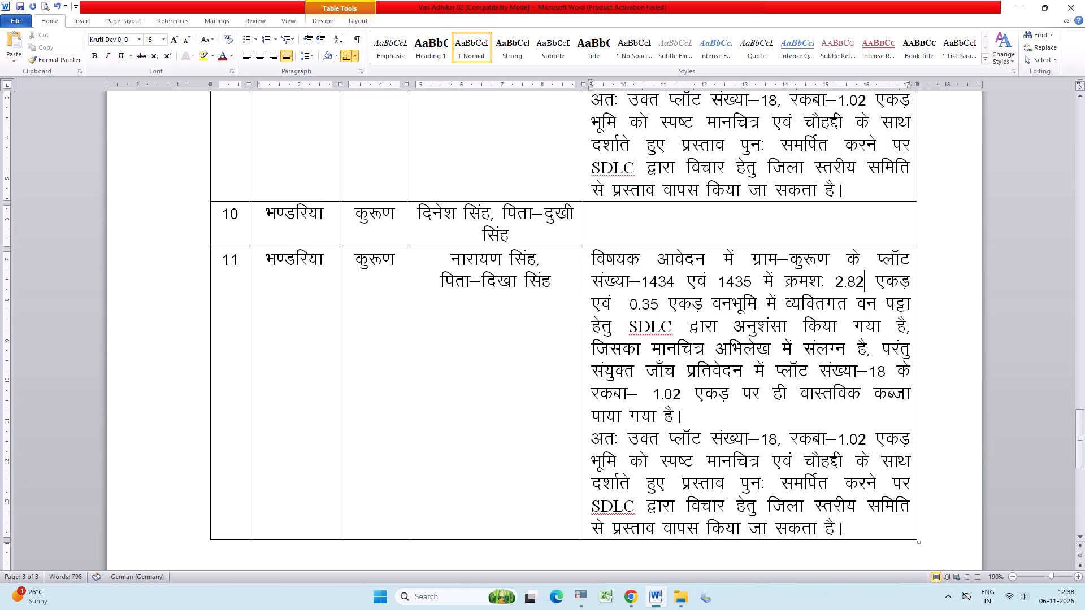
pyautogui.press('BackSpace')
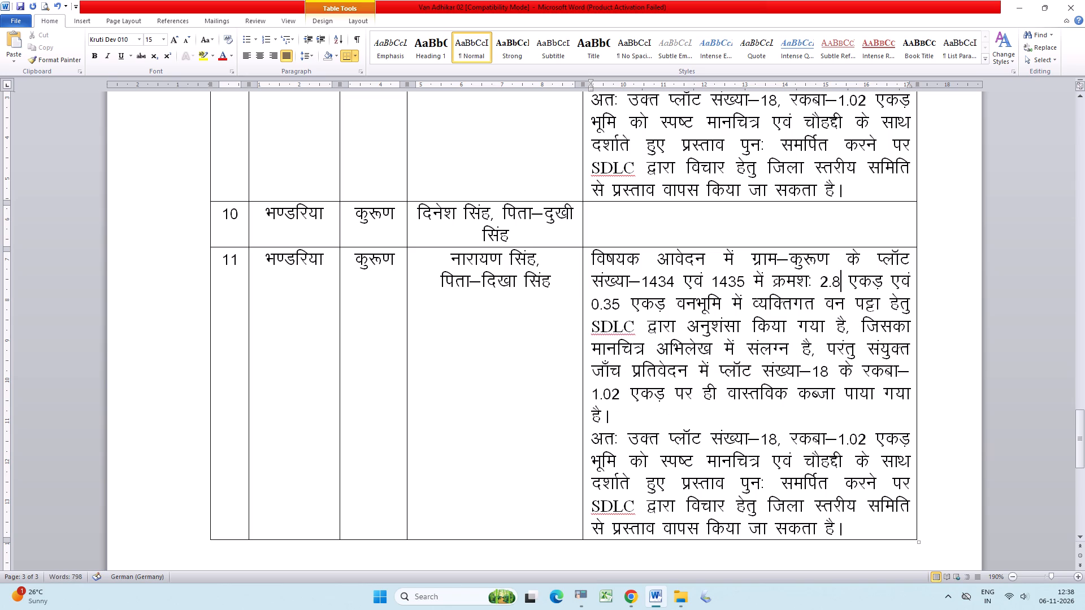
pyautogui.press('5')
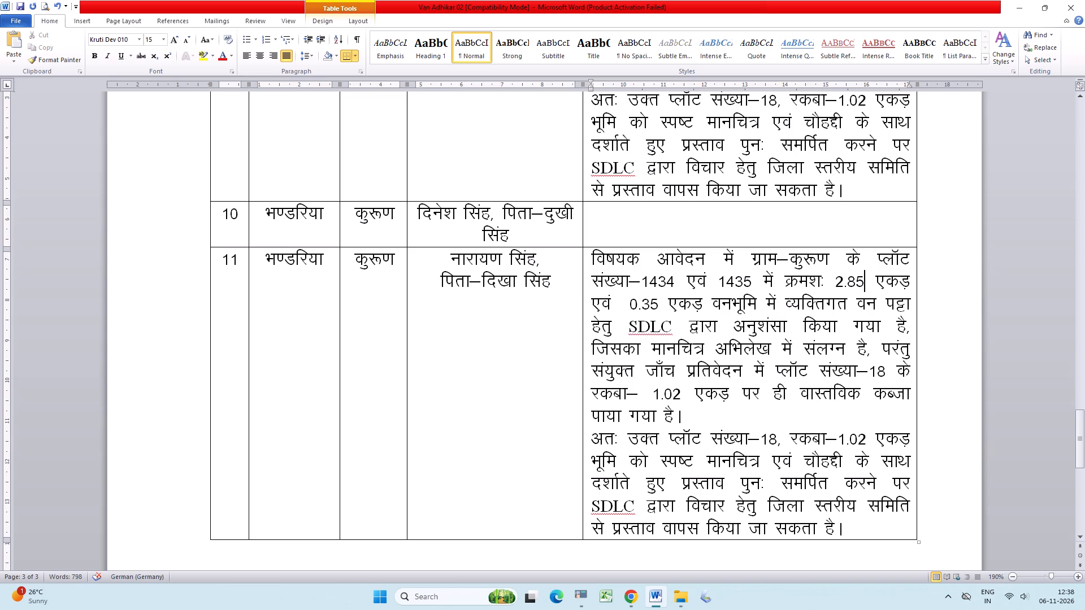
pyautogui.click(588, 303)
pyautogui.click(596, 303)
pyautogui.moveTo(710, 302); pyautogui.dragTo(588, 302)
pyautogui.press('BackSpace')
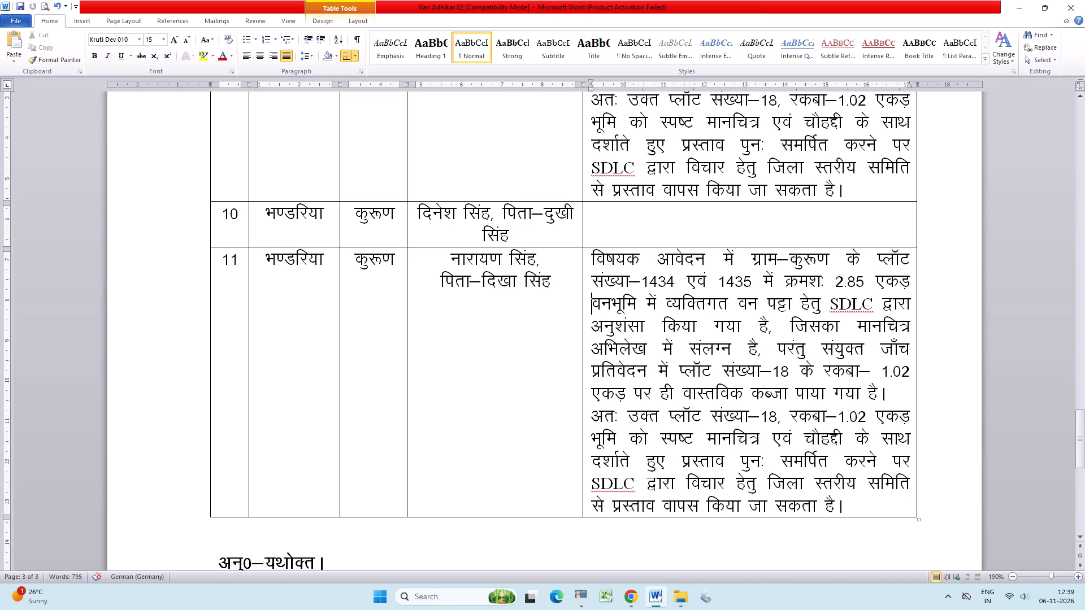
# In row 11's joint inquiry report sentence, set the plot numbers to 1134 एवं 1135 and the area to 0.94 एकड़.
pyautogui.moveTo(775, 368); pyautogui.dragTo(791, 368)
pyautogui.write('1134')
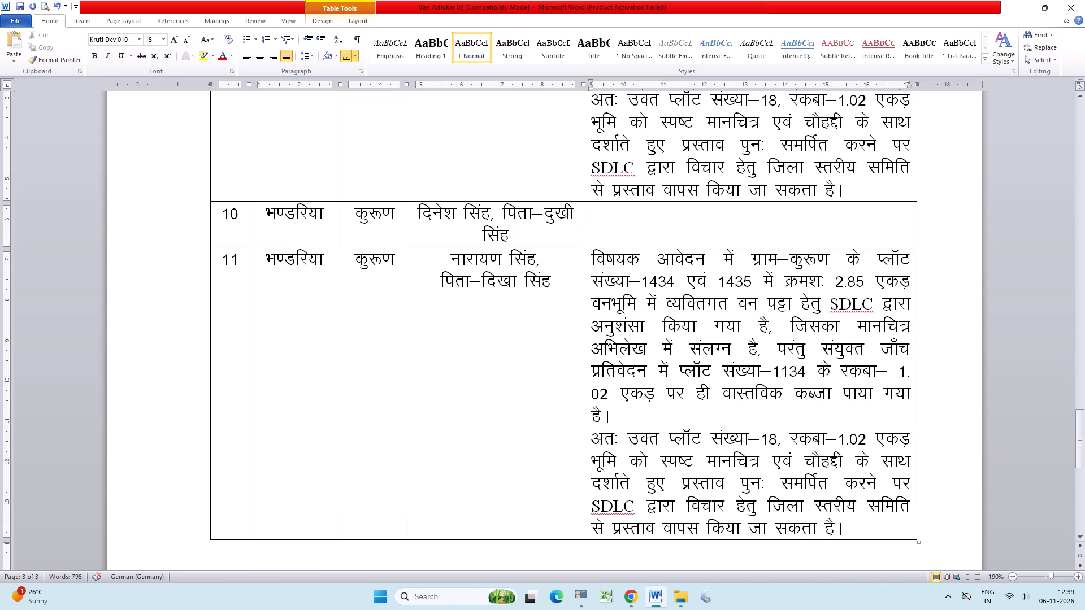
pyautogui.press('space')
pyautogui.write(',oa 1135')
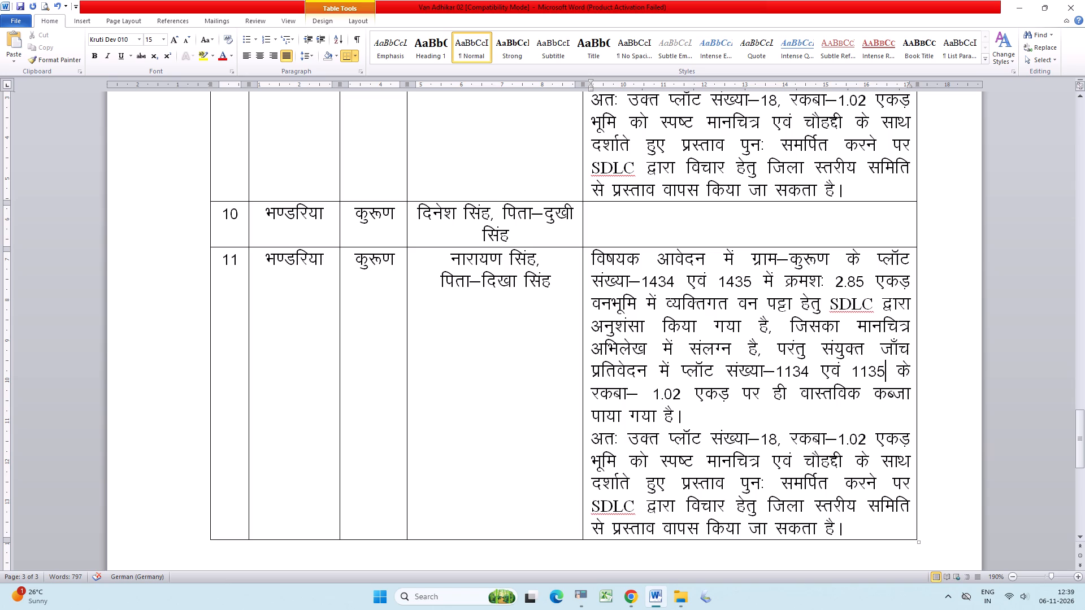
pyautogui.moveTo(654, 392); pyautogui.dragTo(687, 395)
pyautogui.write('0-94')
# Replace the plot and area phrase in row 11's closing sentence with a copy of संख्या–1134 एवं 1135 के रकबा– 0.94 एकड़.
pyautogui.moveTo(769, 368); pyautogui.dragTo(867, 368)
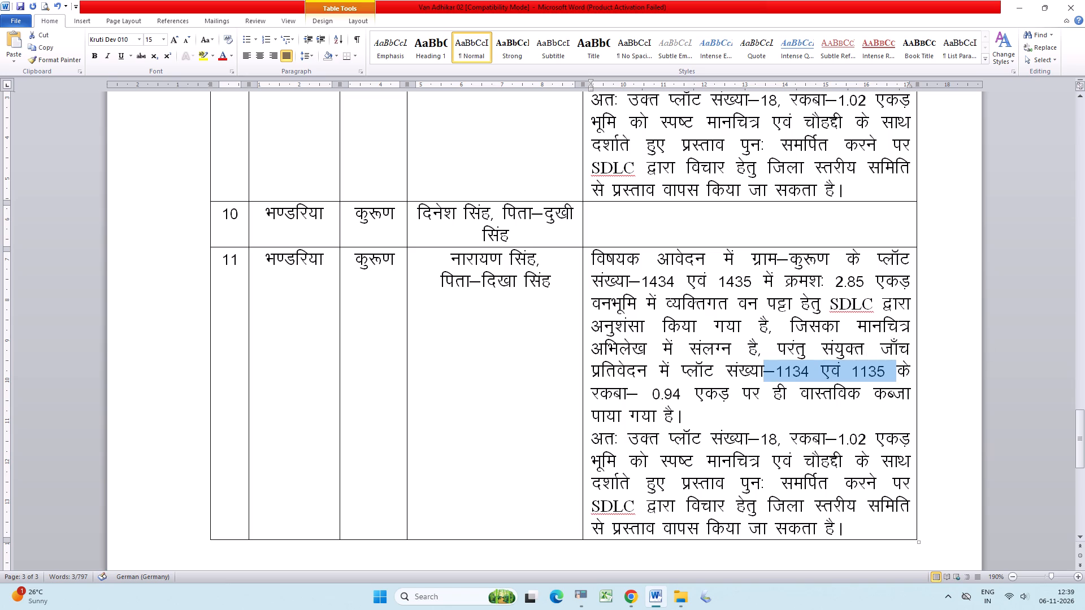
pyautogui.moveTo(726, 369); pyautogui.dragTo(865, 379)
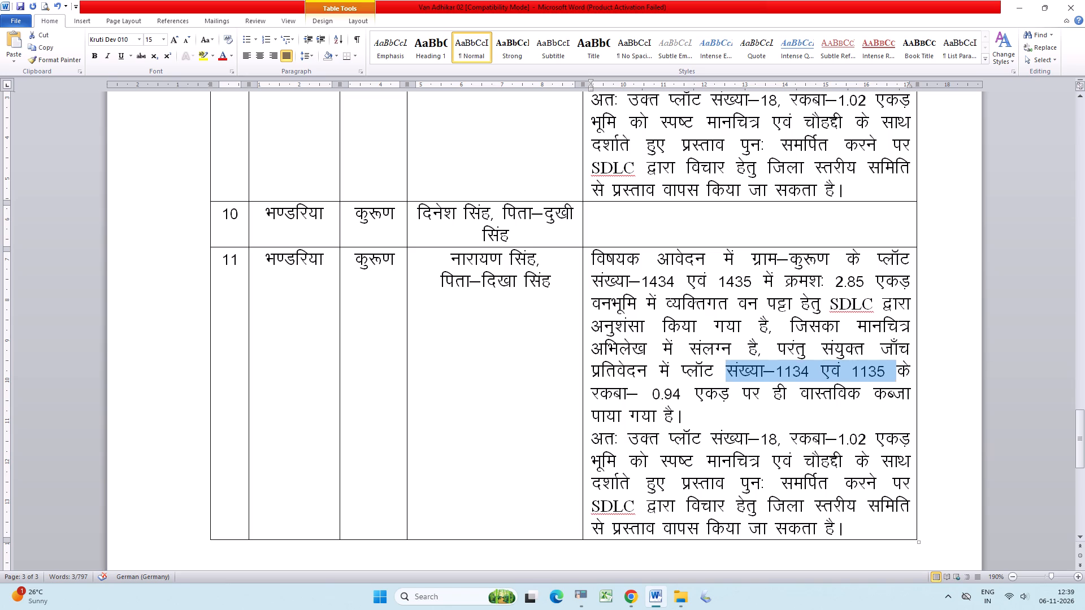
pyautogui.moveTo(865, 379); pyautogui.dragTo(723, 394)
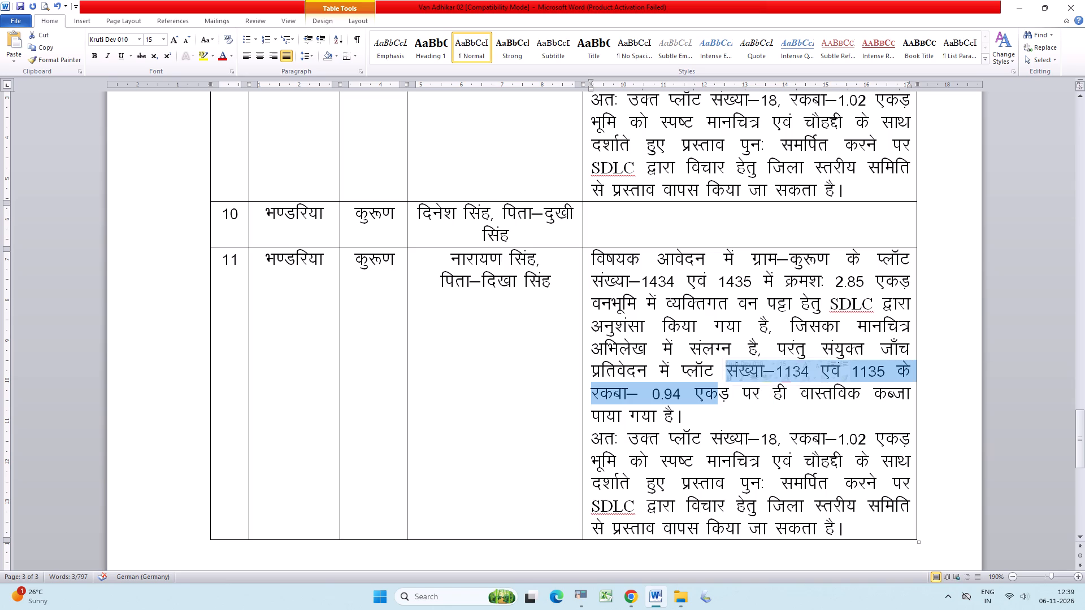
pyautogui.rightClick(720, 395)
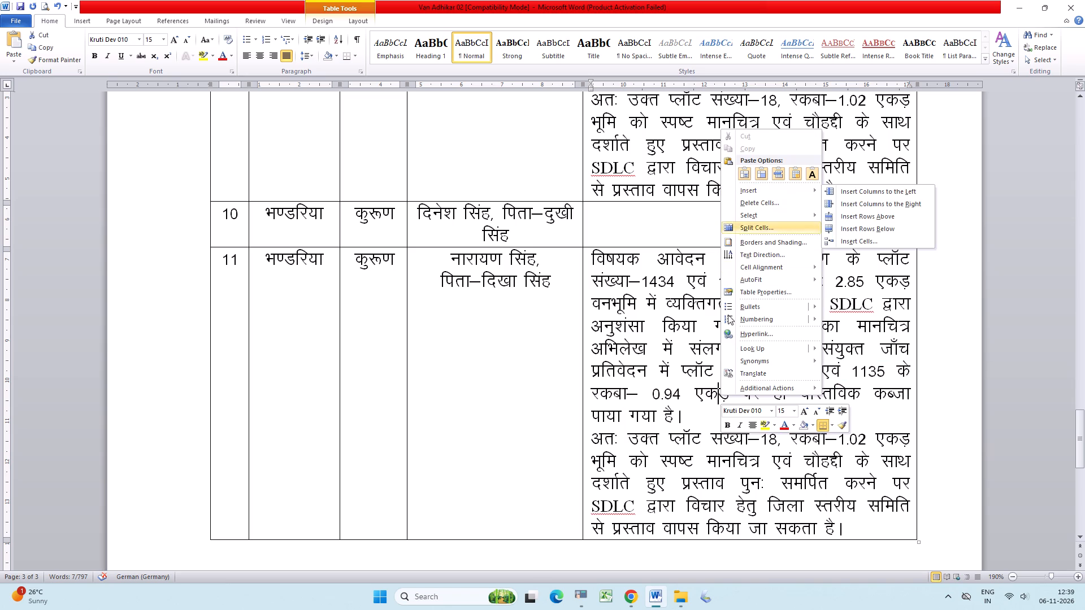
pyautogui.click(693, 408)
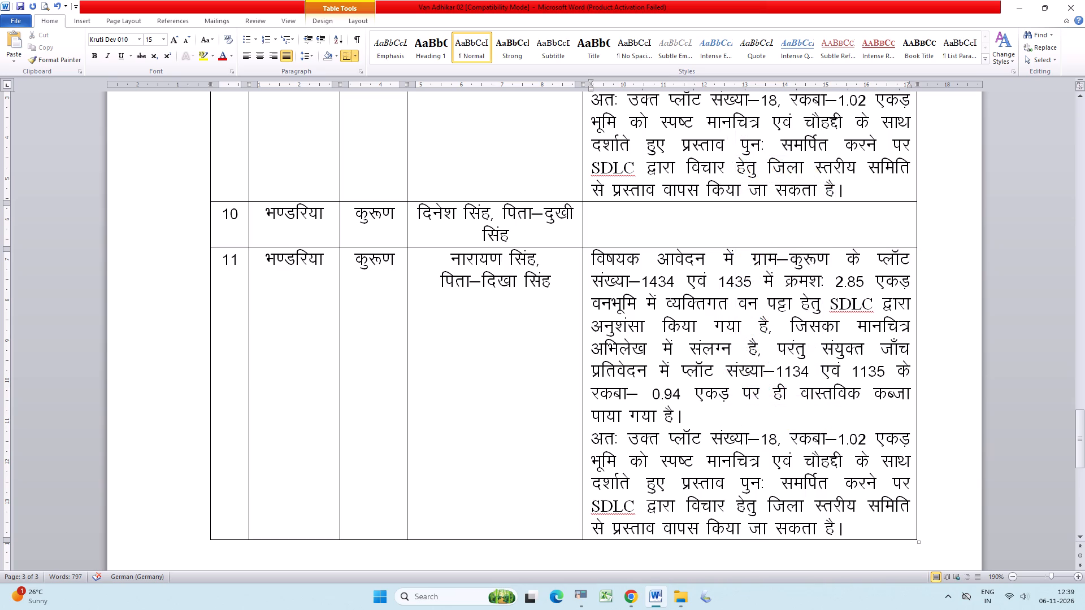
pyautogui.moveTo(729, 369); pyautogui.dragTo(739, 398)
pyautogui.rightClick(725, 400)
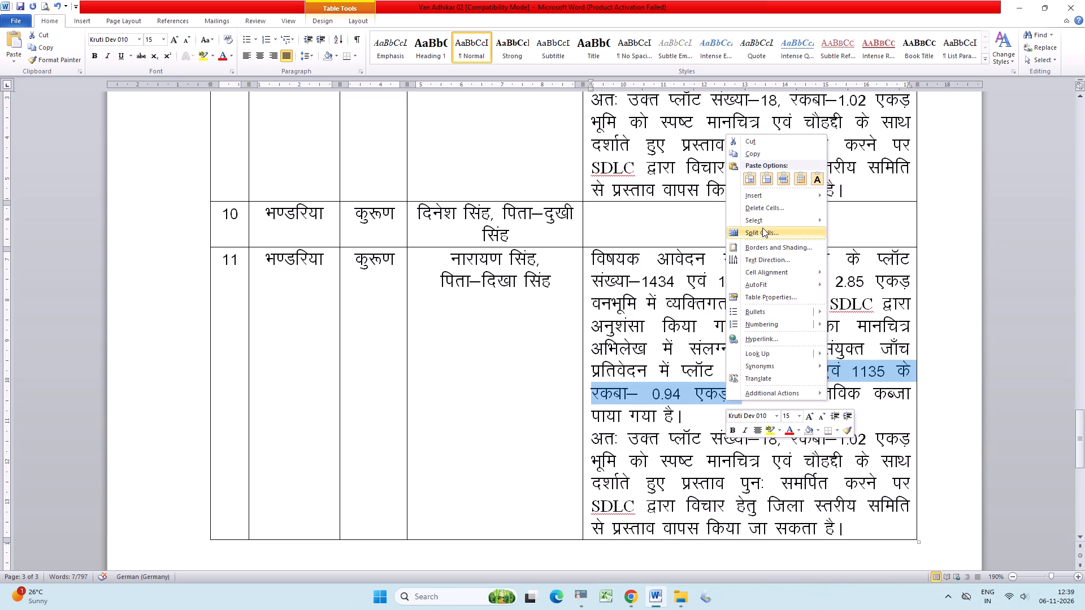
pyautogui.hotkey('ctrl', 'c')
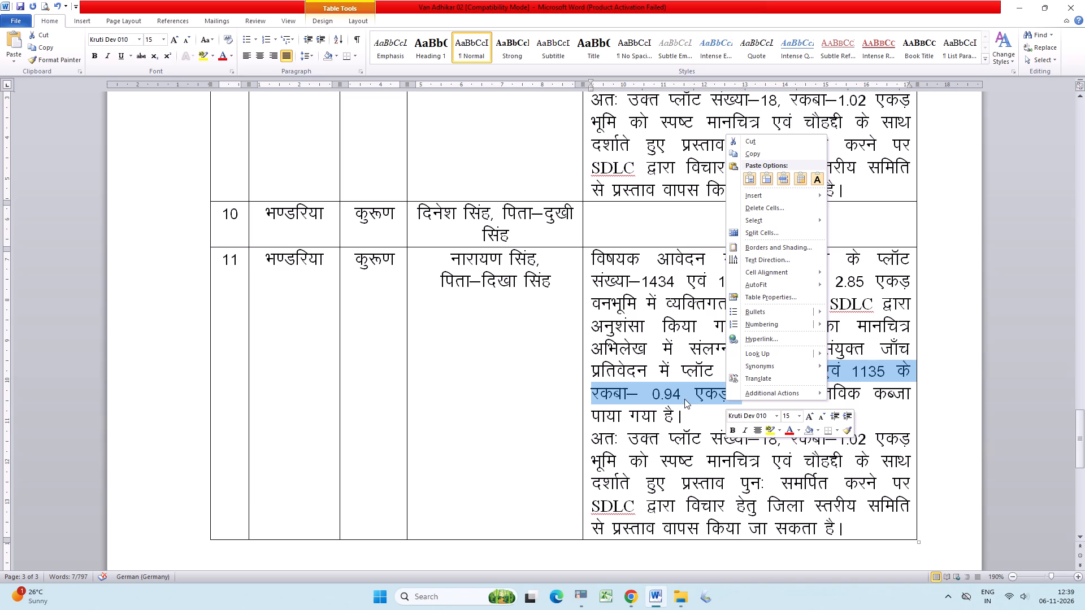
pyautogui.click(764, 156)
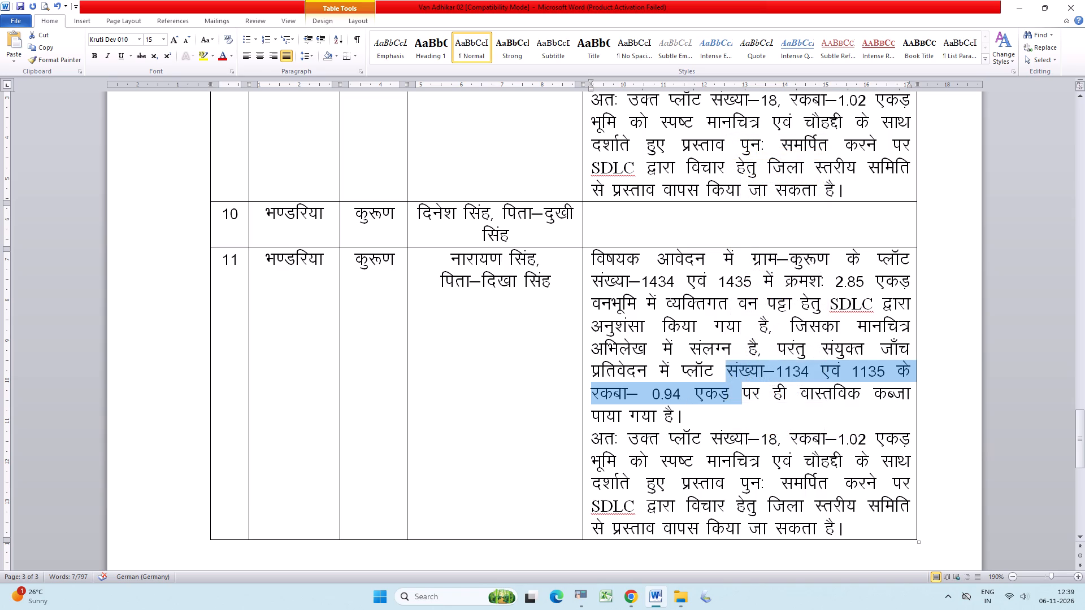
pyautogui.moveTo(670, 433); pyautogui.dragTo(835, 438)
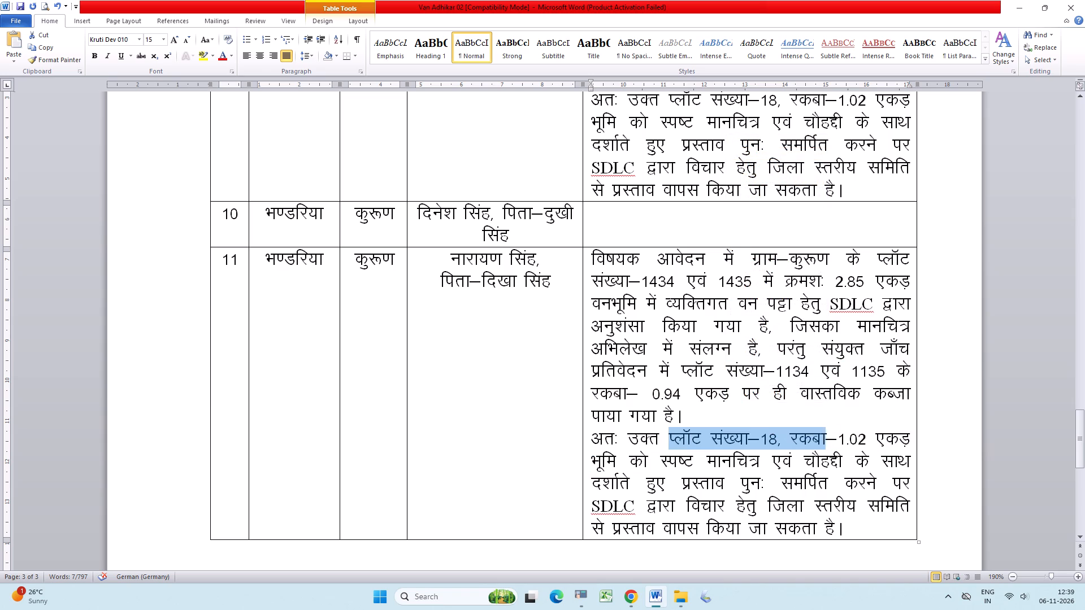
pyautogui.moveTo(835, 438); pyautogui.dragTo(903, 446)
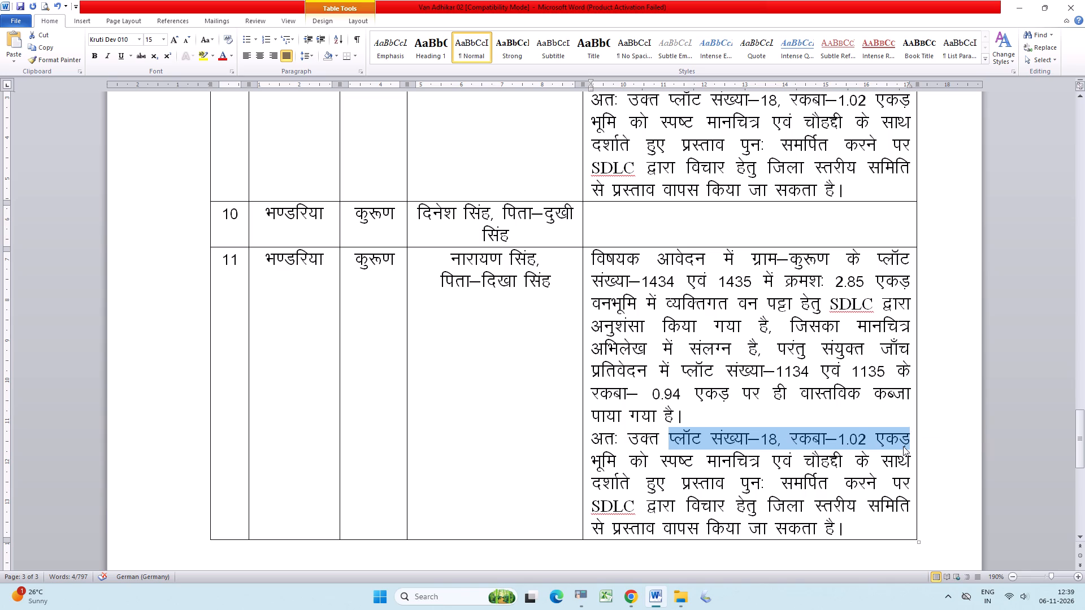
pyautogui.hotkey('ctrl', 'v')
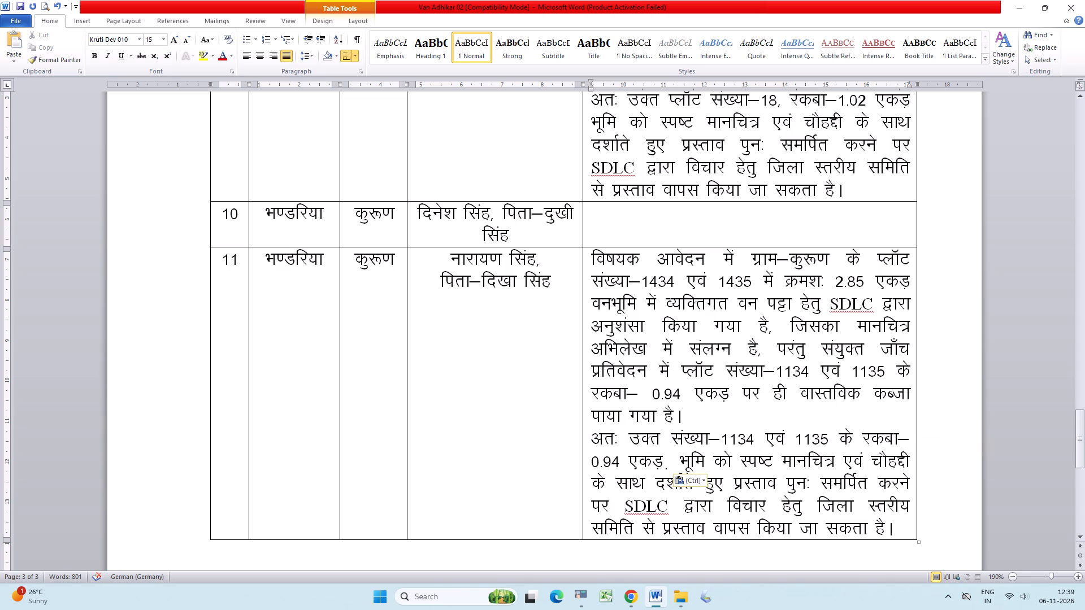
pyautogui.press('BackSpace')
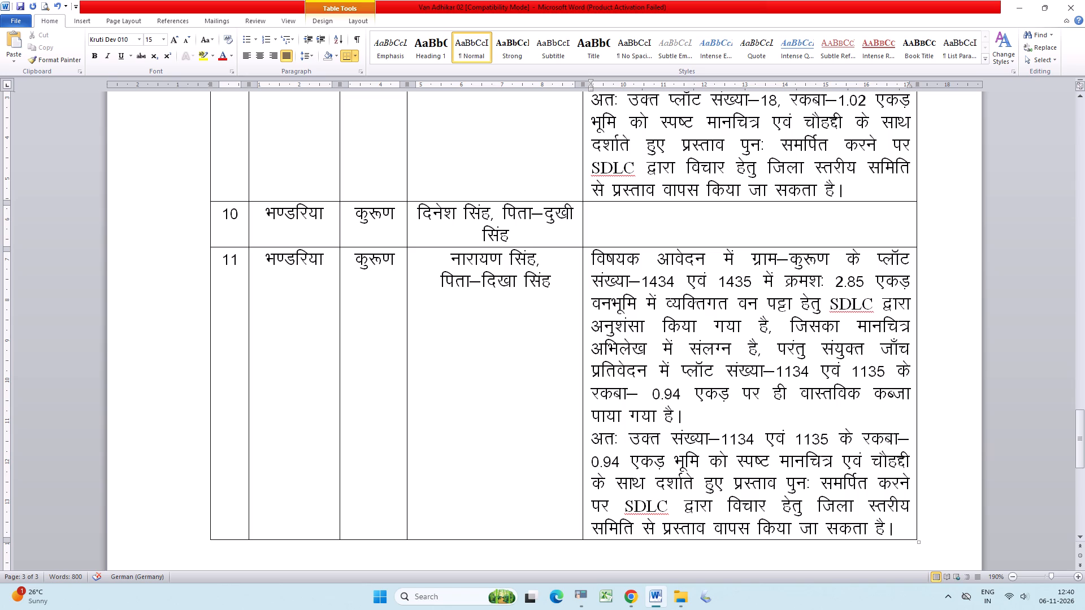
# Save the letter with row 11's completed remark.
pyautogui.scroll(-1, 785, 506)
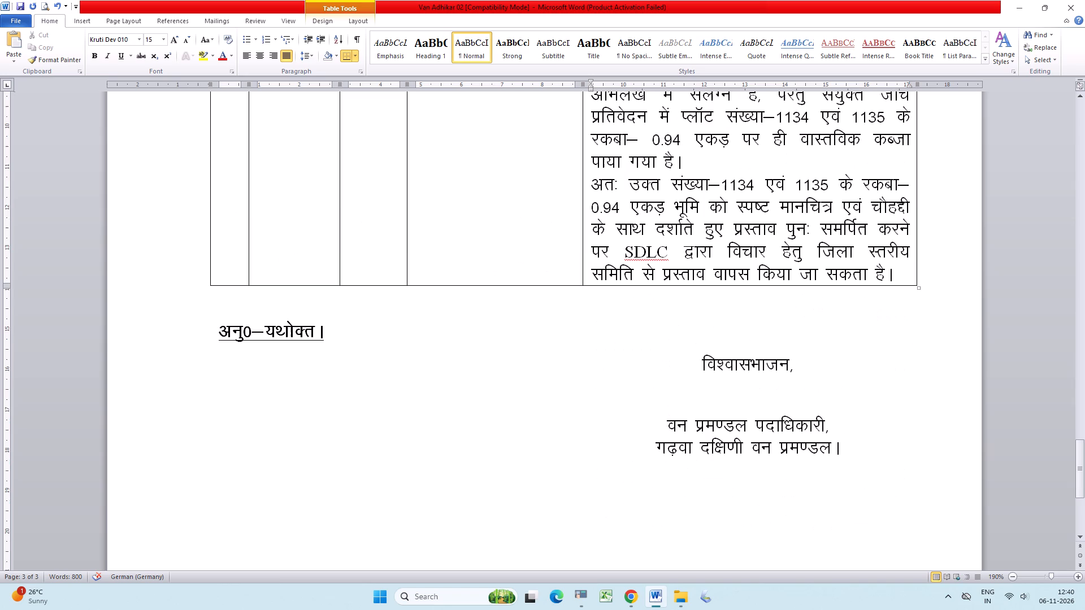
pyautogui.scroll(-1, 783, 499)
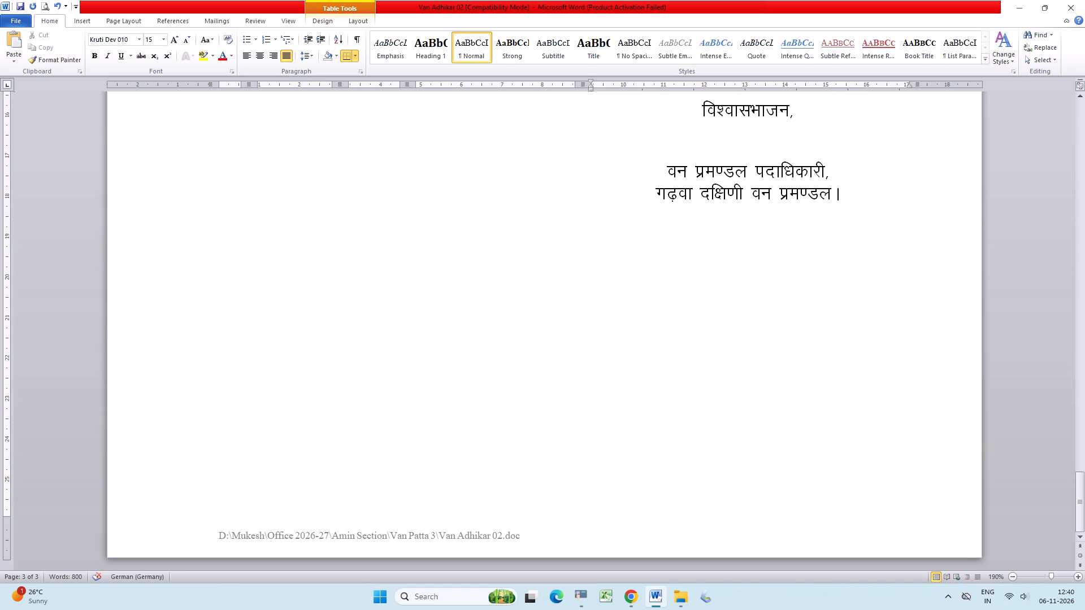
pyautogui.scroll(3, 783, 499)
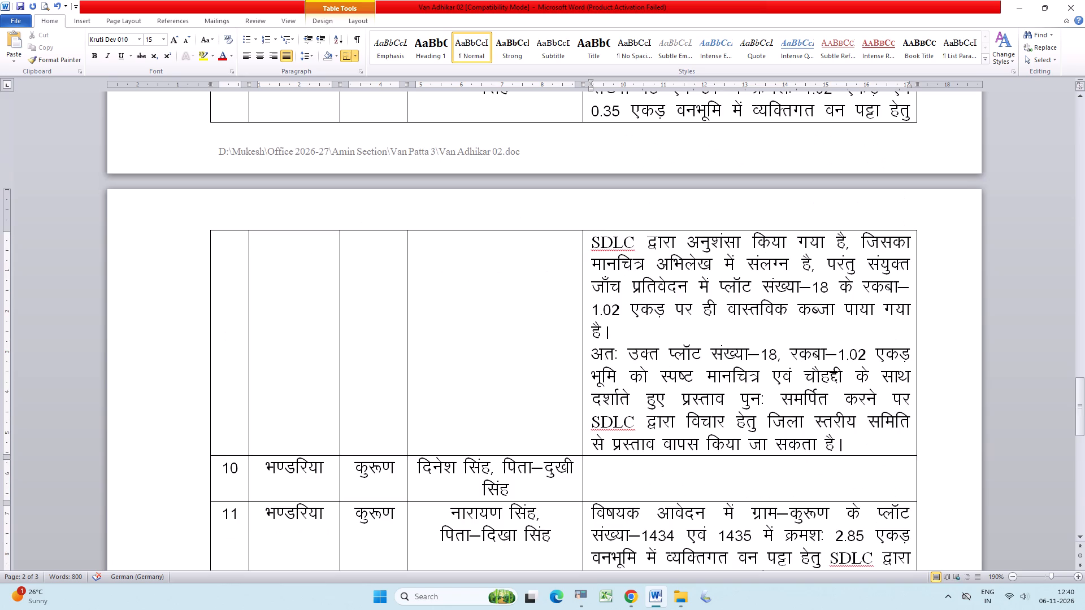
pyautogui.click(19, 6)
# Examine the remarks column from row 4 through row 11, including row 10's missing remark.
pyautogui.scroll(2, 795, 310)
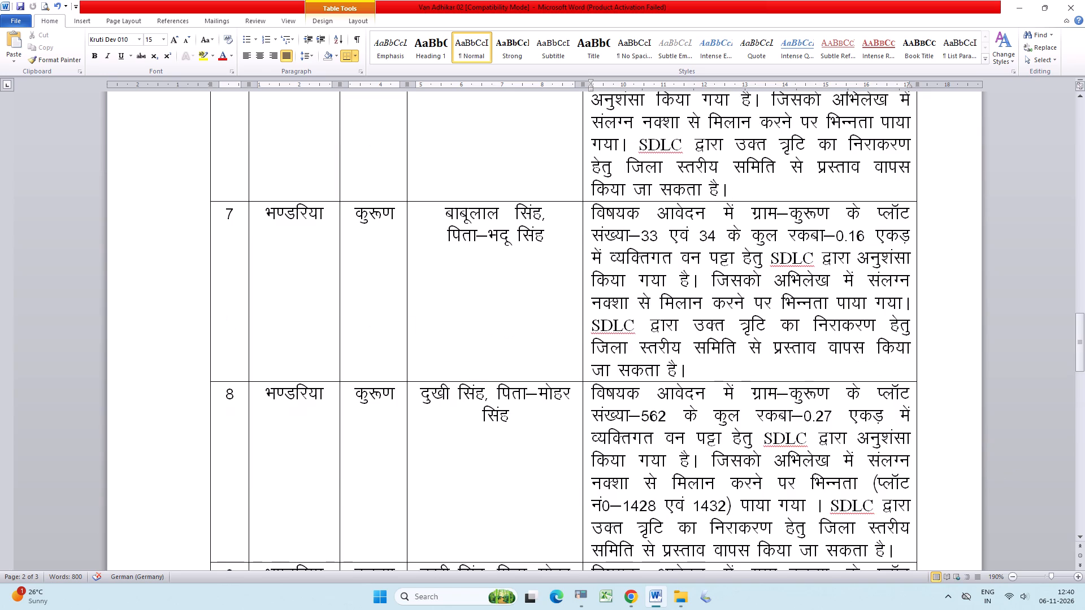
pyautogui.scroll(2, 795, 310)
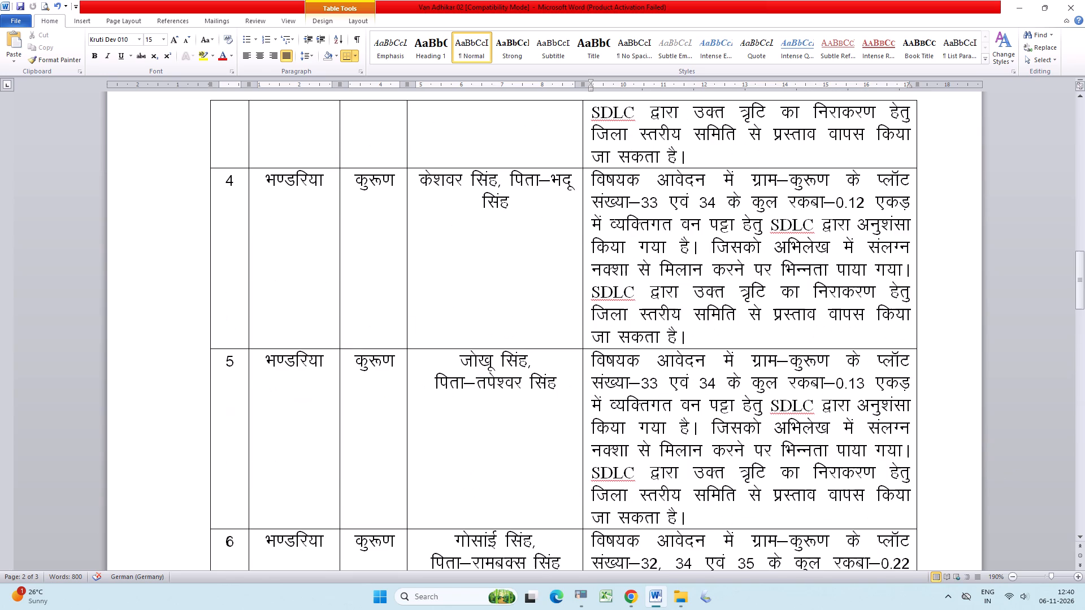
pyautogui.scroll(-5, 795, 310)
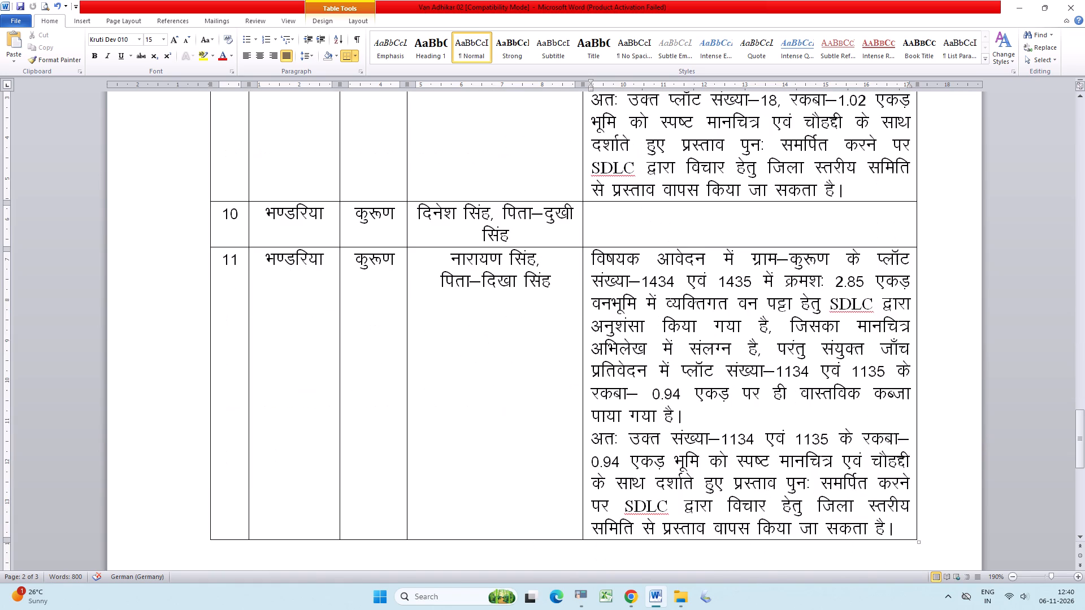
pyautogui.scroll(1, 795, 310)
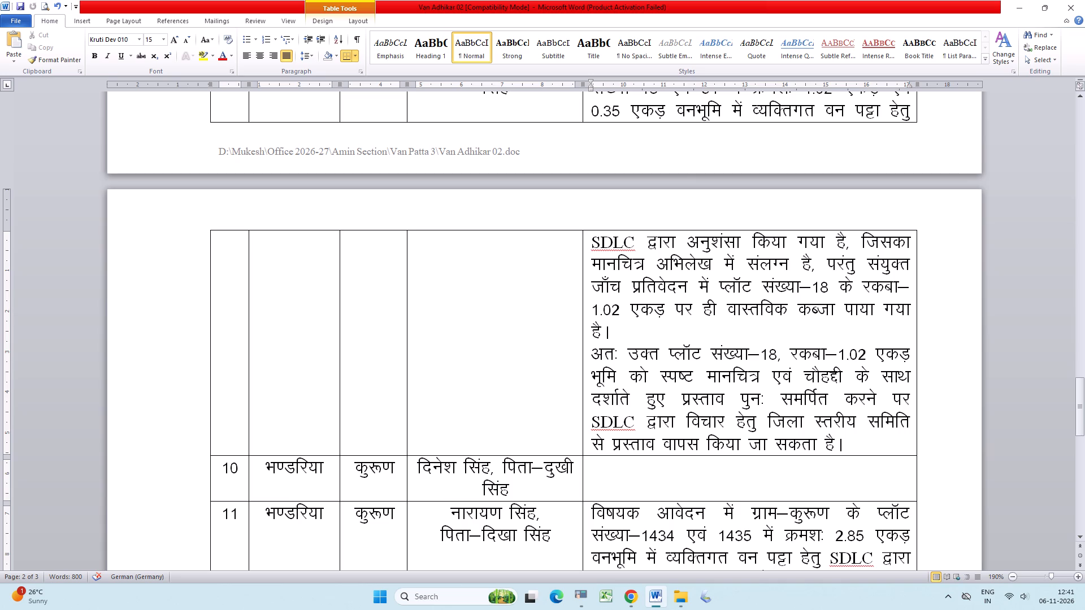
pyautogui.scroll(-1, 759, 467)
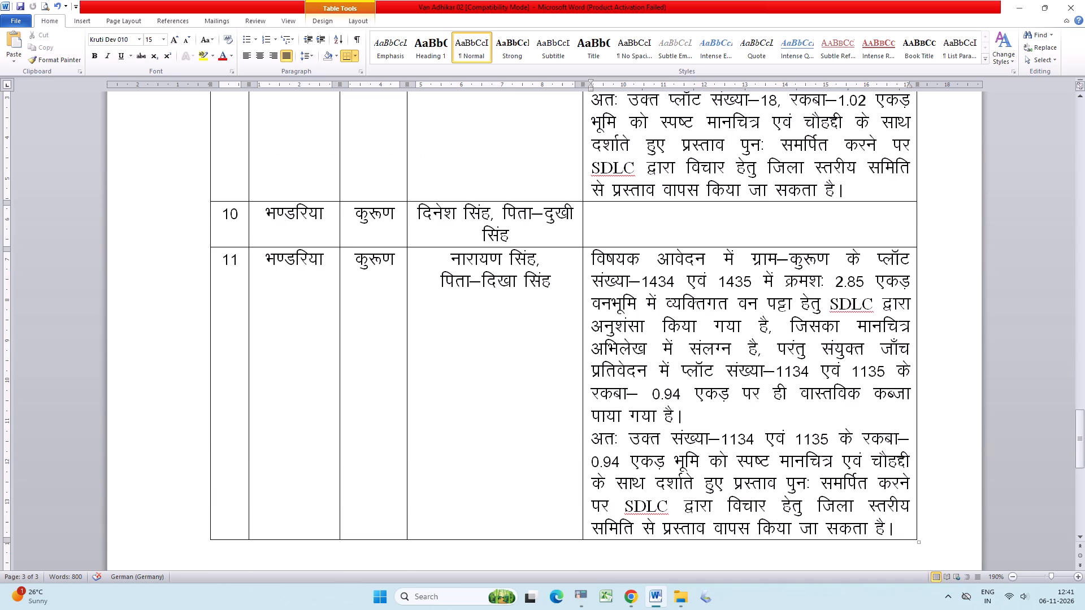
pyautogui.click(592, 253)
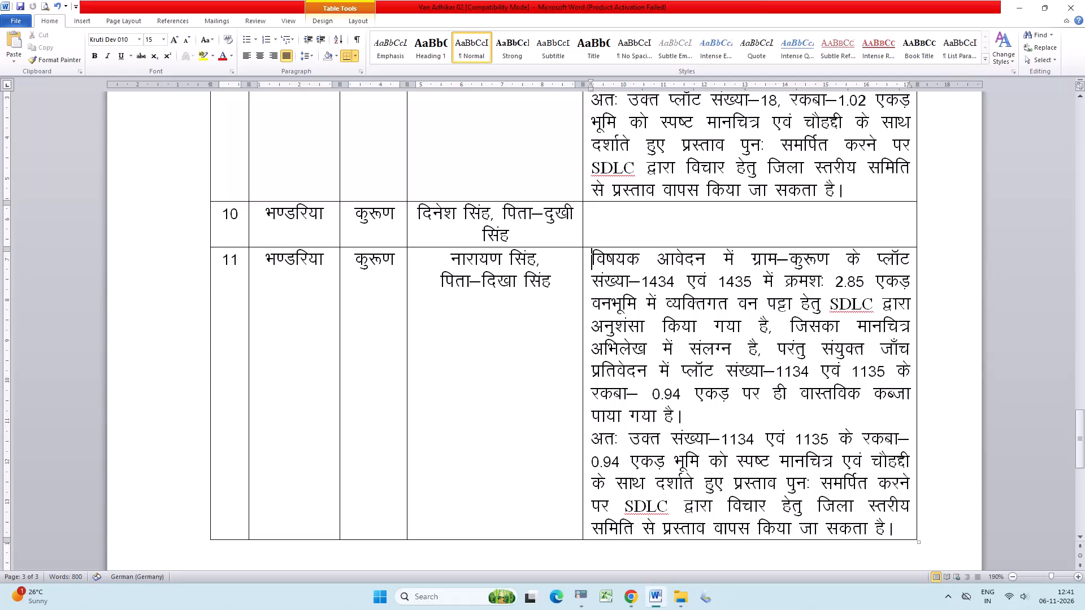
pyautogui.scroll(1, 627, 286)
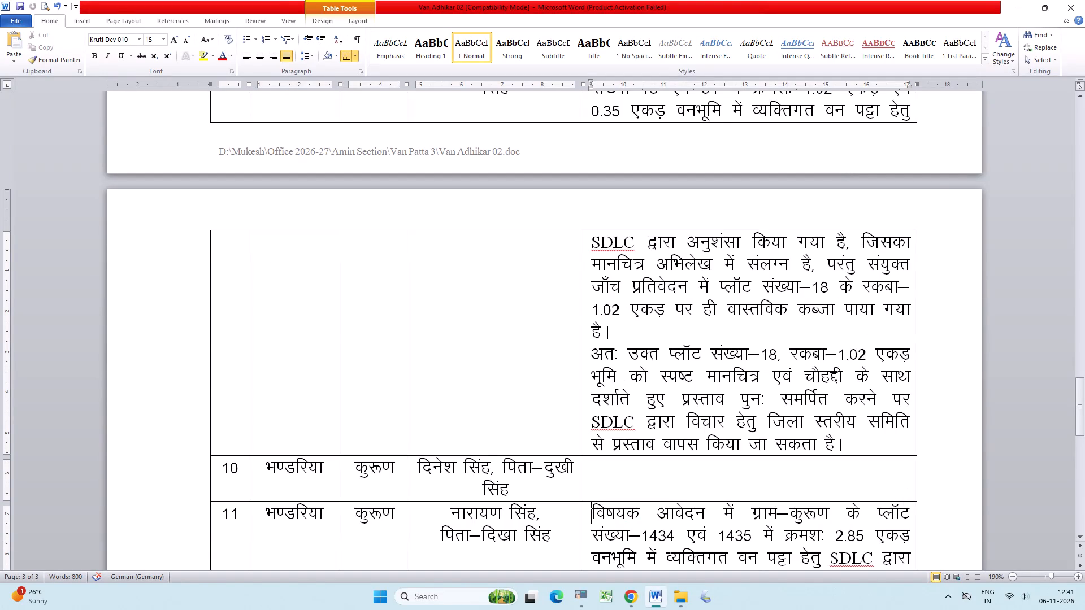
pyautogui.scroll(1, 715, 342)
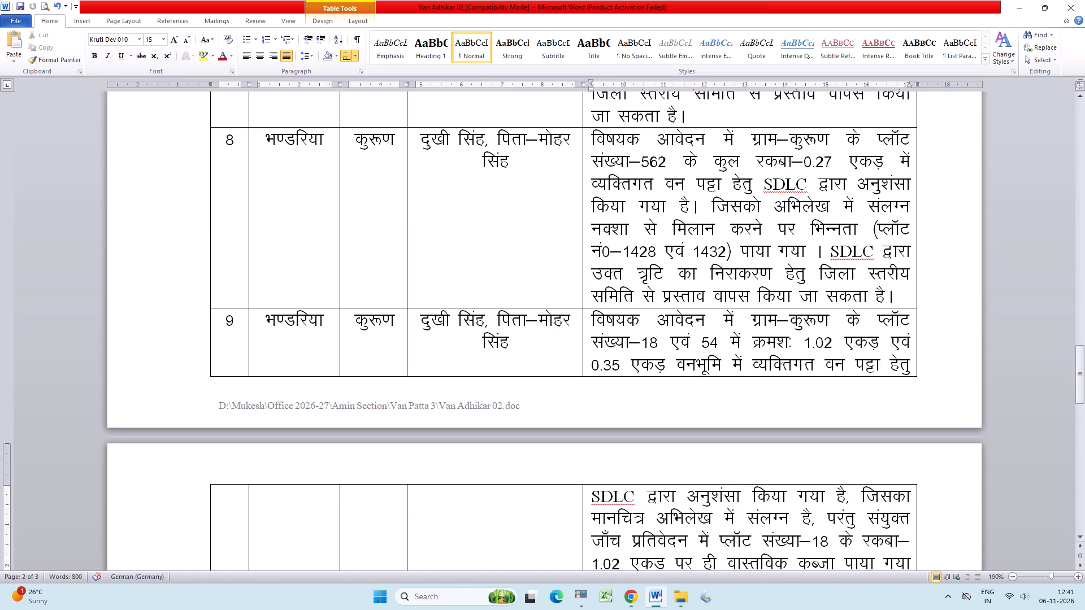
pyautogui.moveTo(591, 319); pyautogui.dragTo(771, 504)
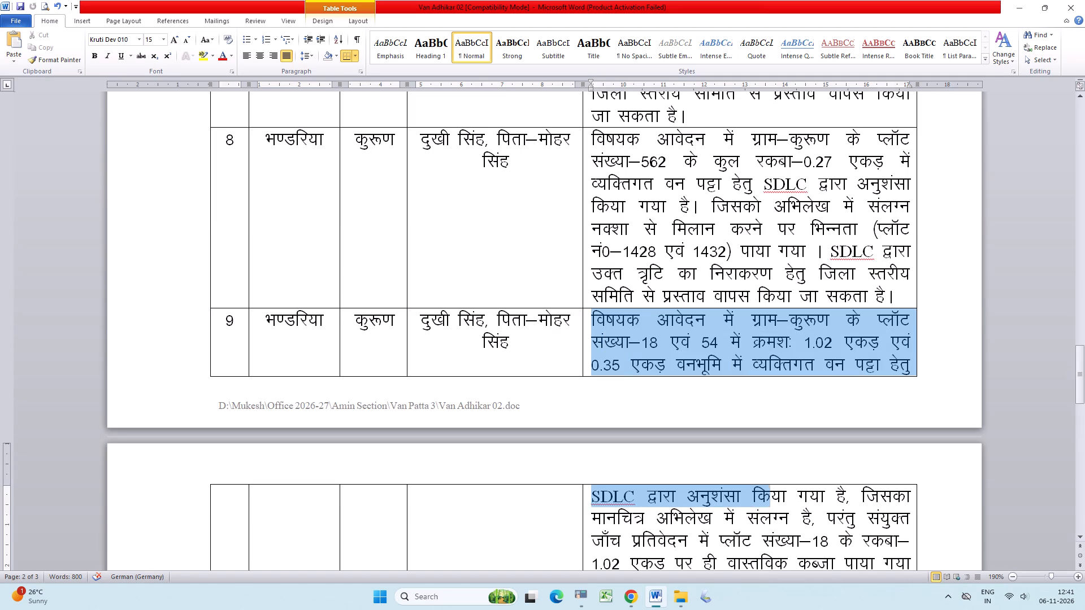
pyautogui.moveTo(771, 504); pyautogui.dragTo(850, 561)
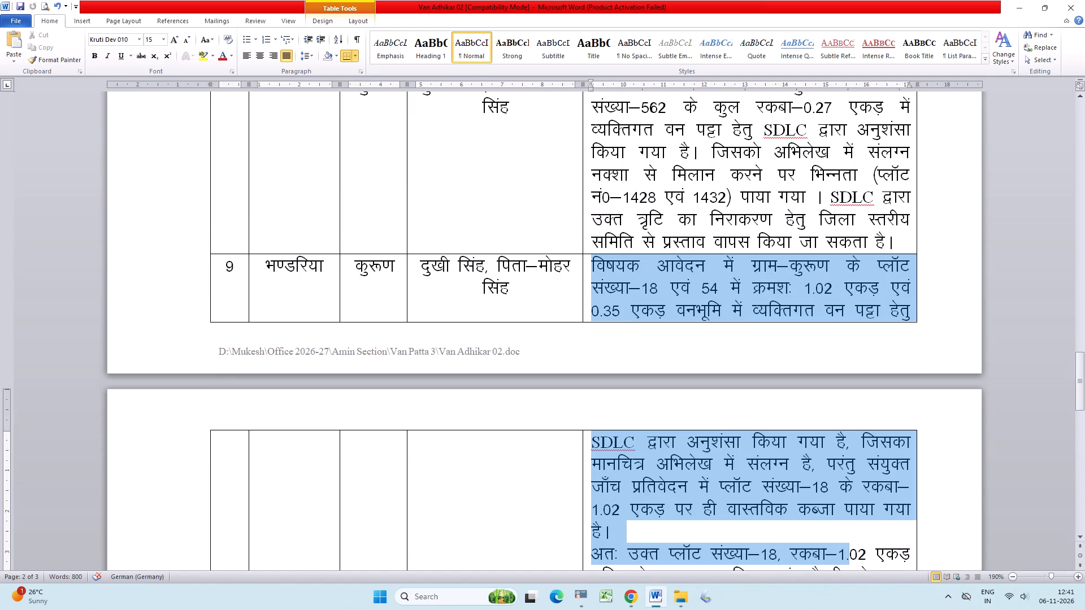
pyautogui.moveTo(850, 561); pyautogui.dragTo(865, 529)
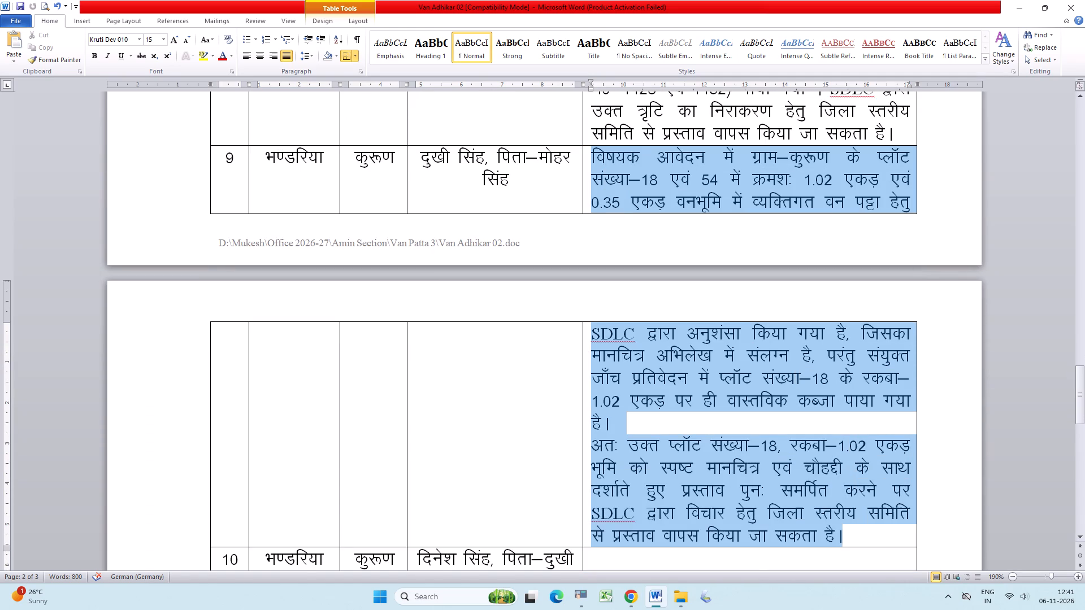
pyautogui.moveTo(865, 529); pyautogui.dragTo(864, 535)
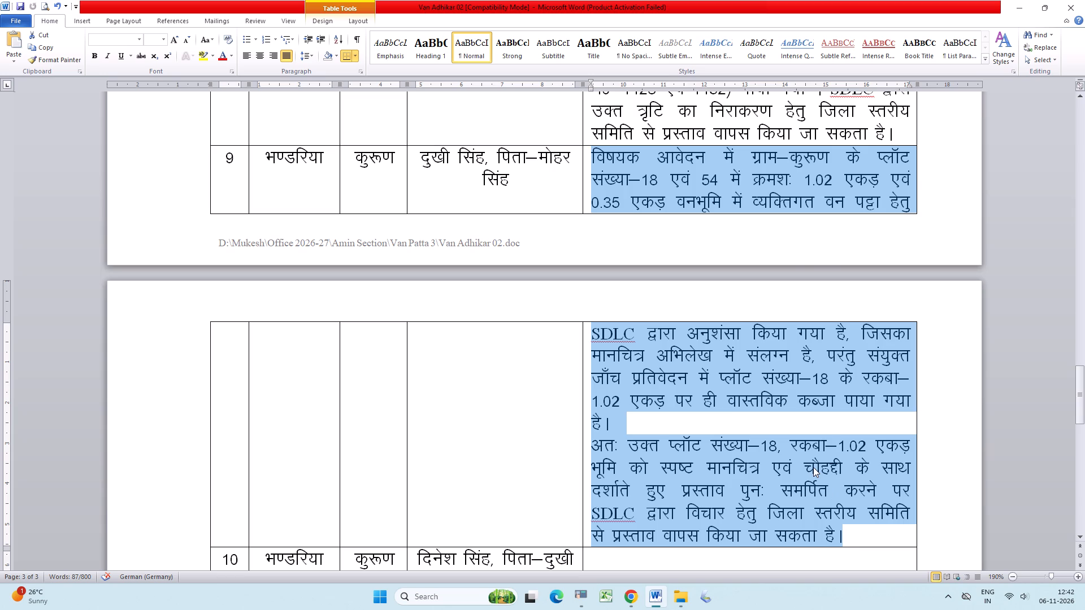
# Copy row 1's complete remark into the empty remarks cell of row 10.
pyautogui.scroll(-1, 813, 467)
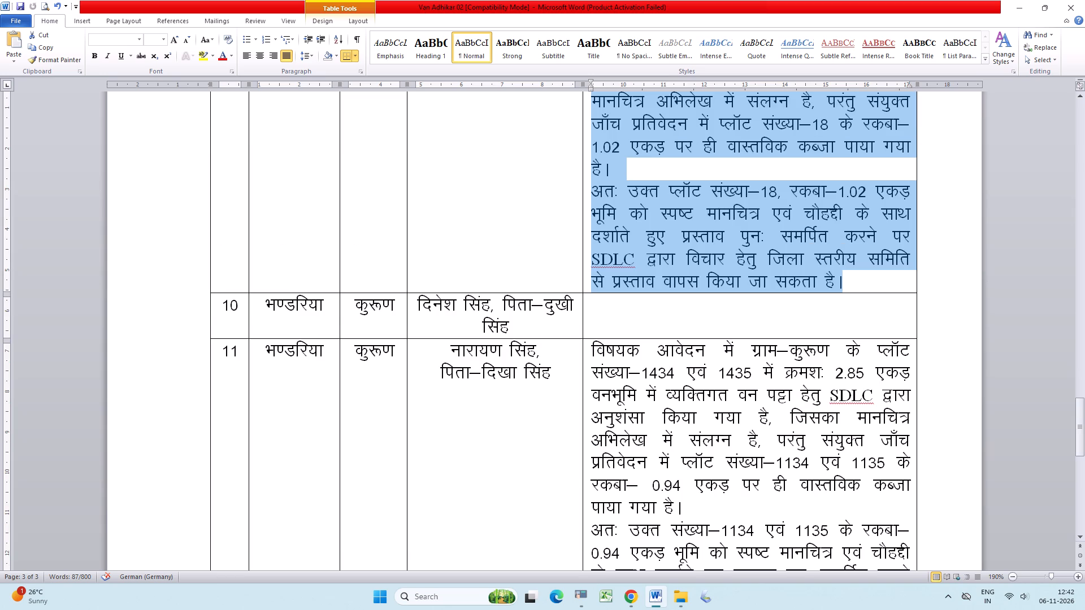
pyautogui.scroll(11, 801, 421)
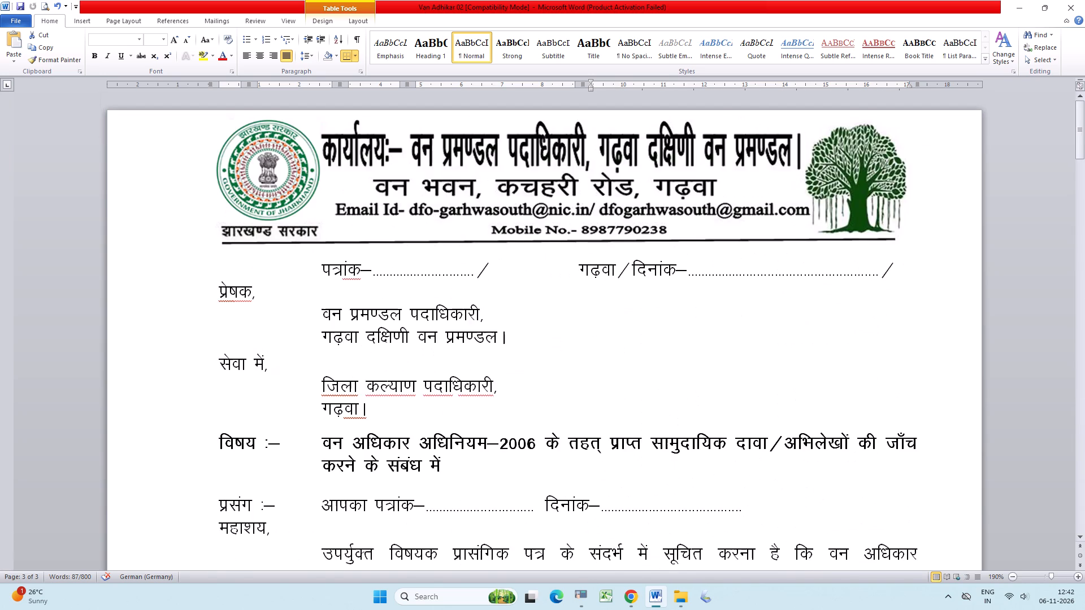
pyautogui.scroll(-2, 801, 421)
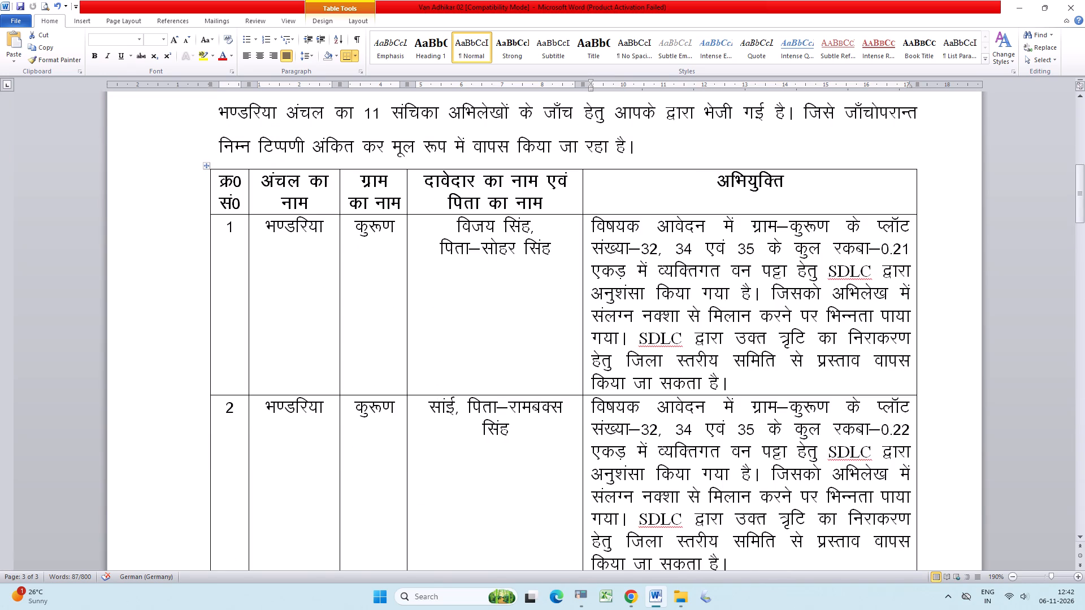
pyautogui.moveTo(589, 214); pyautogui.dragTo(612, 212)
pyautogui.moveTo(592, 221); pyautogui.dragTo(710, 399)
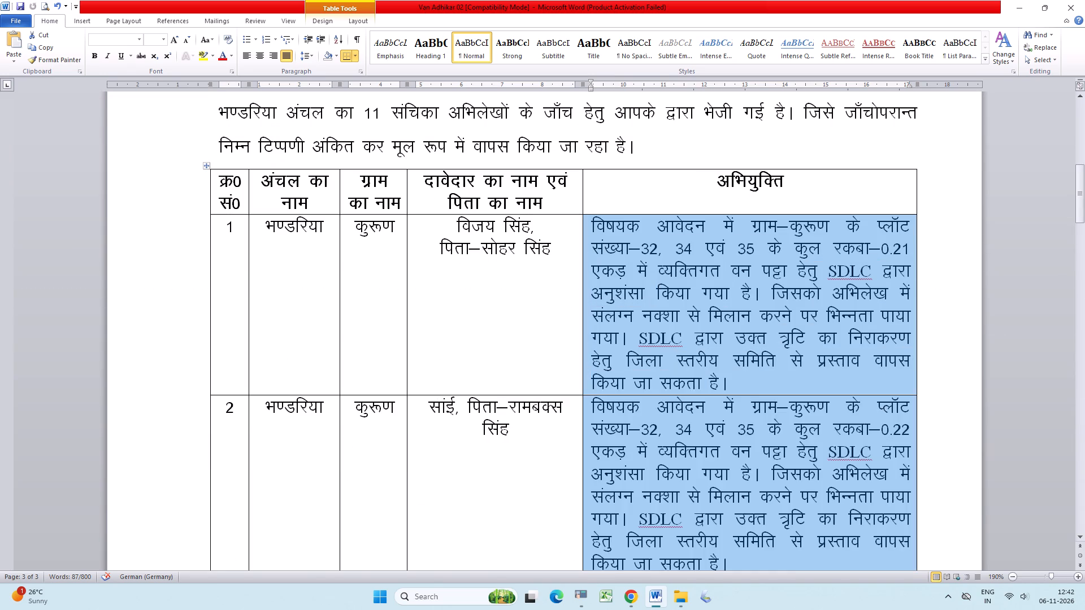
pyautogui.moveTo(710, 399); pyautogui.dragTo(748, 391)
pyautogui.rightClick(664, 311)
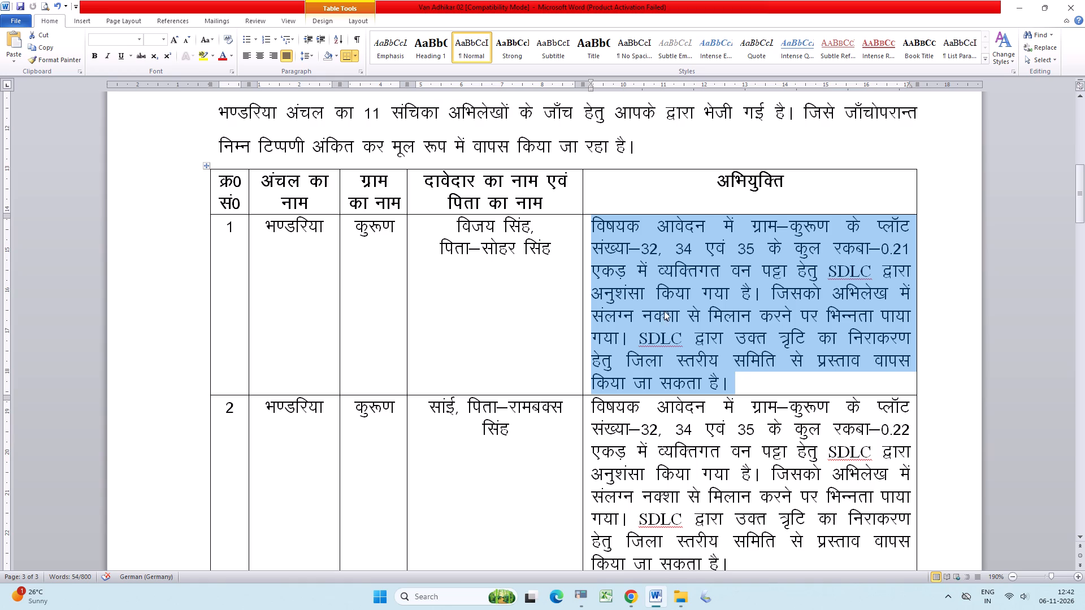
pyautogui.click(700, 330)
pyautogui.scroll(-5, 642, 438)
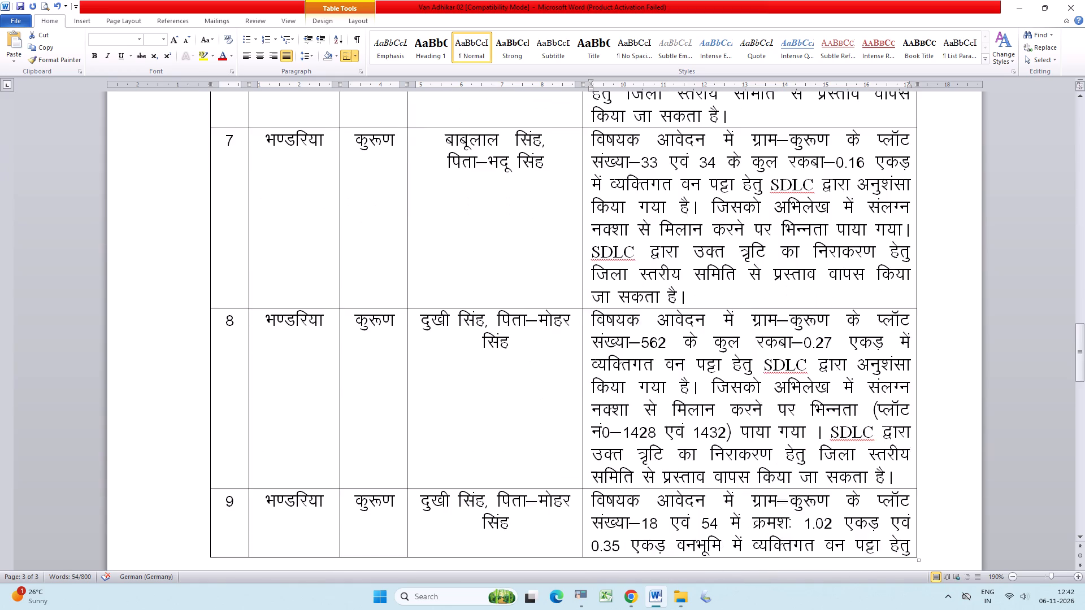
pyautogui.scroll(-4, 643, 425)
pyautogui.scroll(2, 658, 326)
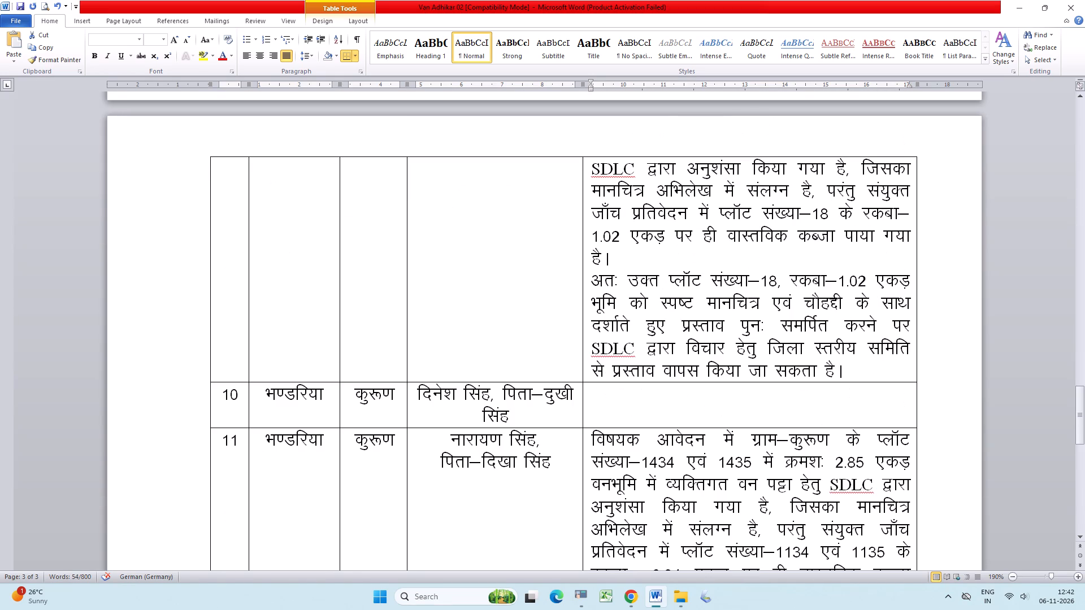
pyautogui.click(617, 402)
pyautogui.rightClick(617, 402)
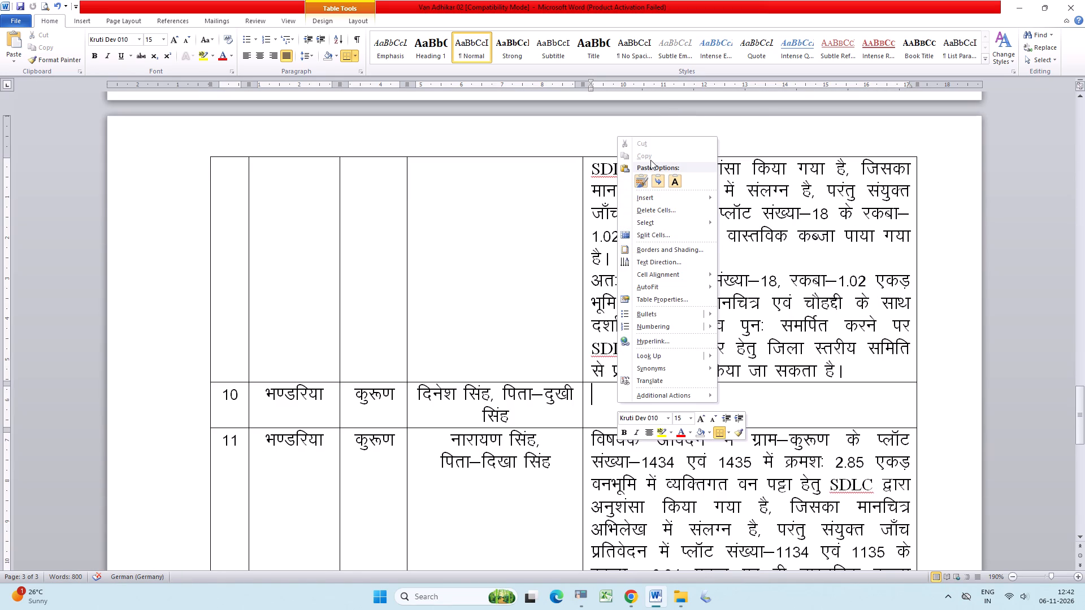
pyautogui.hotkey('ctrl', 'v')
pyautogui.click(596, 388)
pyautogui.hotkey('ctrl', 'v')
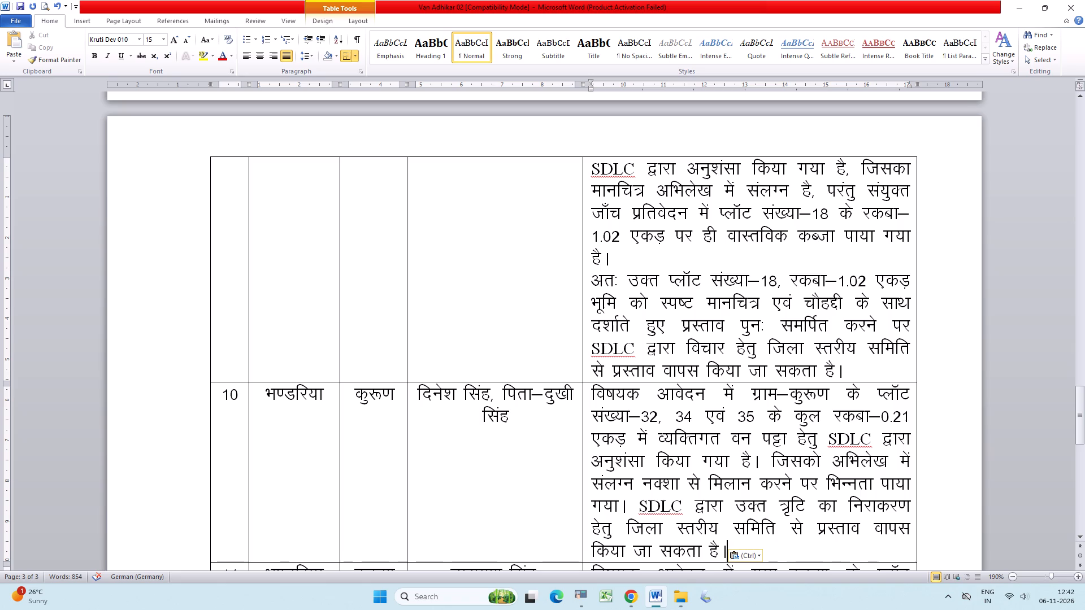
# In row 10's remark, set the plot numbers to 1428 एवं 1432 and the total area to 1.90 एकड़.
pyautogui.moveTo(643, 411); pyautogui.dragTo(713, 416)
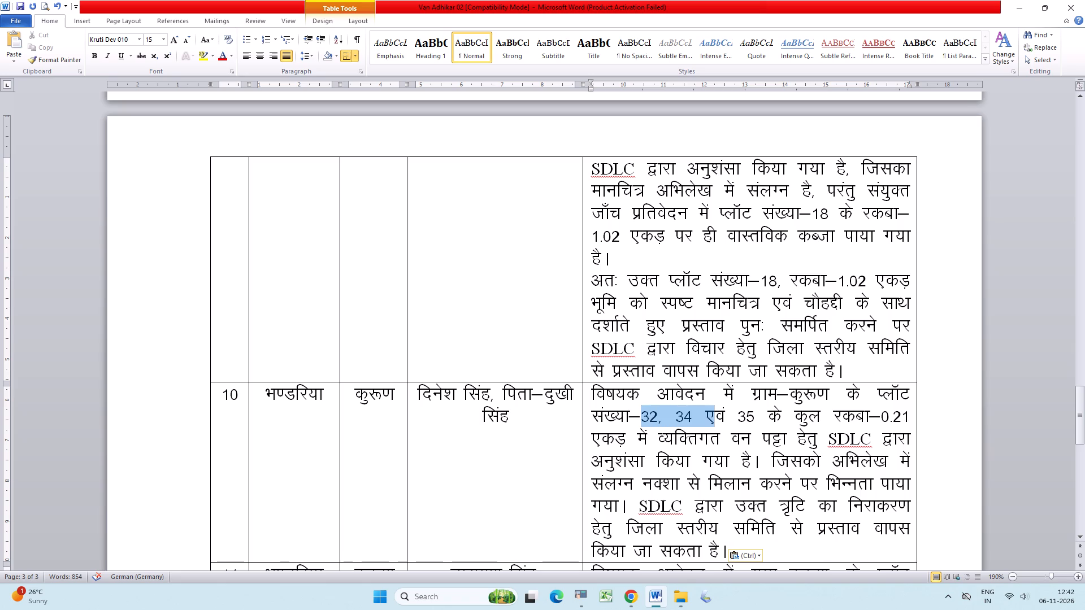
pyautogui.moveTo(713, 416); pyautogui.dragTo(709, 416)
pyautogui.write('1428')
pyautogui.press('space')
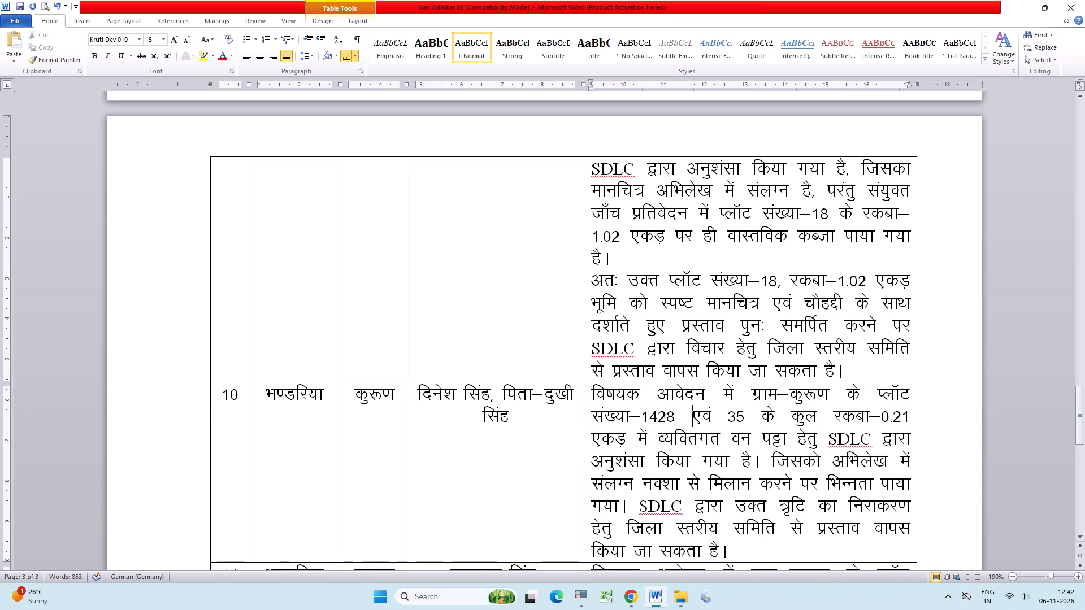
pyautogui.moveTo(730, 413); pyautogui.dragTo(746, 420)
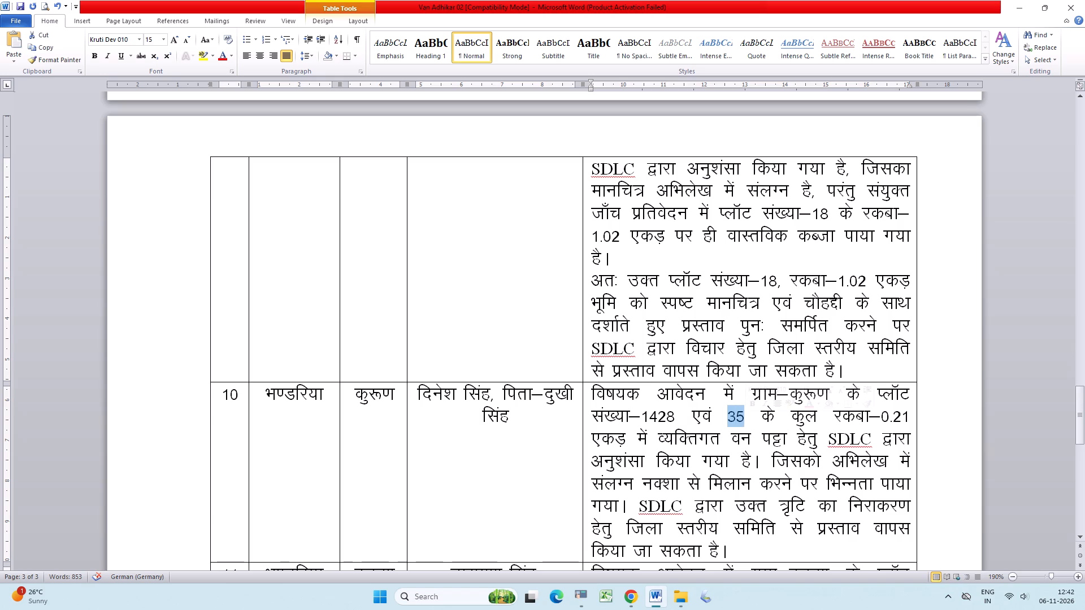
pyautogui.write('1432')
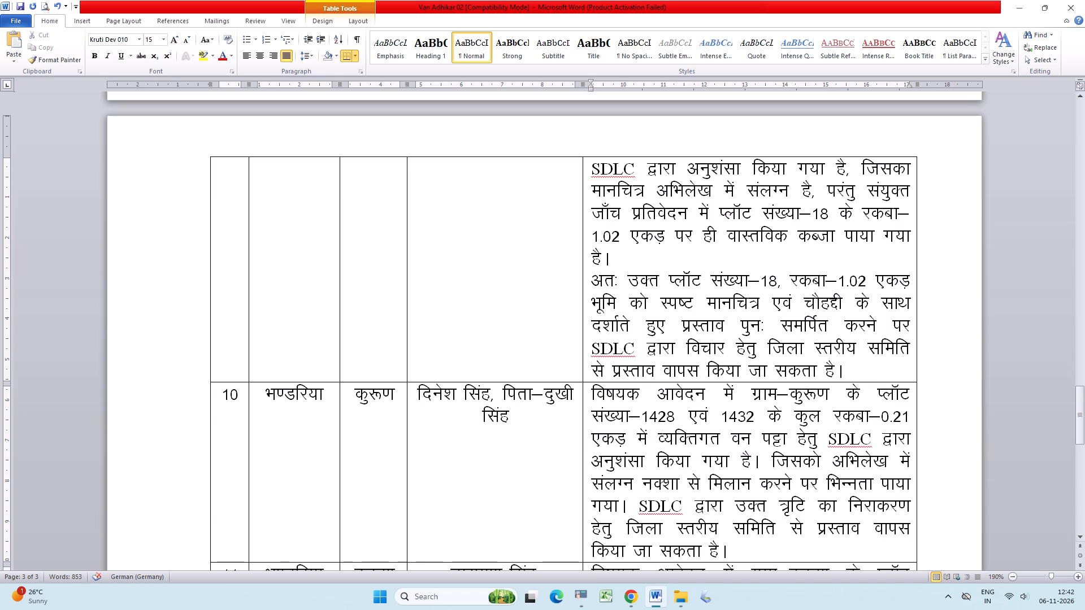
pyautogui.moveTo(882, 416); pyautogui.dragTo(905, 415)
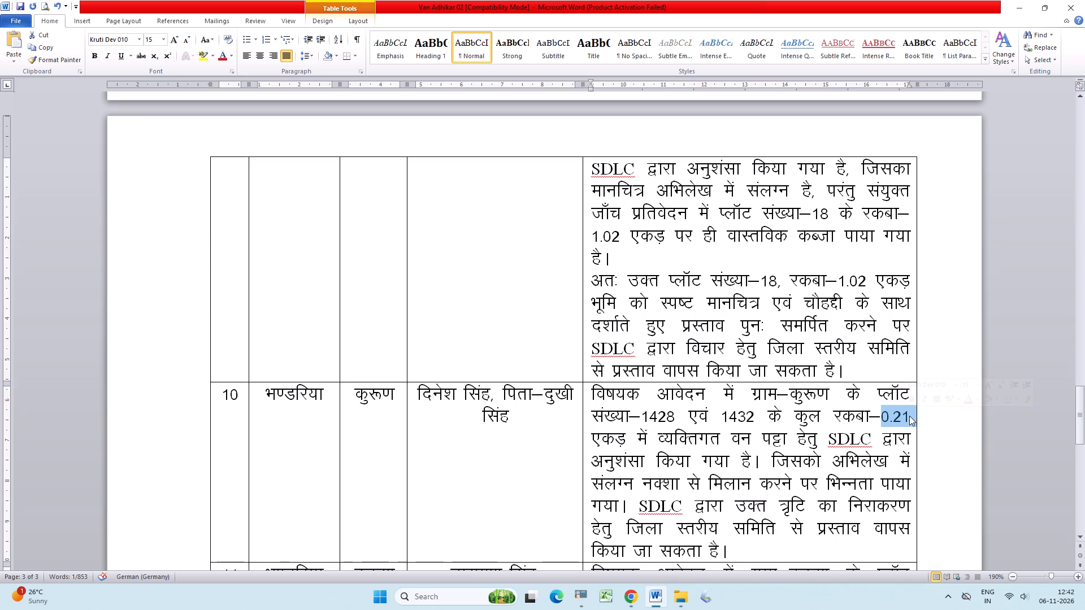
pyautogui.press('1')
pyautogui.press('-')
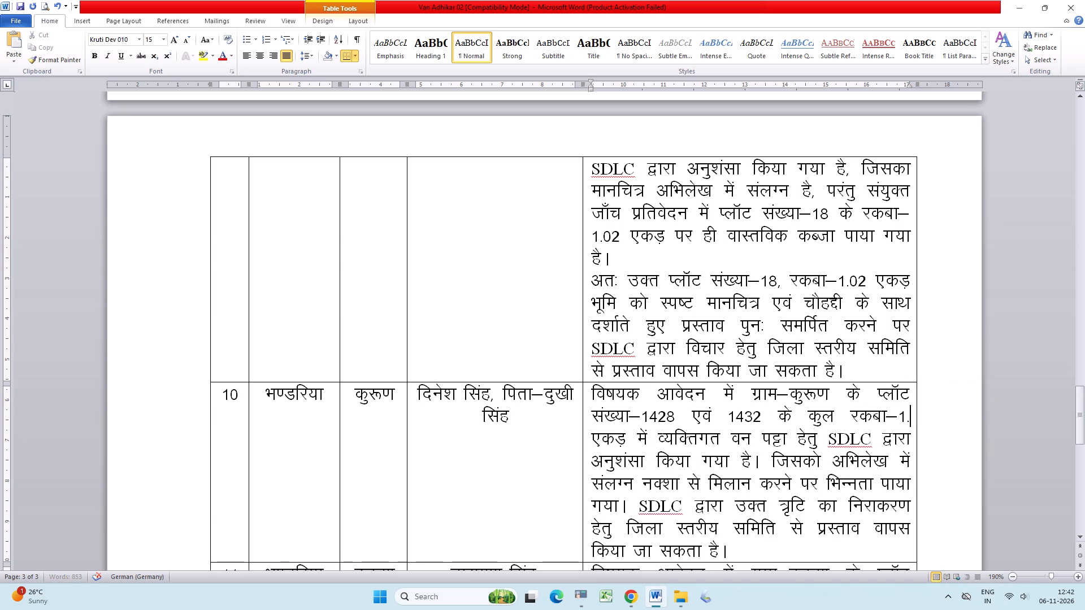
pyautogui.write('90')
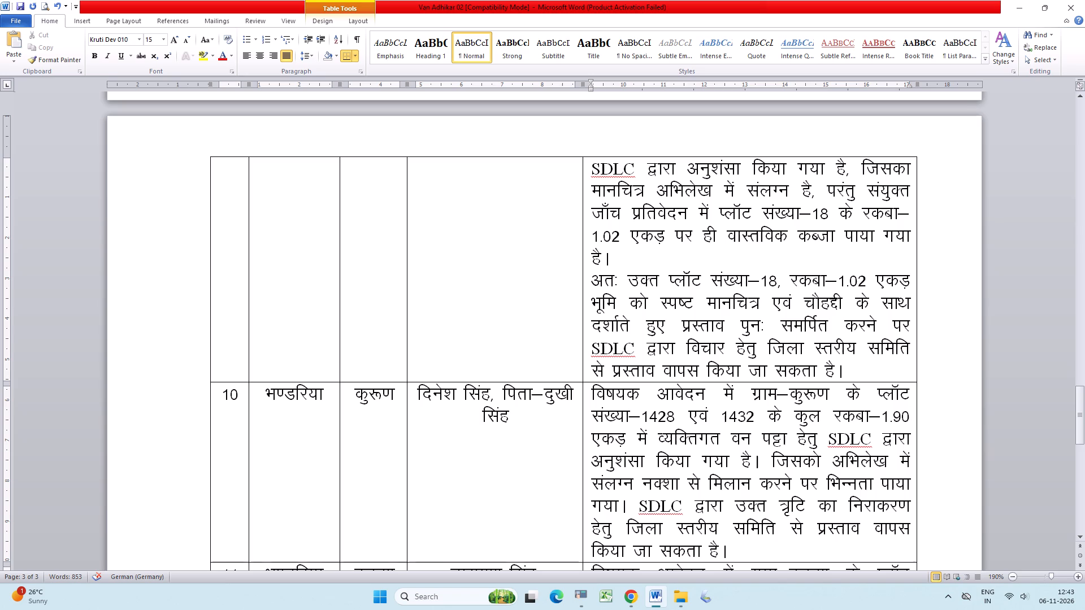
# Save the letter with row 10's completed remark.
pyautogui.scroll(-1, 756, 482)
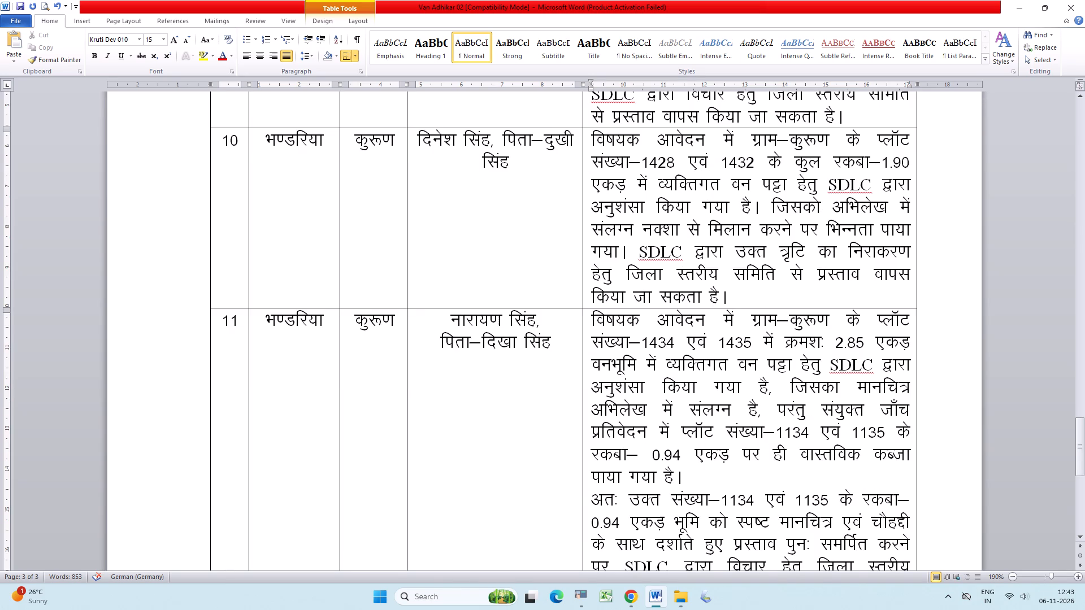
pyautogui.click(503, 236)
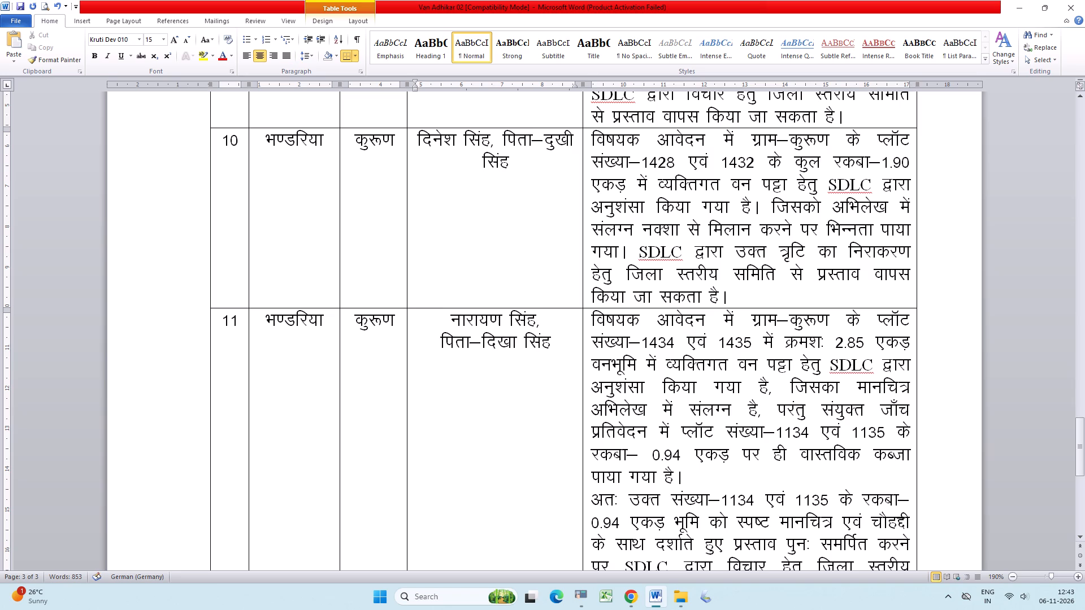
pyautogui.click(22, 7)
pyautogui.tripleClick(21, 7)
pyautogui.tripleClick(21, 7)
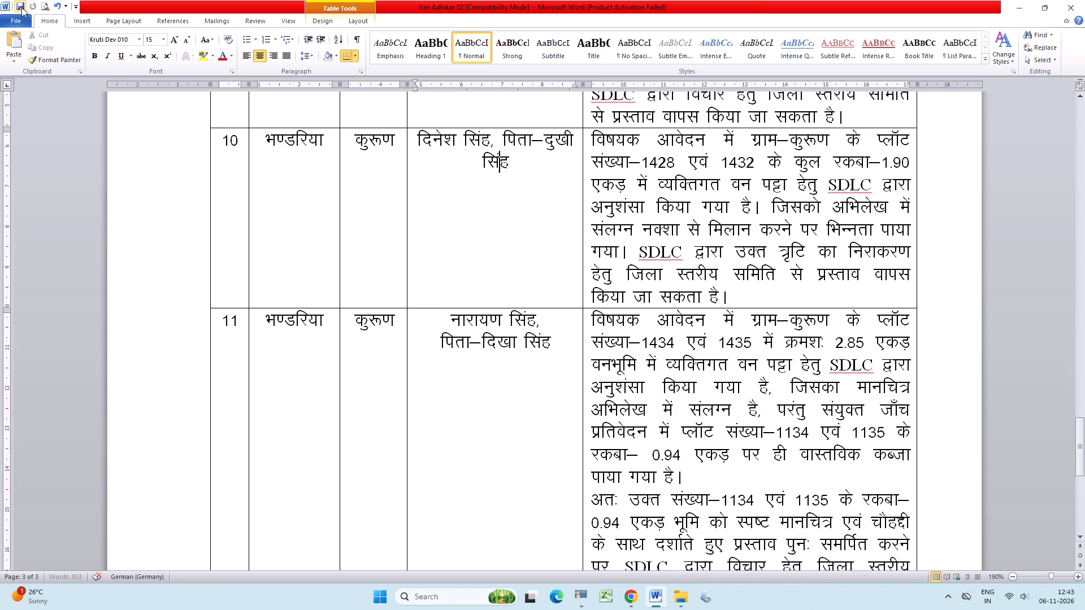
pyautogui.click(21, 7)
# Print one copy of the entire letter, one-sided, on the HP LaserJet M1005.
pyautogui.scroll(-2, 421, 449)
pyautogui.scroll(3, 452, 401)
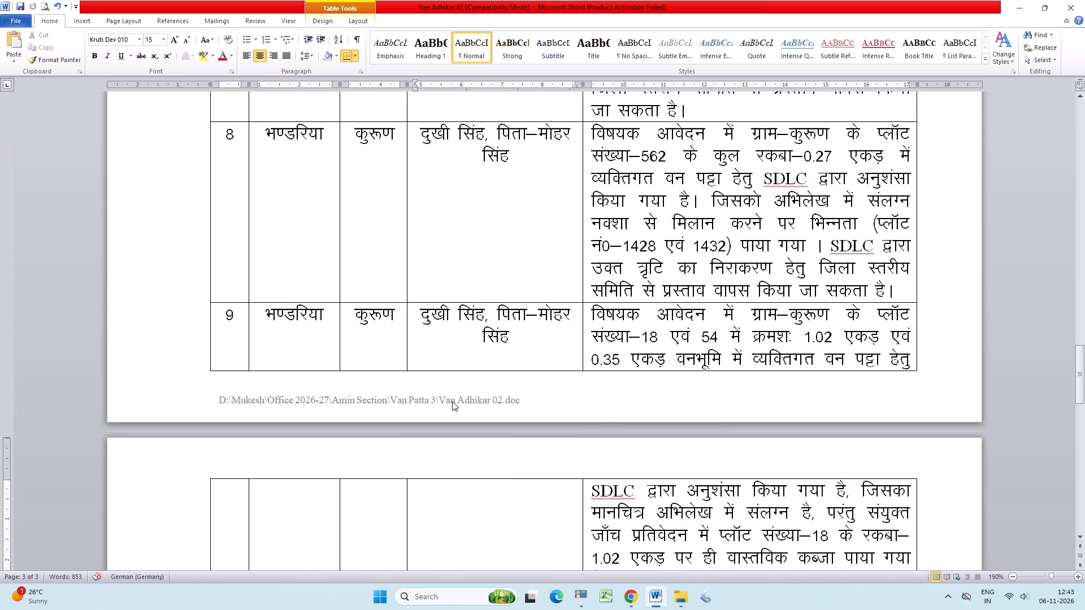
pyautogui.scroll(16, 452, 401)
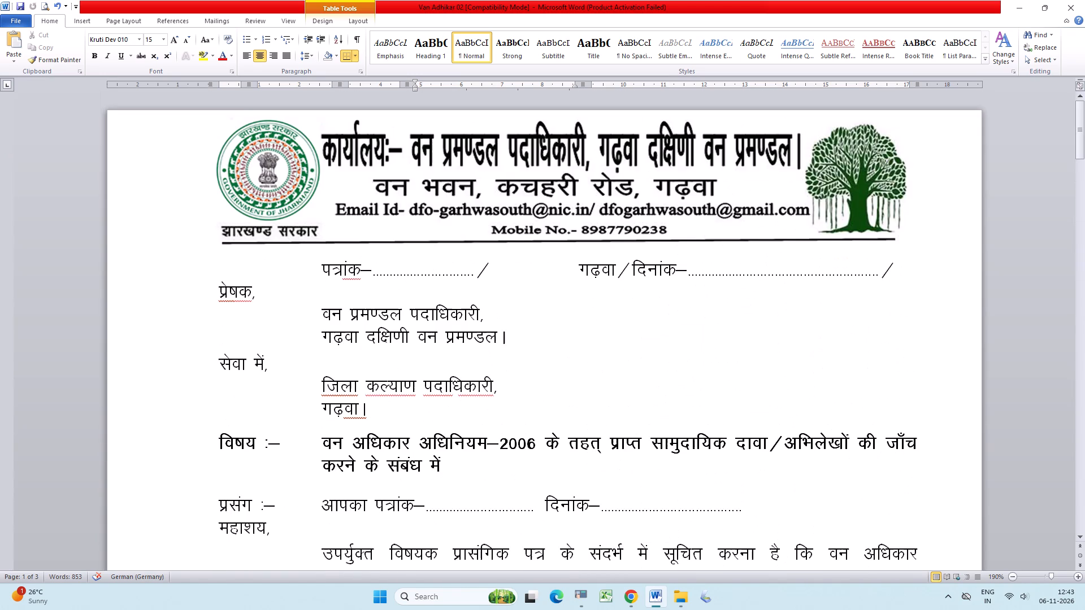
pyautogui.hotkey('ctrl', 'p')
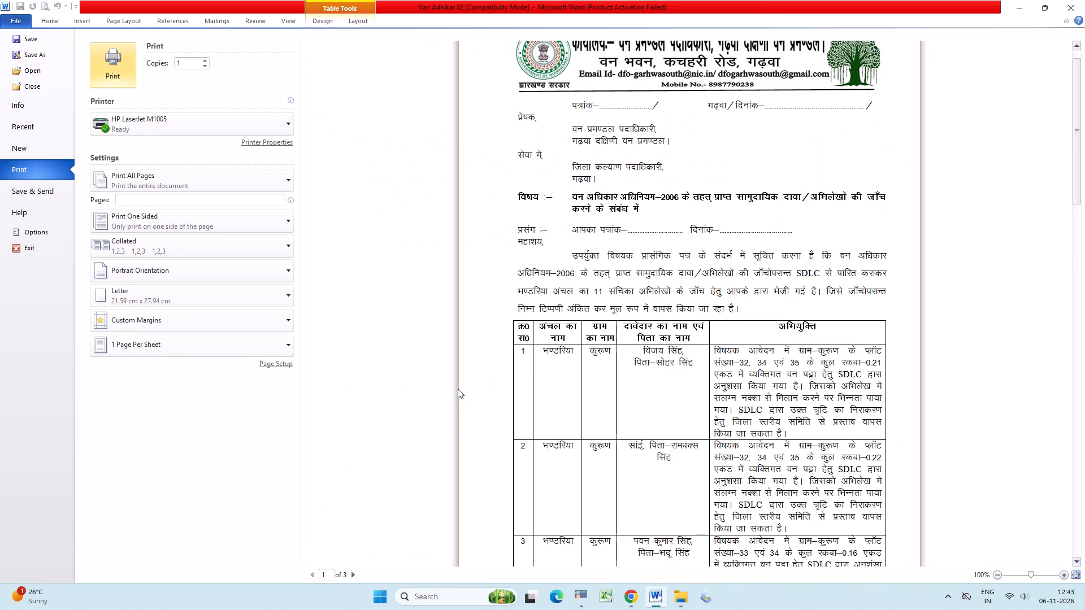
pyautogui.click(111, 64)
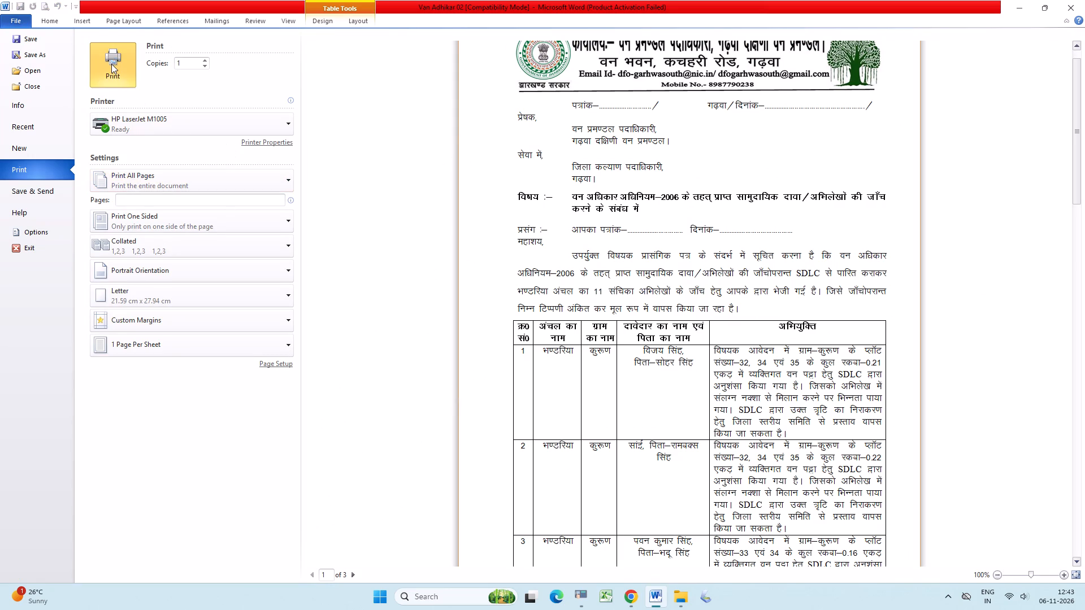
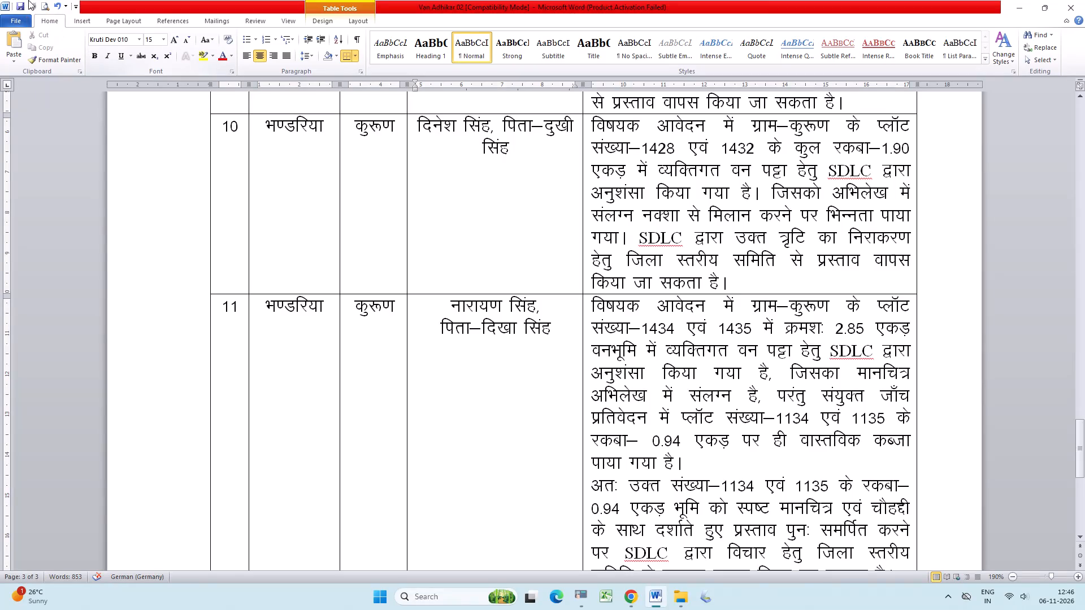
# Save the Van Adhikar 02 letter again after printing.
pyautogui.click(18, 5)
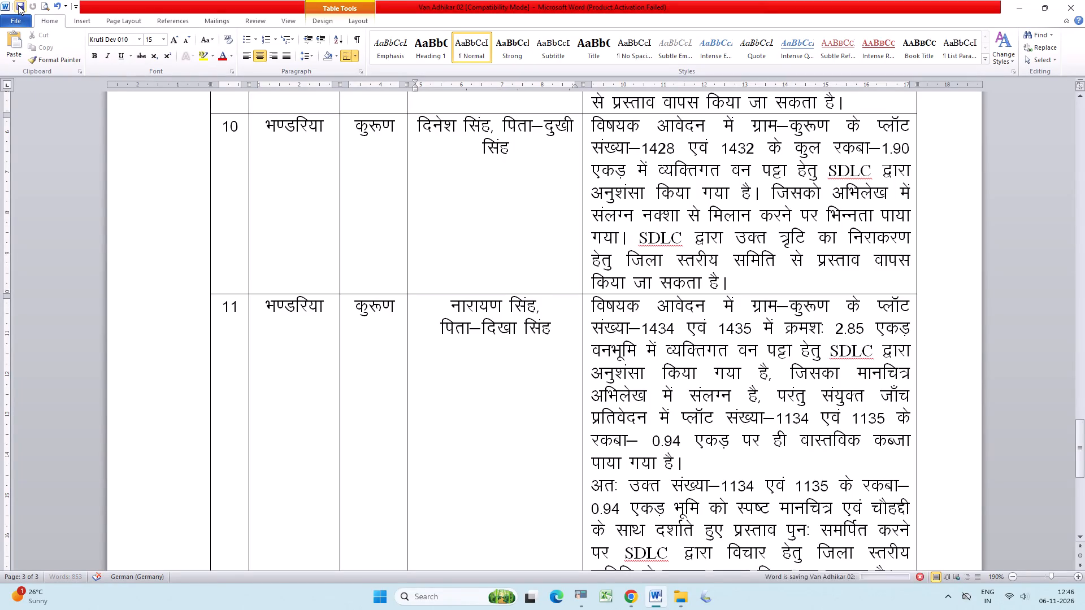
pyautogui.tripleClick(18, 5)
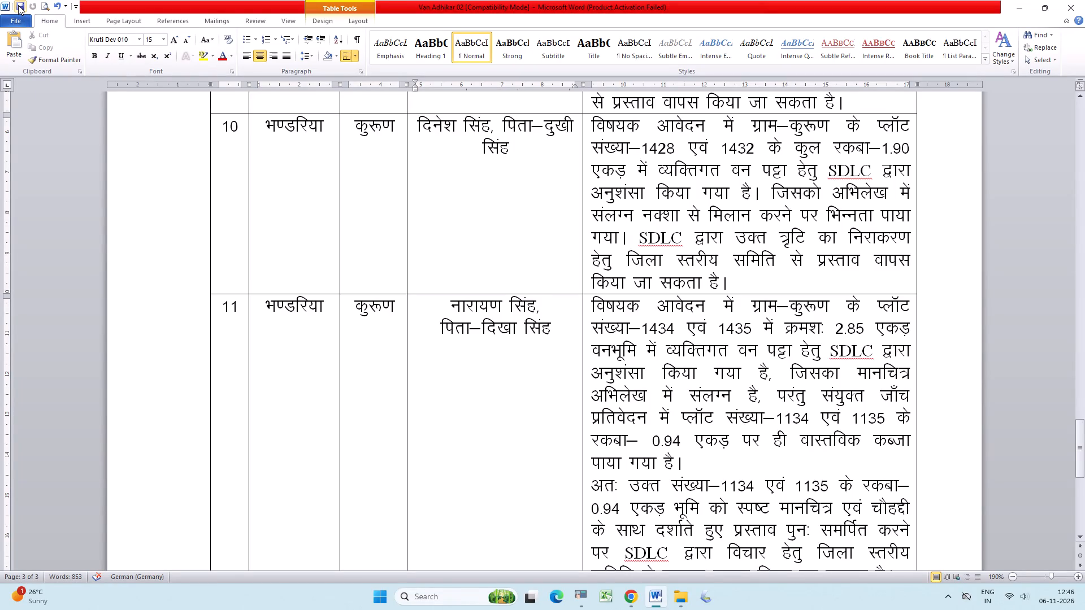
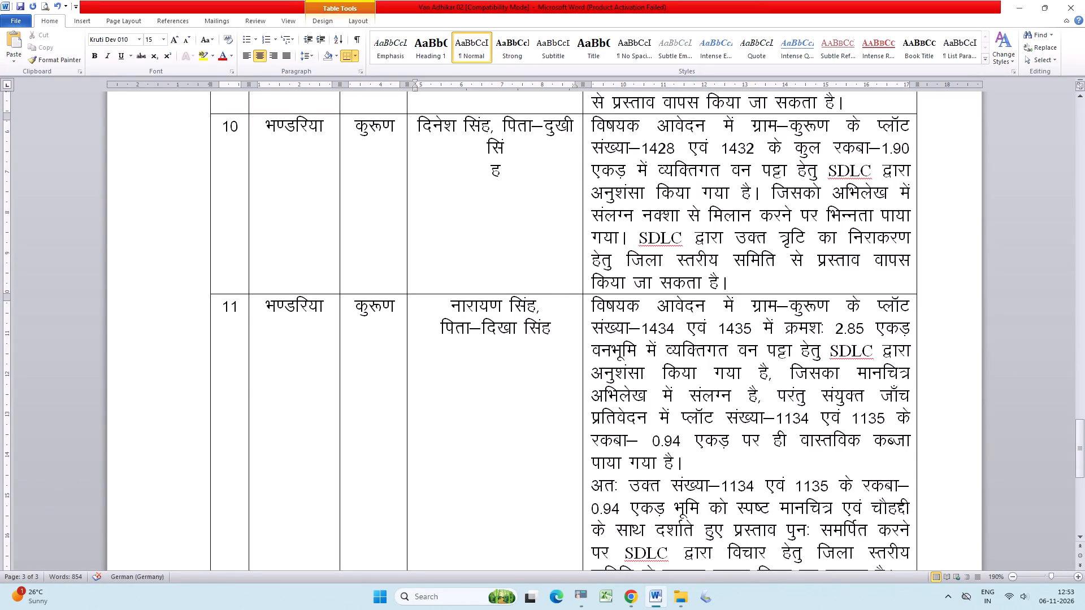
# Undo the line break that splits the applicant's name in row 10.
pyautogui.hotkey('ctrl', 'z')
# Insert a blank table row between rows 10 and 11.
pyautogui.click(752, 195)
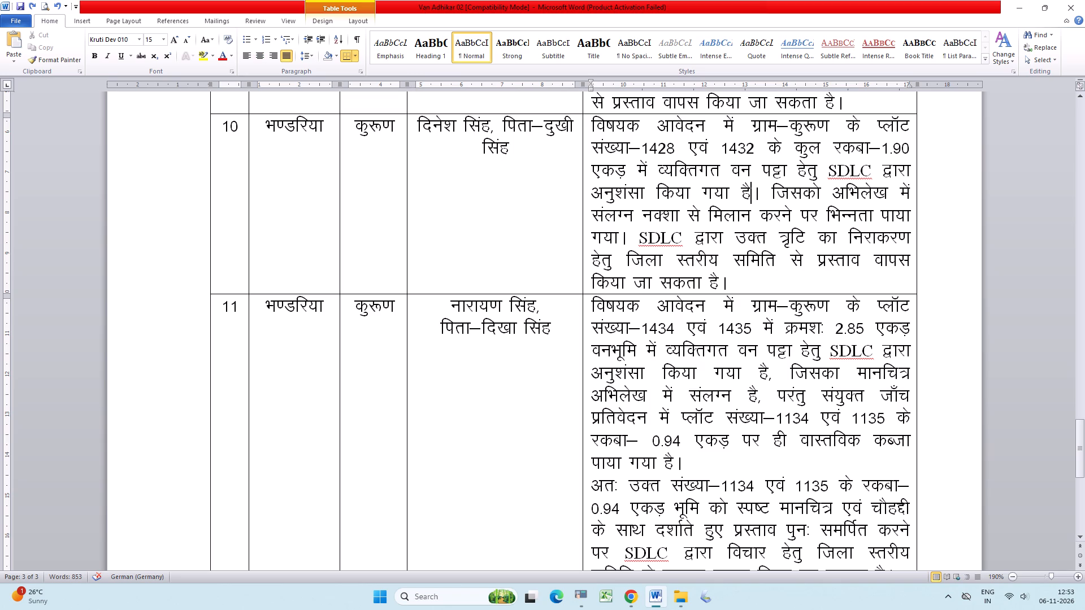
pyautogui.click(739, 286)
pyautogui.click(921, 123)
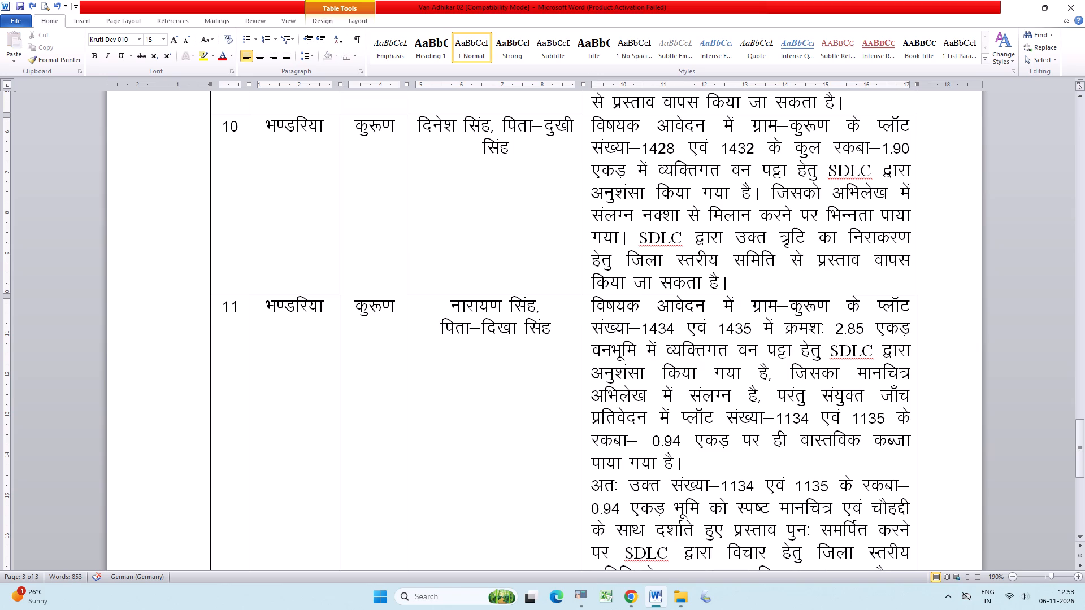
pyautogui.press('Return')
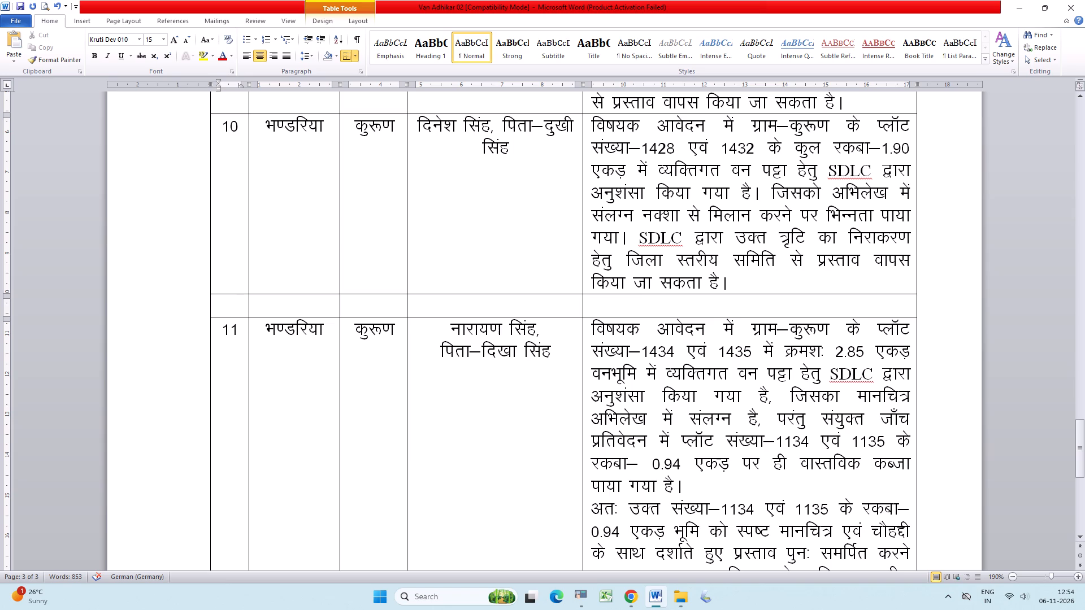
# Move row 10's village, applicant and remarks entries for plots 1428 and 1432 into the blank row below, leaving the serial number.
pyautogui.moveTo(264, 124); pyautogui.dragTo(501, 125)
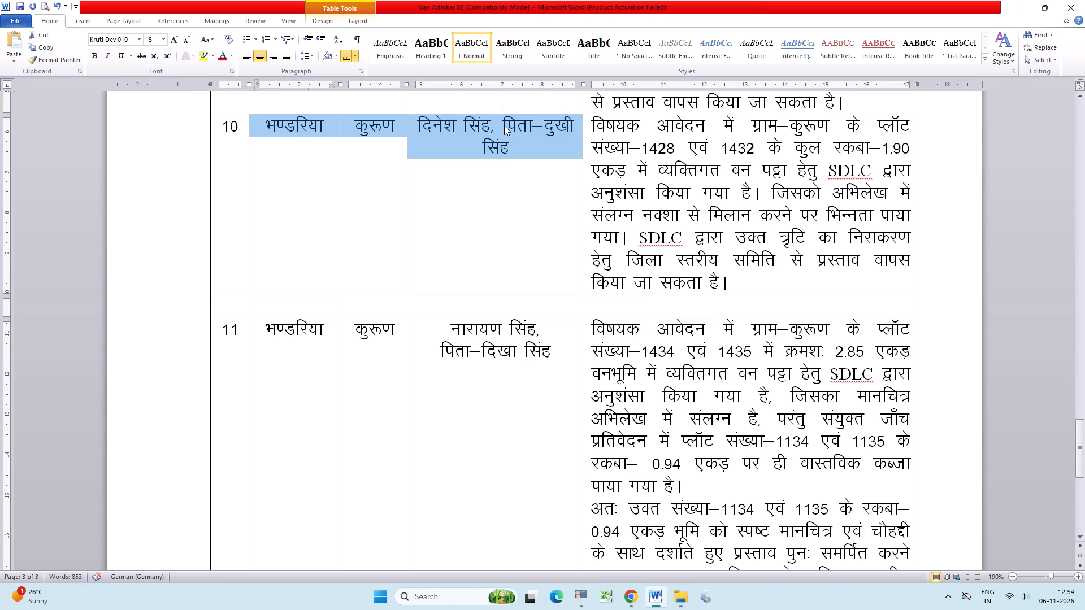
pyautogui.click(504, 125)
pyautogui.moveTo(222, 129); pyautogui.dragTo(678, 185)
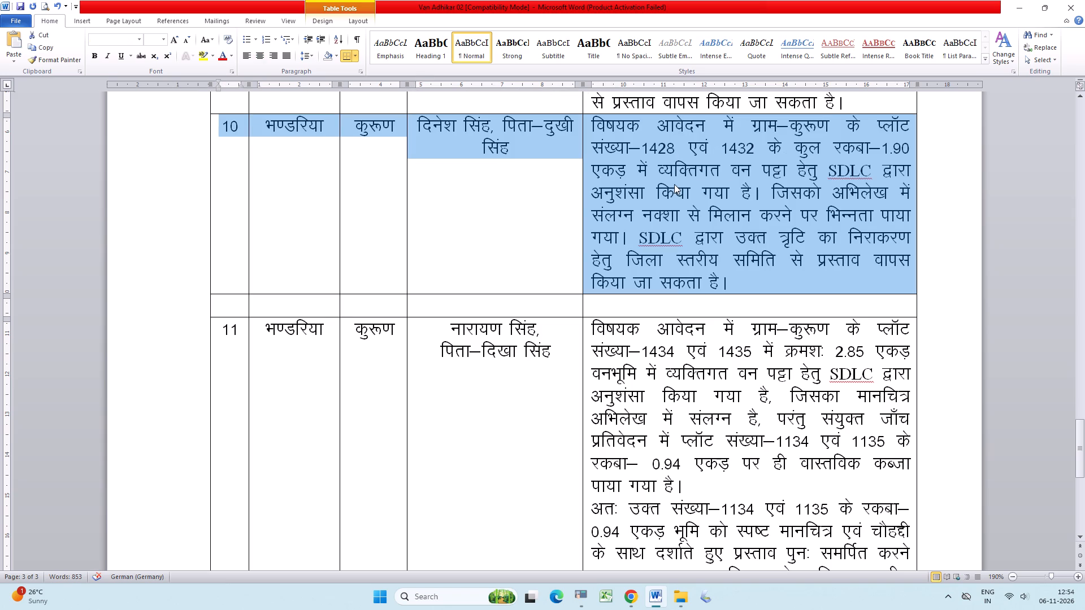
pyautogui.click(453, 194)
pyautogui.moveTo(264, 121); pyautogui.dragTo(406, 136)
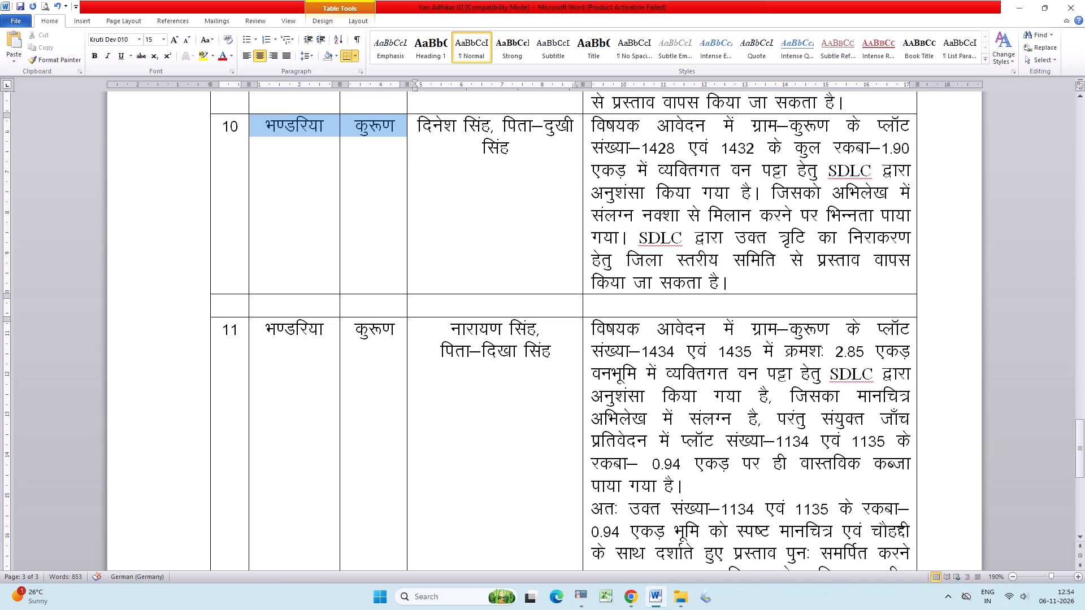
pyautogui.moveTo(406, 136); pyautogui.dragTo(765, 176)
pyautogui.hotkey('ctrl', 'c')
pyautogui.hotkey('ctrl', 'x')
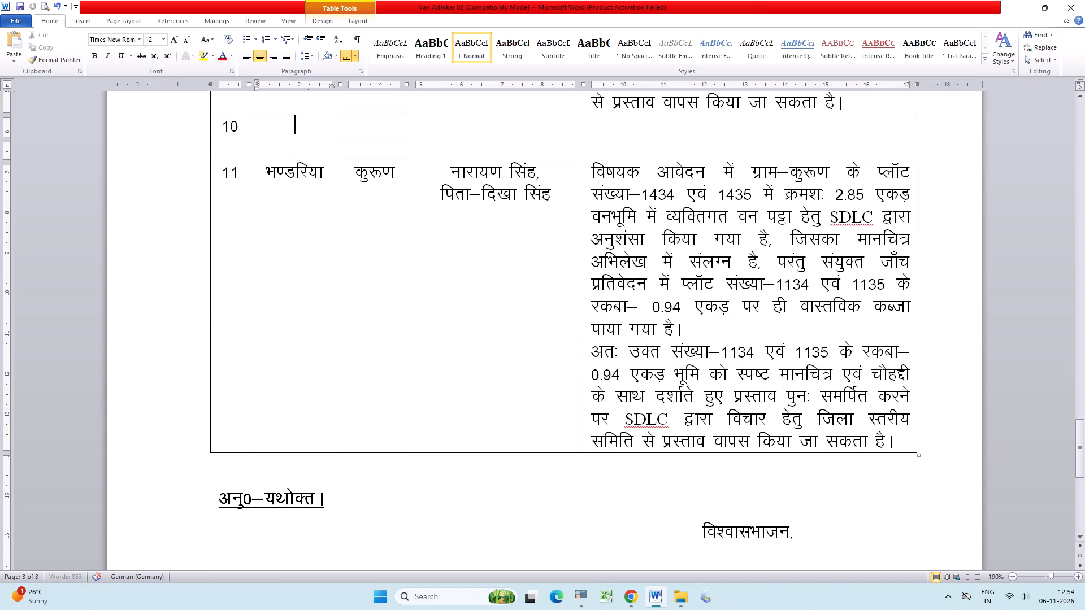
pyautogui.click(294, 150)
pyautogui.hotkey('ctrl', 'v')
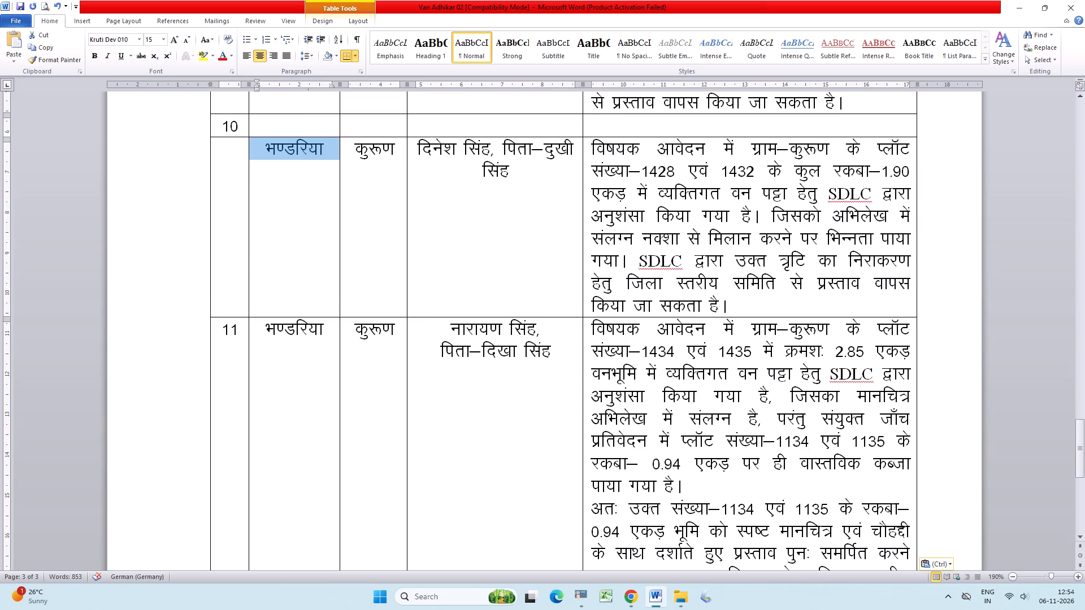
# Move row 9's village, applicant and remarks entries for plots 18 and 54 into the emptied row 10.
pyautogui.scroll(1, 463, 259)
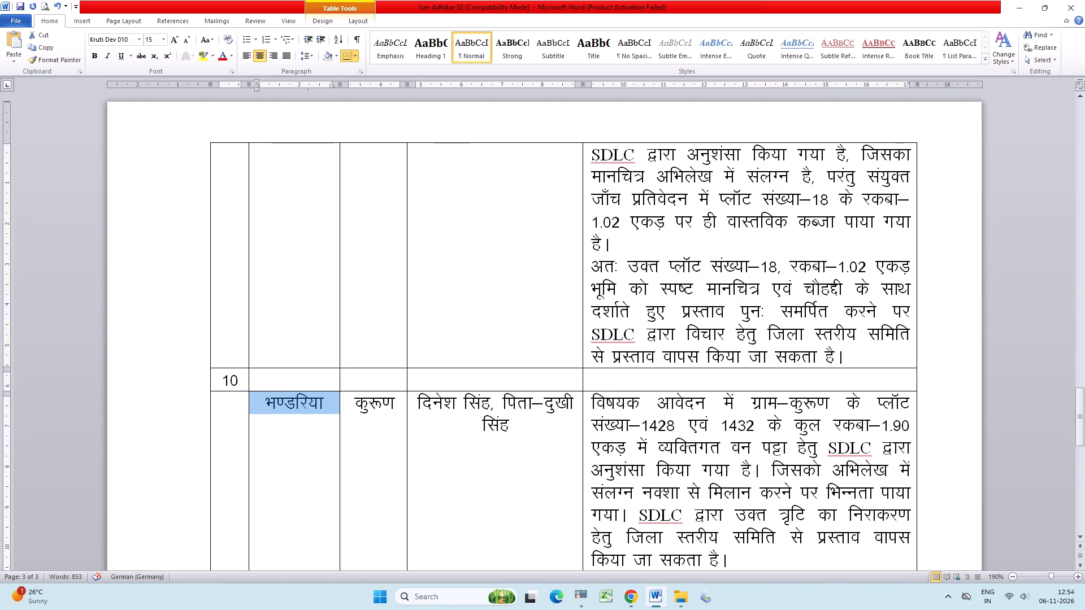
pyautogui.click(470, 377)
pyautogui.click(331, 379)
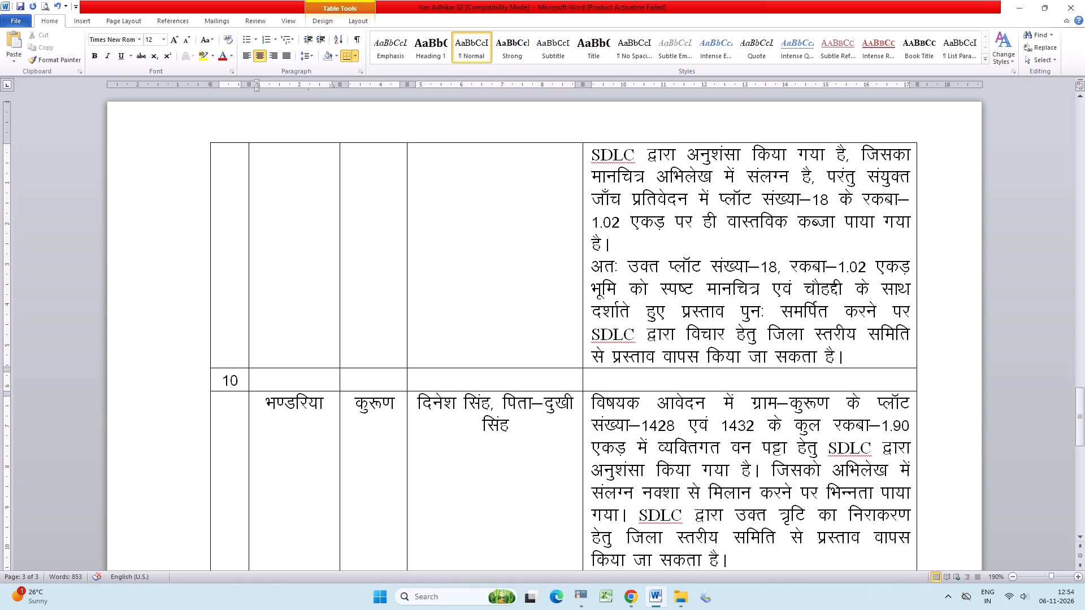
pyautogui.scroll(1, 588, 274)
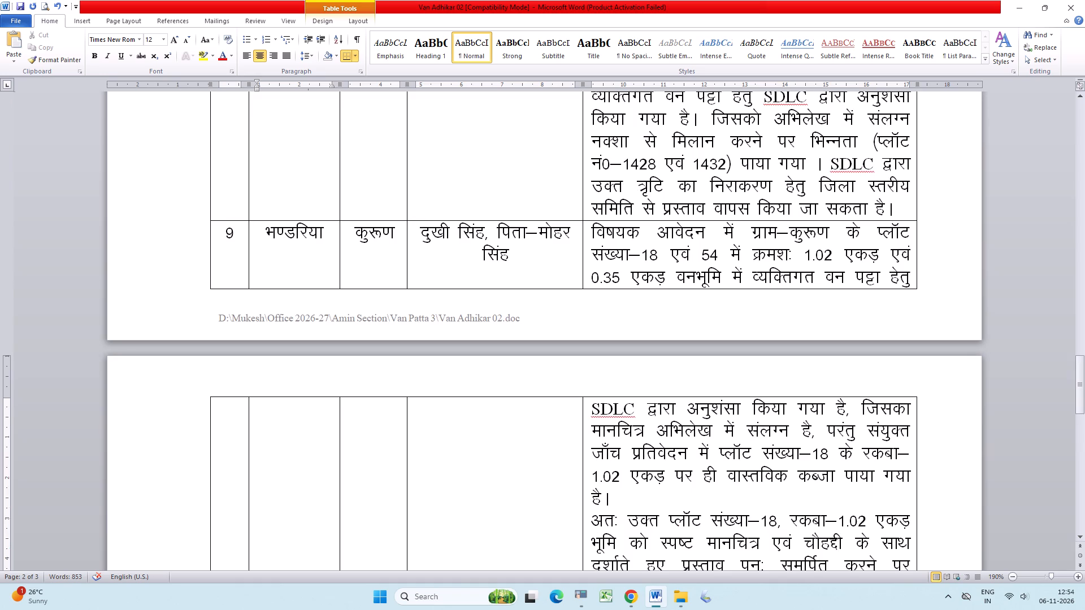
pyautogui.moveTo(263, 229); pyautogui.dragTo(709, 384)
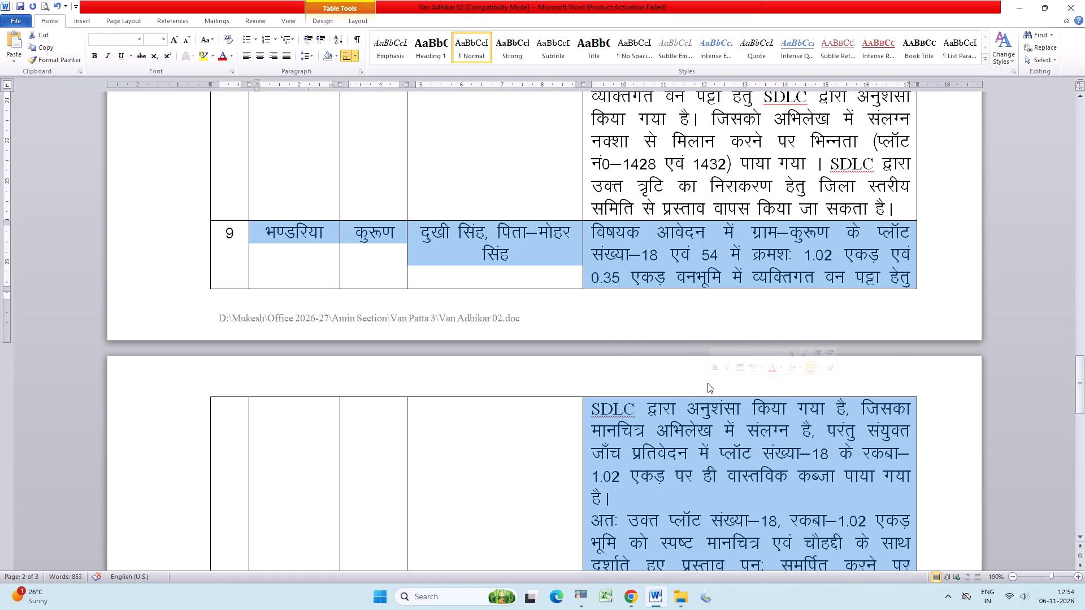
pyautogui.scroll(-1, 739, 446)
pyautogui.hotkey('ctrl', 'x')
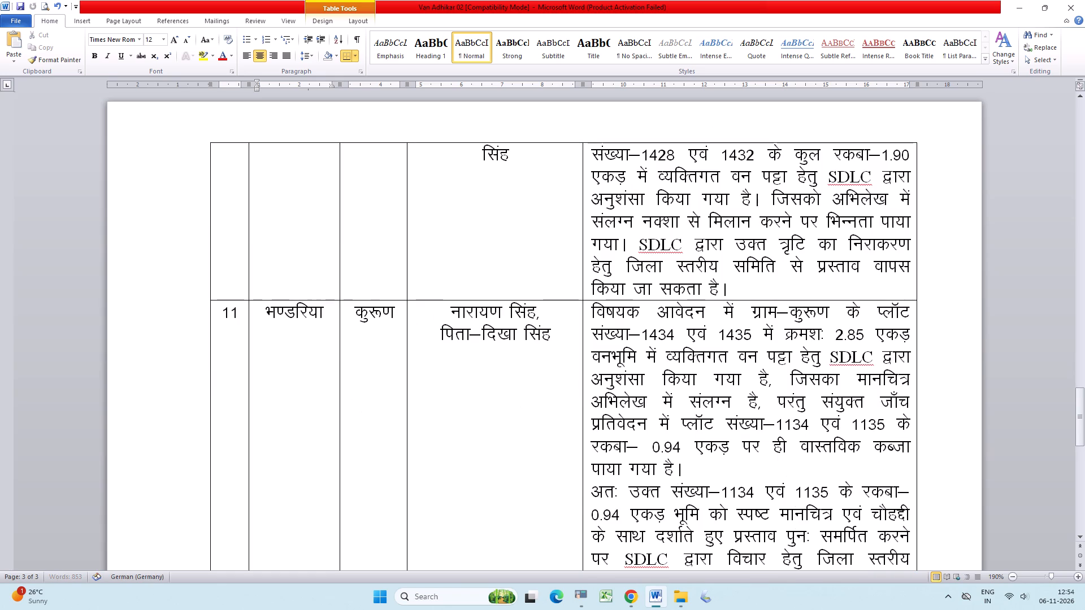
pyautogui.scroll(1, 411, 301)
pyautogui.click(299, 258)
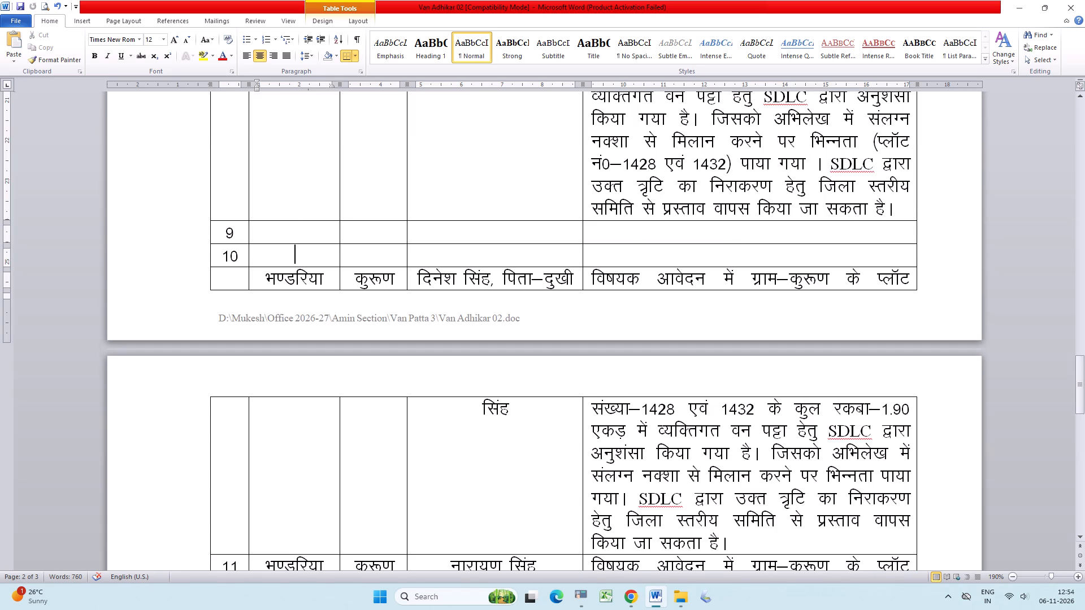
pyautogui.hotkey('ctrl', 'v')
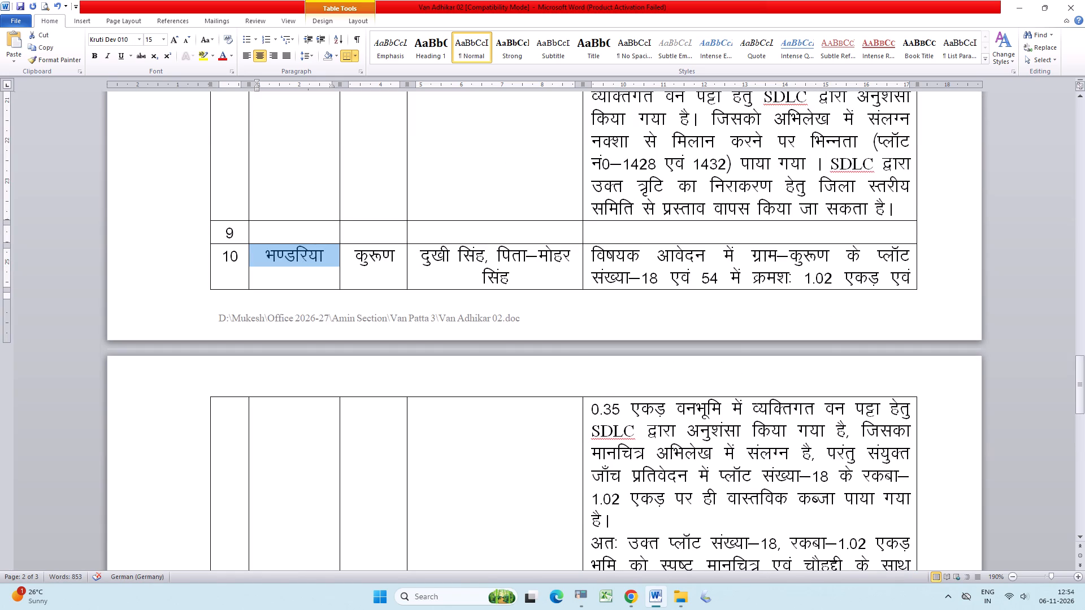
# Move the entries for plots 1428 and 1432 from the unnumbered row into the emptied row 9.
pyautogui.scroll(-1, 580, 387)
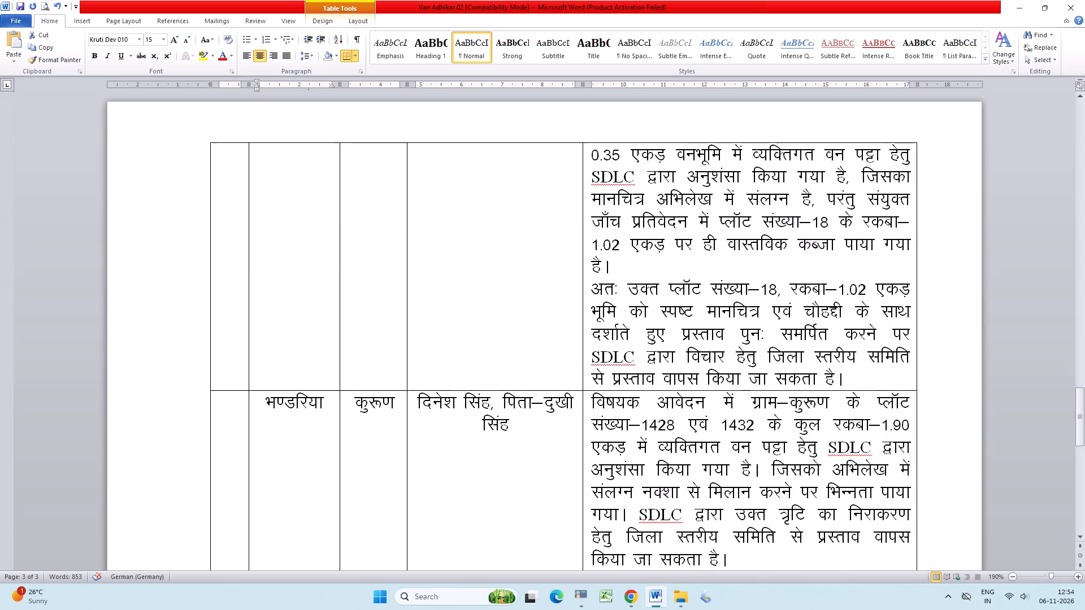
pyautogui.scroll(-1, 578, 394)
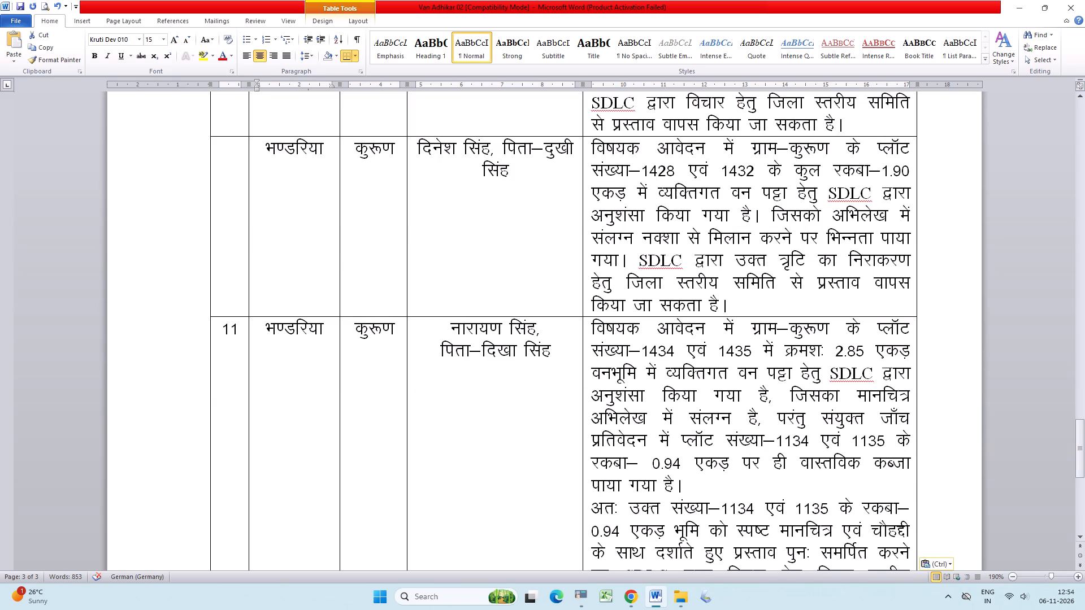
pyautogui.moveTo(264, 147); pyautogui.dragTo(656, 257)
pyautogui.hotkey('ctrl', 'x')
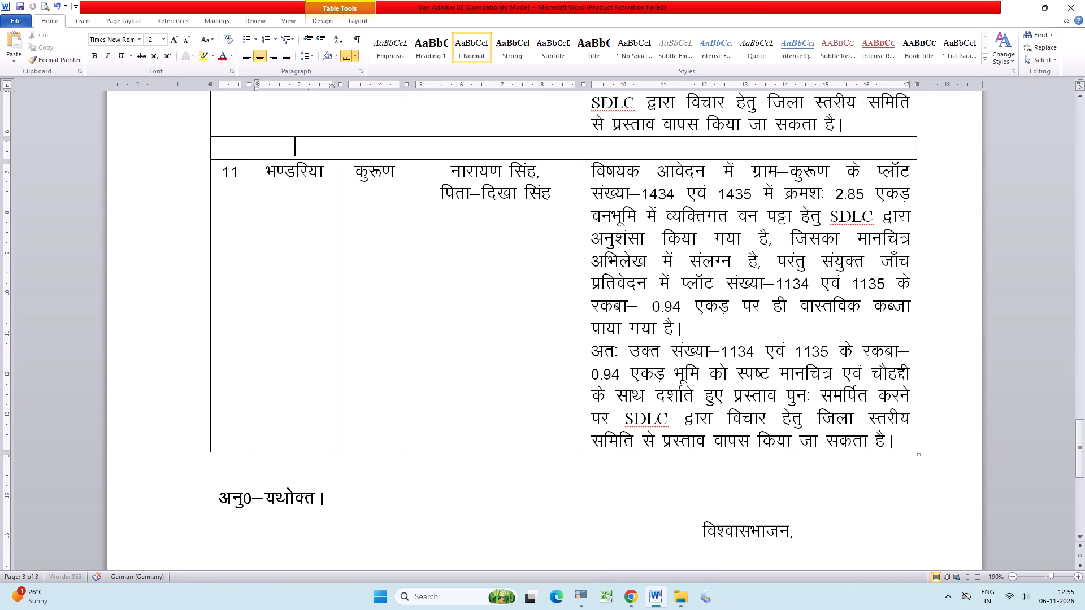
pyautogui.scroll(1, 514, 299)
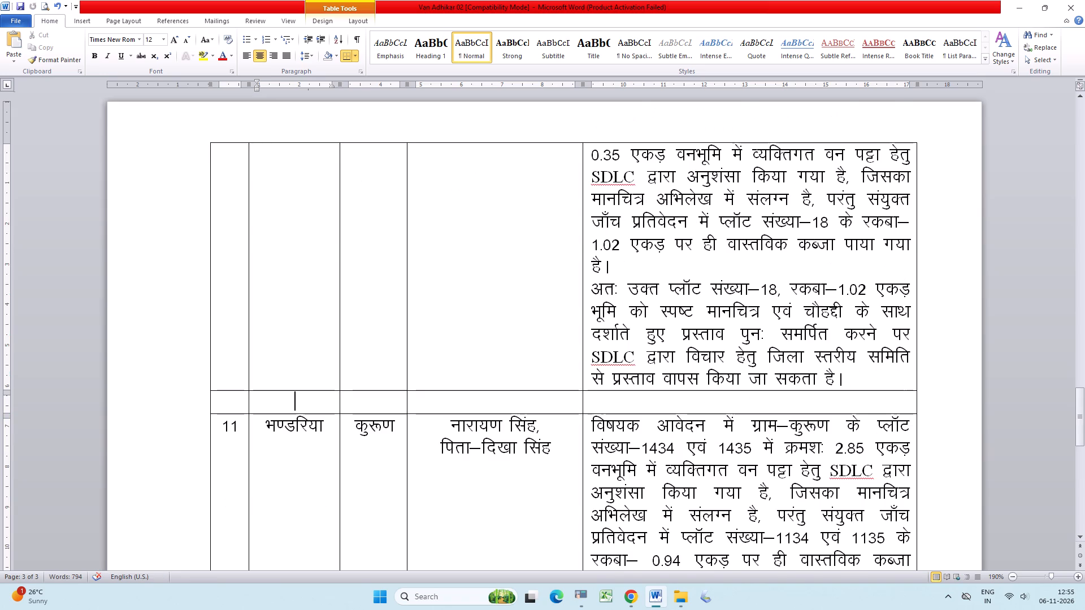
pyautogui.scroll(1, 514, 299)
pyautogui.click(275, 230)
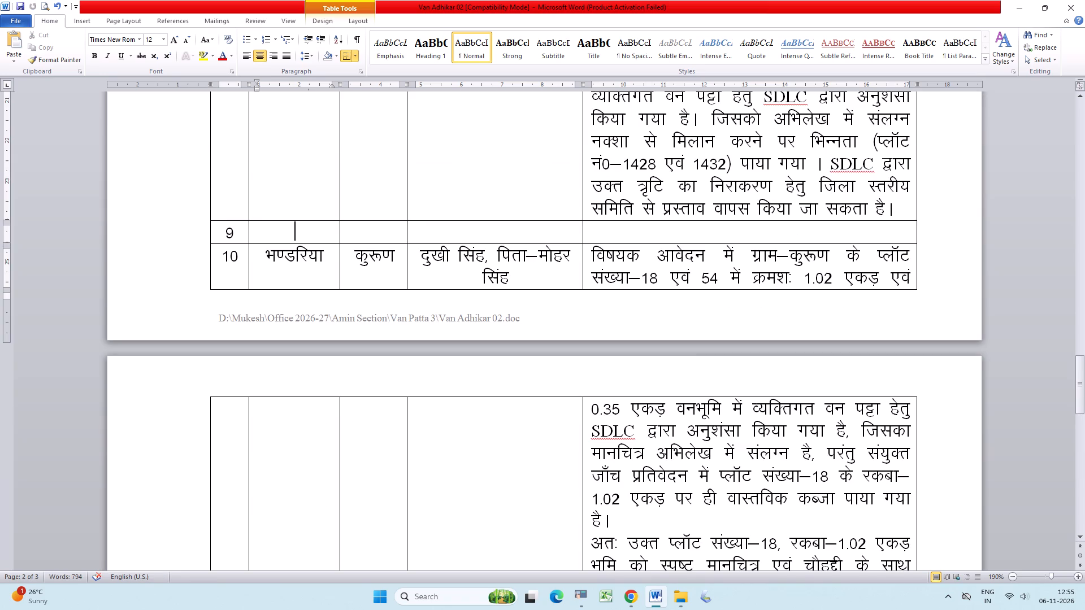
pyautogui.hotkey('ctrl', 'v')
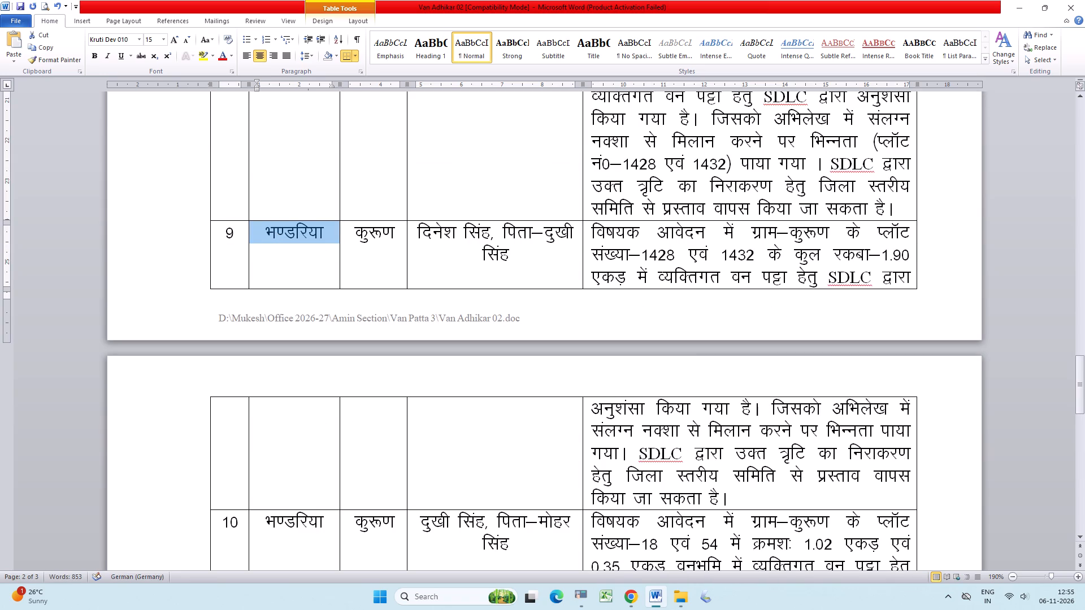
# Delete the leftover blank row between rows 10 and 11.
pyautogui.scroll(-2, 335, 476)
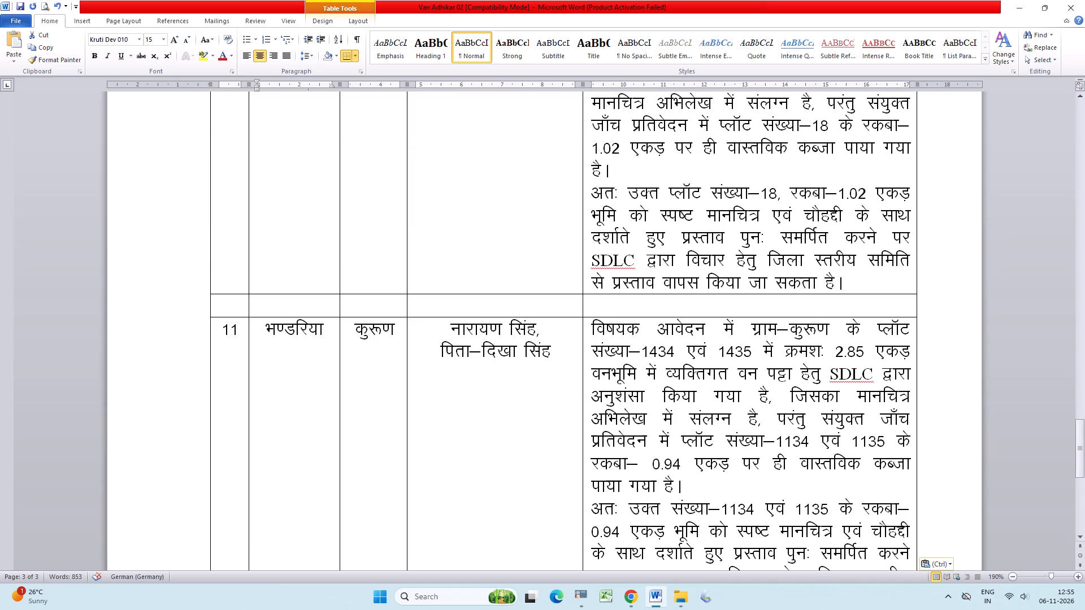
pyautogui.moveTo(245, 301); pyautogui.dragTo(670, 310)
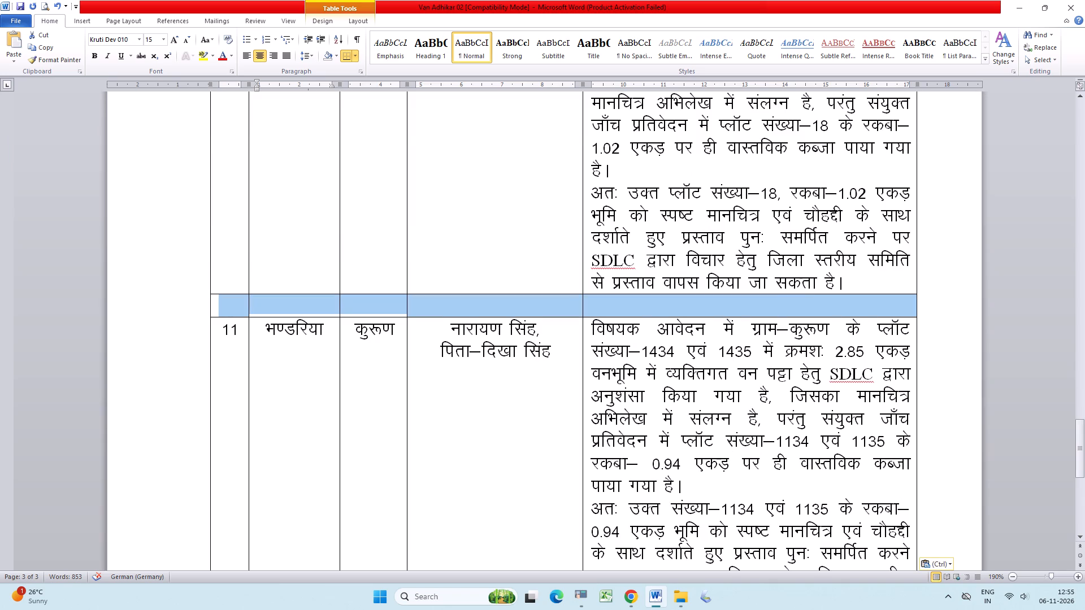
pyautogui.moveTo(670, 310); pyautogui.dragTo(747, 310)
pyautogui.press('BackSpace')
pyautogui.press('Return')
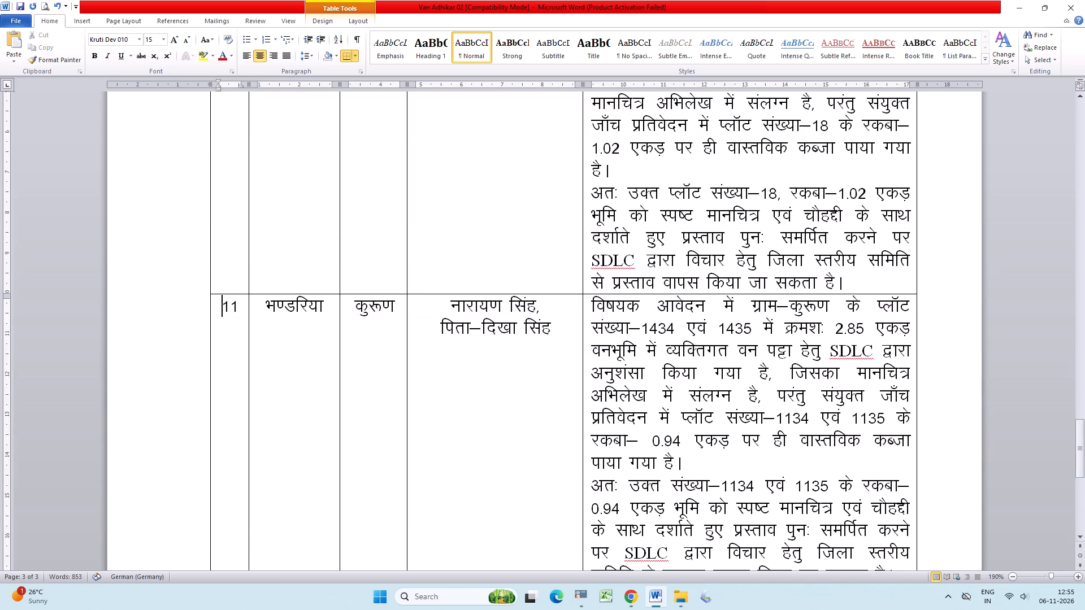
# Save the Van Adhikar 02 letter with the reordered rows.
pyautogui.hotkey('ctrl', 's')
pyautogui.hotkey('ctrl', 's')
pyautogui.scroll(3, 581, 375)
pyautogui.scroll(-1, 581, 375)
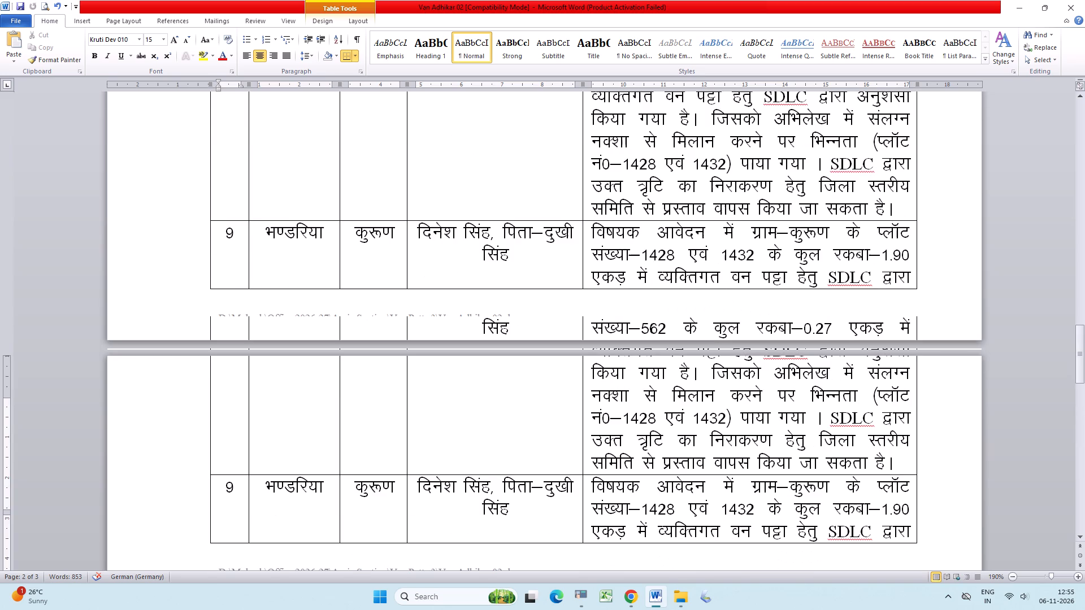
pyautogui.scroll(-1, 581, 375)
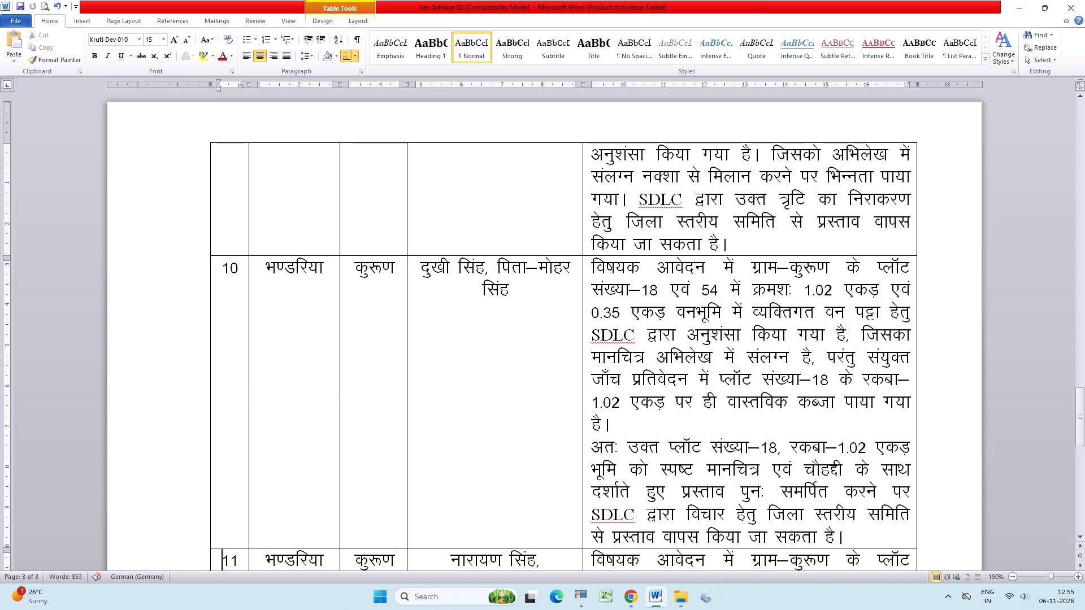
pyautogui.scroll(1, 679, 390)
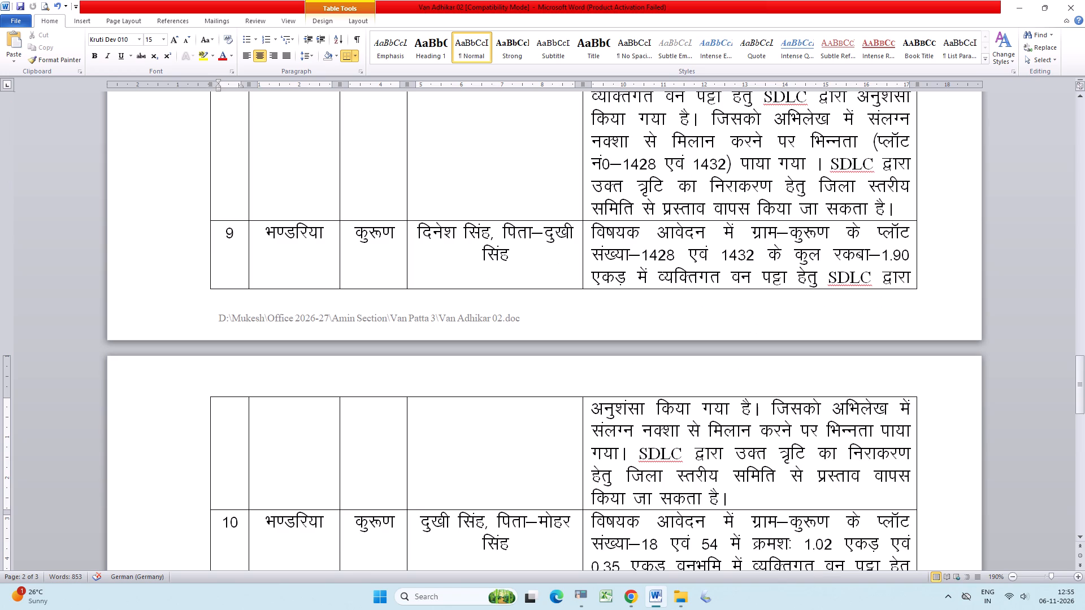
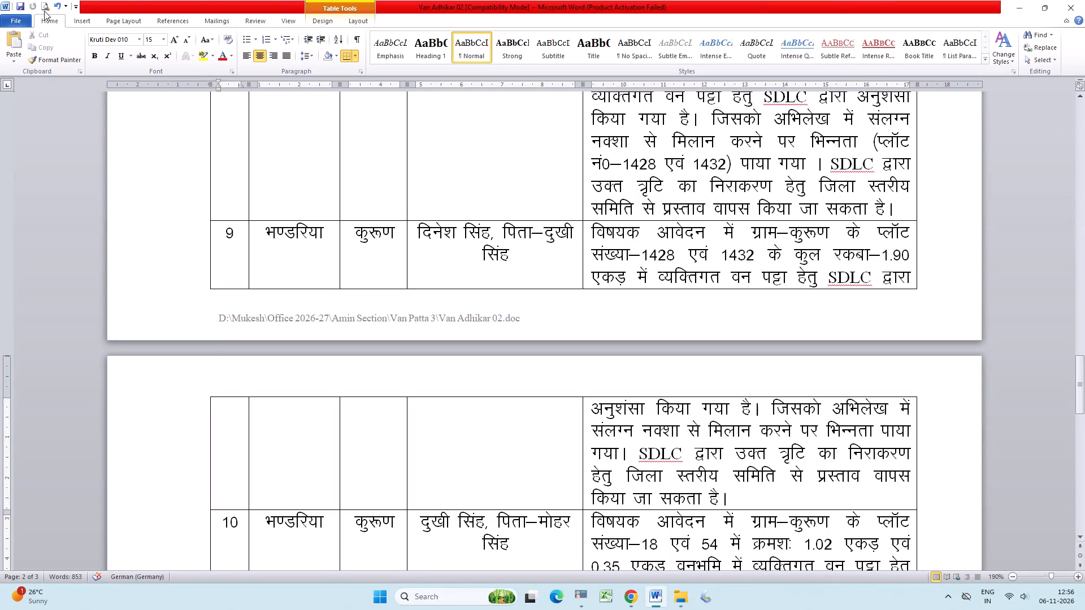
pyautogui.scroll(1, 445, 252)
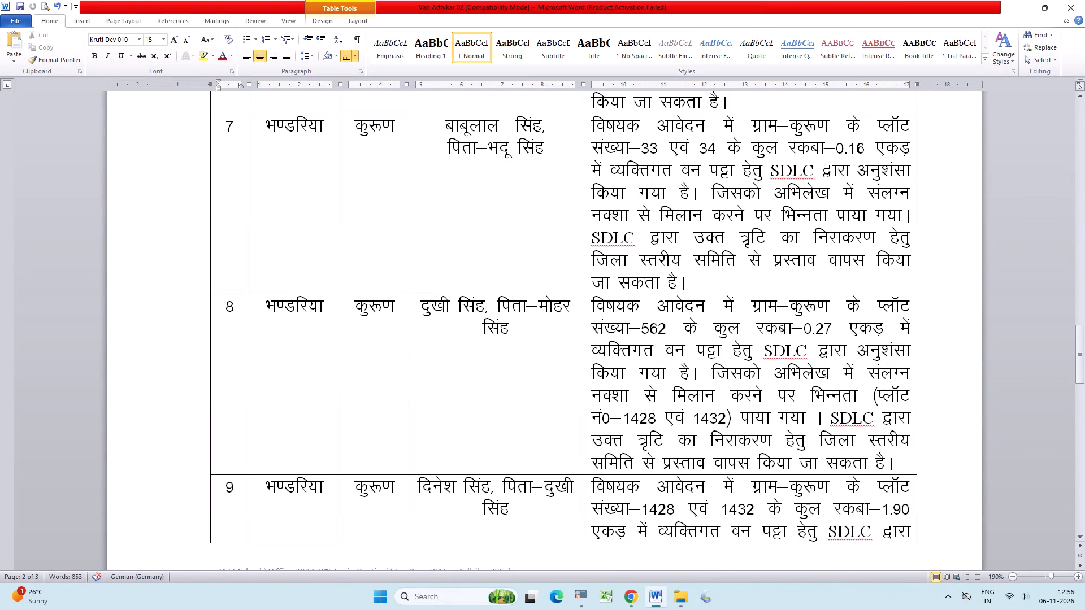
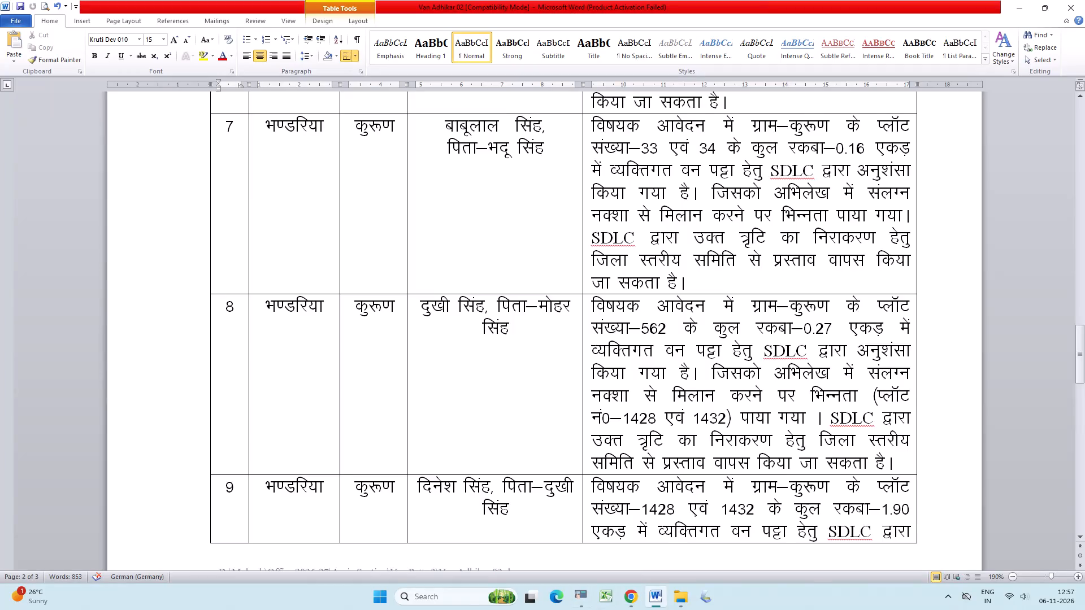
# Proofread the claim entries in table rows 8 to 11 through to the letter's closing signature block.
pyautogui.scroll(-1, 731, 498)
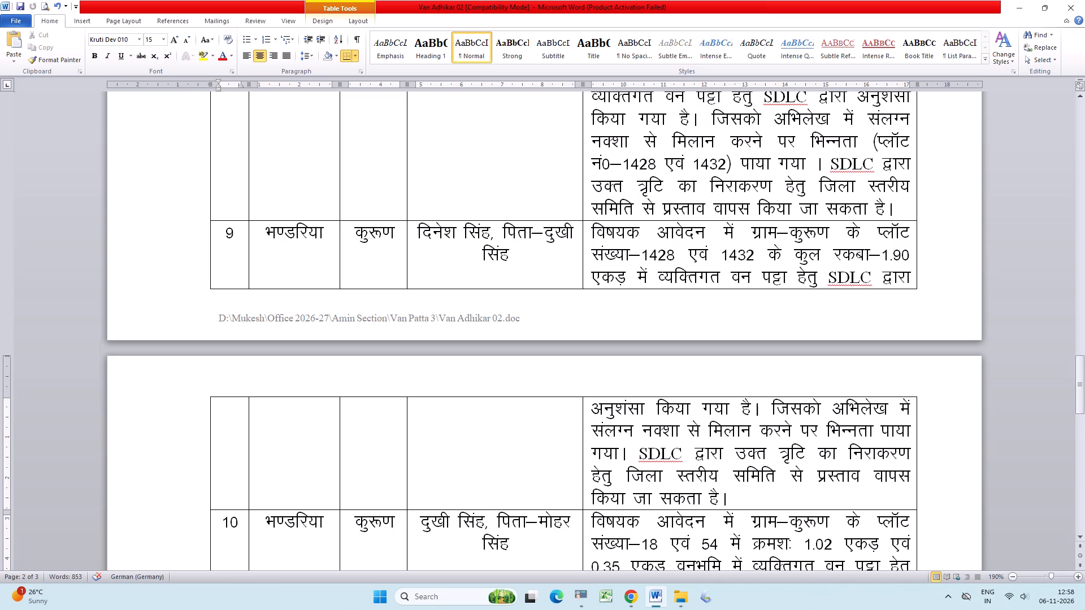
pyautogui.scroll(-1, 833, 481)
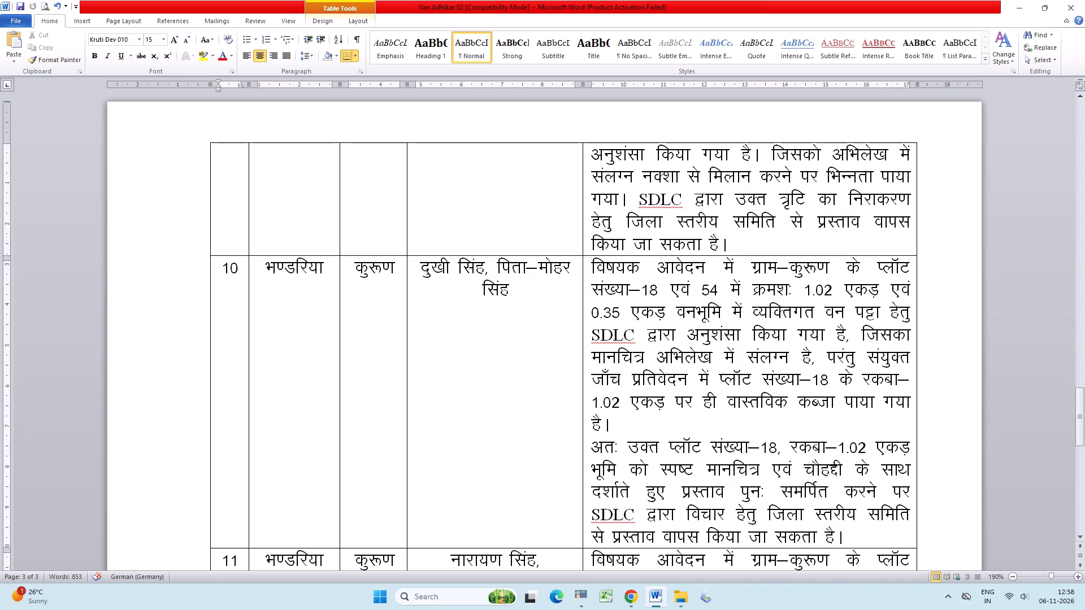
pyautogui.scroll(-1, 570, 398)
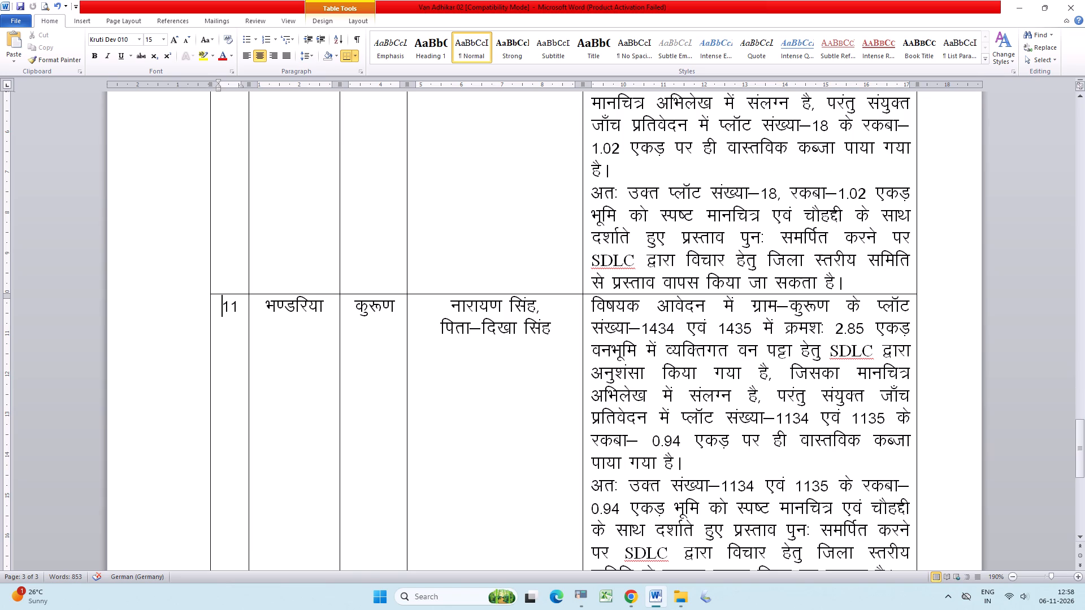
pyautogui.scroll(-1, 735, 378)
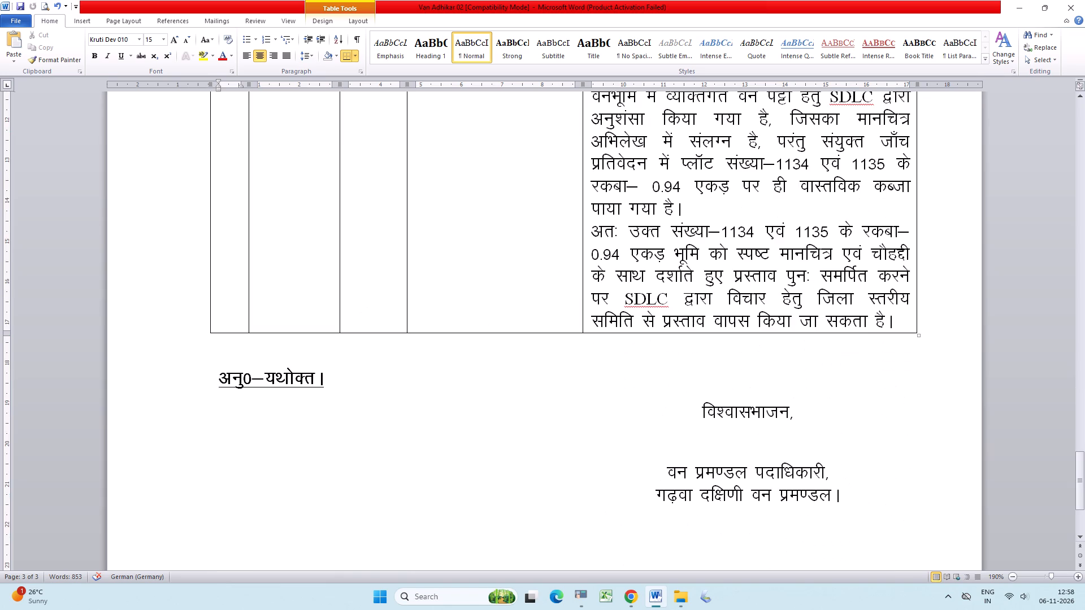
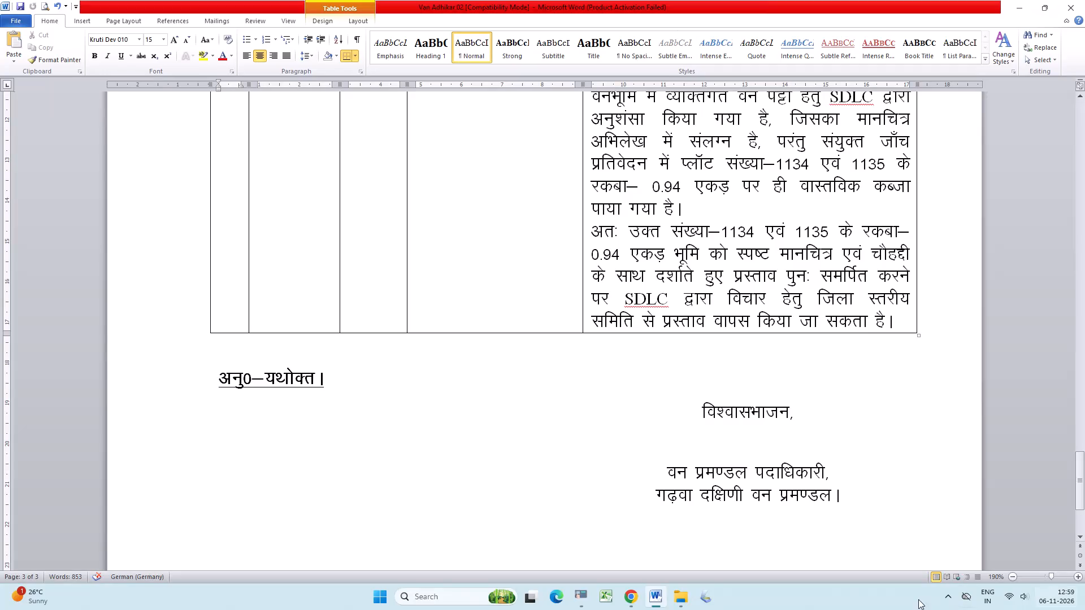
# Replace the dotted blank after आपका पत्रांक in the letter's reference line with 830.
pyautogui.scroll(6, 866, 609)
pyautogui.scroll(9, 607, 380)
pyautogui.scroll(2, 781, 325)
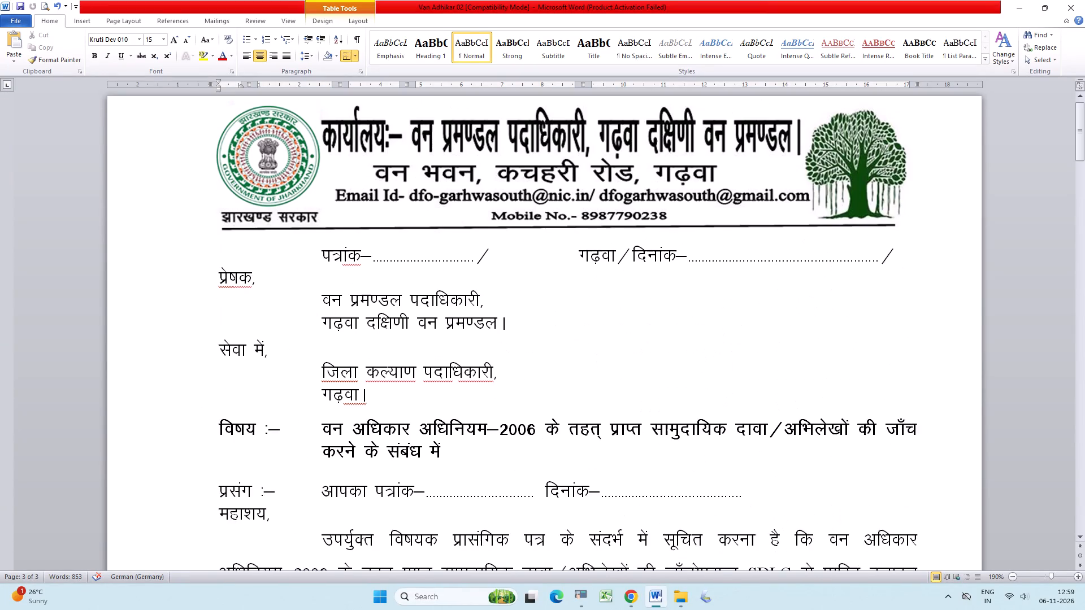
pyautogui.scroll(1, 781, 325)
pyautogui.moveTo(424, 508); pyautogui.dragTo(427, 509)
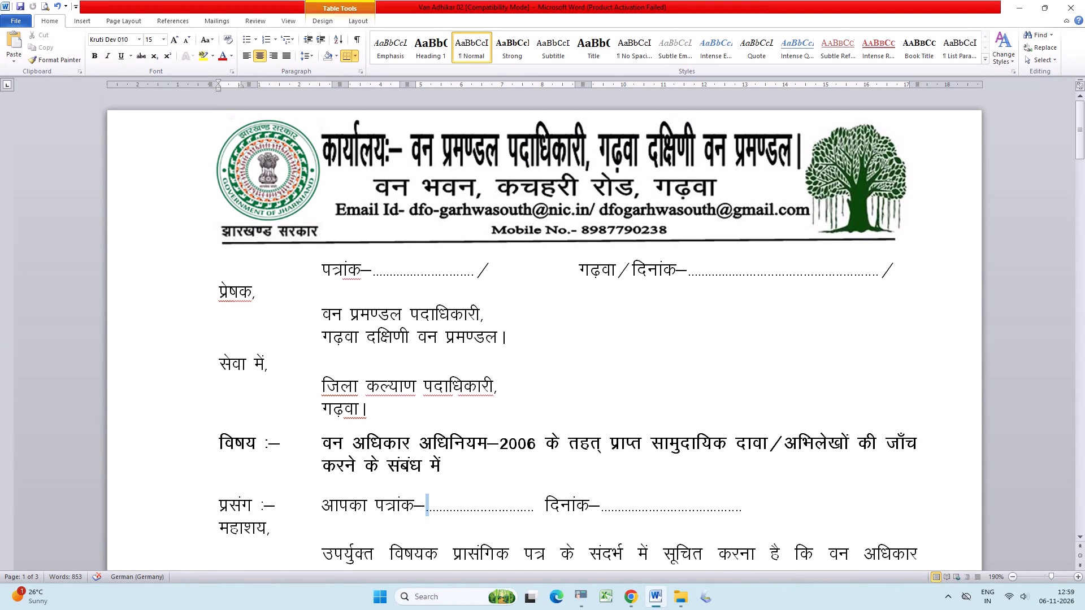
pyautogui.moveTo(427, 509); pyautogui.dragTo(535, 513)
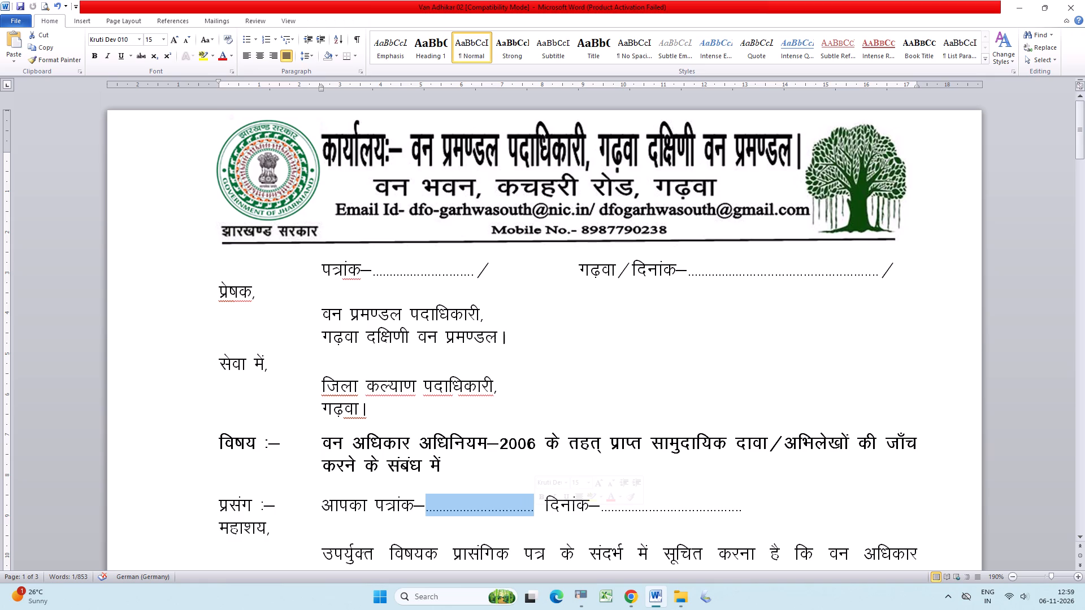
pyautogui.press('8')
pyautogui.write('30')
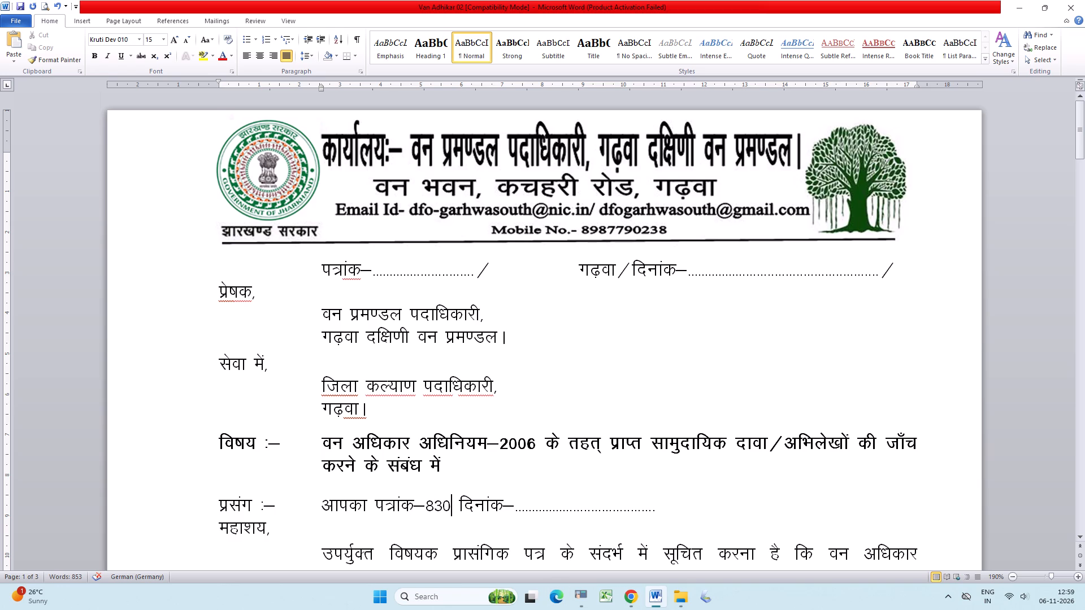
# Replace the dotted blank after दिनांक in the reference line with the date 23.07.2026.
pyautogui.moveTo(515, 508); pyautogui.dragTo(669, 517)
pyautogui.click(669, 516)
pyautogui.moveTo(661, 511); pyautogui.dragTo(520, 494)
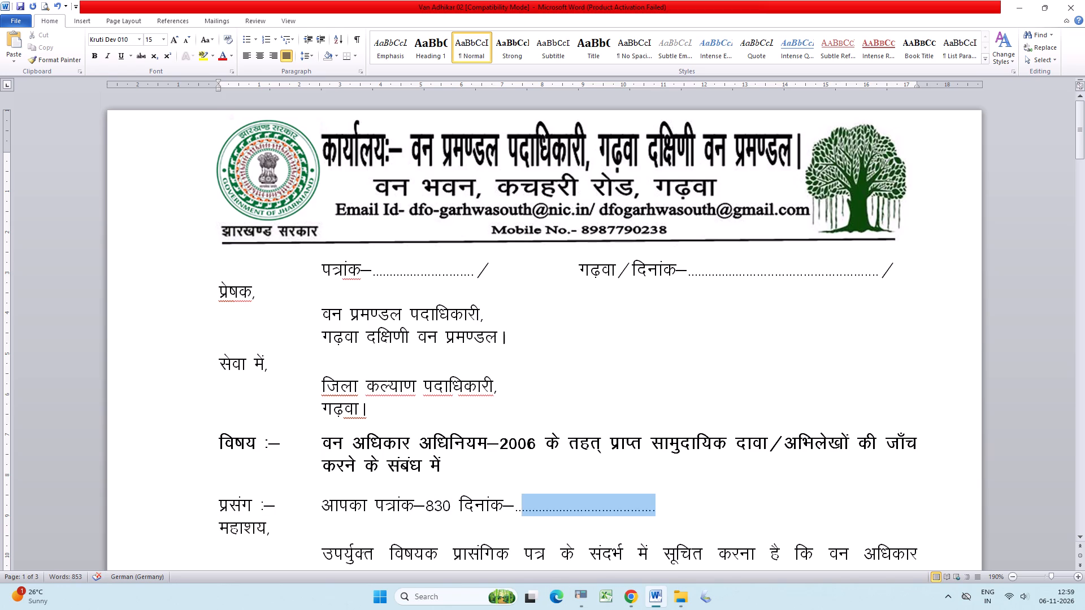
pyautogui.moveTo(520, 494); pyautogui.dragTo(515, 499)
pyautogui.press('BackSpace')
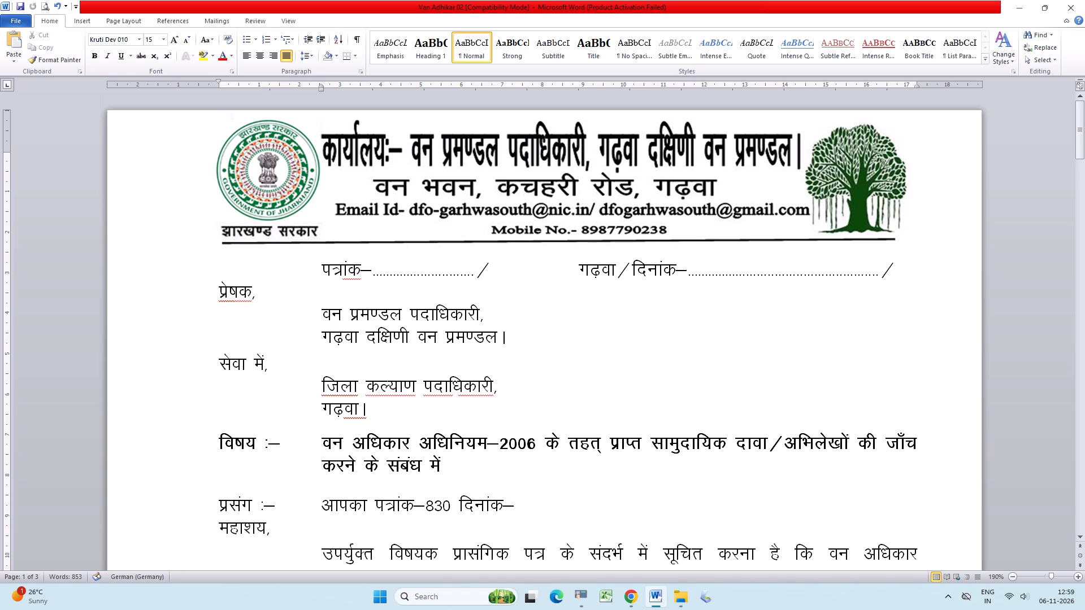
pyautogui.press('space')
pyautogui.press('2')
pyautogui.press('3')
pyautogui.write('-07')
pyautogui.write('-2026')
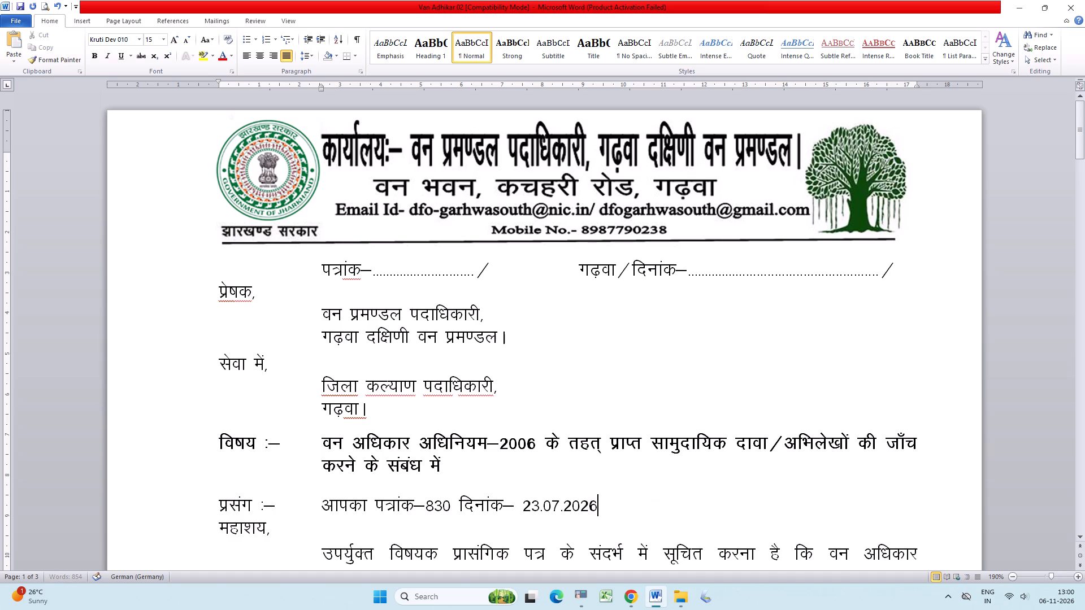
# Save the letter and print one copy of all its pages on the HP LaserJet M1005.
pyautogui.scroll(-1, 476, 388)
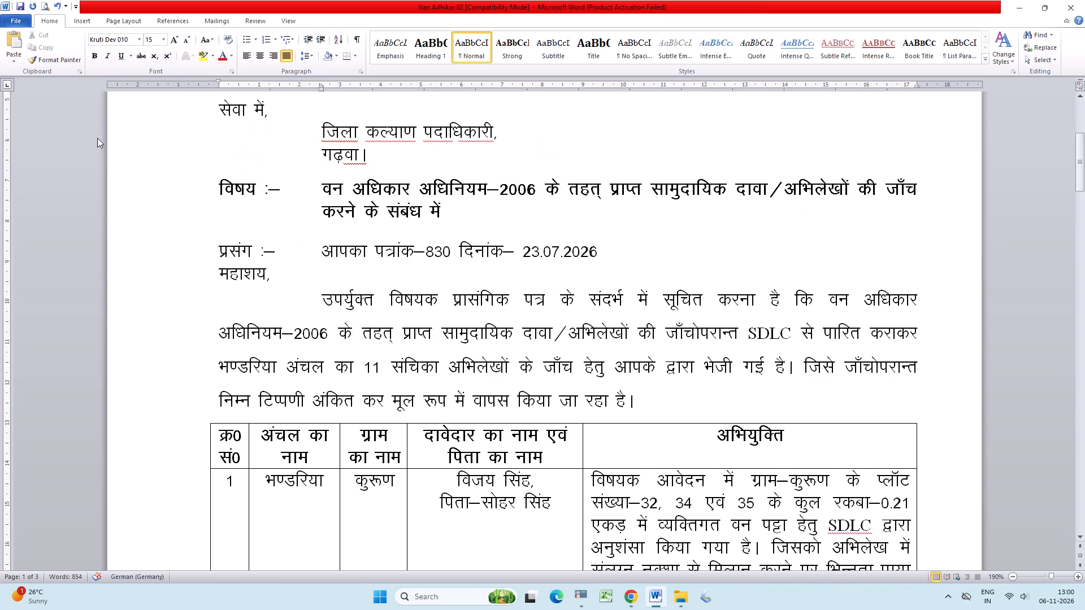
pyautogui.click(19, 7)
pyautogui.scroll(-2, 579, 397)
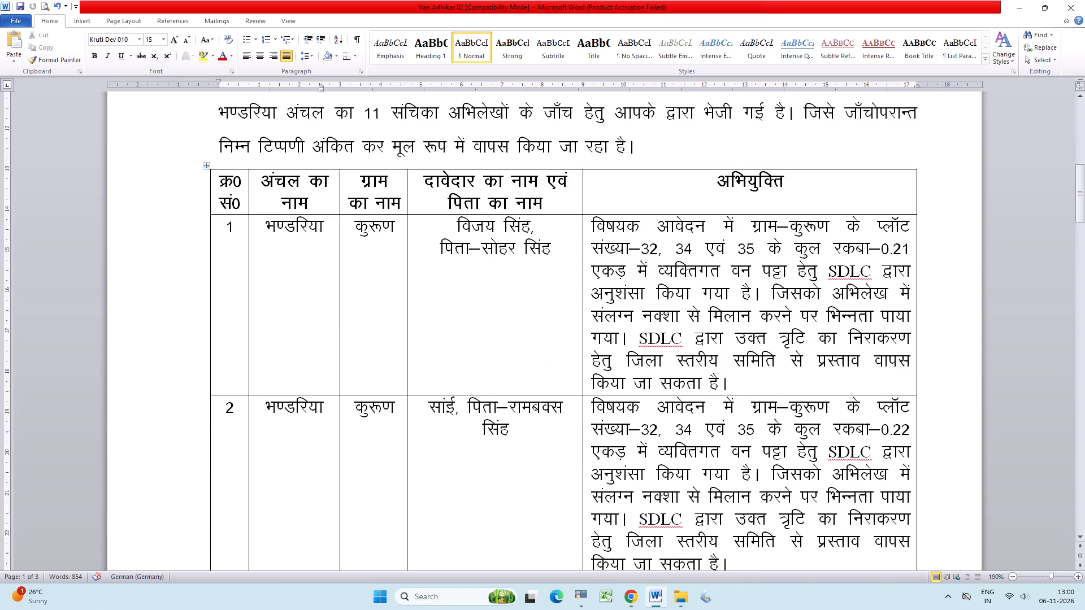
pyautogui.scroll(-9, 579, 397)
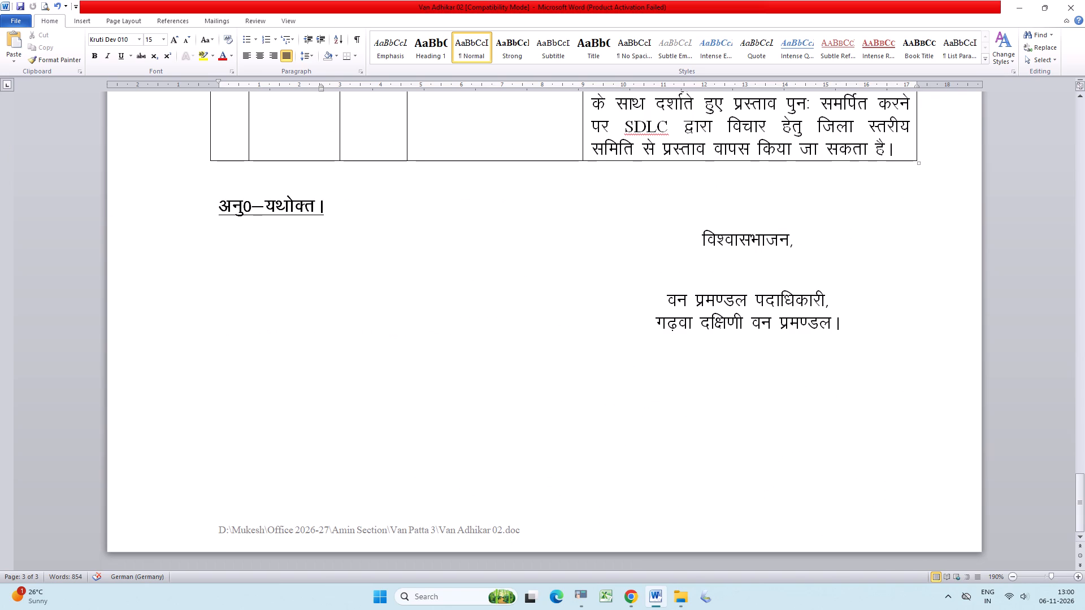
pyautogui.hotkey('ctrl', 'p')
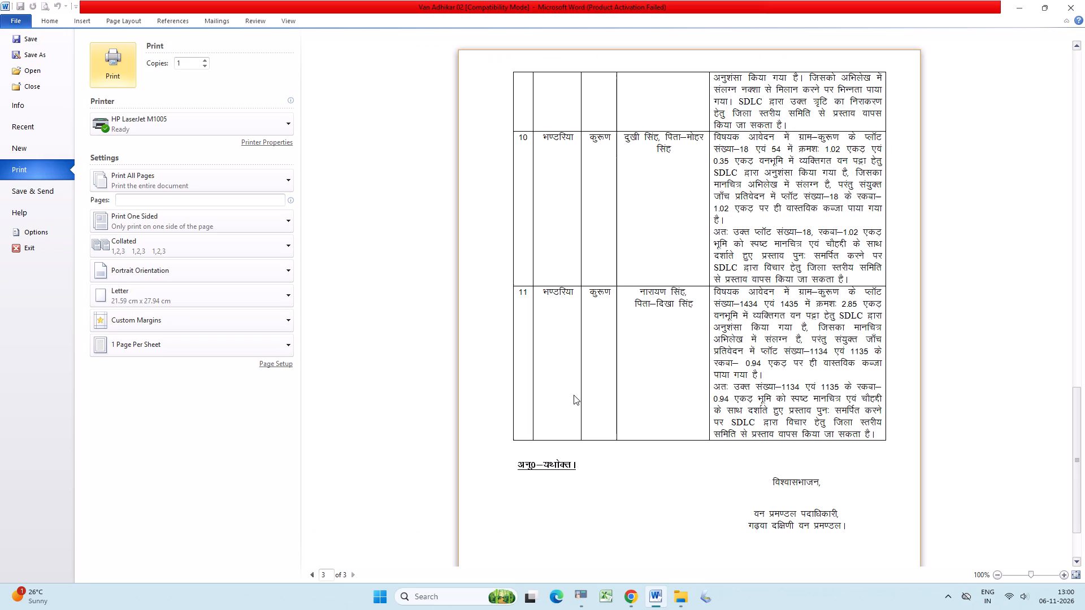
pyautogui.press('Return')
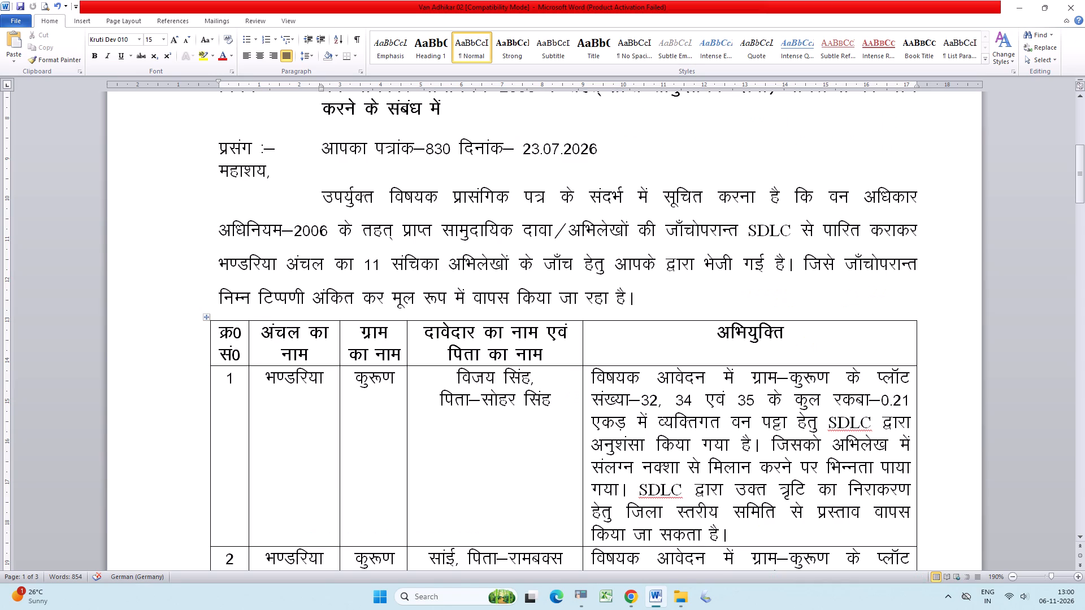
pyautogui.hotkey('ctrl', 's')
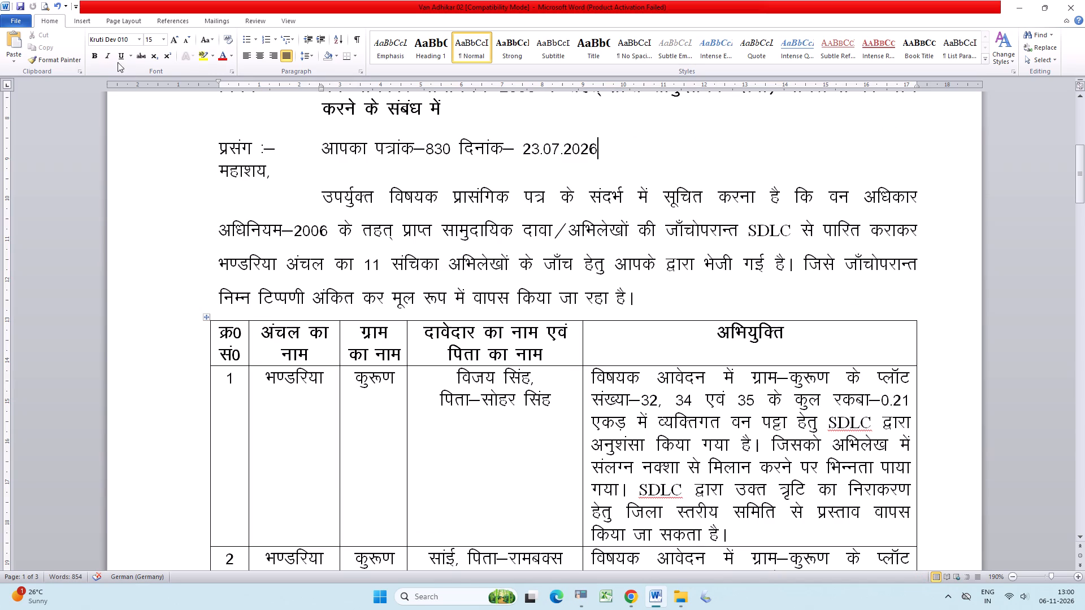
# Print the letter to PDF with Microsoft Print to PDF, saving it on the Desktop as Van Patta.
pyautogui.click(40, 7)
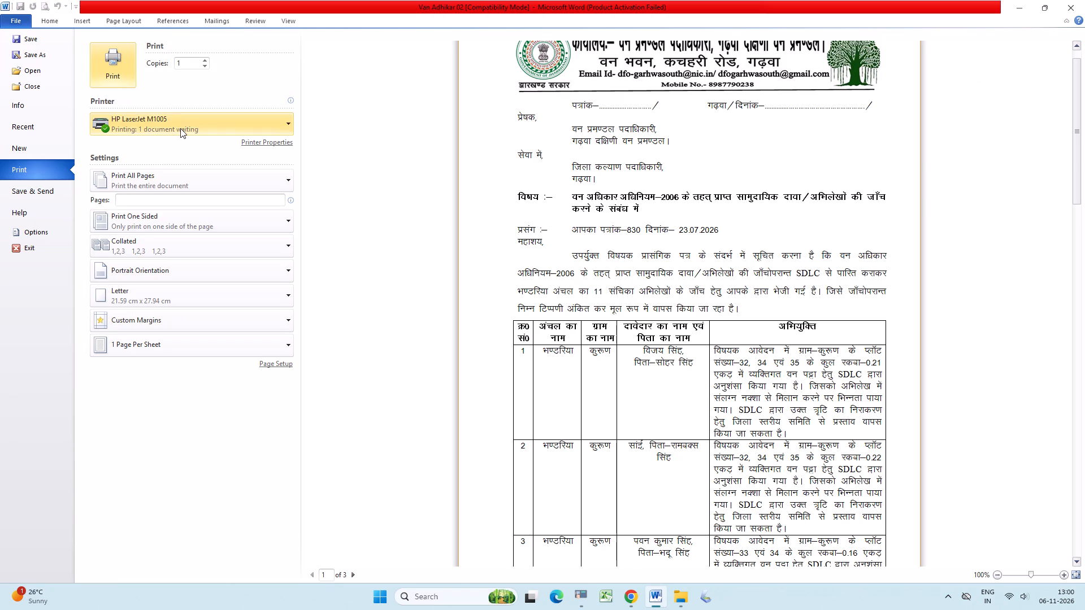
pyautogui.click(180, 128)
pyautogui.click(167, 215)
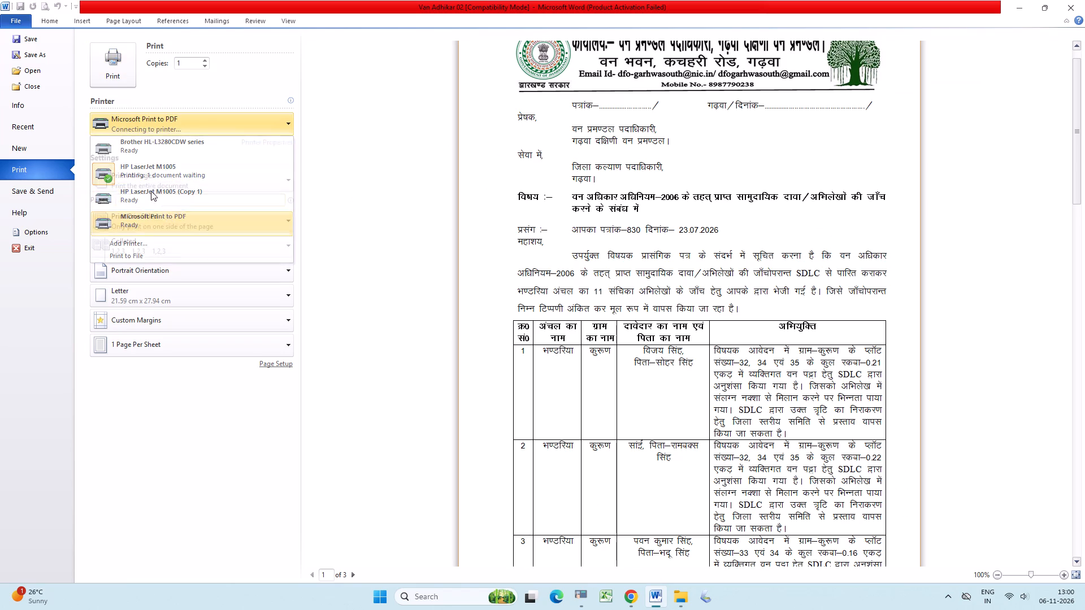
pyautogui.click(111, 70)
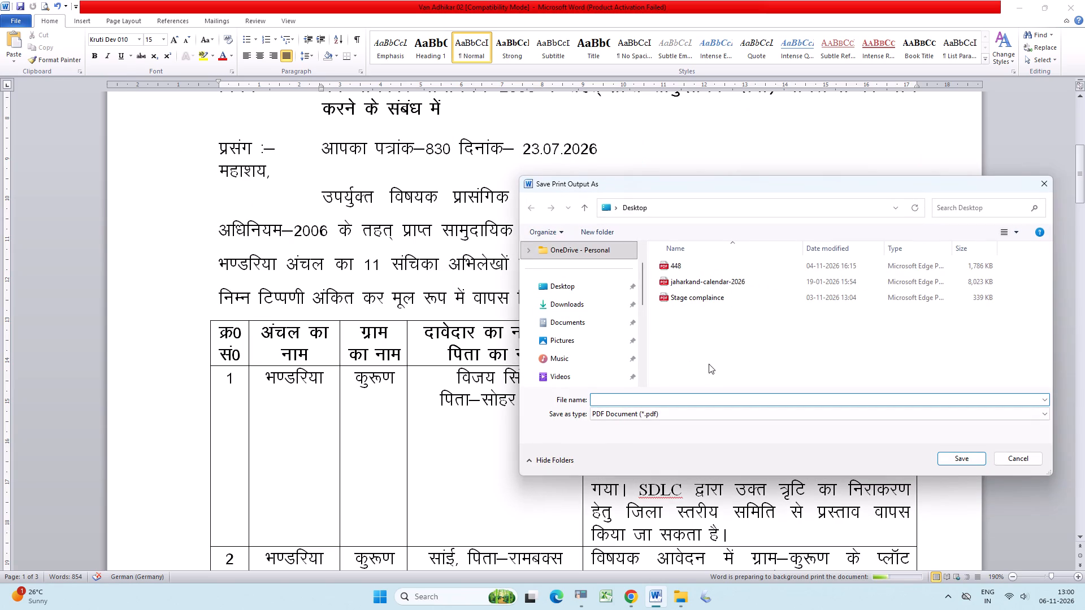
pyautogui.click(586, 285)
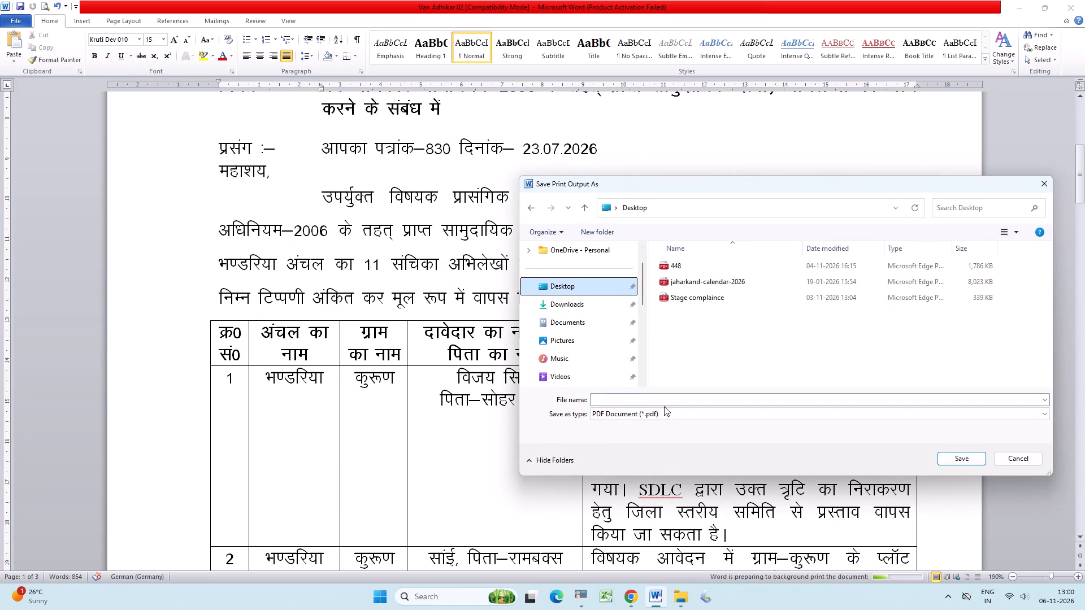
pyautogui.click(645, 398)
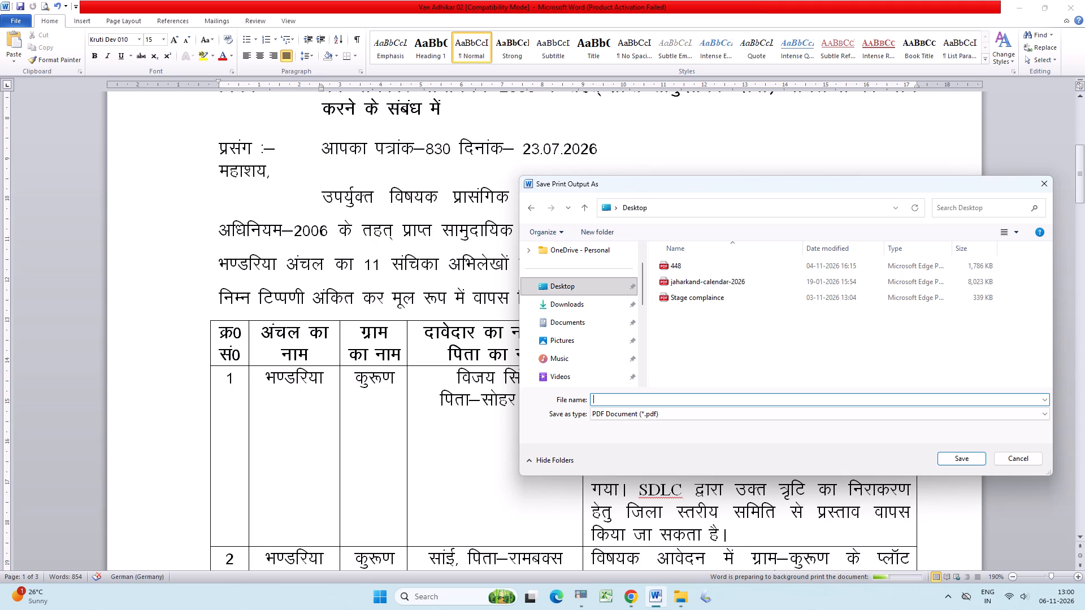
pyautogui.write('VAn')
pyautogui.press('BackSpace')
pyautogui.press('BackSpace')
pyautogui.write('an Patta')
pyautogui.press('Return')
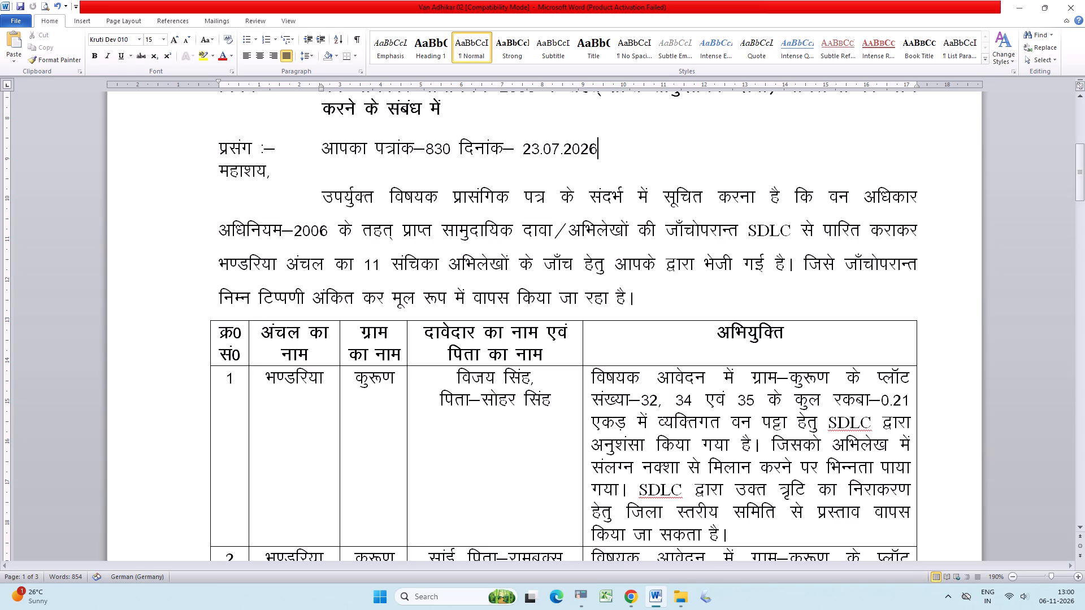
# Close the Van Adhikar 02 letter with its changes saved, and close the opened Van Patta PDF.
pyautogui.click(1084, 0)
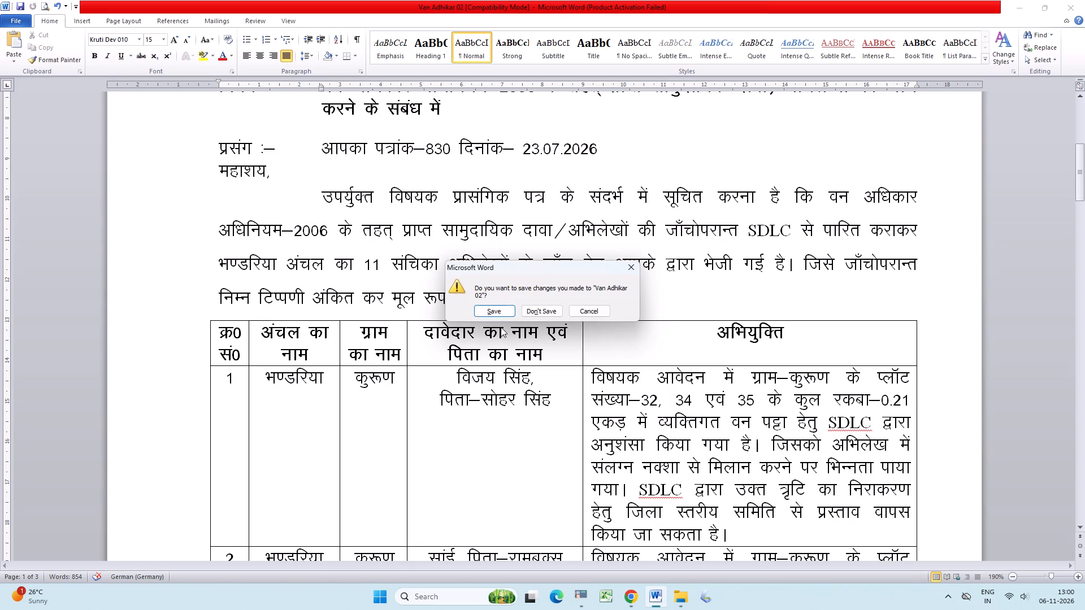
pyautogui.click(497, 316)
pyautogui.click(1084, 0)
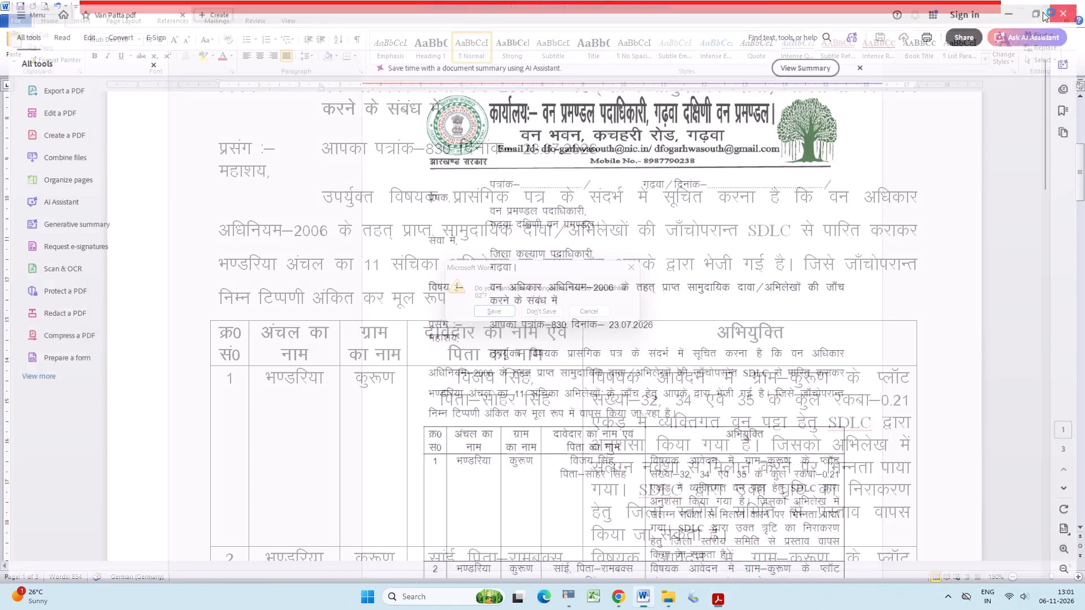
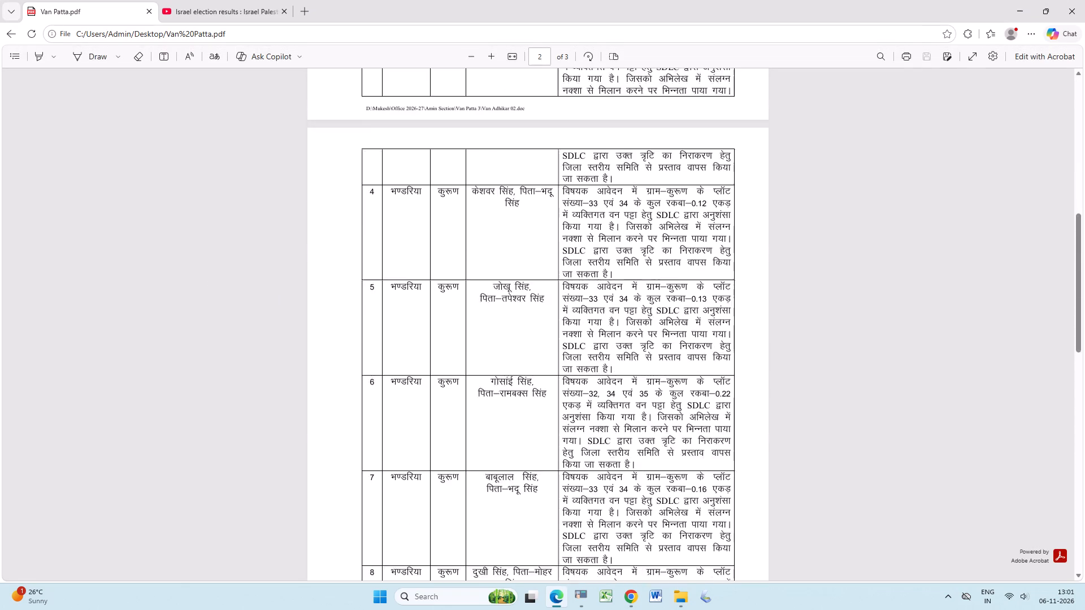
# Look over the claim table and closing section on pages 2 and 3 of the Van Patta PDF, and close it.
pyautogui.scroll(1, 630, 258)
pyautogui.scroll(-4, 630, 259)
pyautogui.scroll(-5, 634, 306)
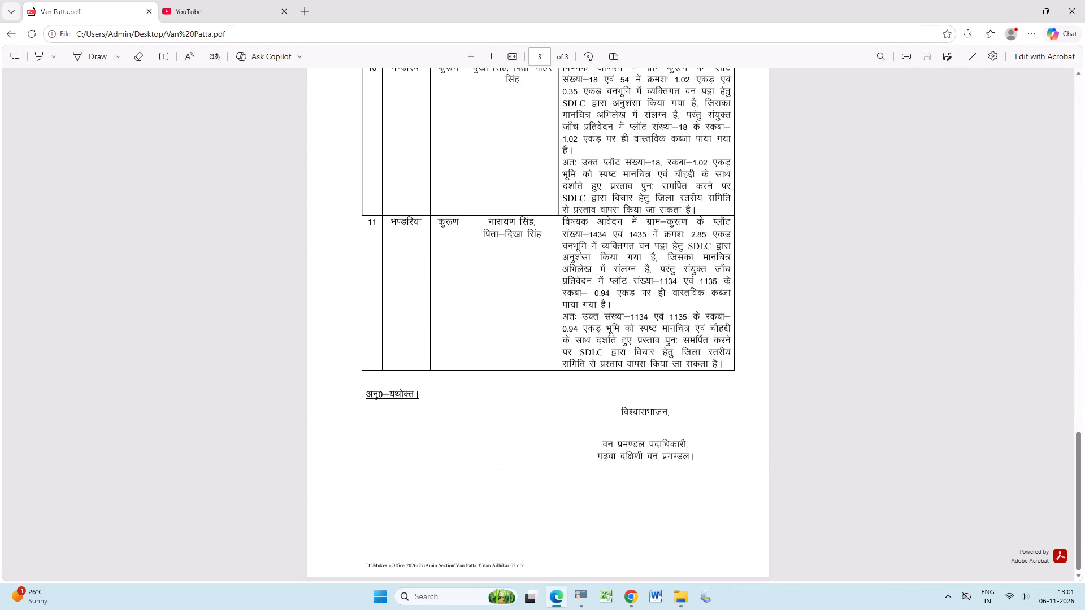
pyautogui.scroll(3, 634, 314)
pyautogui.scroll(-2, 634, 314)
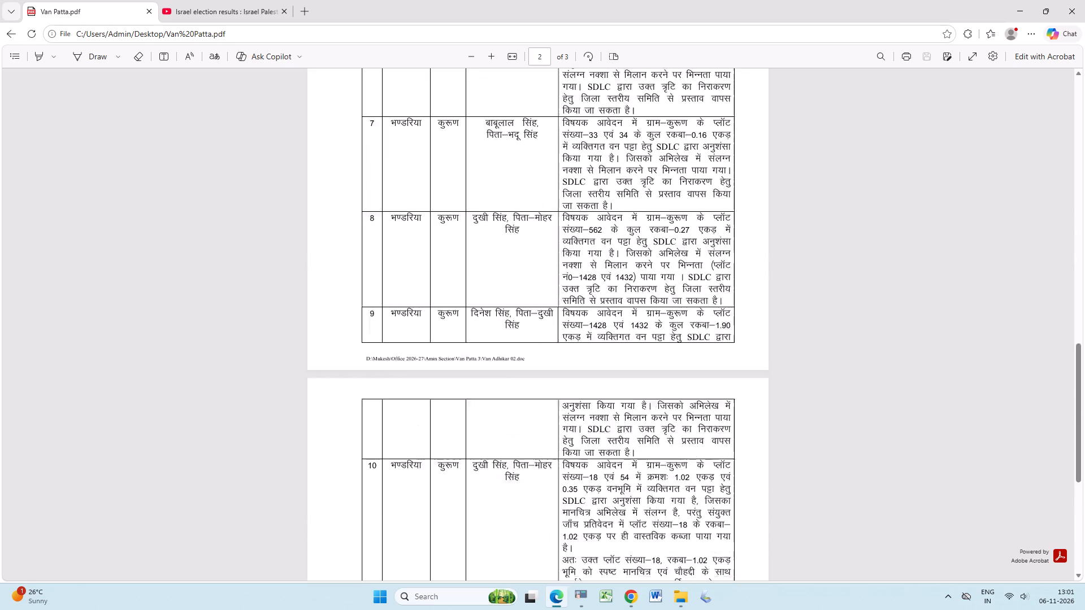
pyautogui.scroll(3, 634, 314)
pyautogui.click(1070, 12)
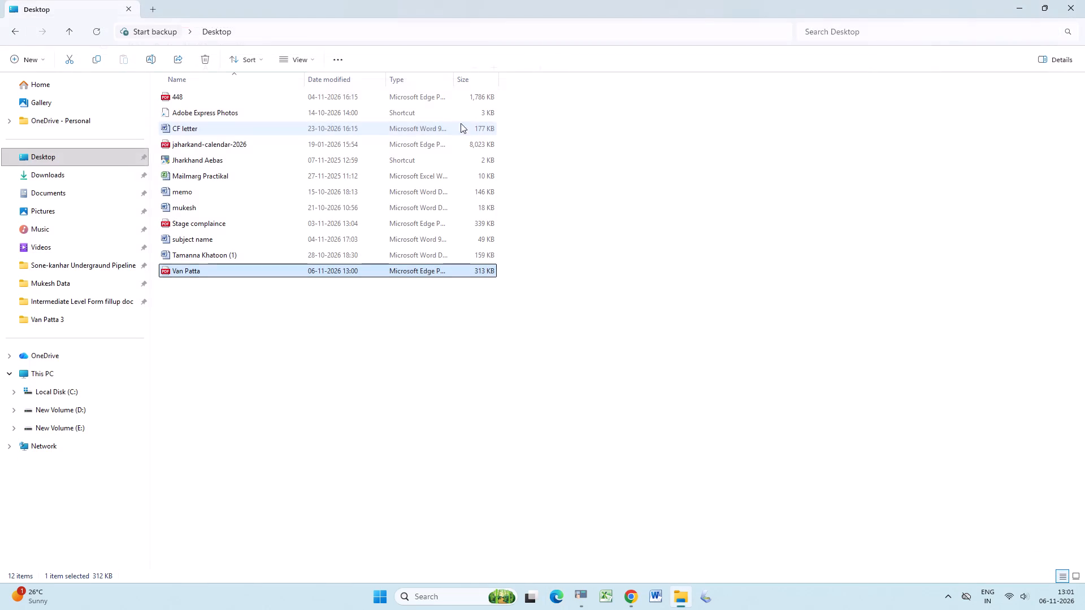
# Carry the Van Patta PDF from the Desktop folder over to Chrome.
pyautogui.click(241, 271)
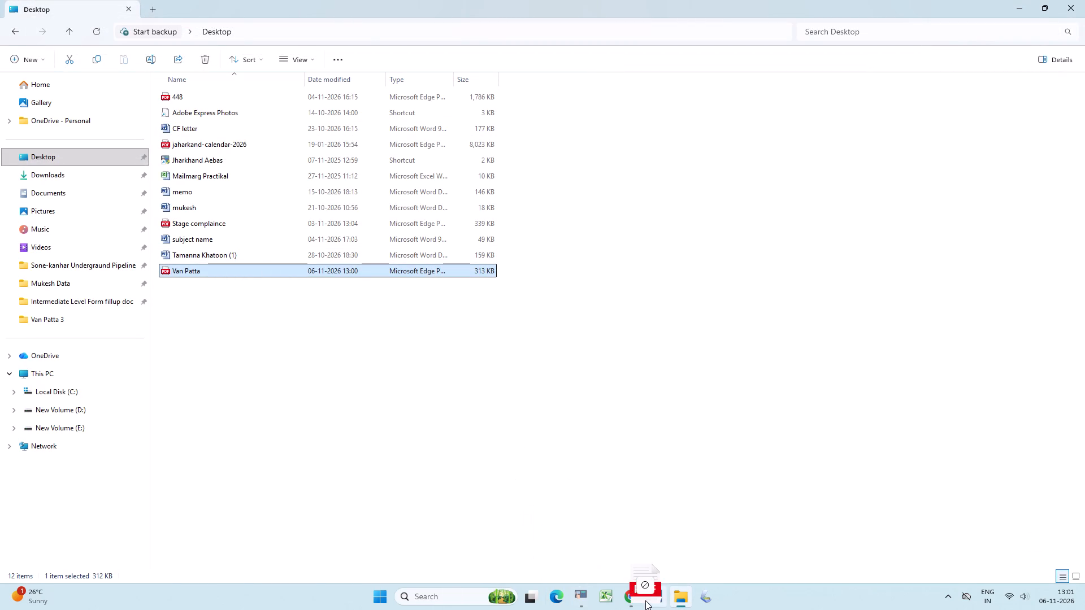